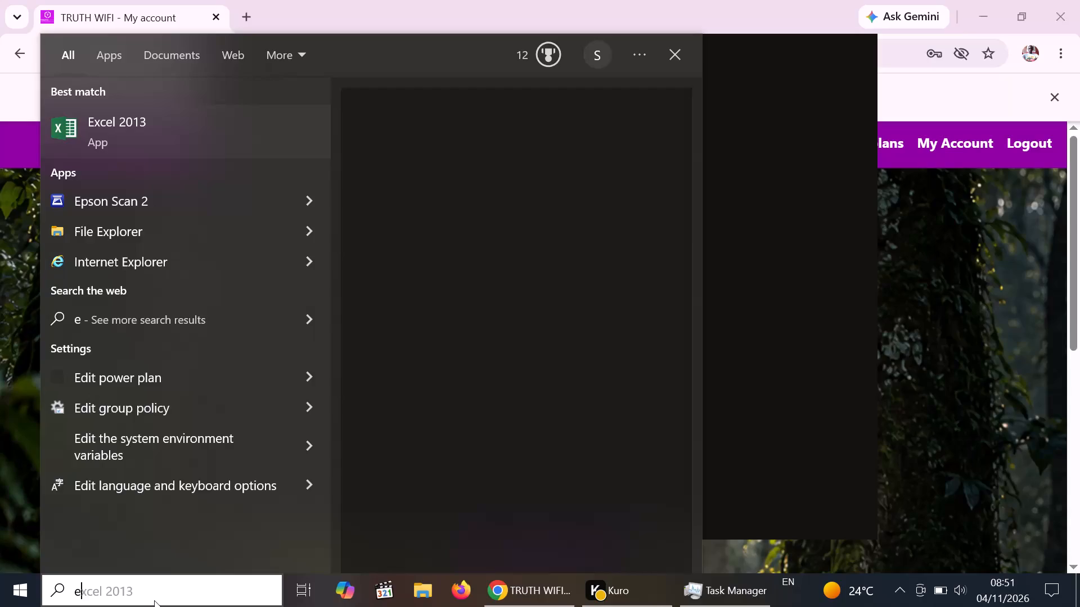
# Launch Excel 2013 and create a new blank workbook.
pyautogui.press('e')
pyautogui.press('Return')
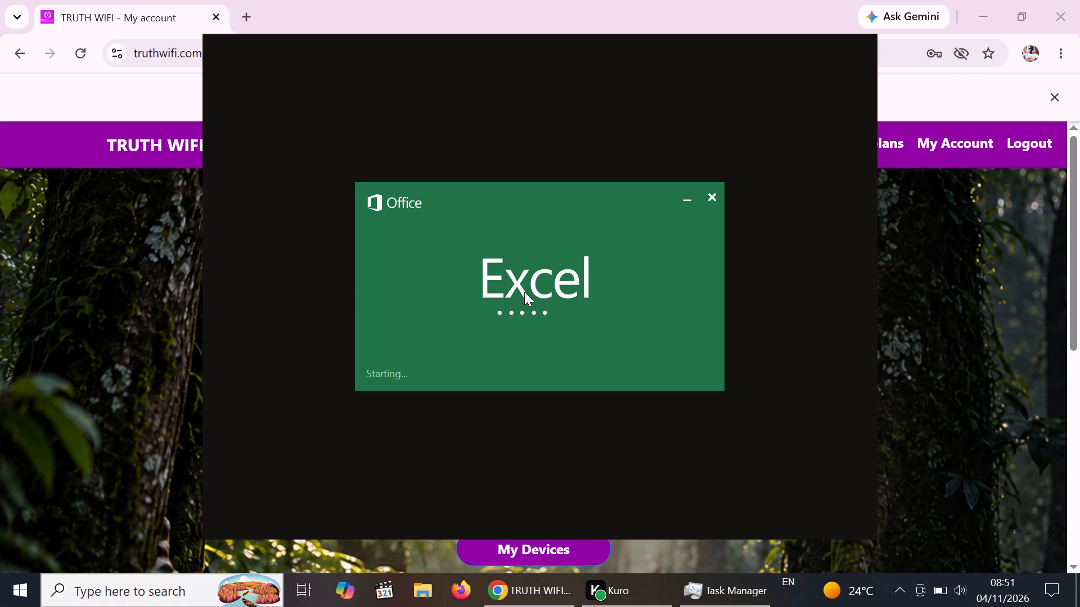
pyautogui.click(373, 171)
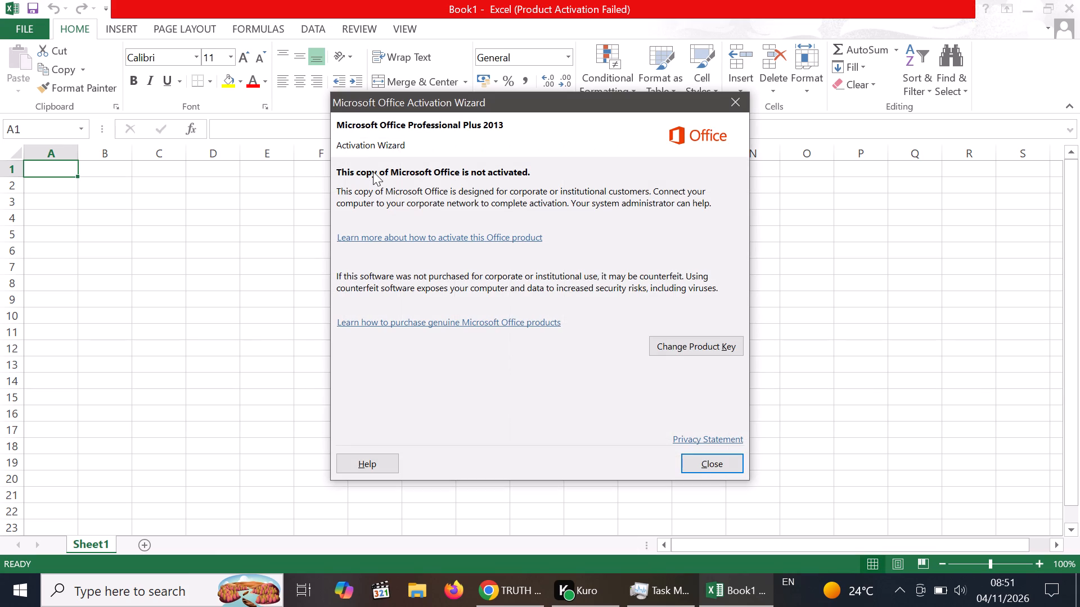
# Dismiss the Office activation wizard.
pyautogui.press('Return')
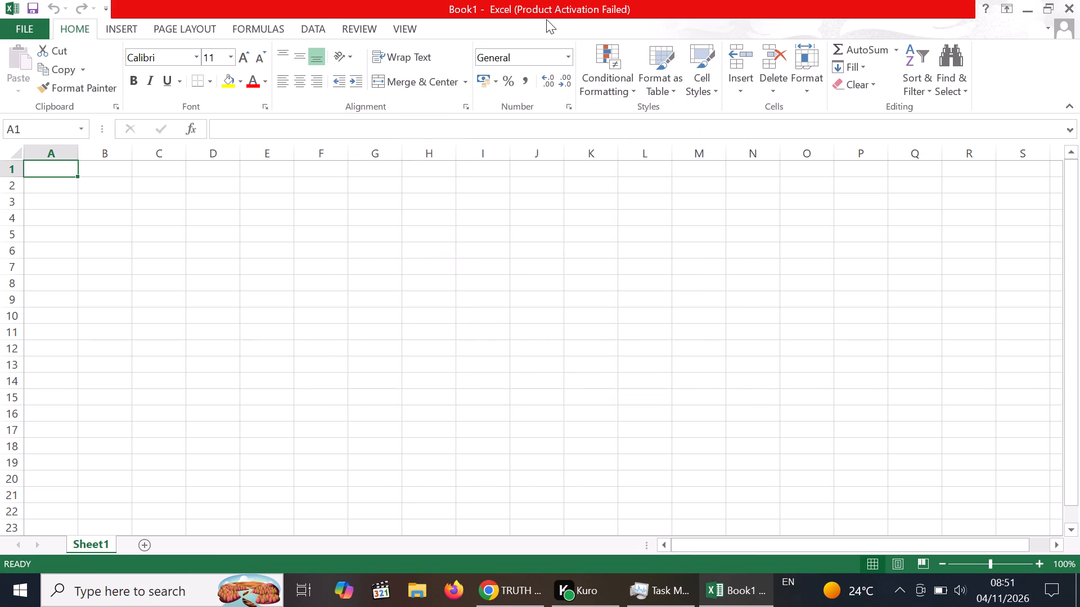
# Widen column A to roughly three times its default width and enter the heading NAMES in cell A1.
pyautogui.moveTo(74, 153); pyautogui.dragTo(88, 154)
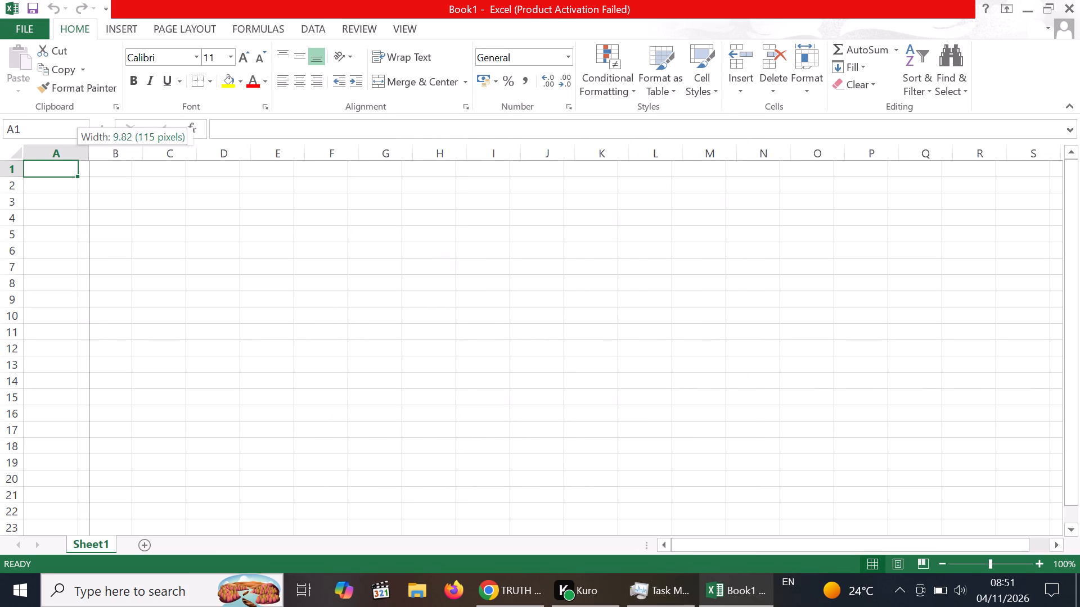
pyautogui.moveTo(88, 154); pyautogui.dragTo(173, 165)
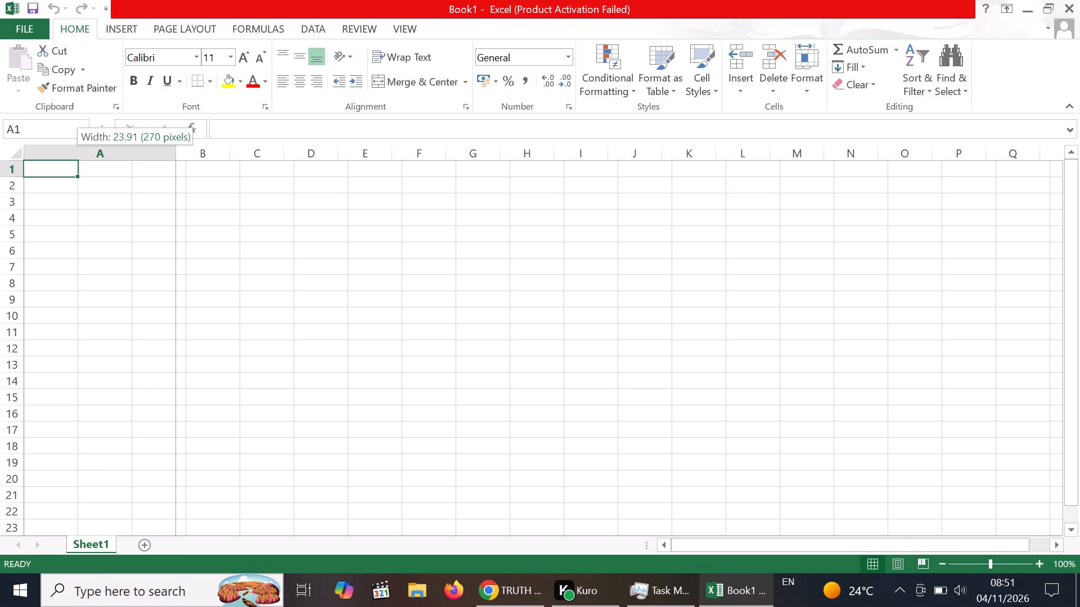
pyautogui.moveTo(173, 165); pyautogui.dragTo(180, 166)
pyautogui.click(53, 168)
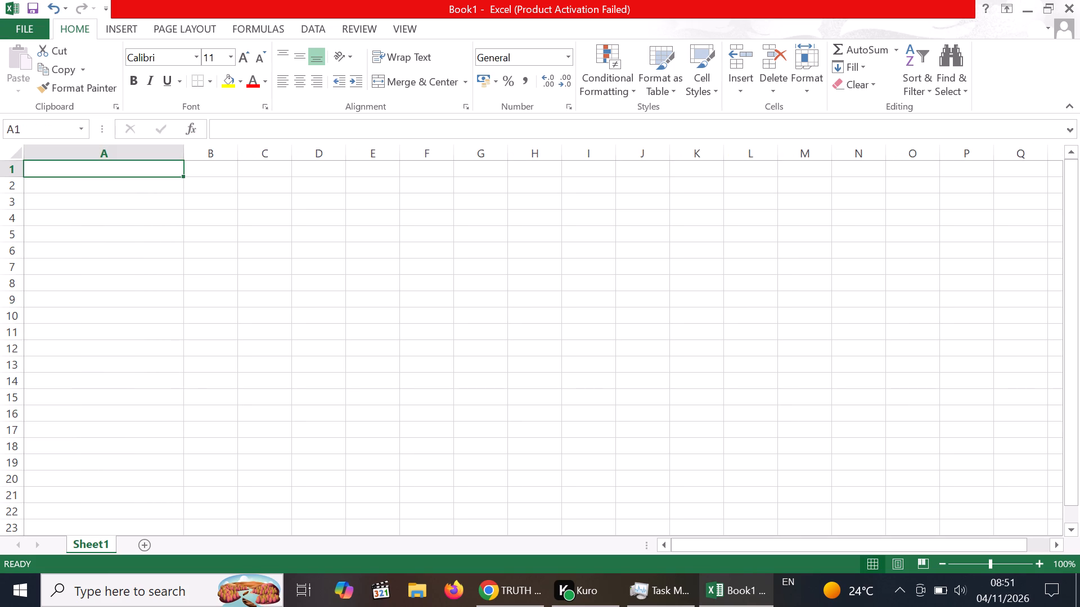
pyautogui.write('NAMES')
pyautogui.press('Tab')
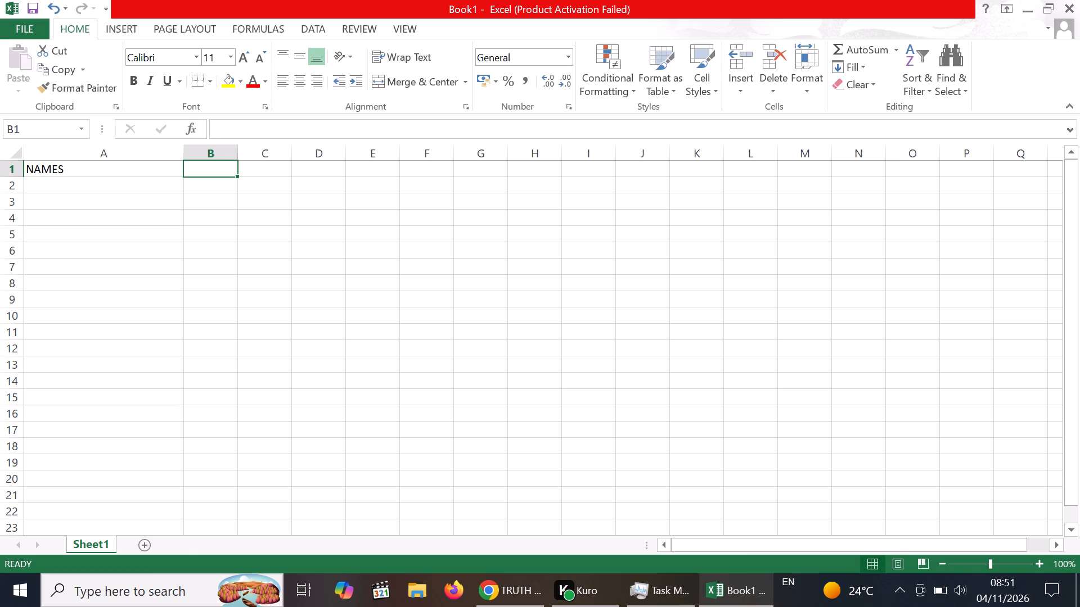
# Widen column B slightly and enter the heading MATHS in cell B1.
pyautogui.moveTo(237, 154); pyautogui.dragTo(257, 154)
pyautogui.click(227, 173)
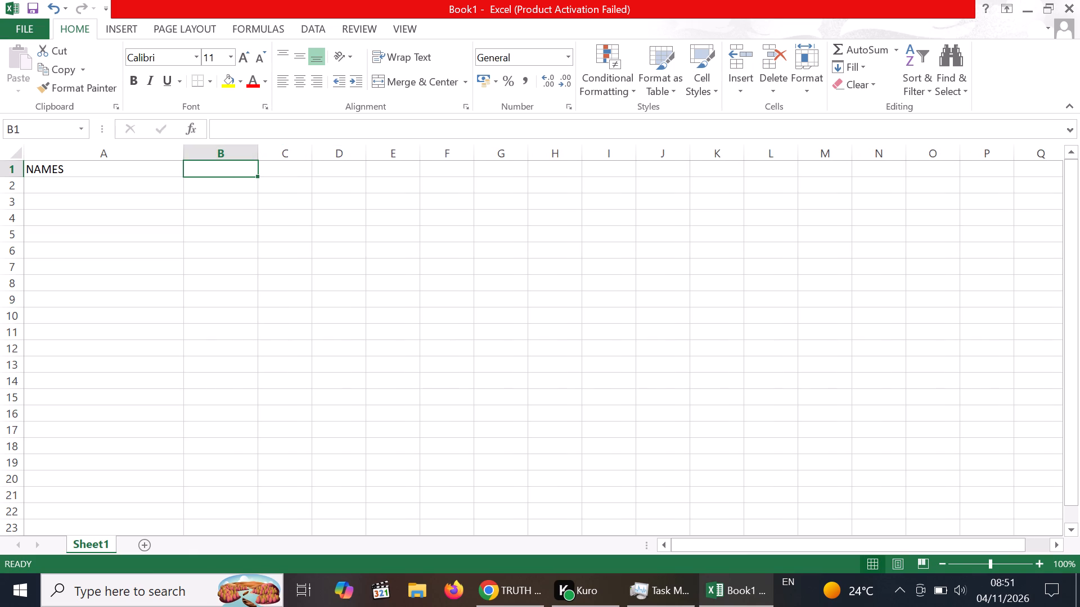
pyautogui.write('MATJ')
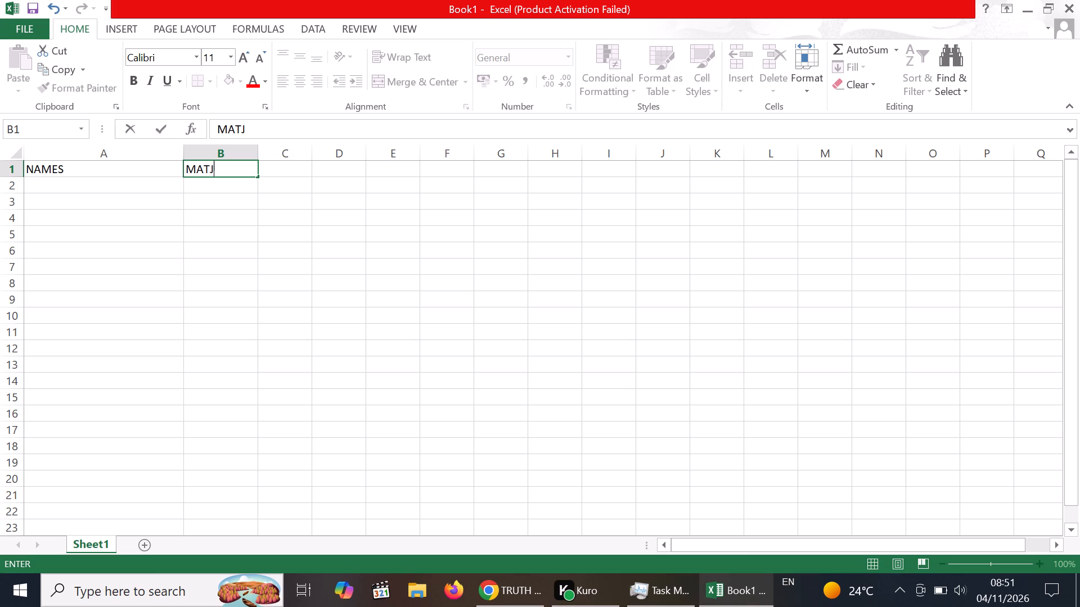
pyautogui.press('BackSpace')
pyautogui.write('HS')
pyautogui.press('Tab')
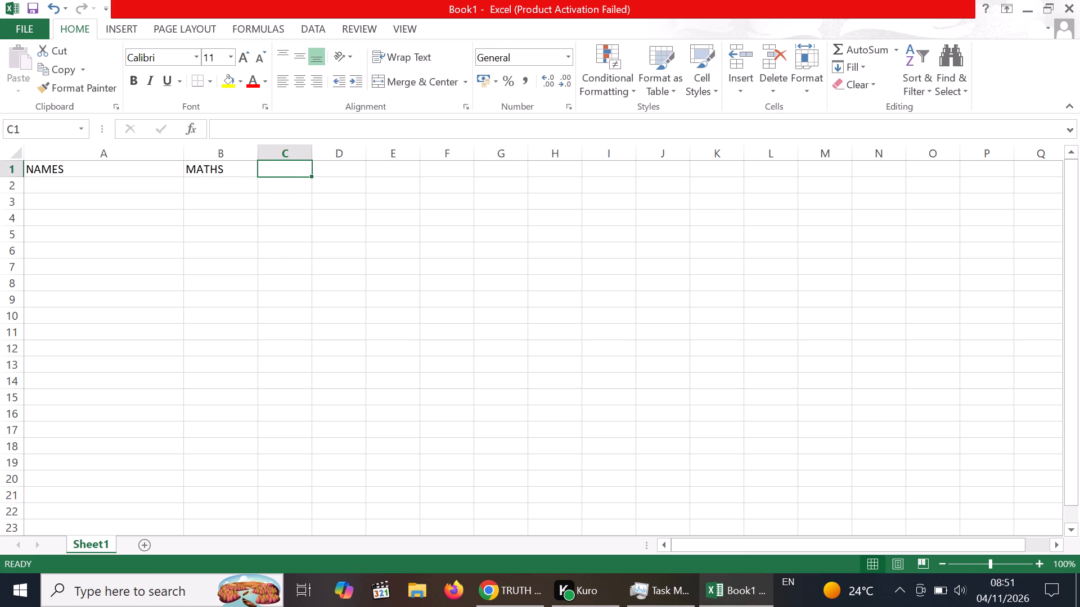
# Enter the headings ENGLISH in C1 and KISWAHILI in D1, widening column D to fit its heading.
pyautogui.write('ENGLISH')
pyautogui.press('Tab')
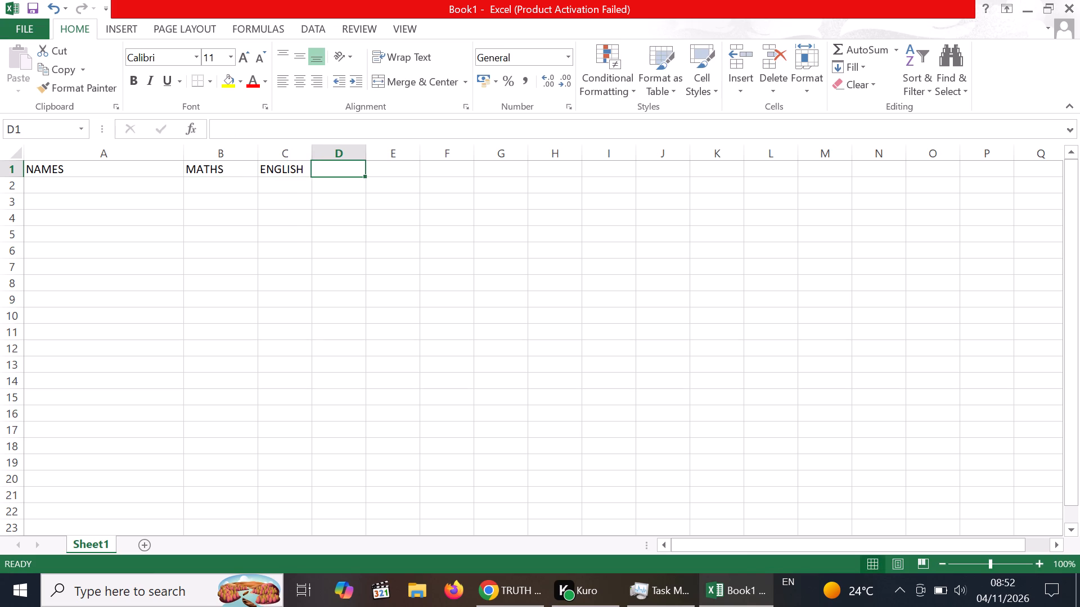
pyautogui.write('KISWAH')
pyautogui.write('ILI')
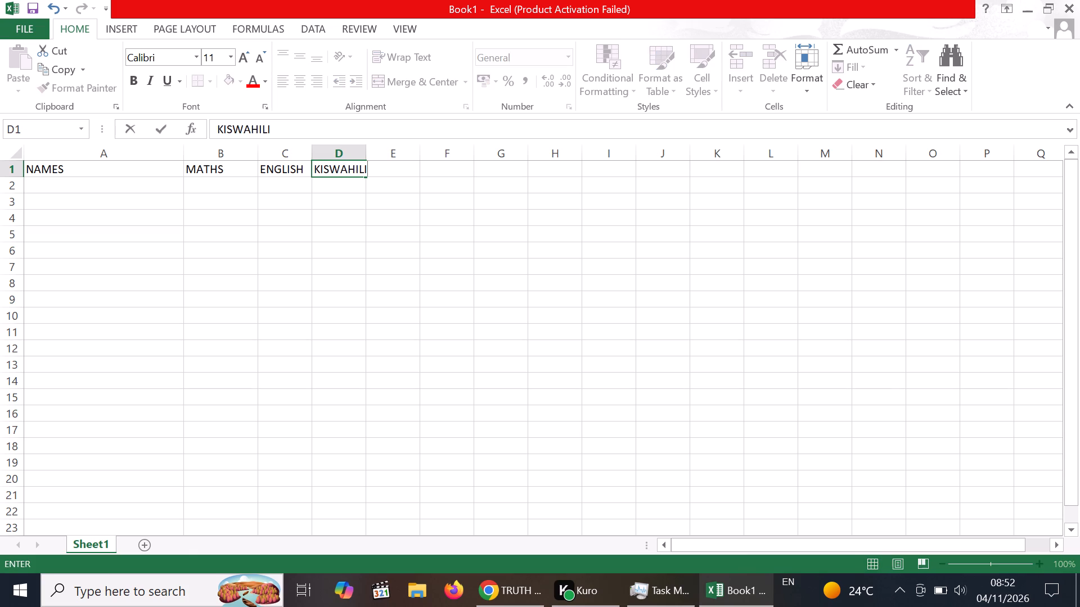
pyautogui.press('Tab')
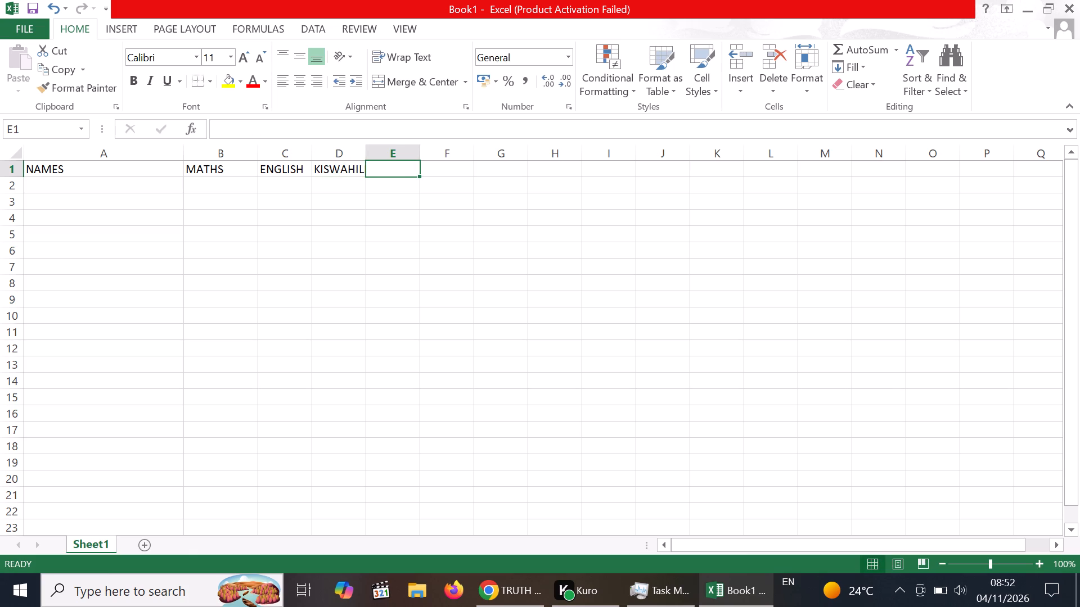
pyautogui.moveTo(367, 154); pyautogui.dragTo(378, 157)
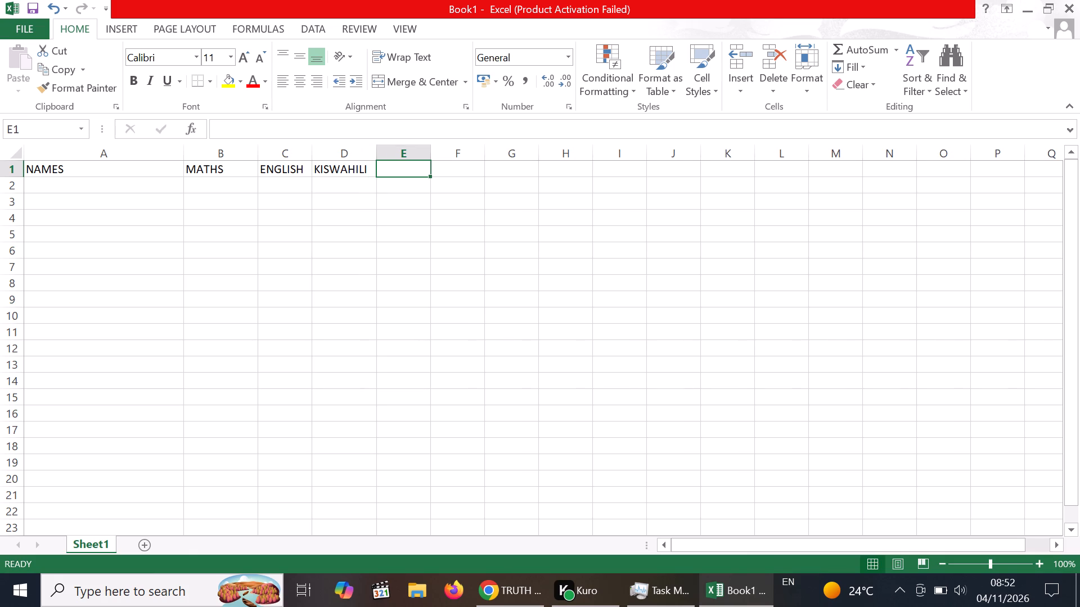
# Enter the headings SCIENCE in E1 and AGRICULTURE in F1, widening column F to fit its heading.
pyautogui.click(402, 173)
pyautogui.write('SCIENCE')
pyautogui.click(466, 175)
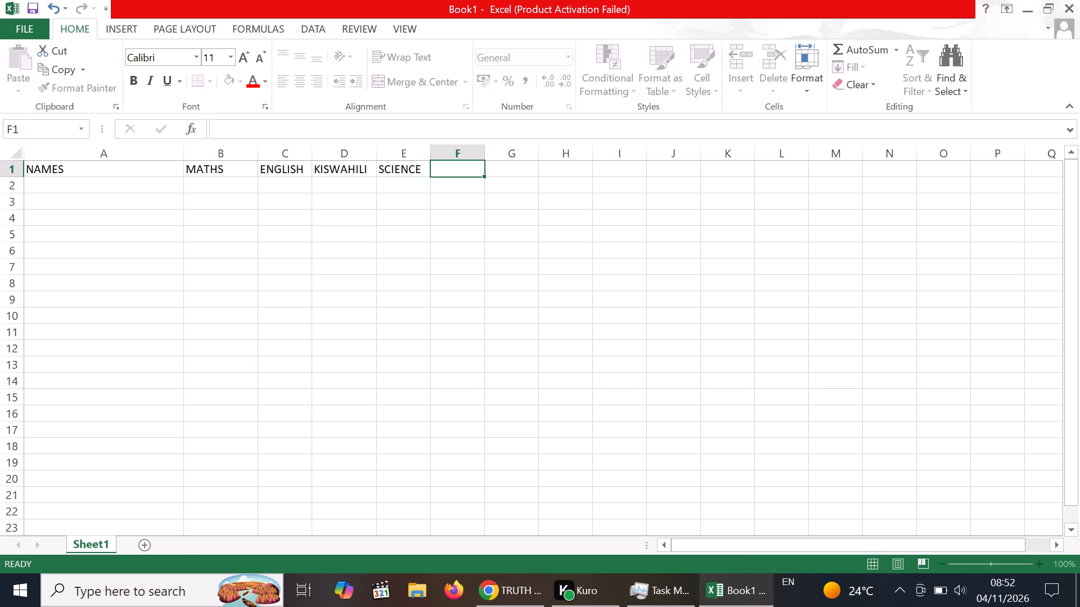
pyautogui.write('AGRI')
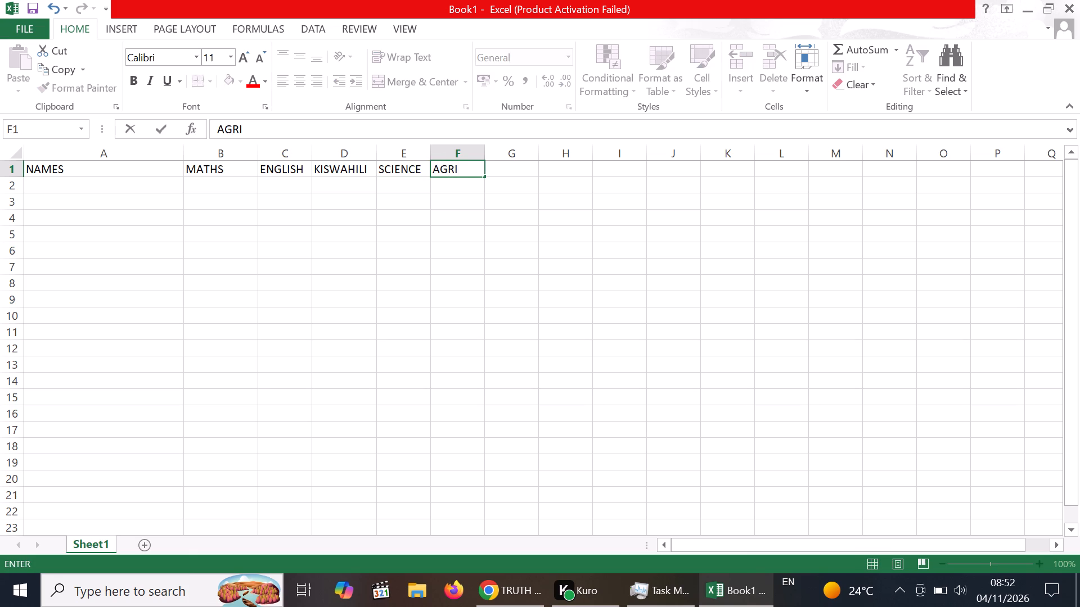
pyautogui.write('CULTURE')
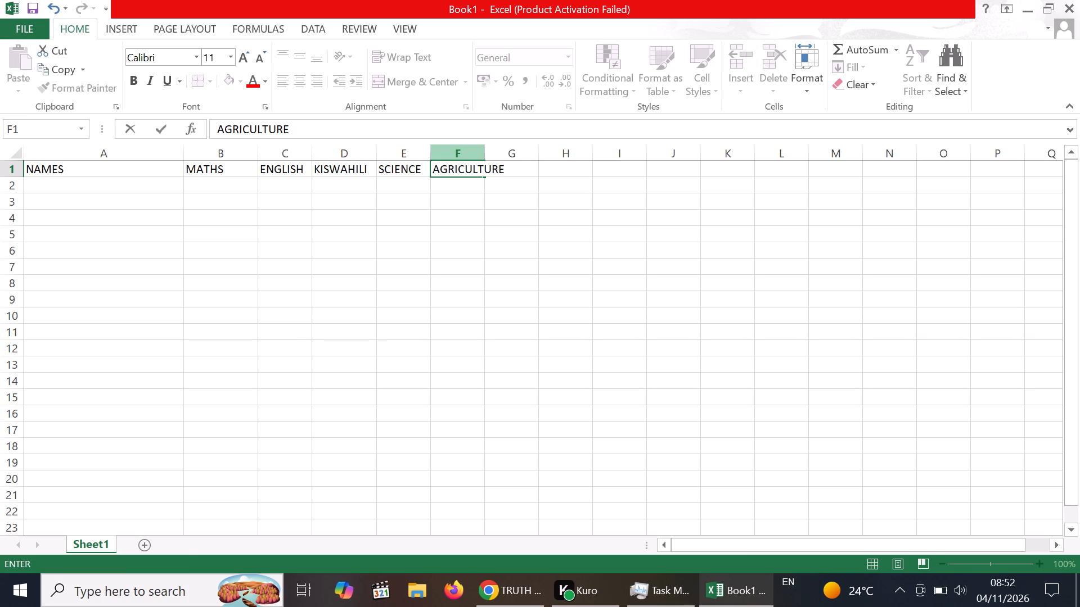
pyautogui.click(475, 153)
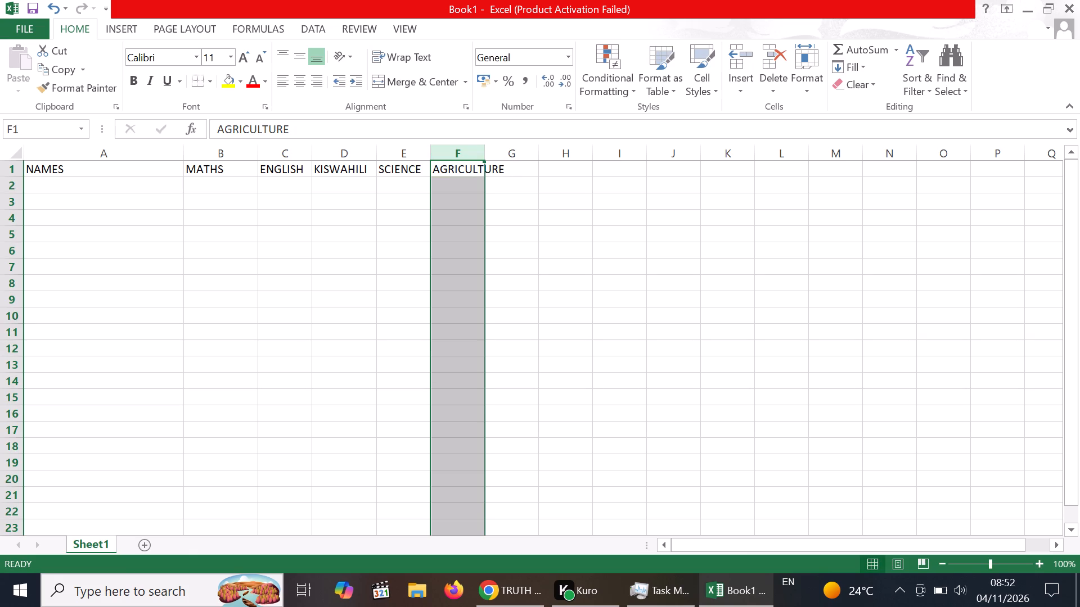
pyautogui.moveTo(485, 154); pyautogui.dragTo(510, 155)
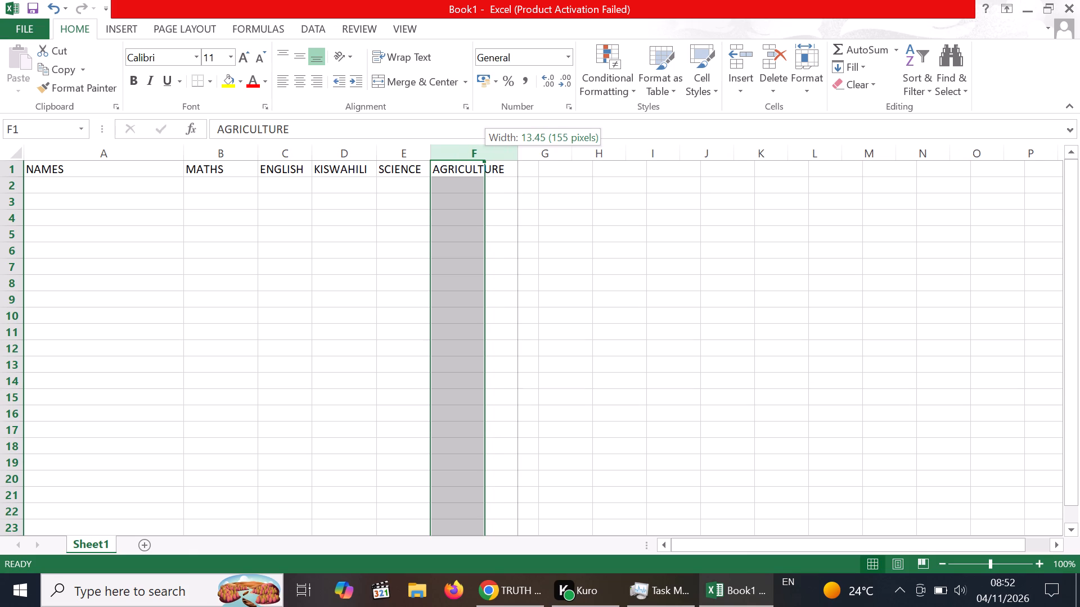
pyautogui.moveTo(510, 155); pyautogui.dragTo(505, 155)
pyautogui.click(556, 168)
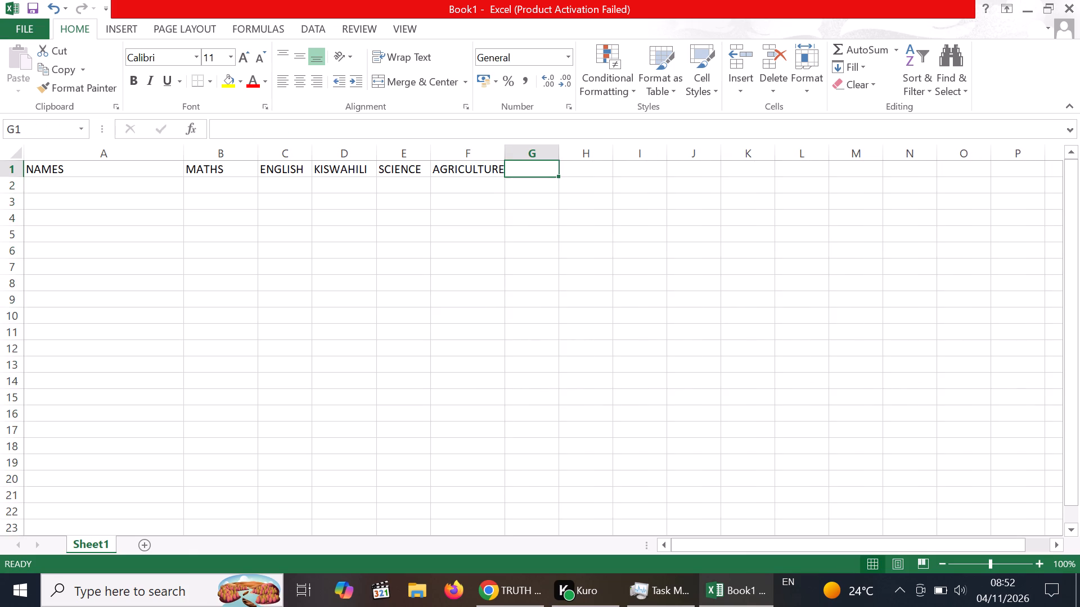
pyautogui.click(502, 149)
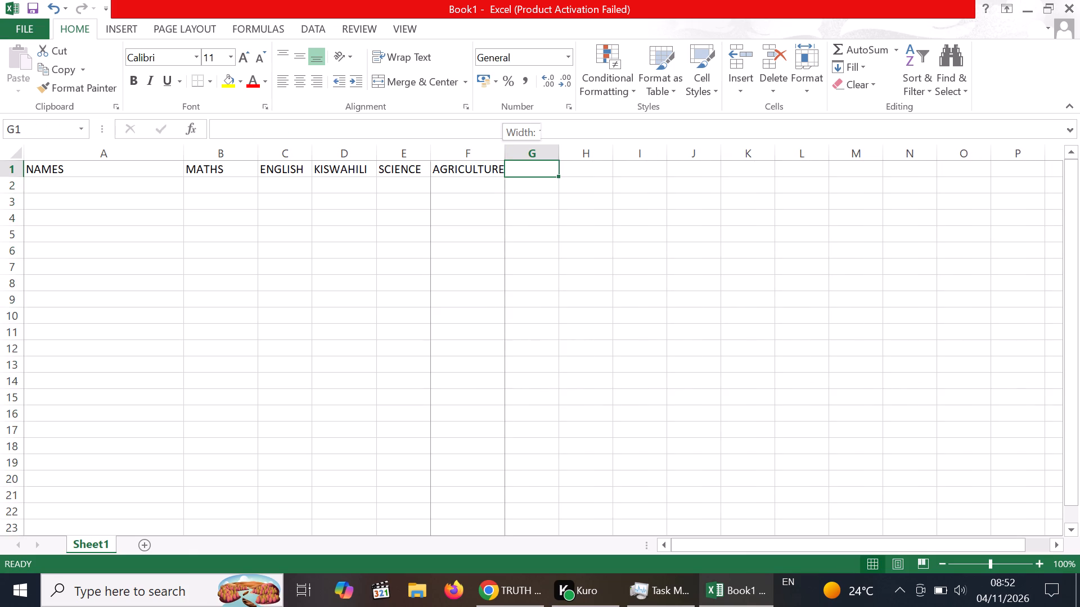
# Enter the heading CHEMISTRY in G1 and widen column G to fit it.
pyautogui.click(524, 168)
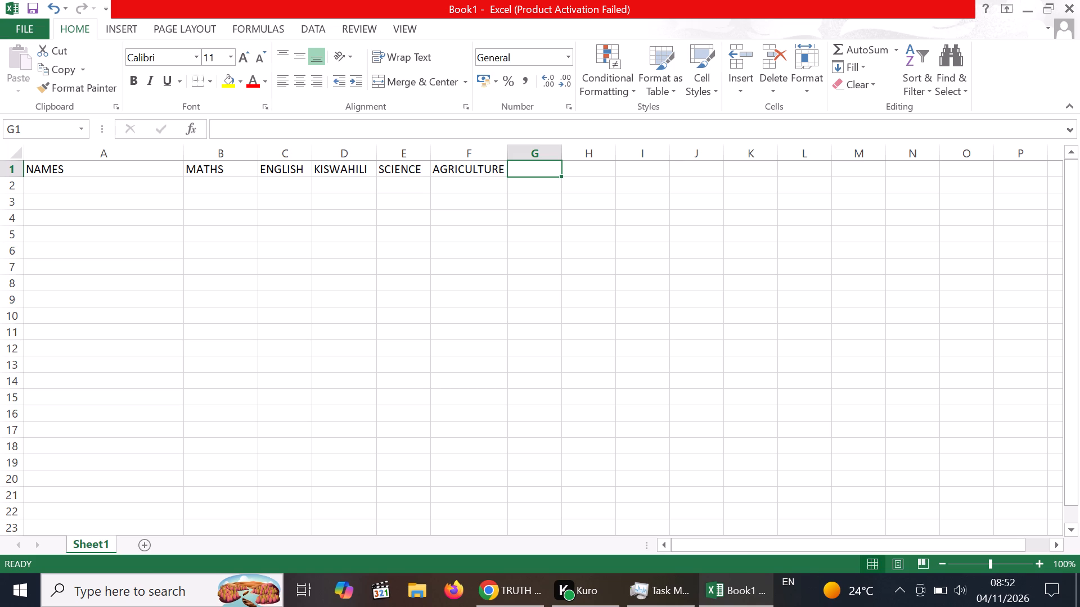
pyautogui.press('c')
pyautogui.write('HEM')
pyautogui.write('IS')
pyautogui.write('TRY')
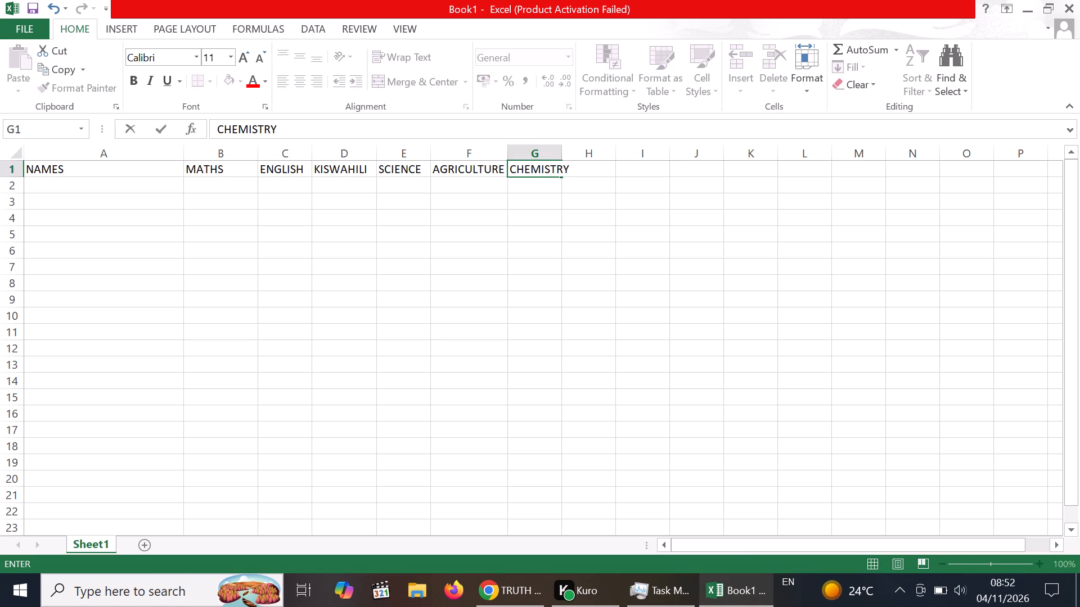
pyautogui.click(556, 155)
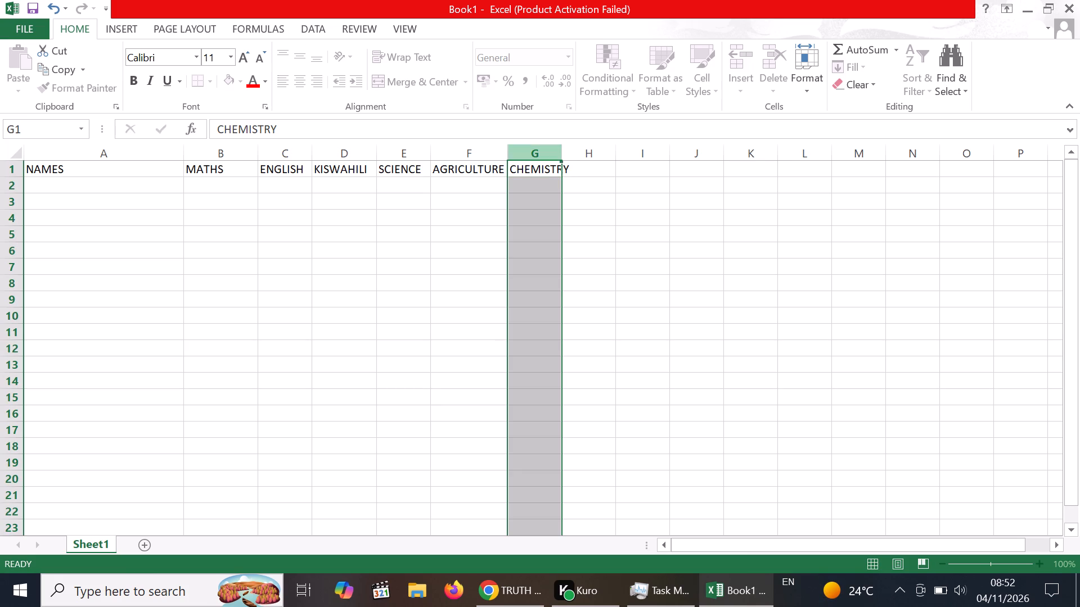
pyautogui.moveTo(561, 155); pyautogui.dragTo(574, 155)
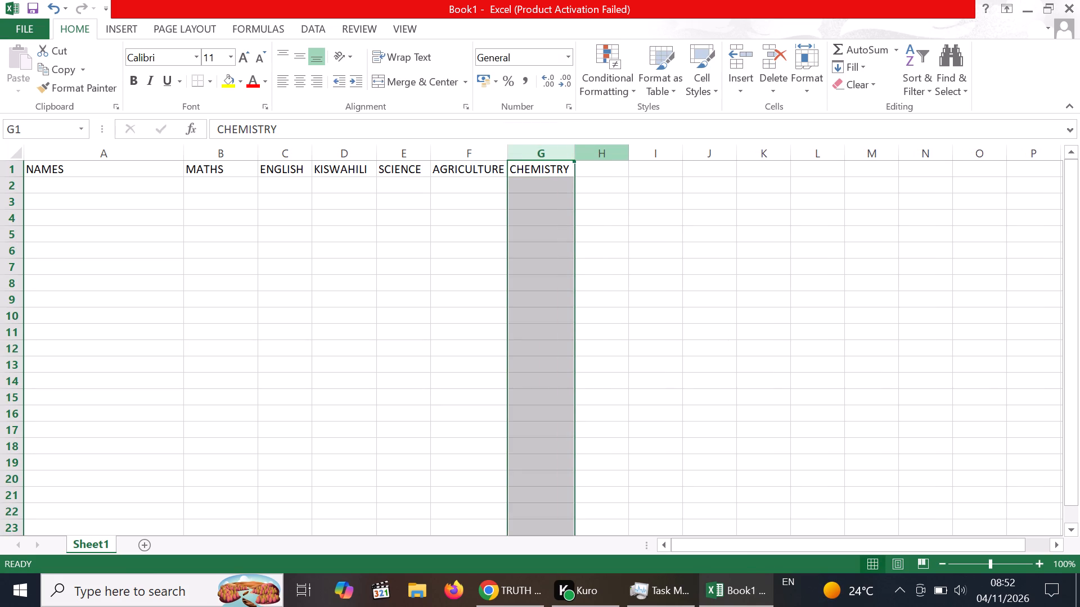
# Enter the headings BIOLOGY, HISTORY and TOTAL in cells H1 to J1.
pyautogui.click(591, 169)
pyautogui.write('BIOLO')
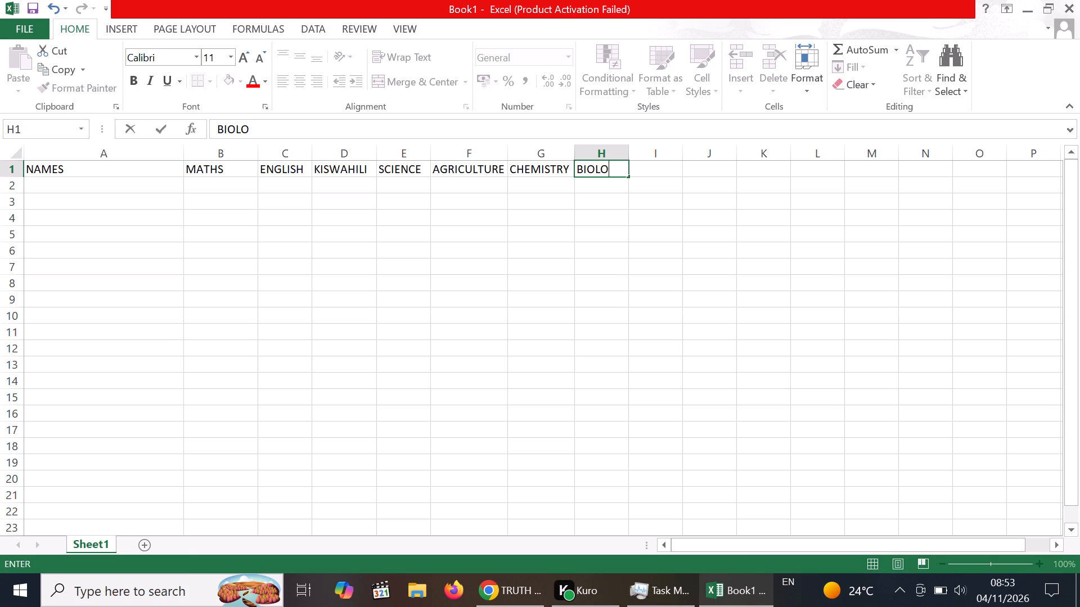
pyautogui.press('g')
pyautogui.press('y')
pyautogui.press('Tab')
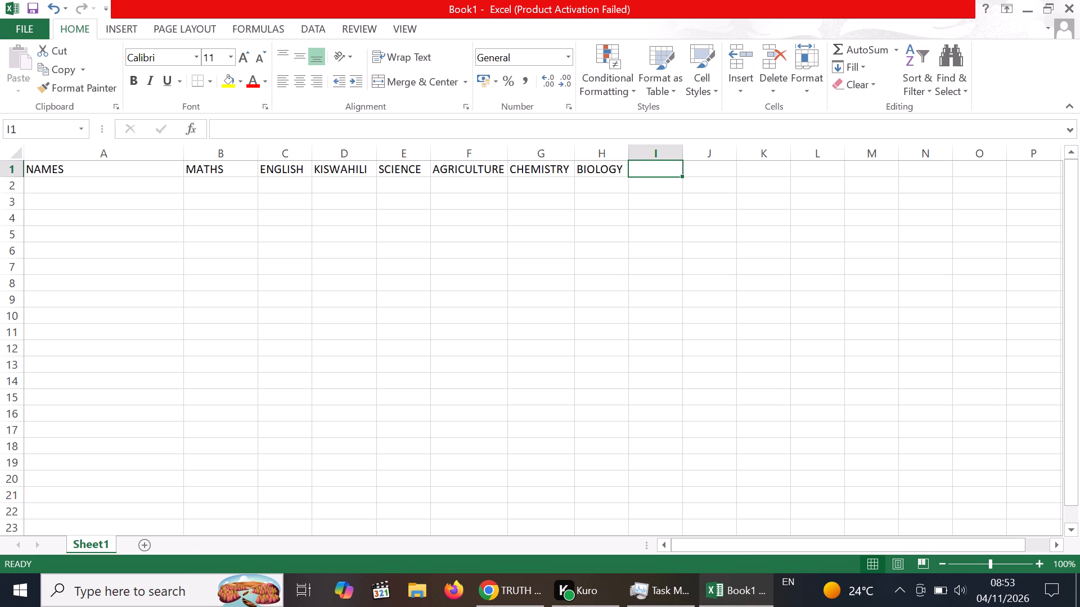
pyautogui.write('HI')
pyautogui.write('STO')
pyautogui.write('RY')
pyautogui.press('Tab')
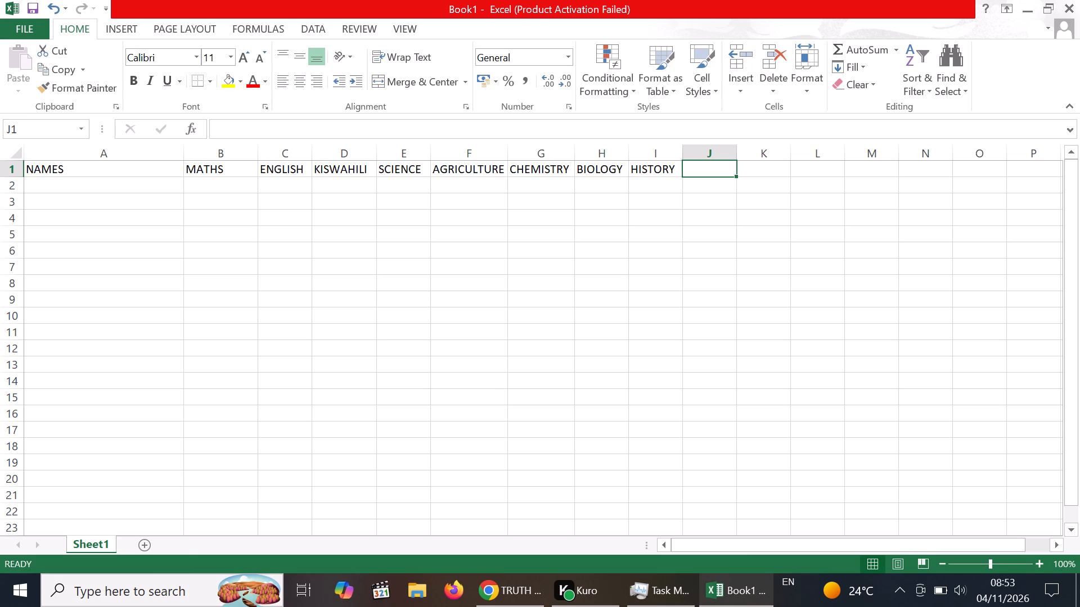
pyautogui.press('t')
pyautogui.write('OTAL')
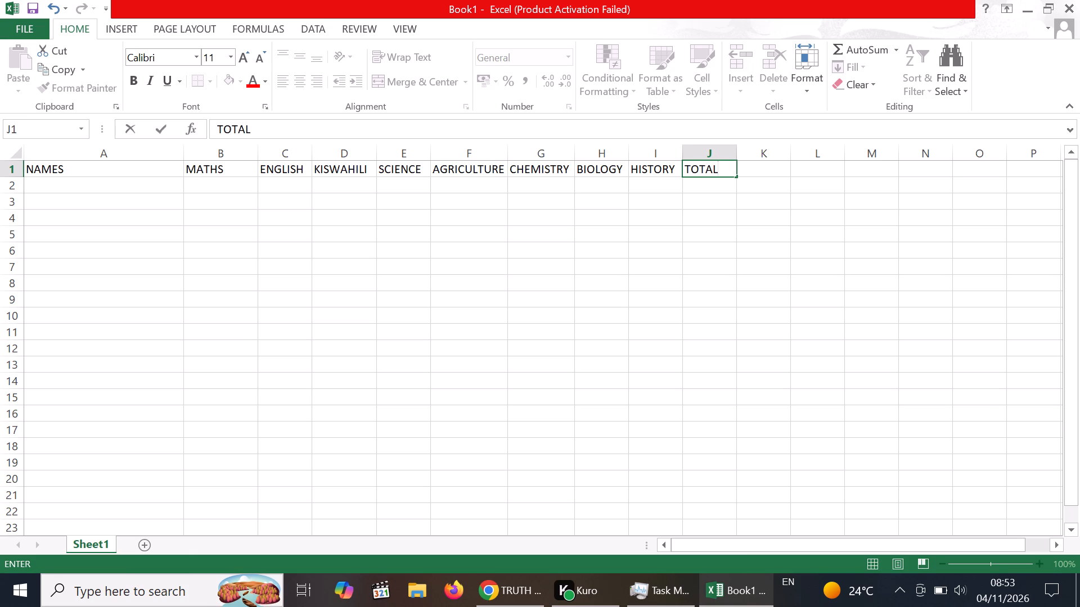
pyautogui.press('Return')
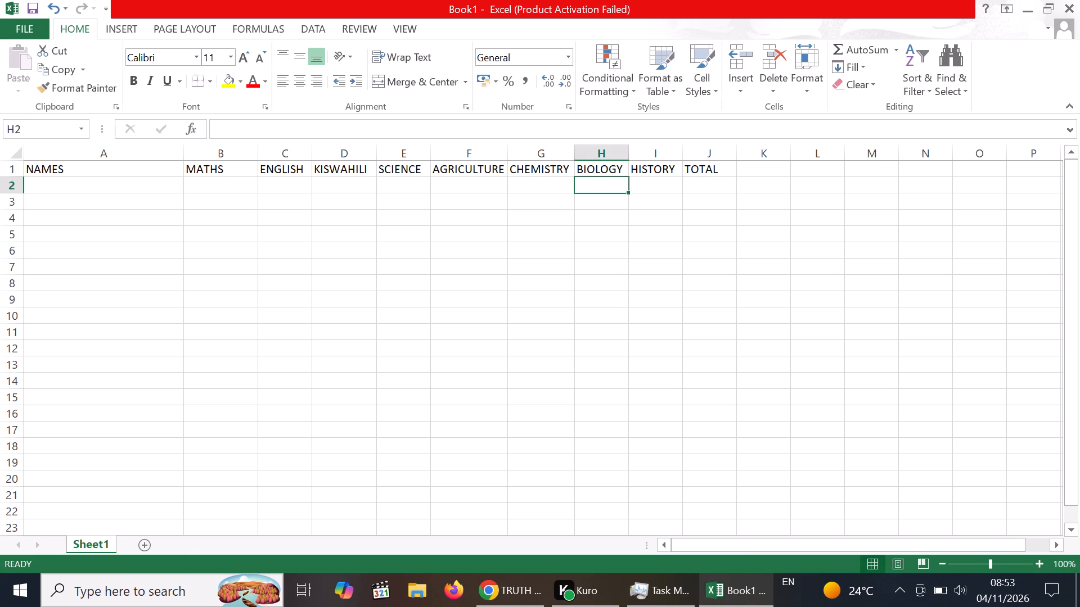
# Enter the first student's full name in cell A2, under the NAMES heading.
pyautogui.click(119, 187)
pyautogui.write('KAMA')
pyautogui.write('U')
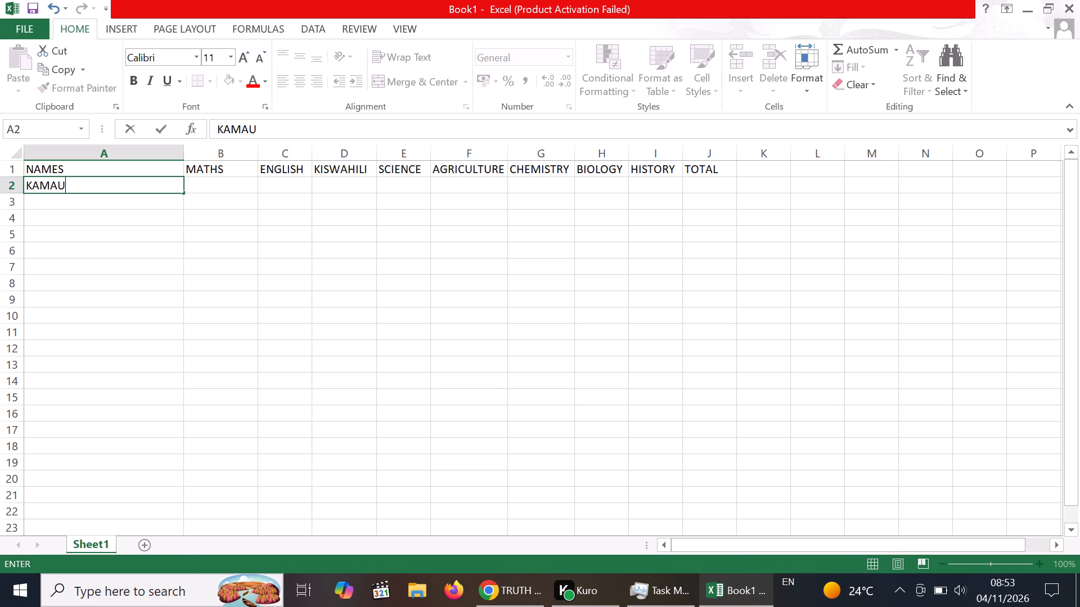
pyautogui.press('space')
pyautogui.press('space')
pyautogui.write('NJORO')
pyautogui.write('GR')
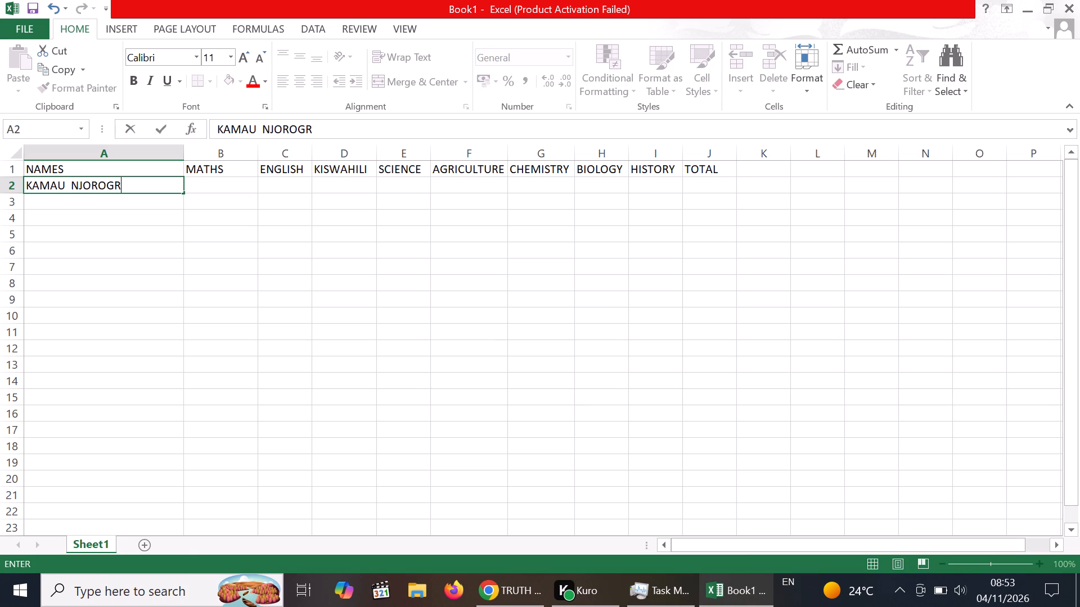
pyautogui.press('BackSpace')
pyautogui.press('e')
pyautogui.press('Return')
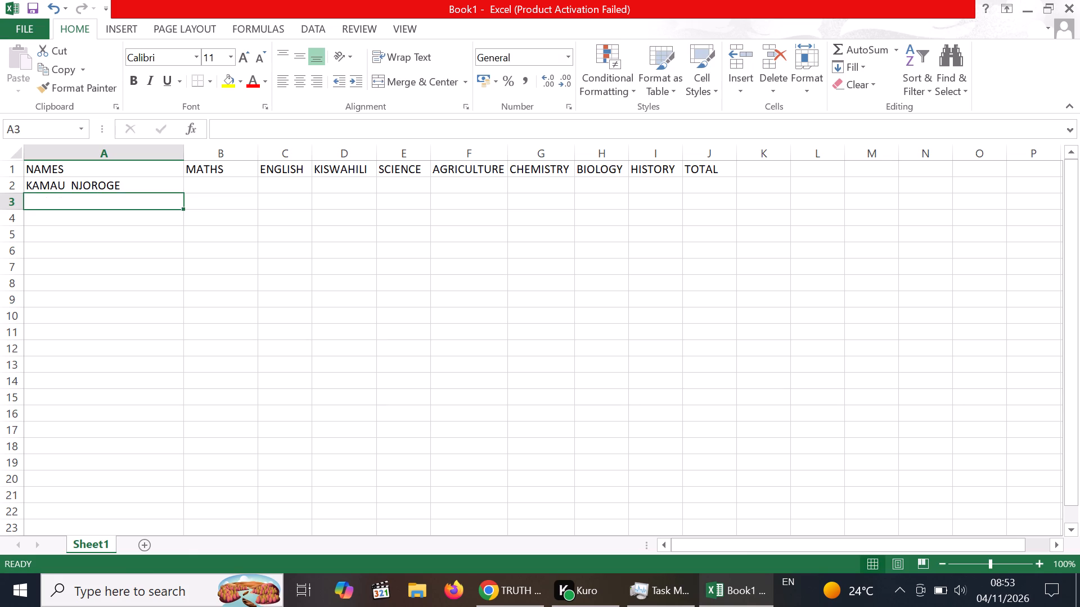
# Enter the second and third students' full names in cells A3 and A4 of the NAMES column.
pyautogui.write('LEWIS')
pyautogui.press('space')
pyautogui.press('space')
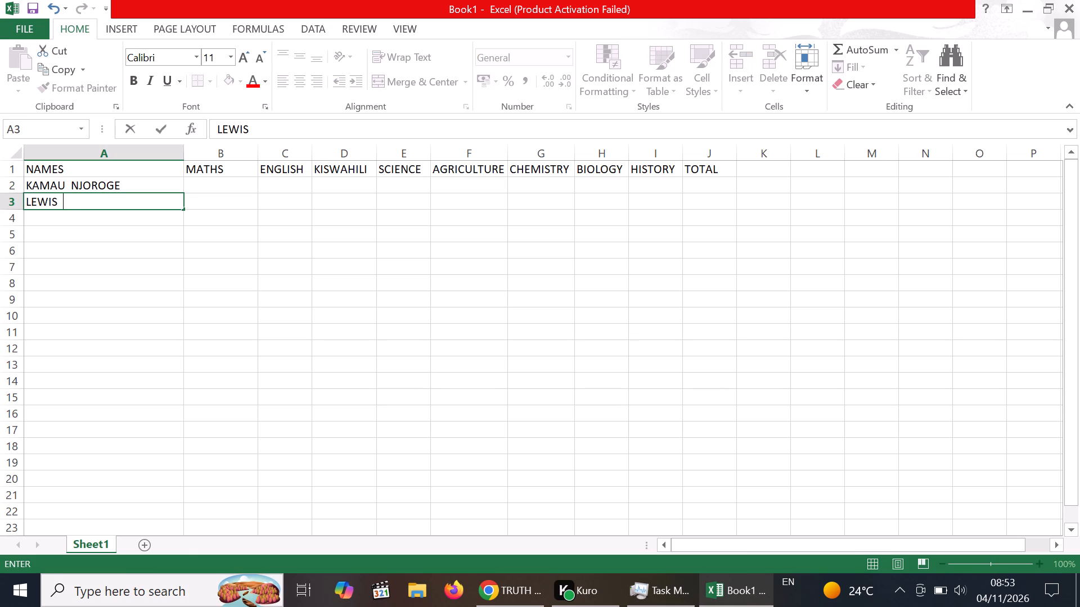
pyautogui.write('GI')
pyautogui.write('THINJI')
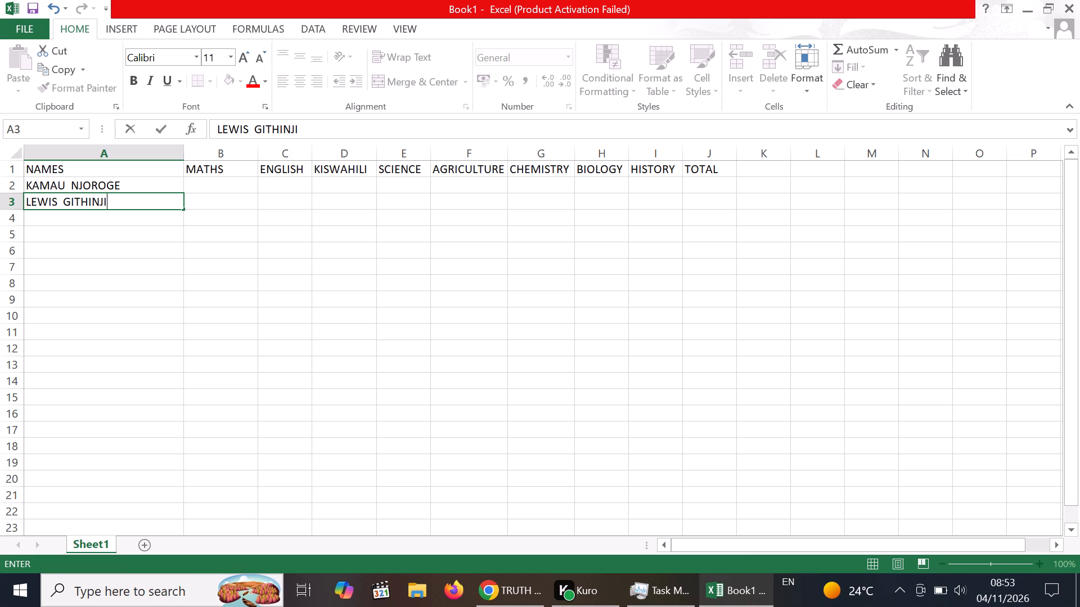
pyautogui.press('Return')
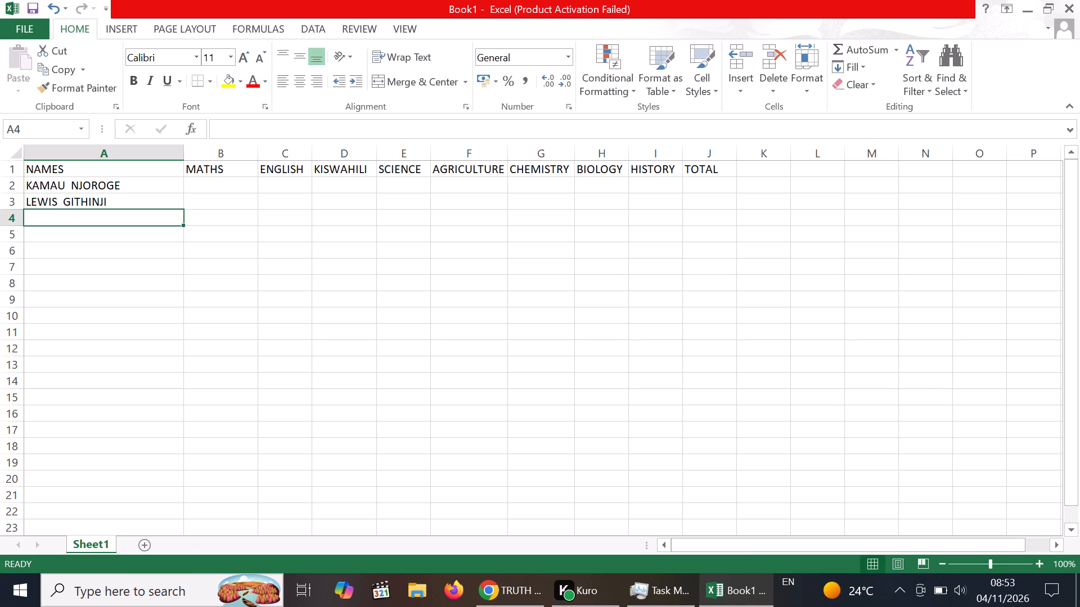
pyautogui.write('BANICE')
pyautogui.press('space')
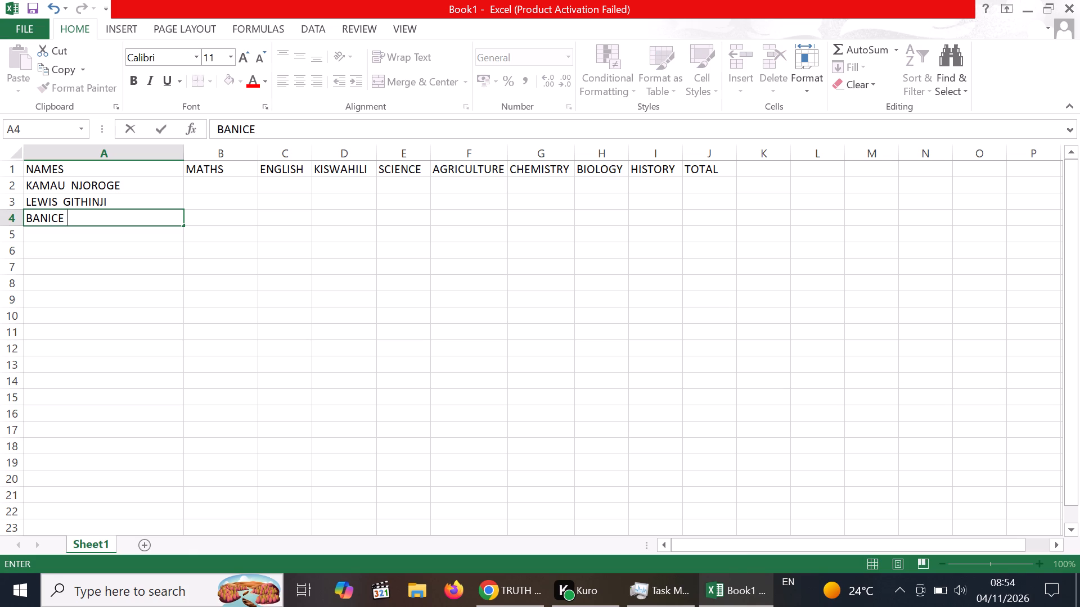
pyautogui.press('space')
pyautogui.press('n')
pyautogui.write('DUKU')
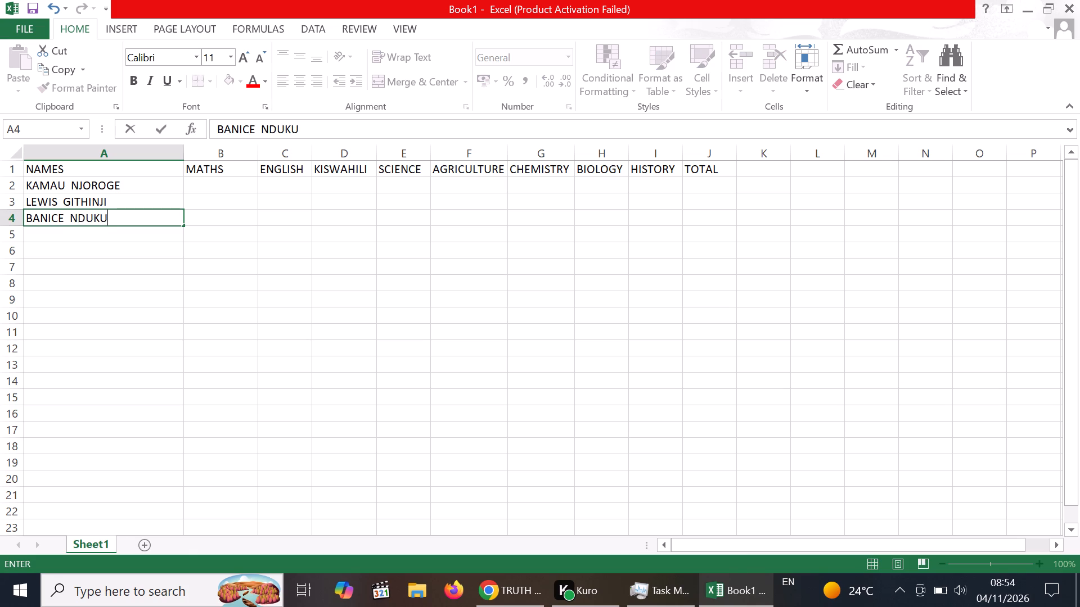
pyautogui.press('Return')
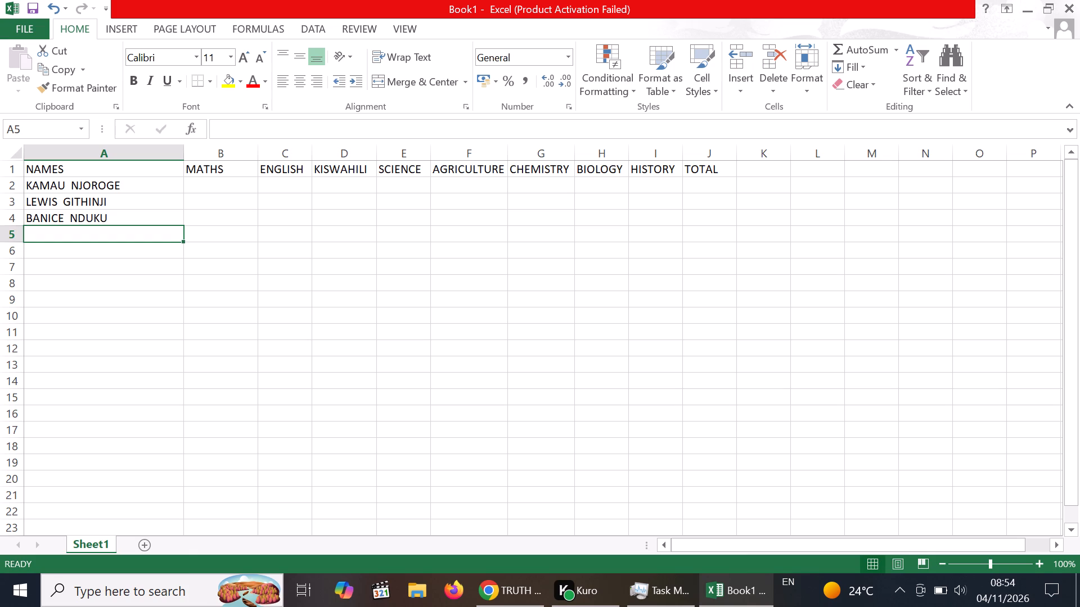
# Enter the fourth and fifth students' full names in cells A5 and A6.
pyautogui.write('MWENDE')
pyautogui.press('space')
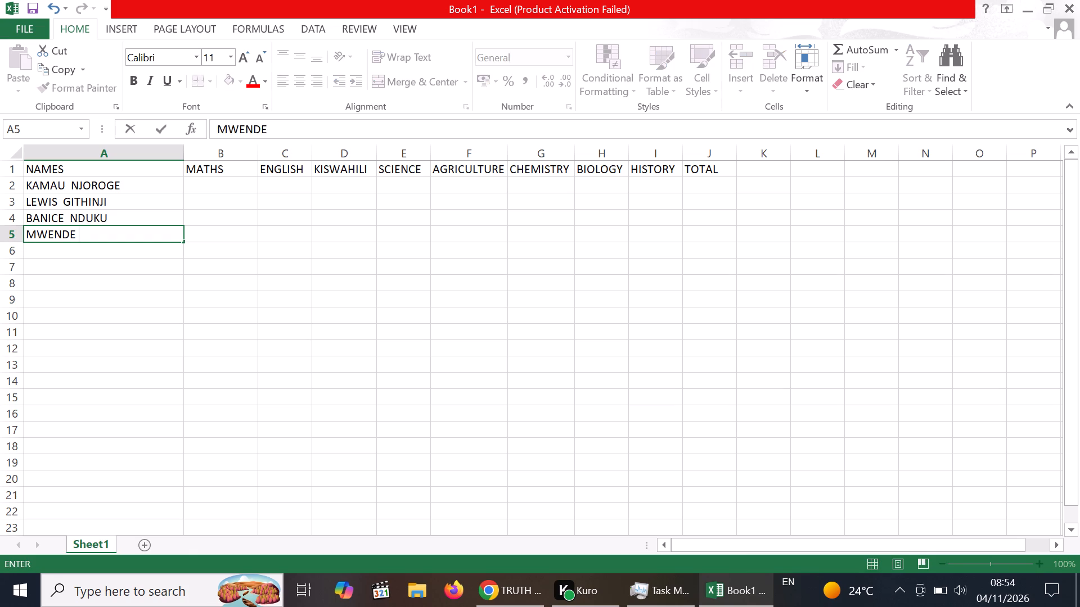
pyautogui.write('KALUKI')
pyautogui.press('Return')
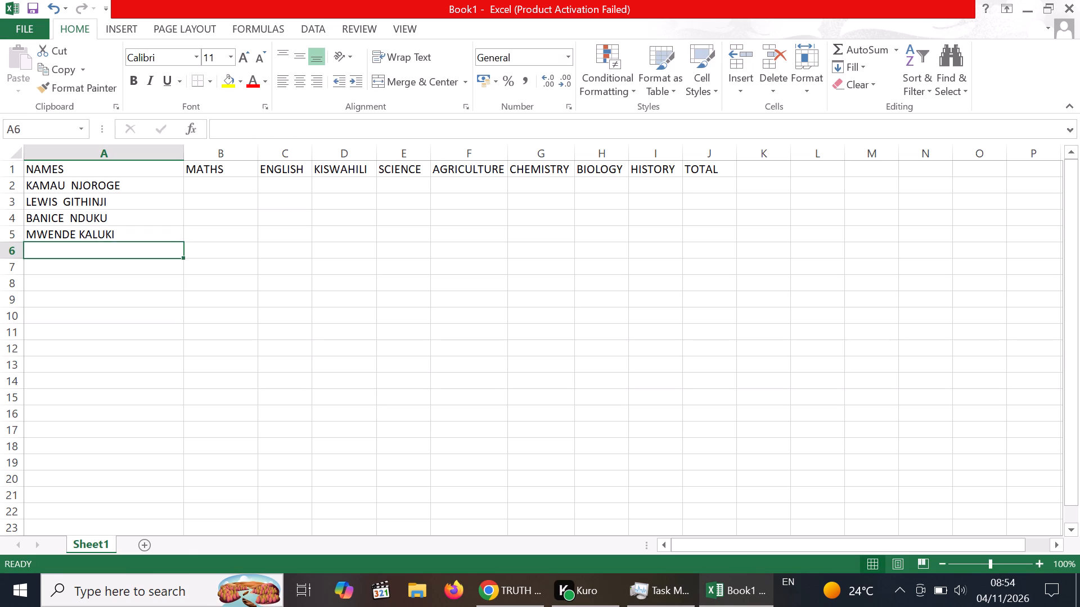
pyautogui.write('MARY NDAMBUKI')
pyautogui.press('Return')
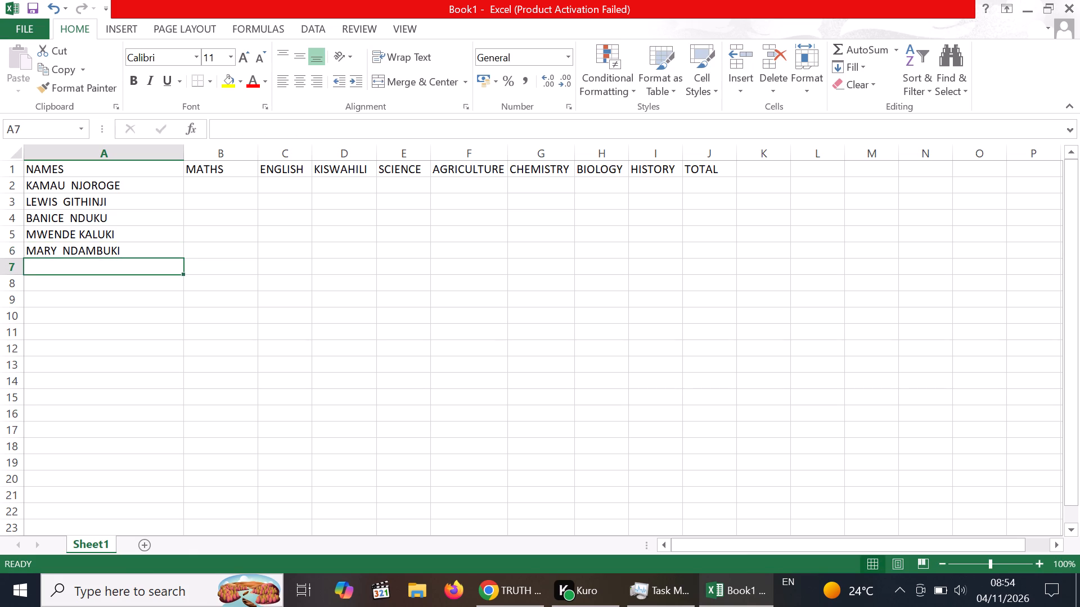
# Enter the sixth student's full name in cell A7 of the NAMES column.
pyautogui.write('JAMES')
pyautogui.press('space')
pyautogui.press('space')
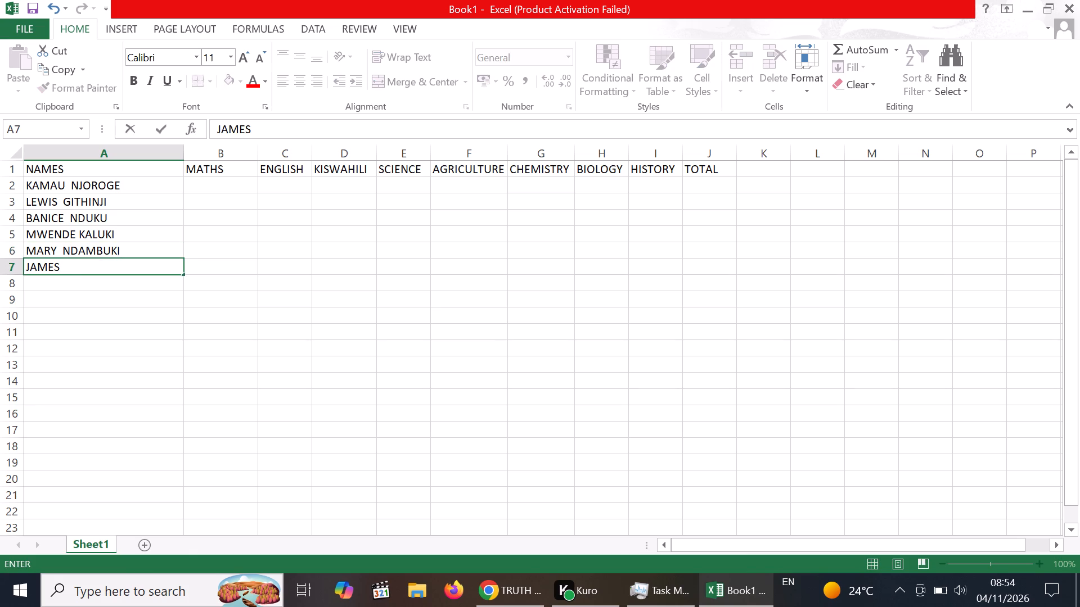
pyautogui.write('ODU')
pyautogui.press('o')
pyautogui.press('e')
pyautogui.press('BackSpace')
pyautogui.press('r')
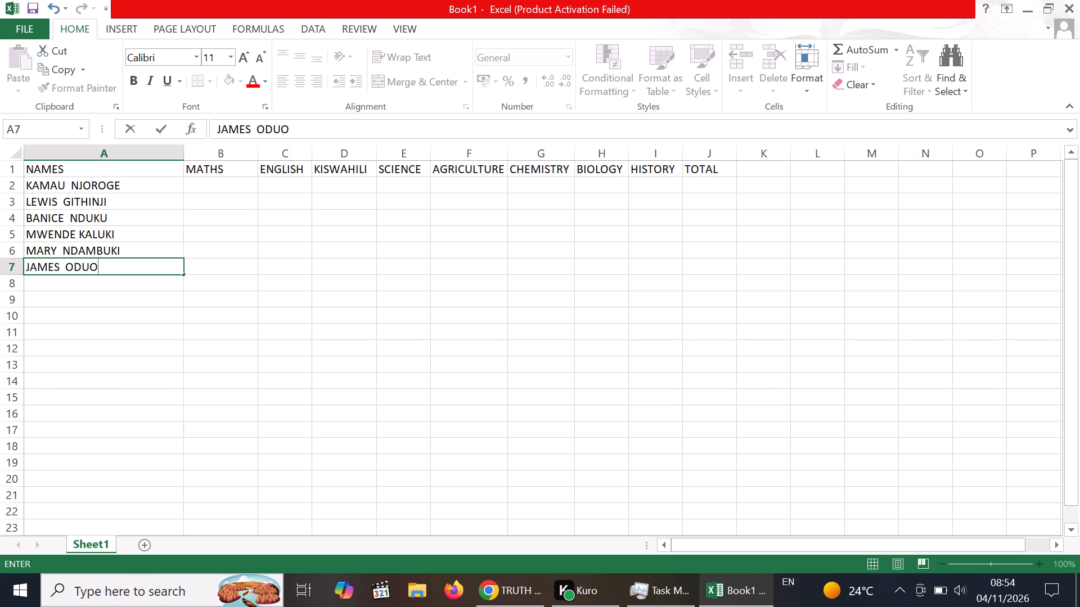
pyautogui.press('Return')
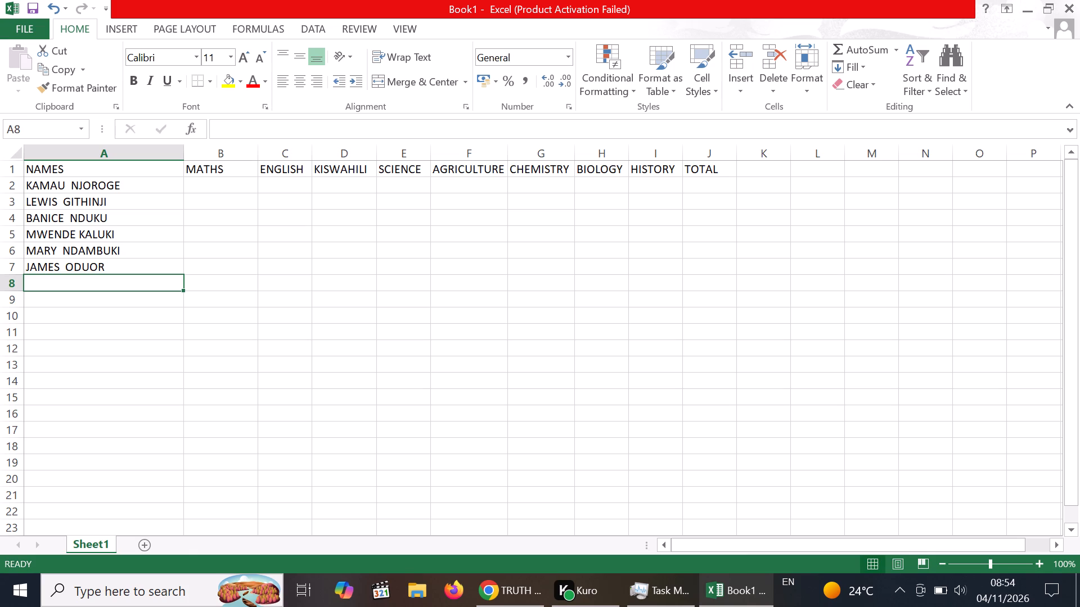
# Enter the seventh and eighth students' full names in cells A8 and A9.
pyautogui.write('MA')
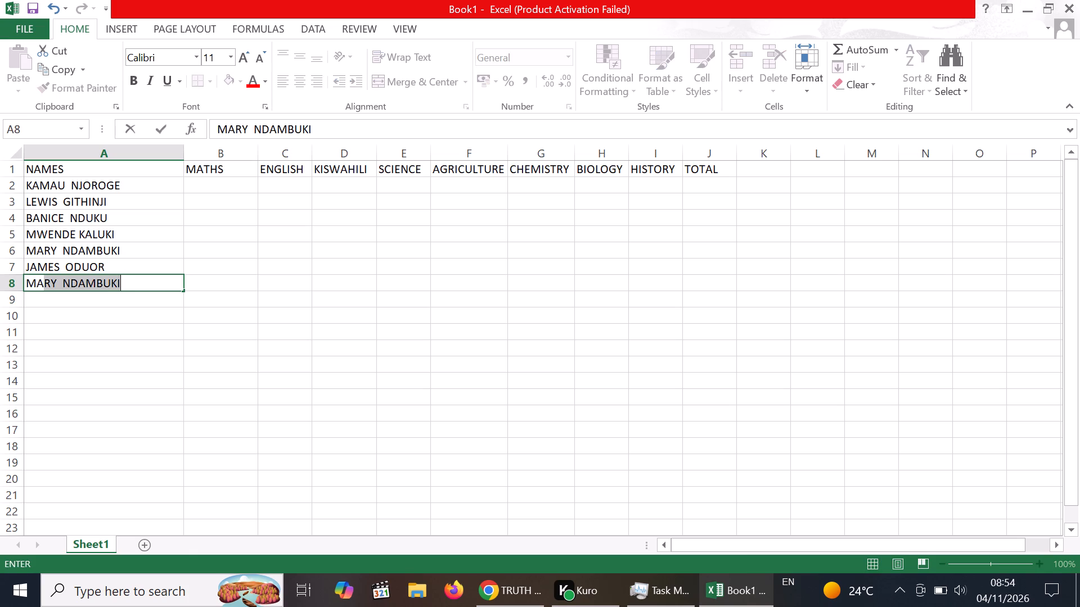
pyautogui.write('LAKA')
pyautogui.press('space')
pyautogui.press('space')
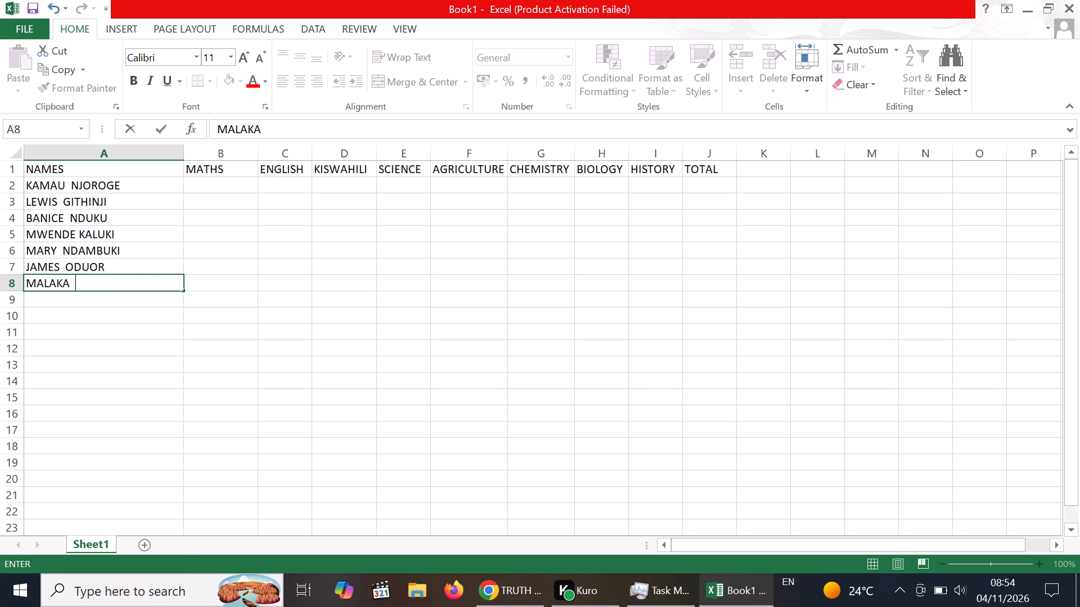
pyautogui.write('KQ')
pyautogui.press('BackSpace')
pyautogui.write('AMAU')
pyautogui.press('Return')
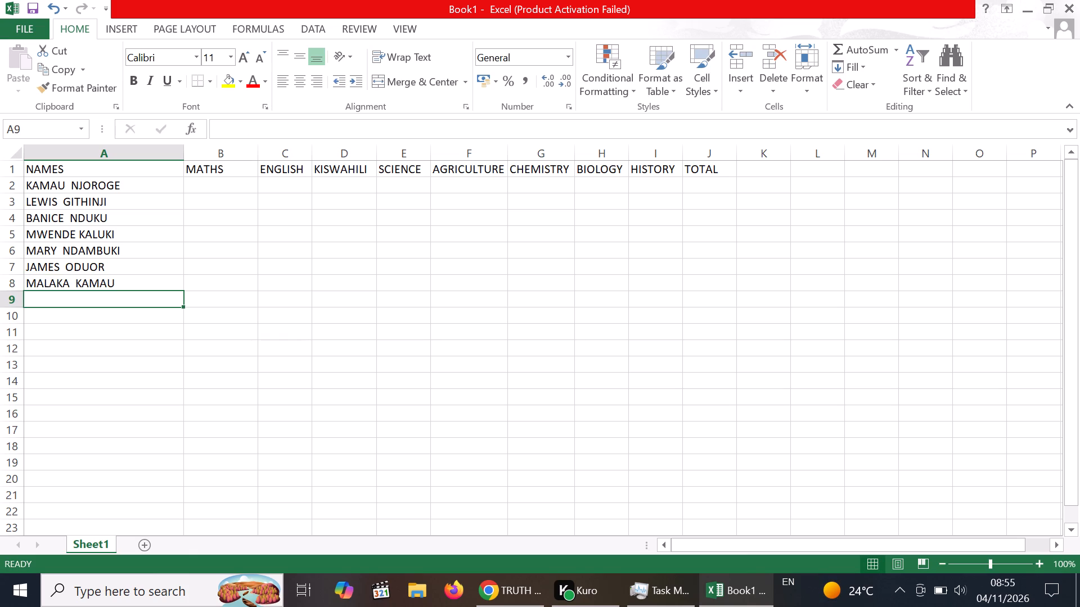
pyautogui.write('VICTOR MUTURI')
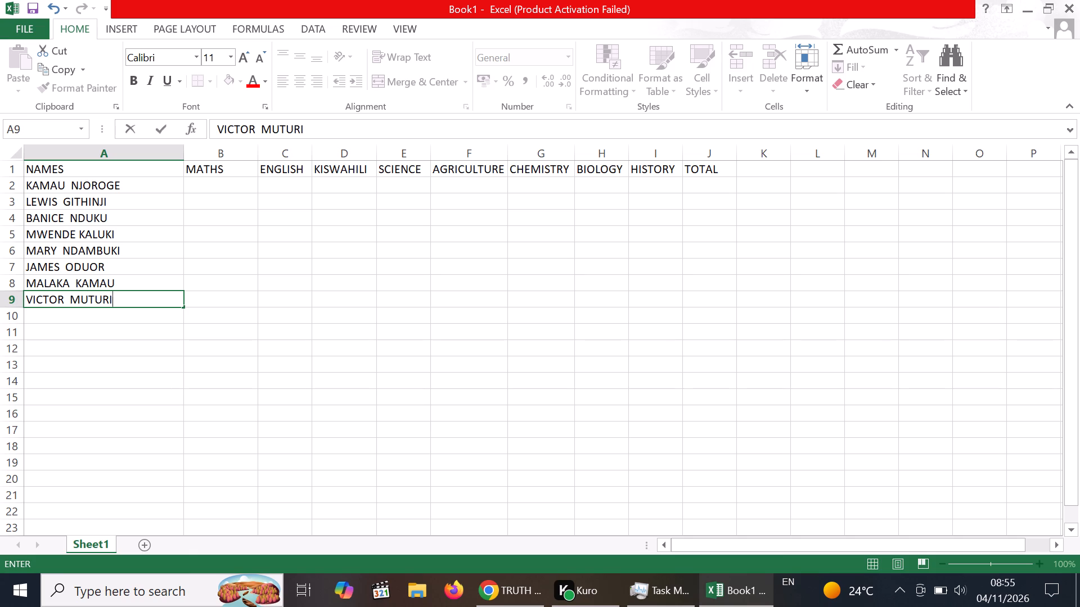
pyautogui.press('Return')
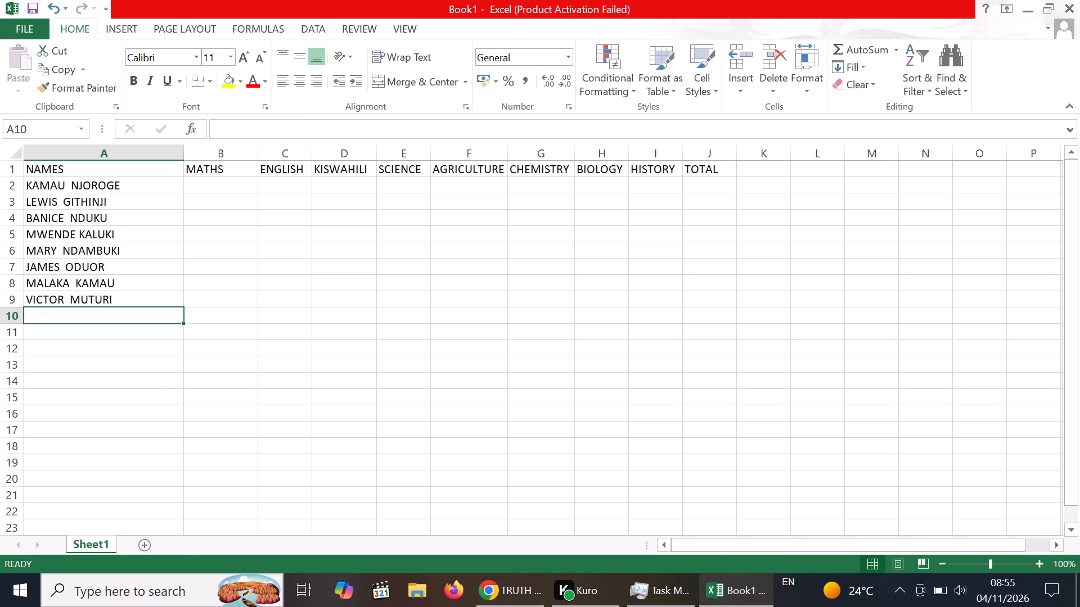
# Enter the ninth student's first name in cell A10 of the NAMES column.
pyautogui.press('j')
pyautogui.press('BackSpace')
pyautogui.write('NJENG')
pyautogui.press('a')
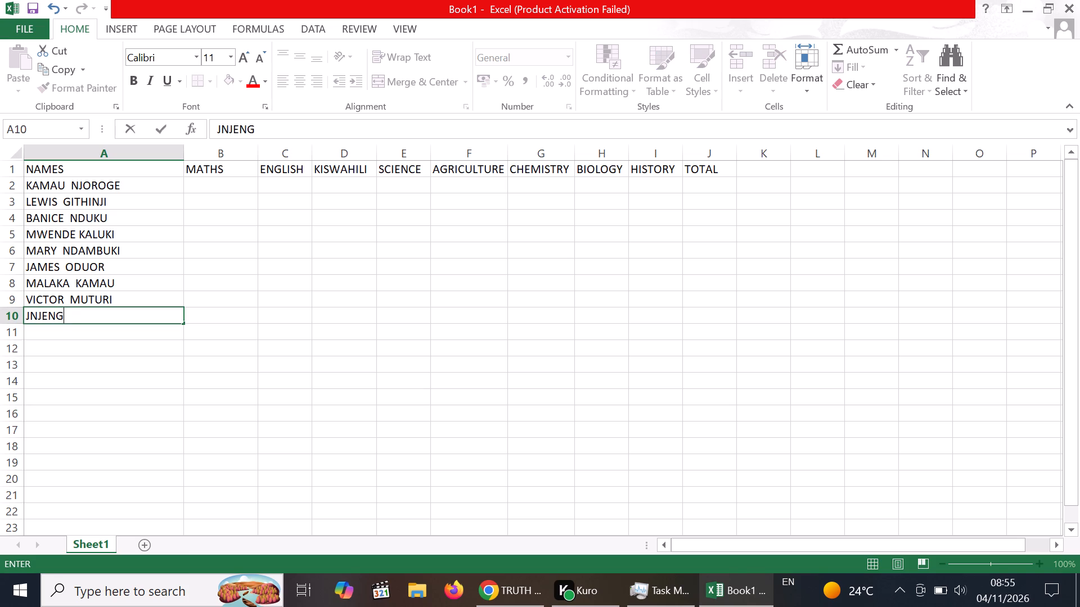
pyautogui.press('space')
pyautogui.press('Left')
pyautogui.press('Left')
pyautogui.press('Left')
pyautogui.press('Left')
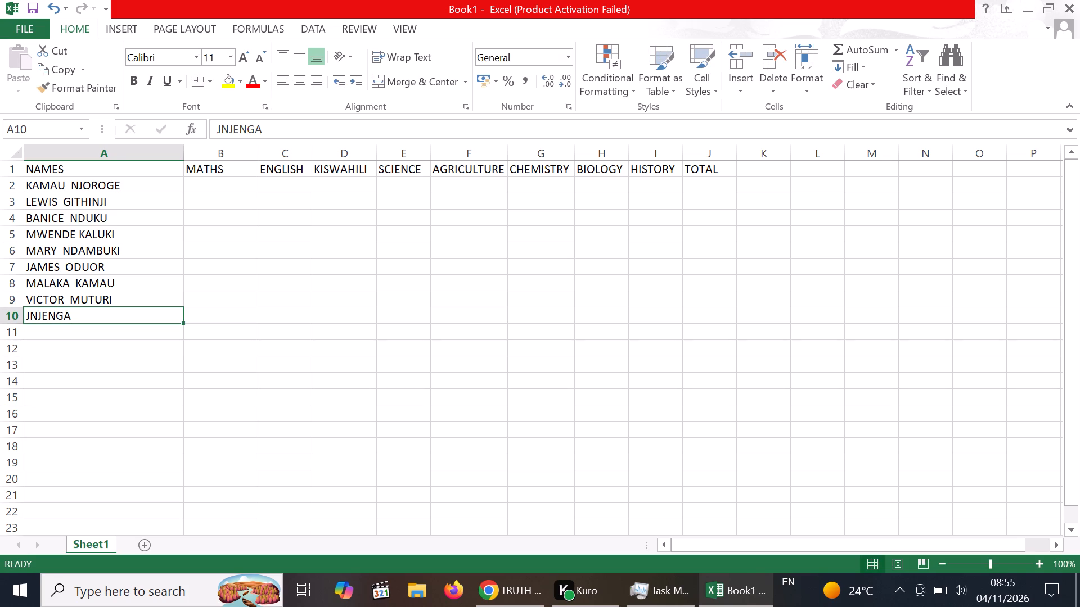
# Remove the stray leading J from the name in cell A10 and add the ninth student's second name.
pyautogui.click(222, 125)
pyautogui.press('BackSpace')
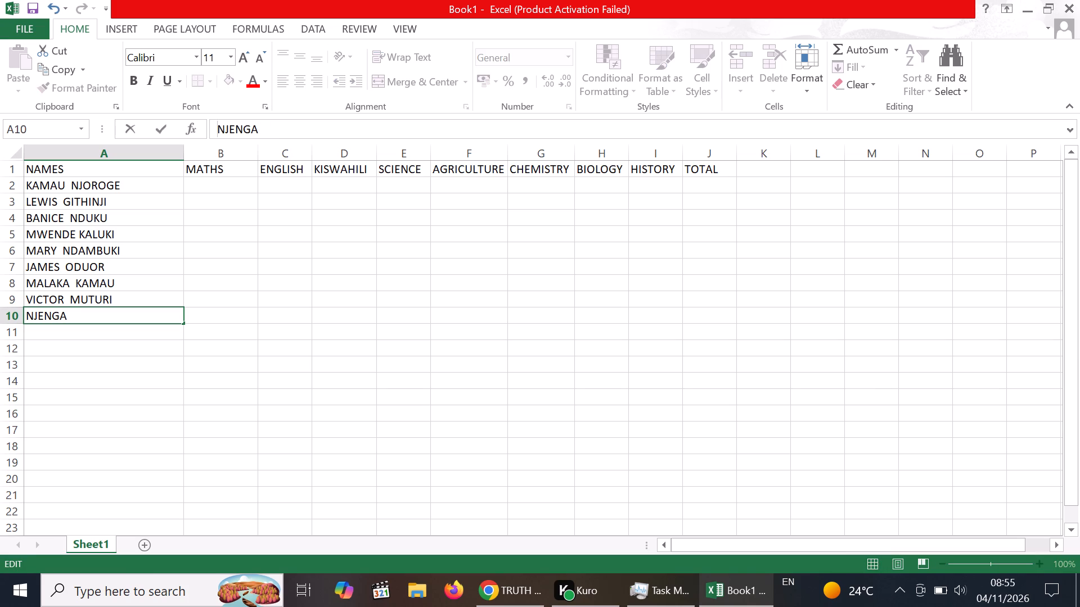
pyautogui.press('Right')
pyautogui.press('Right')
pyautogui.press('Right')
pyautogui.click(272, 128)
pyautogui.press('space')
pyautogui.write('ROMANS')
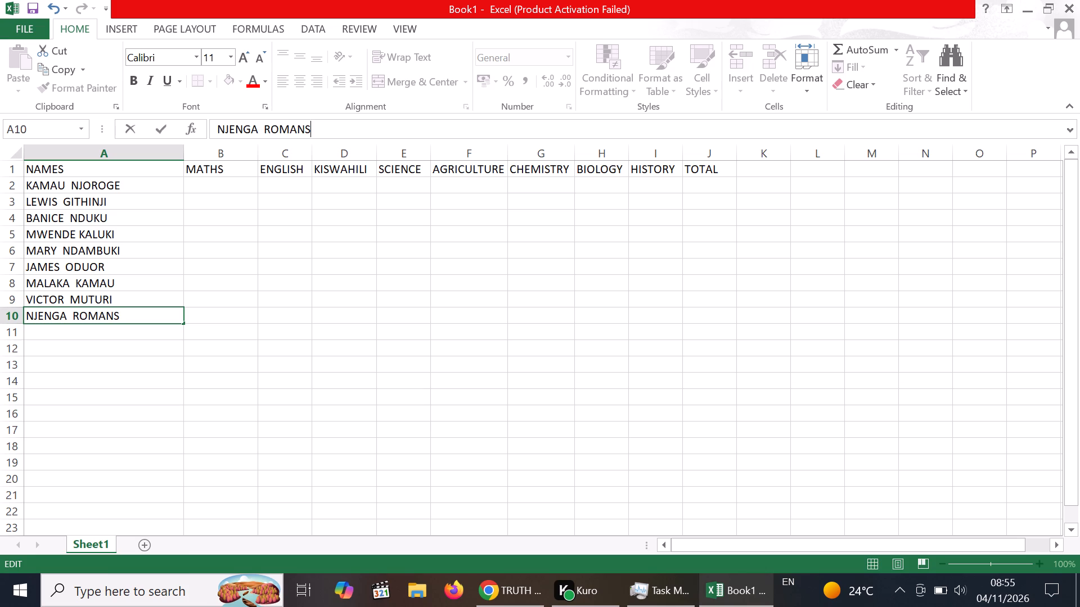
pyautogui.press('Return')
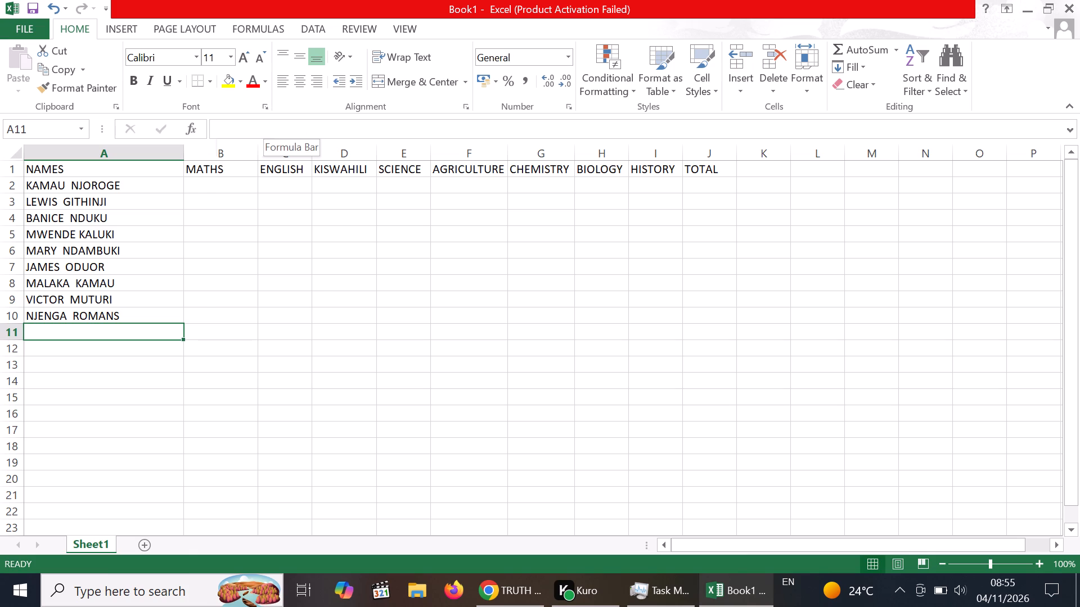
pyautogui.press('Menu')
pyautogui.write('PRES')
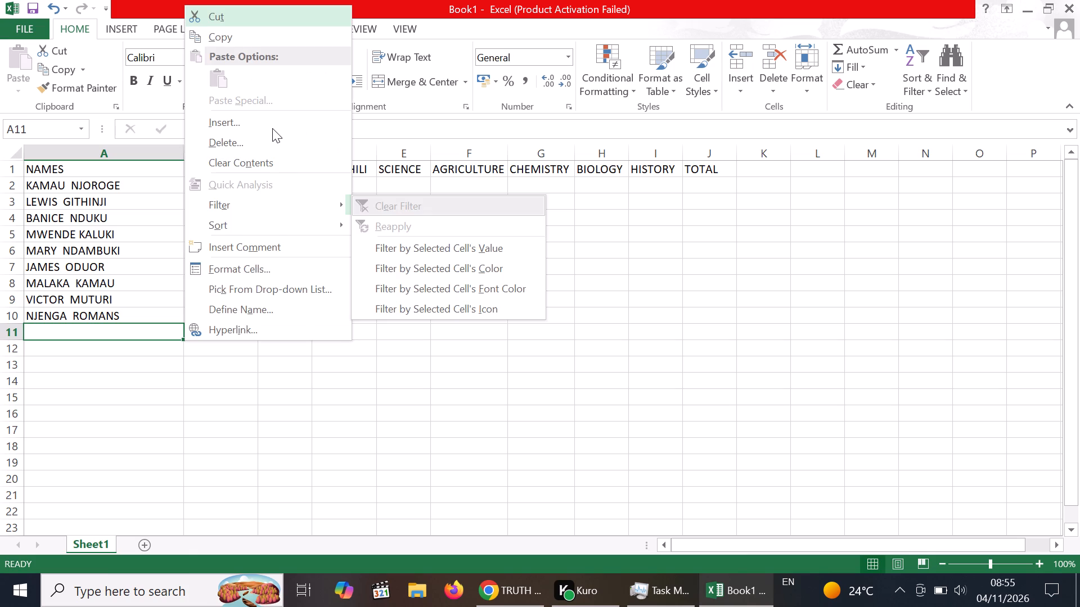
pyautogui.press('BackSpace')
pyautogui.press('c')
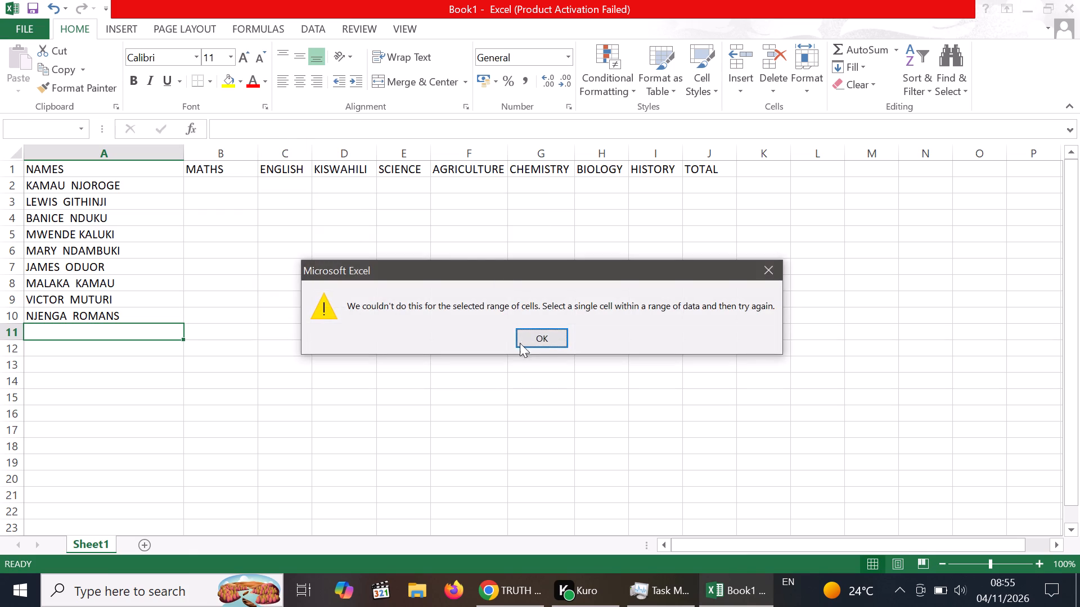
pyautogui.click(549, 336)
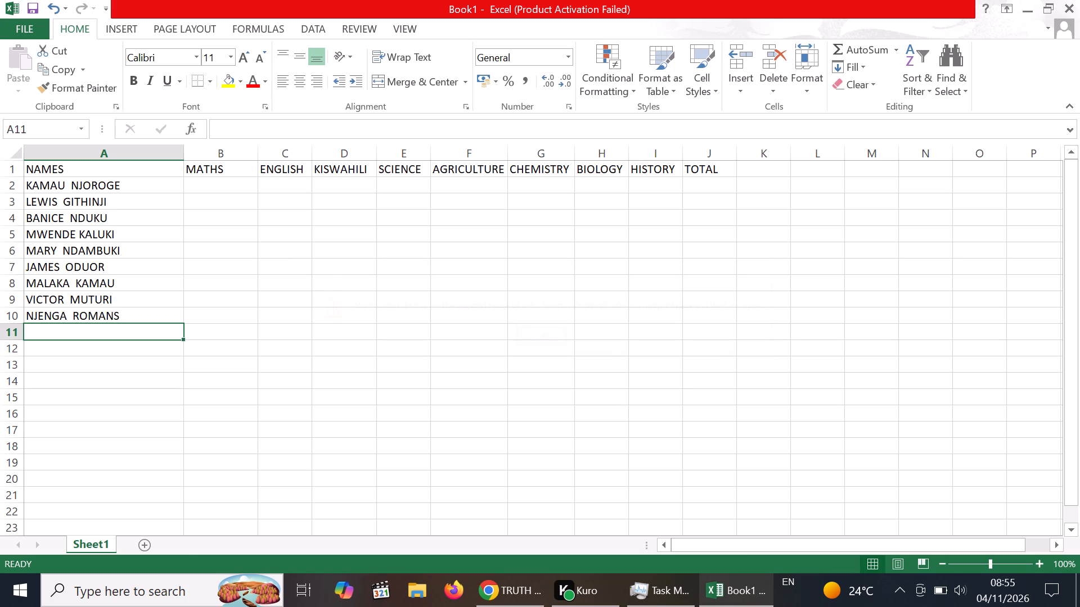
# Enter the tenth student's full name in cell A11 of the NAMES column.
pyautogui.click(63, 333)
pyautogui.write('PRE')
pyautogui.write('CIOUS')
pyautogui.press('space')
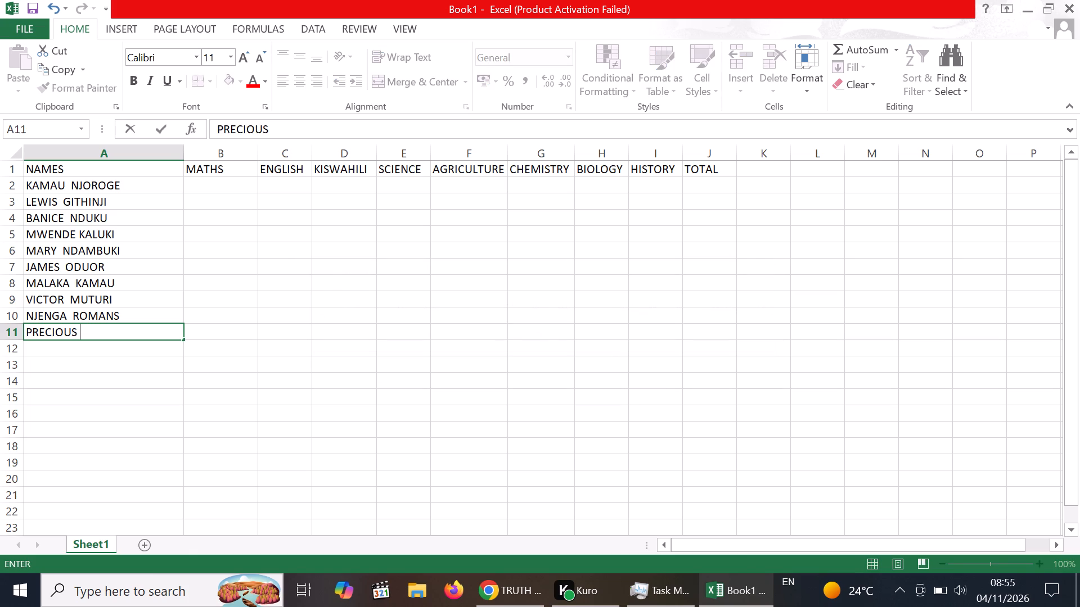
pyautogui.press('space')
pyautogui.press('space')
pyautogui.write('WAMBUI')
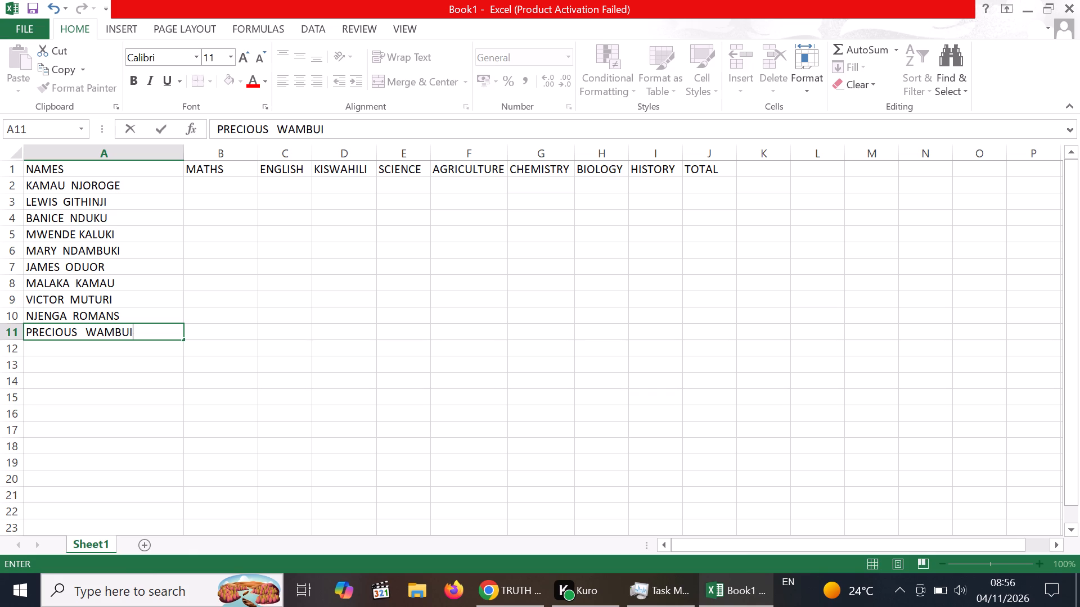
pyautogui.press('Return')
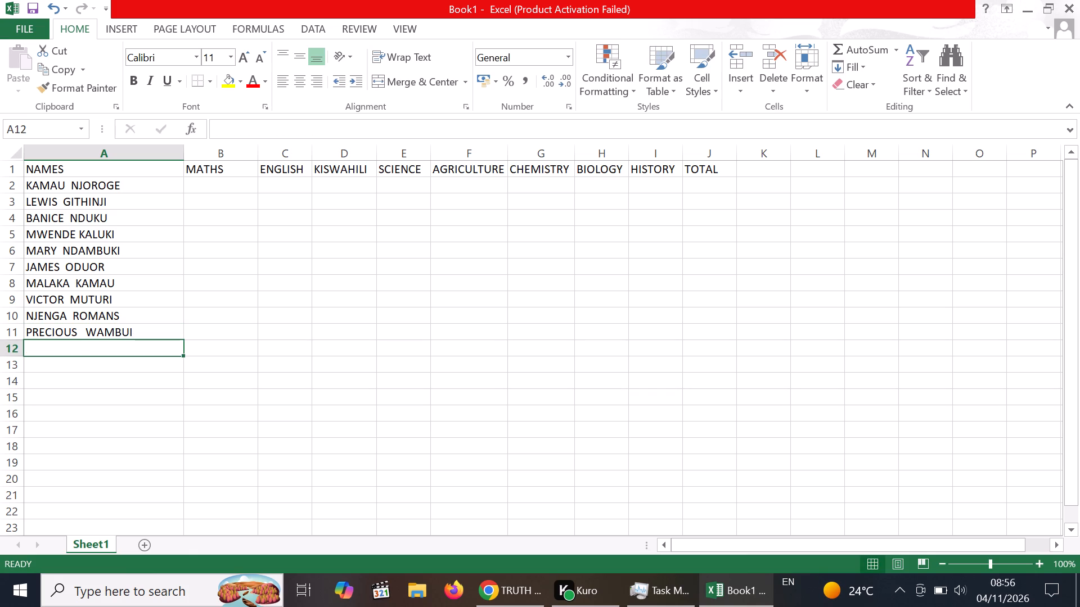
# Enter the eleventh and twelfth students' full names in cells A12 and A13 of the NAMES column.
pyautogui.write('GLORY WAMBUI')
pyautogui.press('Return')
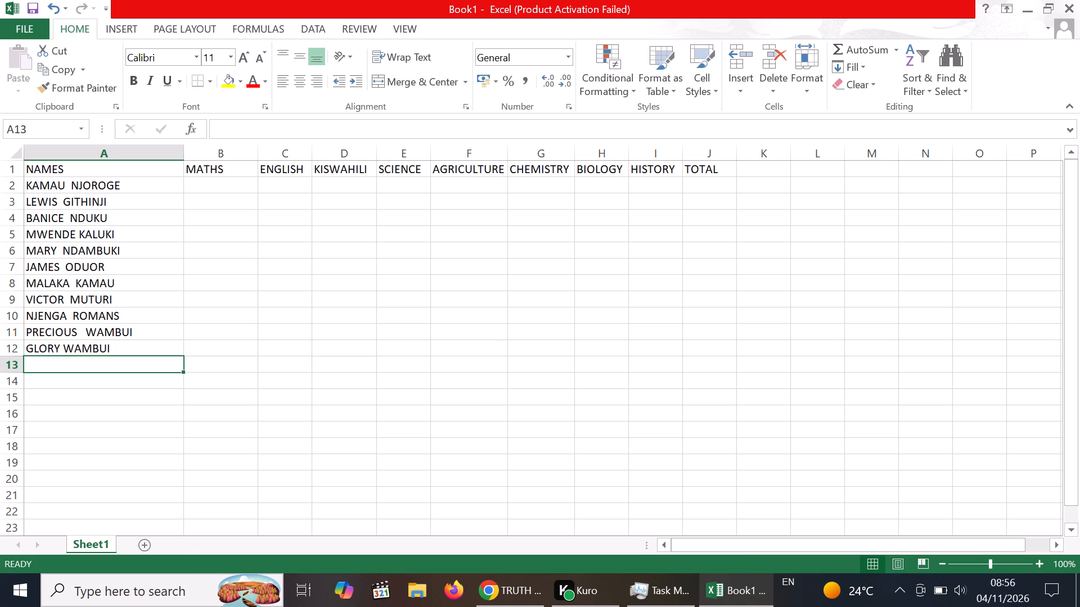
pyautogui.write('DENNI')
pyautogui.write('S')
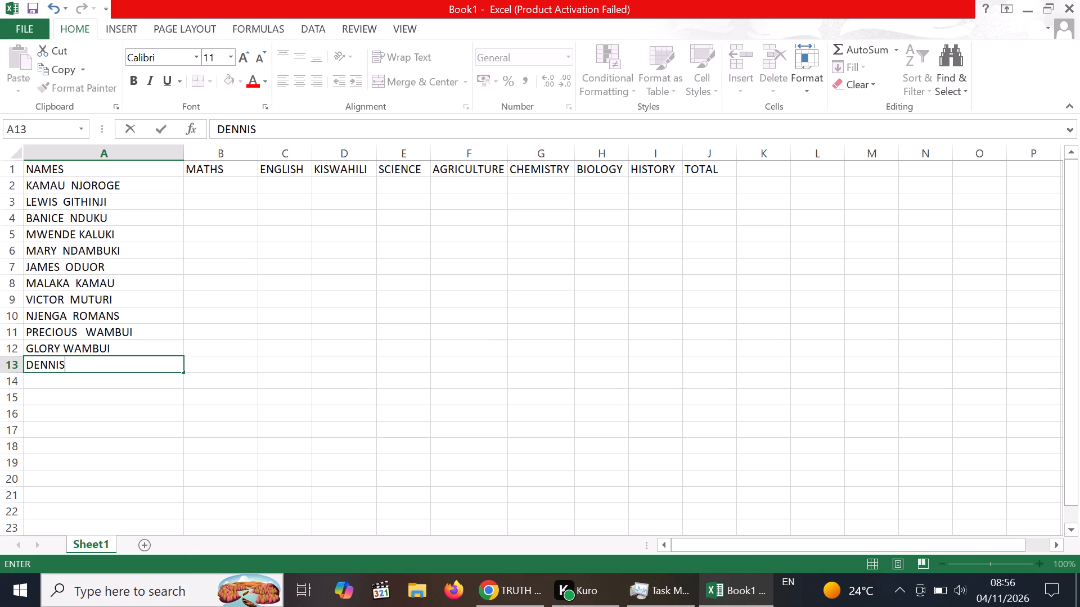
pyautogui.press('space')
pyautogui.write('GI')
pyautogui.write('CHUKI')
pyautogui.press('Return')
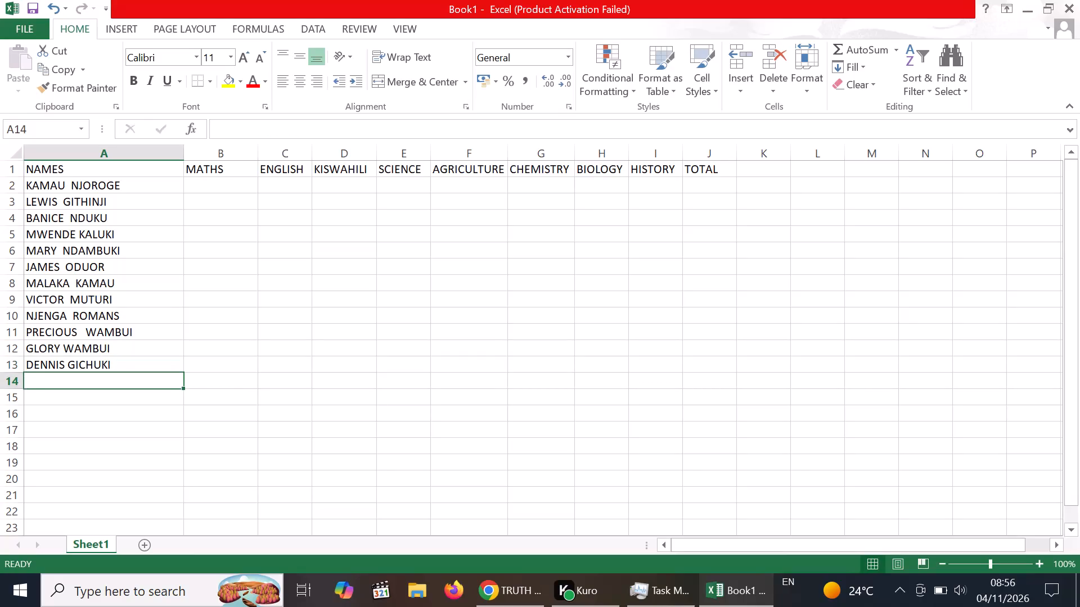
# Enter the thirteenth student's full name in cell A14 of the NAMES column.
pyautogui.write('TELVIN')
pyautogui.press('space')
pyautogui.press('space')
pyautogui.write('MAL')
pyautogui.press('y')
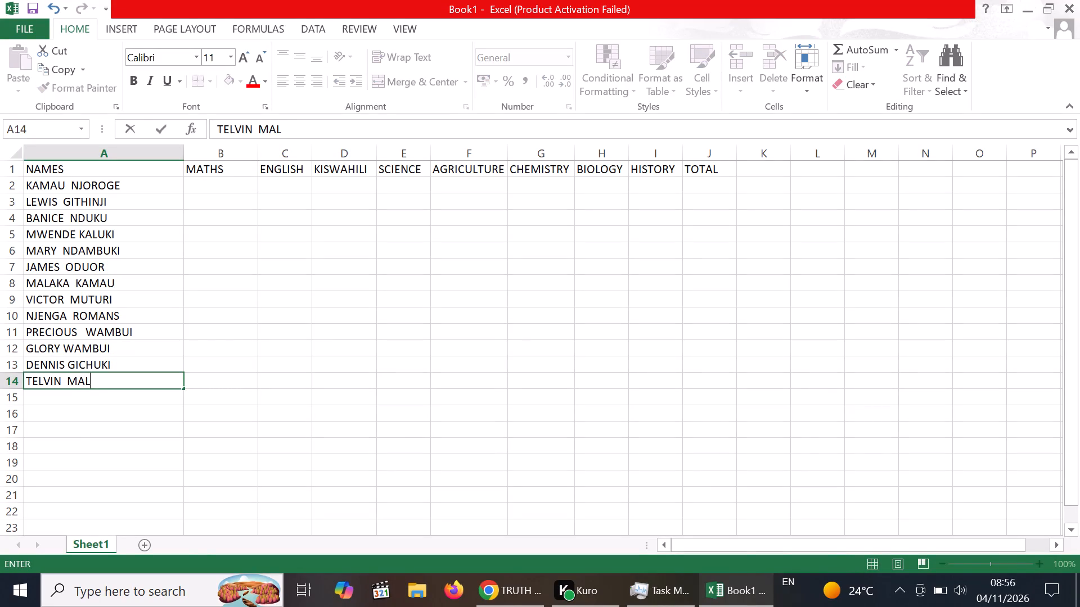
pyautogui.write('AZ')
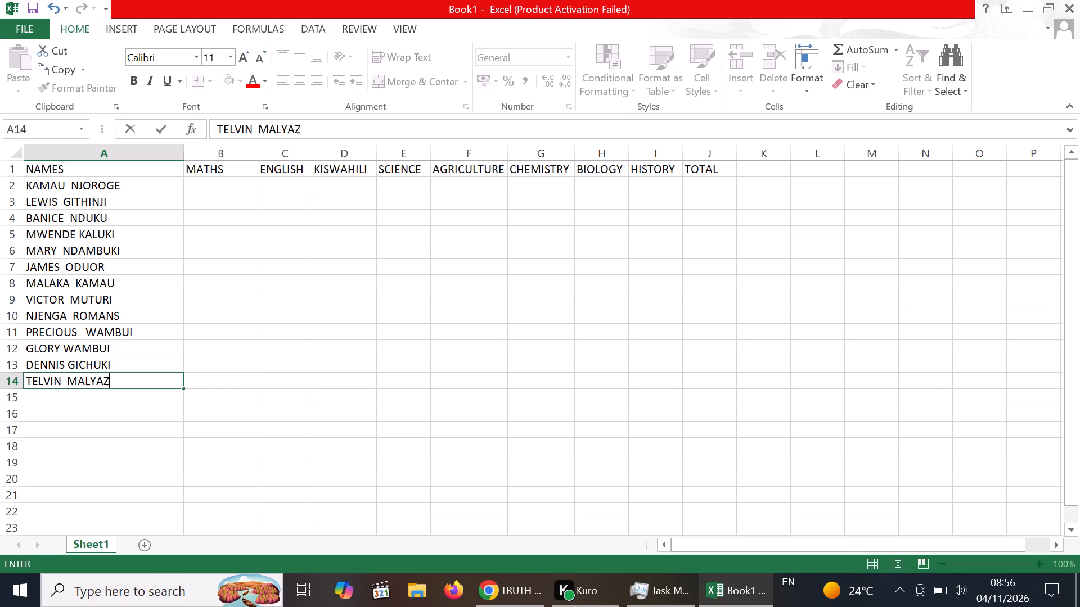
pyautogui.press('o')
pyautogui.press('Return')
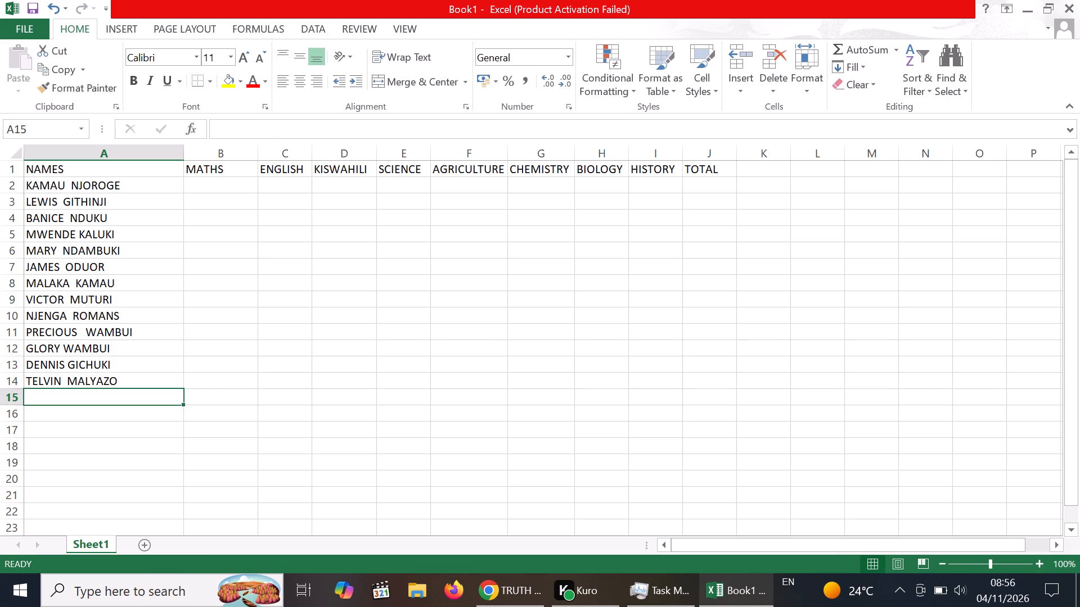
# Enter the fourteenth student's full name in cell A15 of the NAMES column.
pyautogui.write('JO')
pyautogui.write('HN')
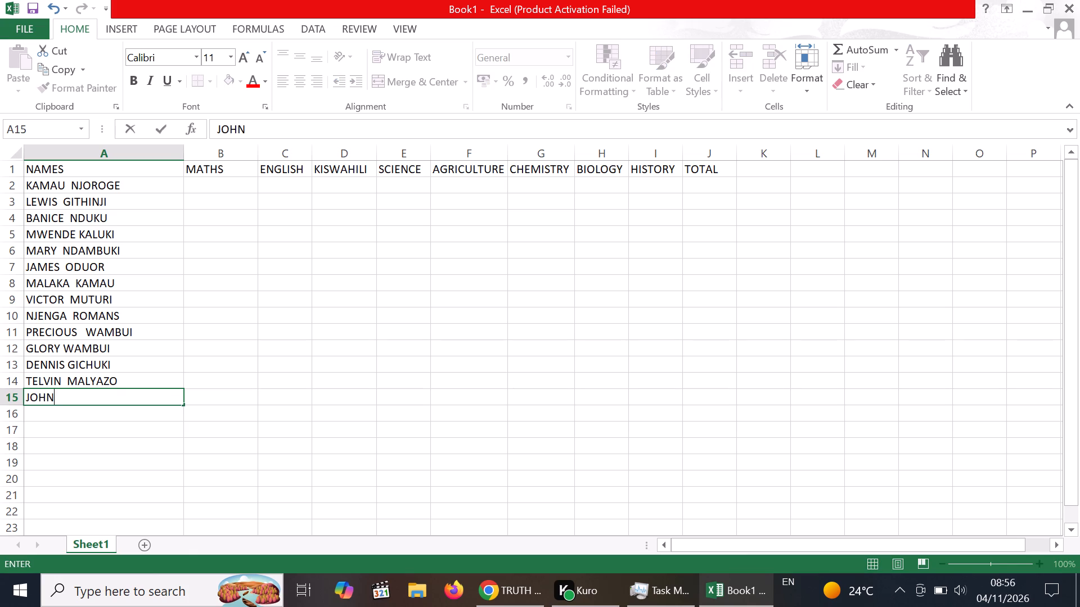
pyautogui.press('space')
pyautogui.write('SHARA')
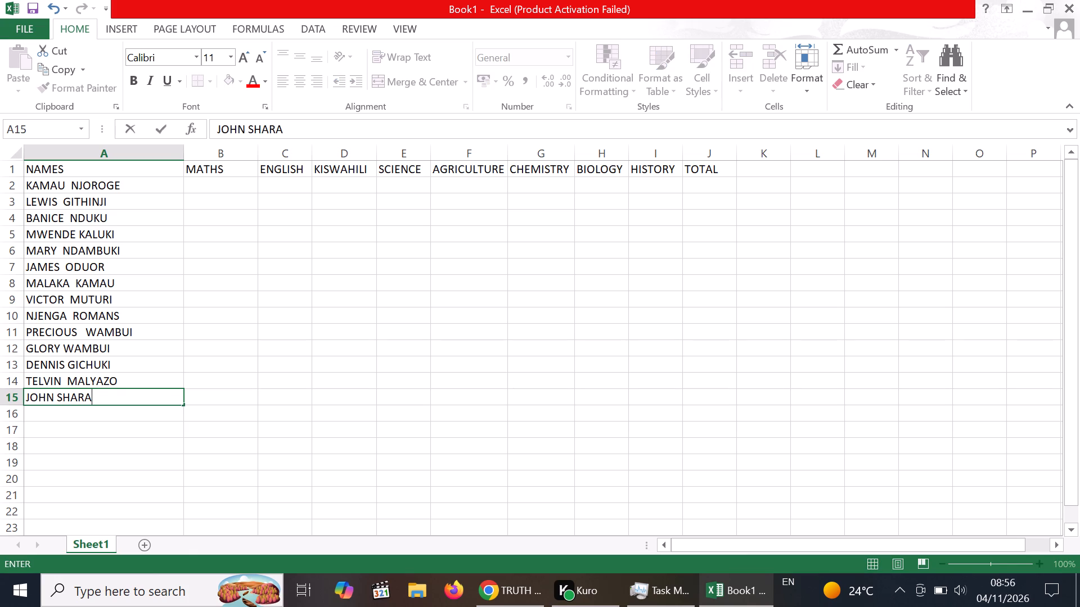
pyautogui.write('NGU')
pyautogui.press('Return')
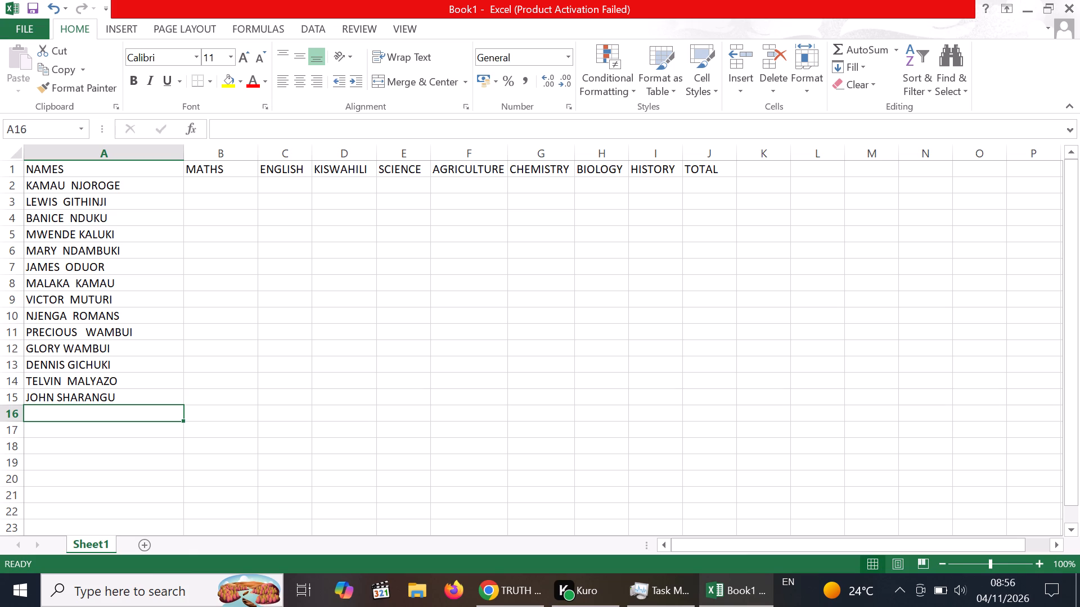
# Enter the fifteenth and sixteenth students' full names, which share a first name, in cells A16 and A17.
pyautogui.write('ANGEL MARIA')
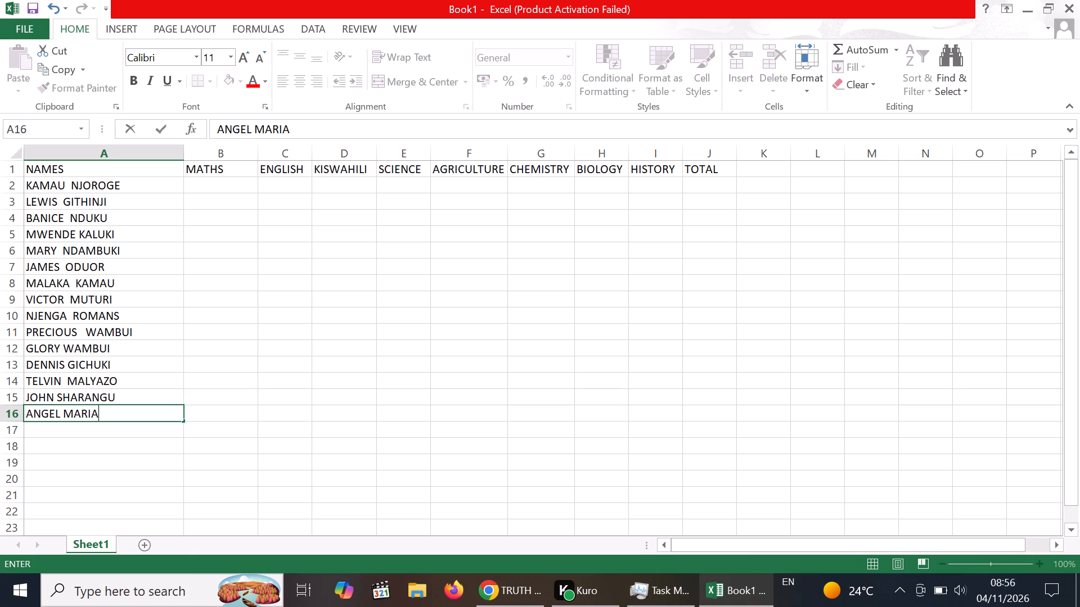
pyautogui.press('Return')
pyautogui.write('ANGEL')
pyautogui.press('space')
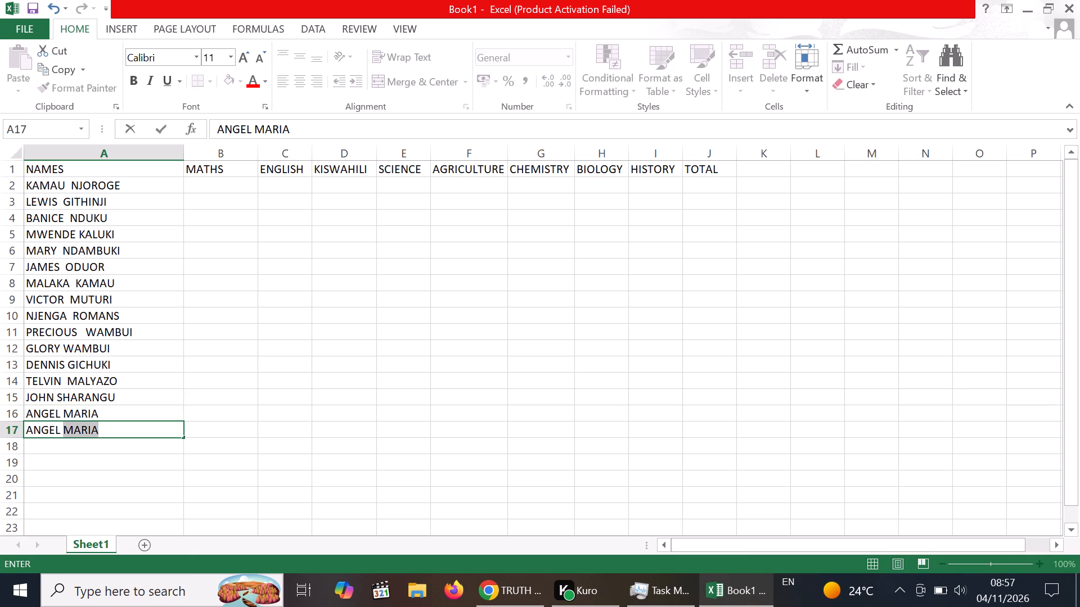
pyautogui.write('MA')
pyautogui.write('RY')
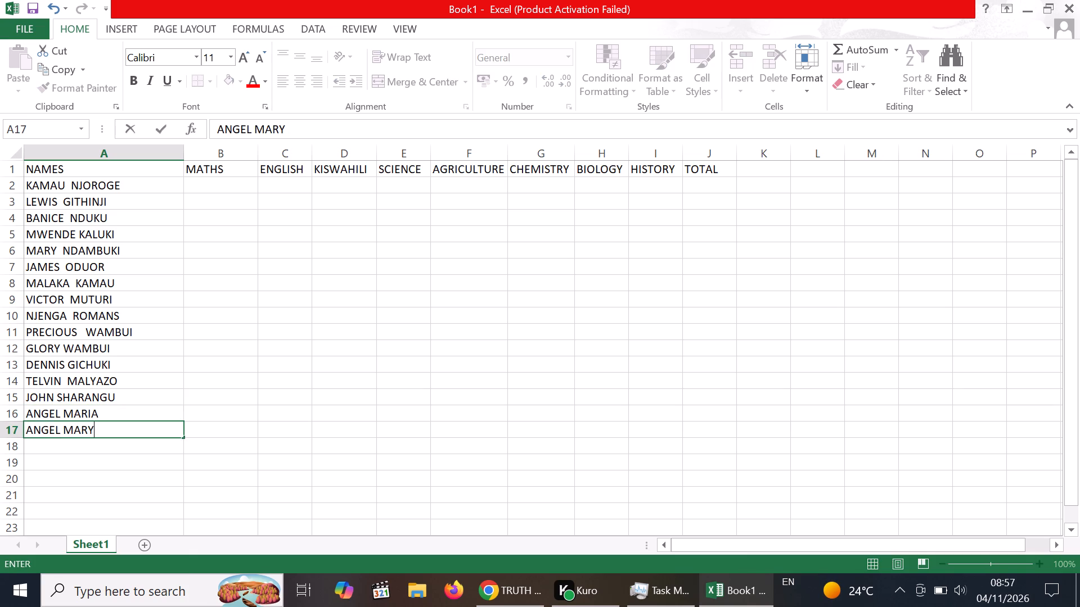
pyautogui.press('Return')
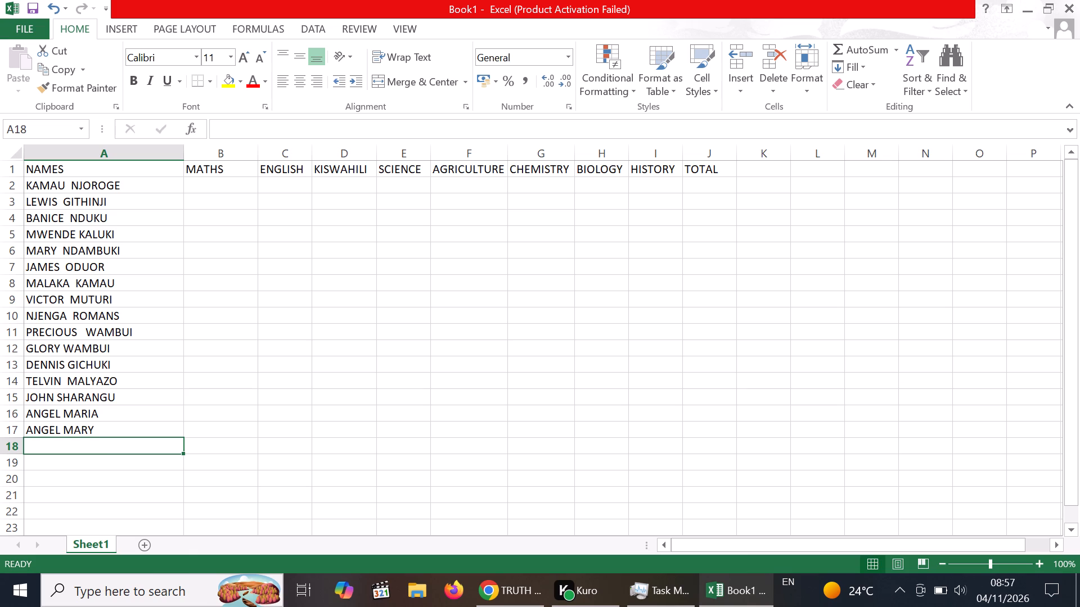
# Enter the seventeenth student's full name in cell A18, with the same second name as the student in A14.
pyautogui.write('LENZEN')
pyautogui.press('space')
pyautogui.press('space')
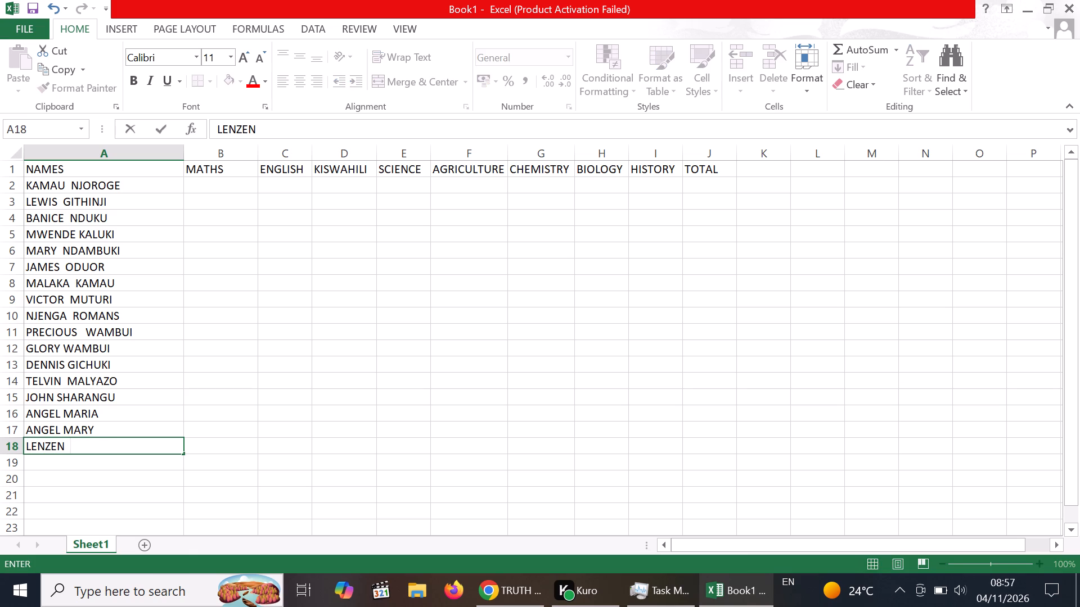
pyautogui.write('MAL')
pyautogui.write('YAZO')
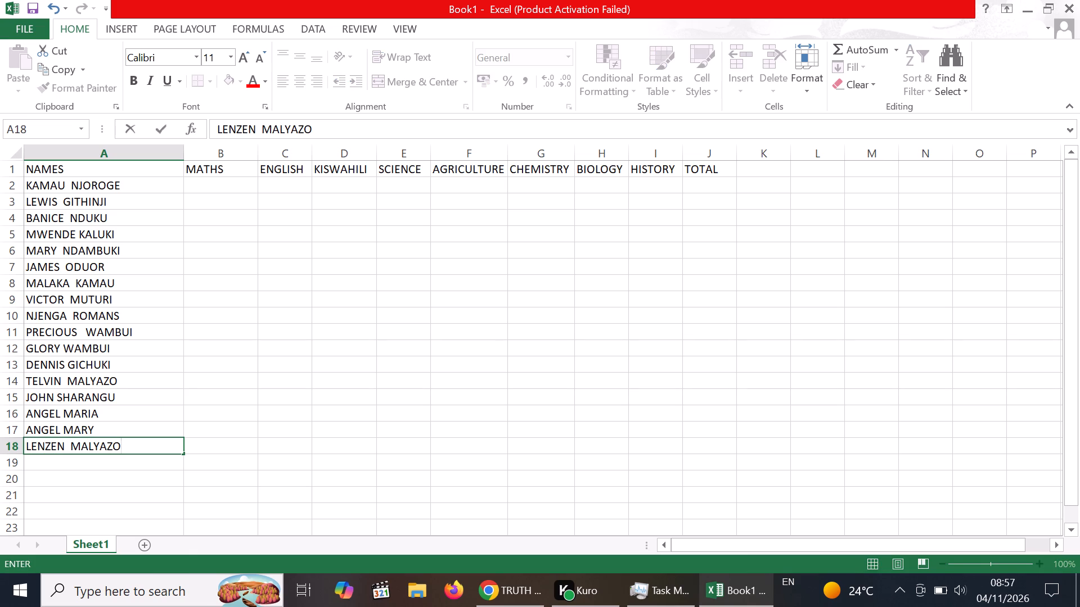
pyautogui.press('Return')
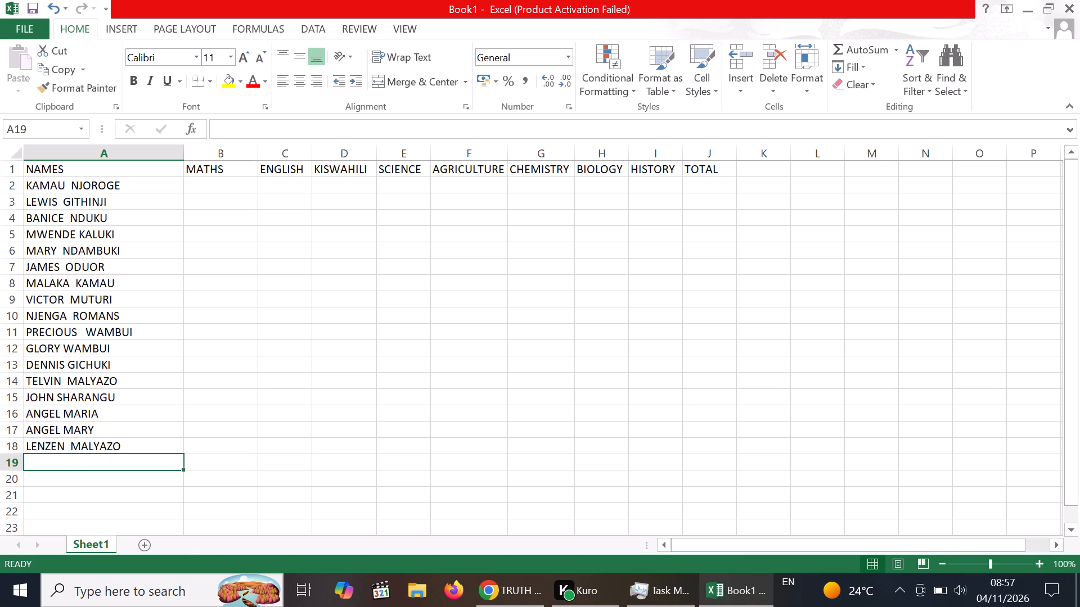
# Enter the eighteenth and nineteenth students' full names in cells A19 and A20 of the NAMES column.
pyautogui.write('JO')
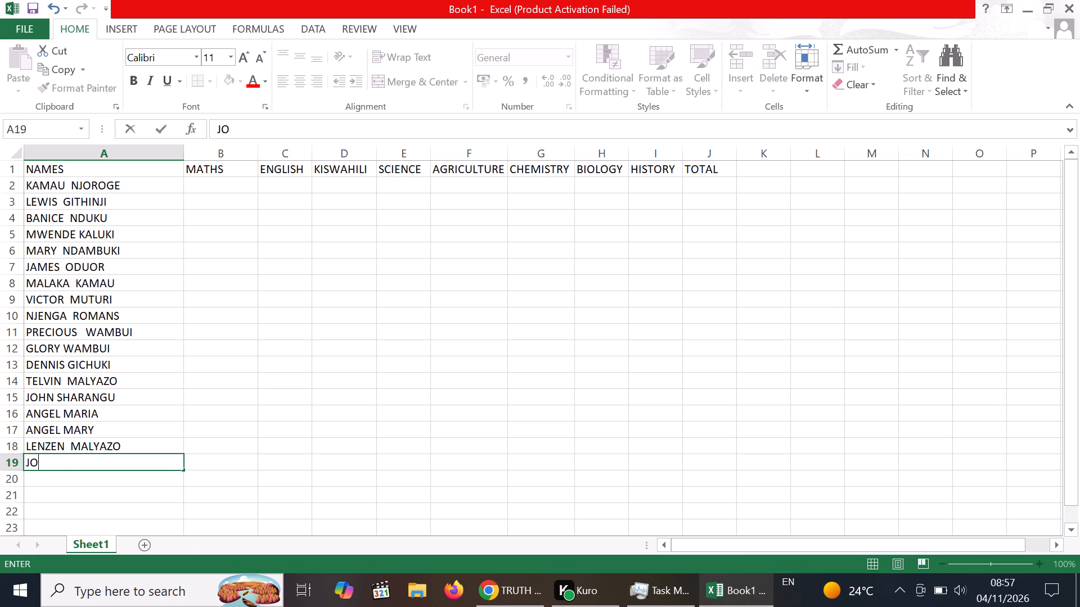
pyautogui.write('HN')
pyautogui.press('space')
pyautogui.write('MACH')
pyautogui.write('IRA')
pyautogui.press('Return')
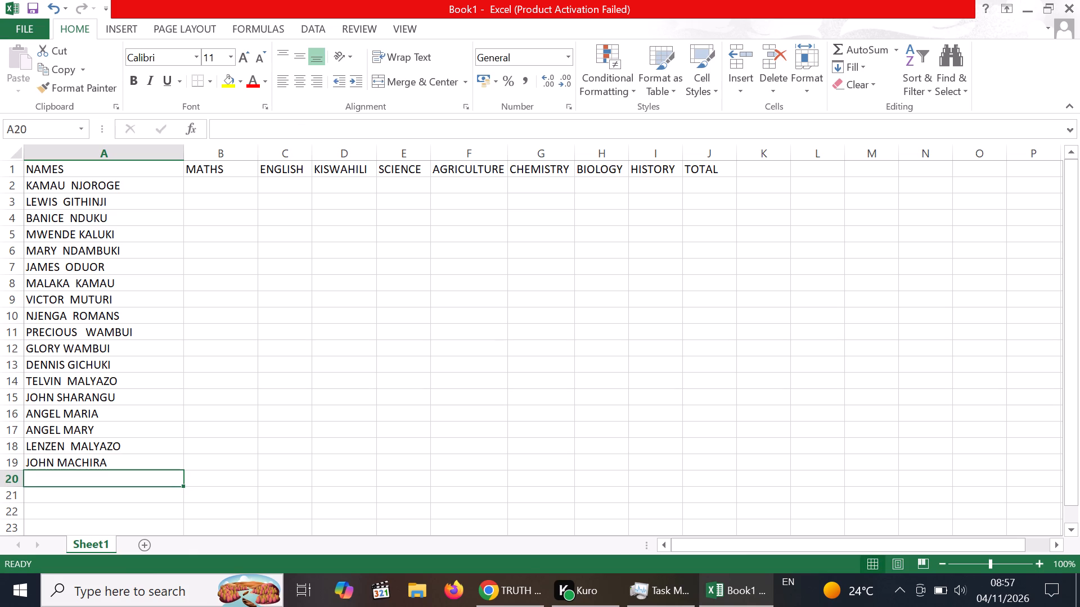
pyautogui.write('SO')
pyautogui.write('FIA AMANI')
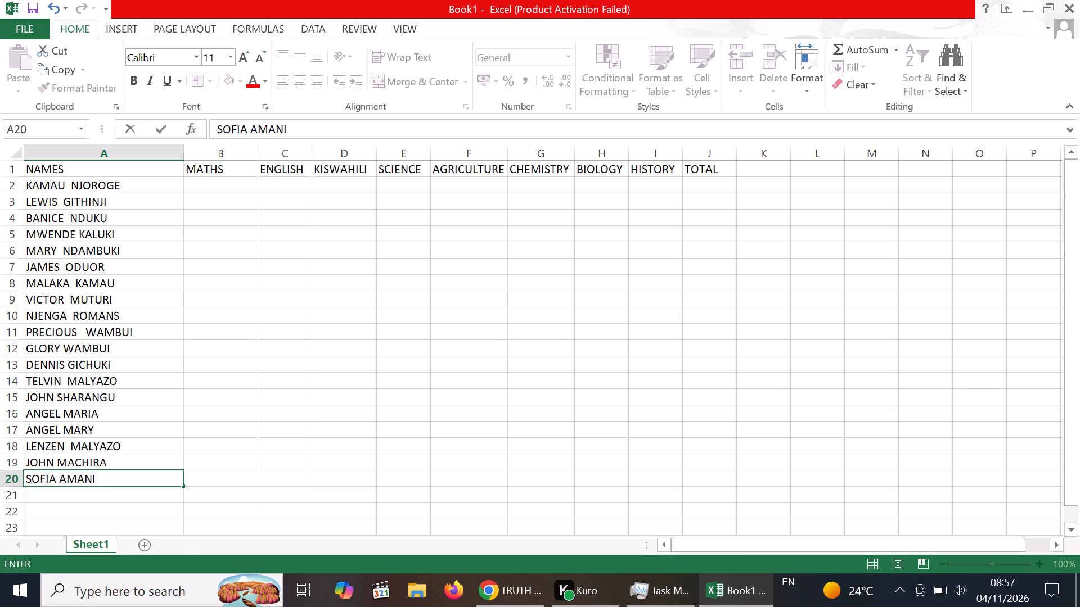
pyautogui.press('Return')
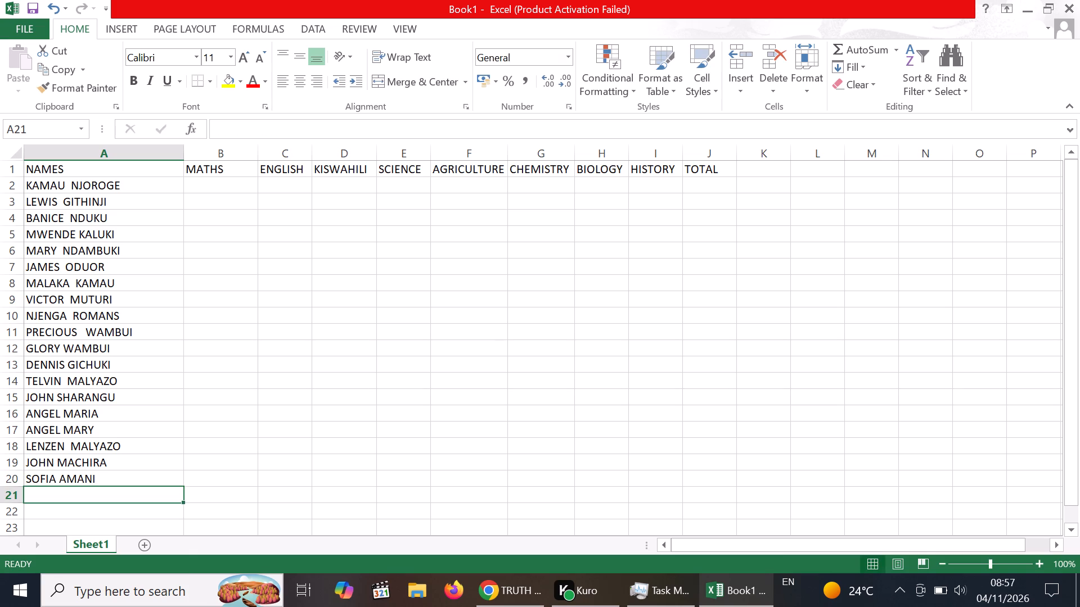
# Enter the twentieth student's full name in cell A21 of the NAMES column.
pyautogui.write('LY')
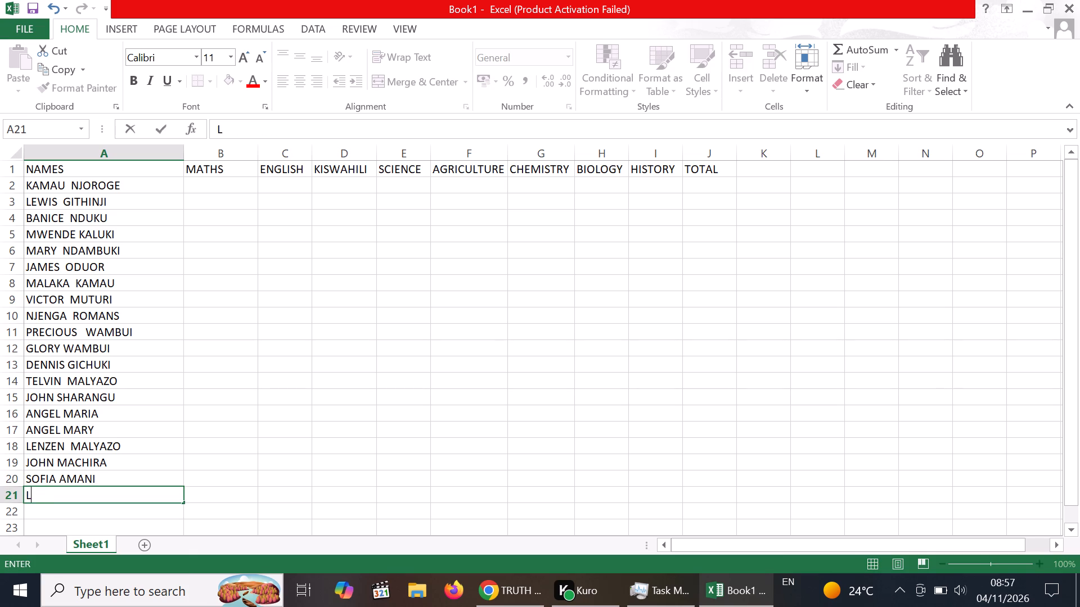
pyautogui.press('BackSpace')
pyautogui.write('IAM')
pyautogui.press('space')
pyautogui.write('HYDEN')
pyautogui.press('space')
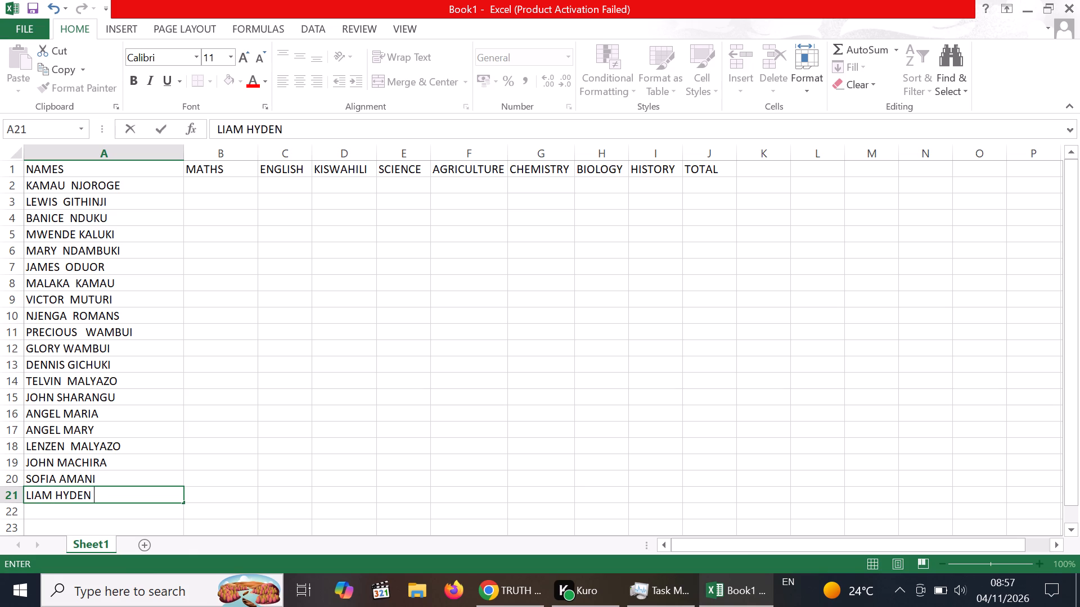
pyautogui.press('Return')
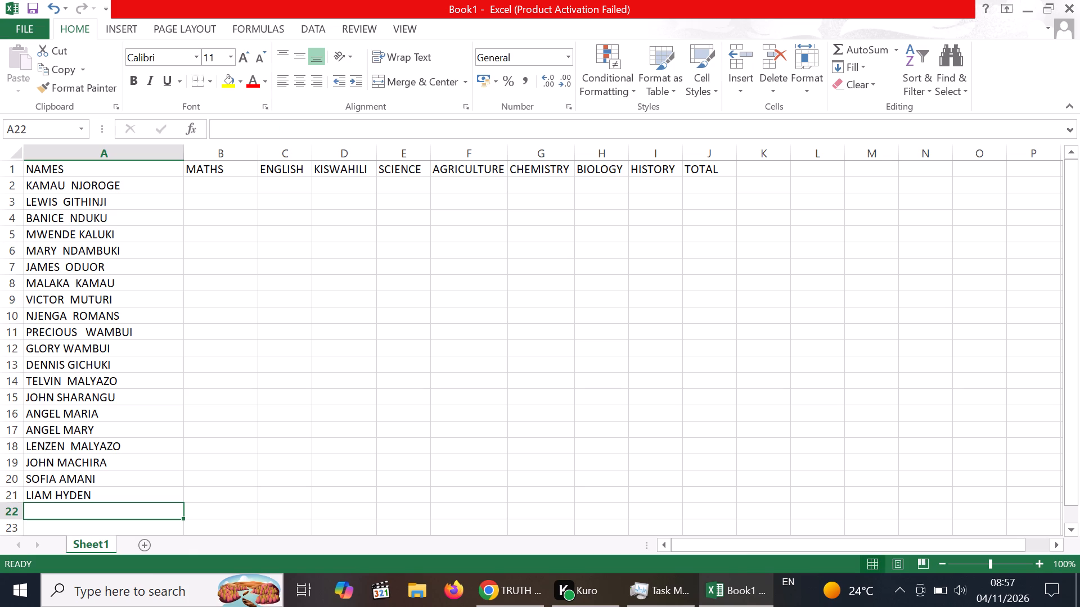
# Enter the twenty-first student's full name in cell A22 of the NAMES column.
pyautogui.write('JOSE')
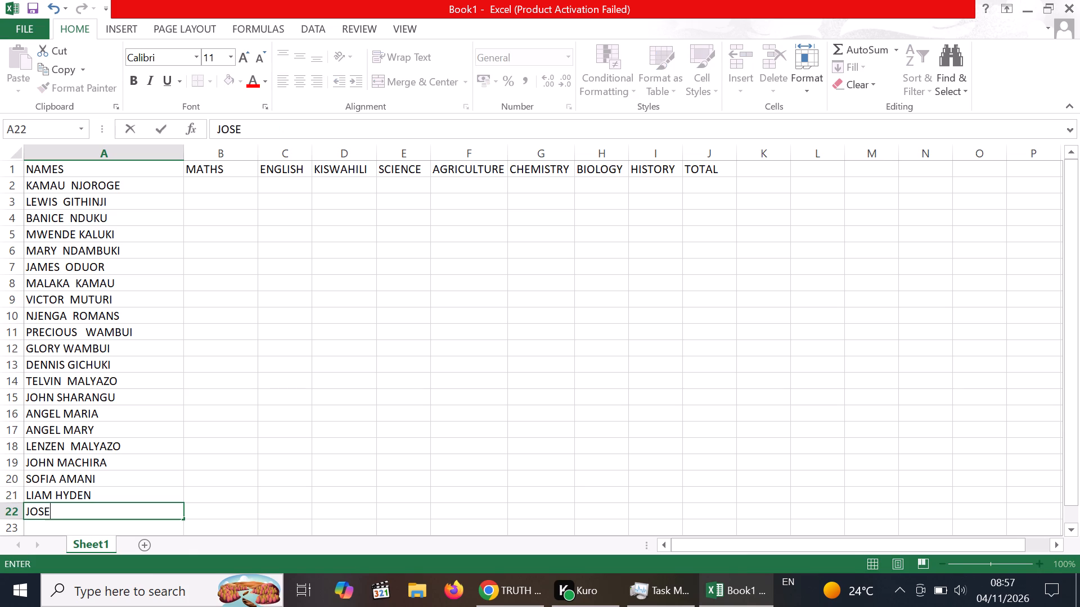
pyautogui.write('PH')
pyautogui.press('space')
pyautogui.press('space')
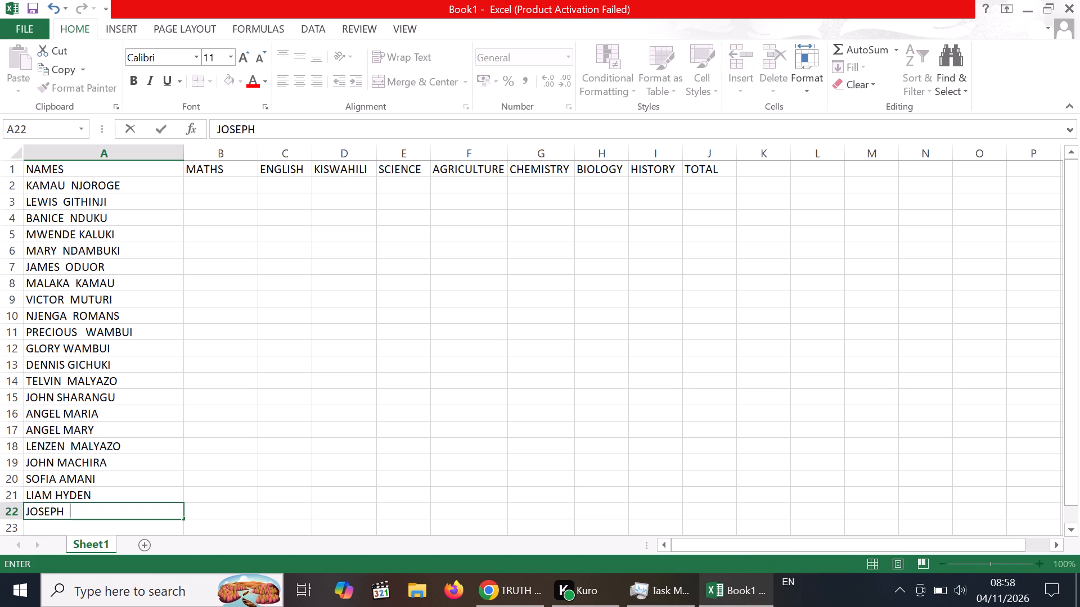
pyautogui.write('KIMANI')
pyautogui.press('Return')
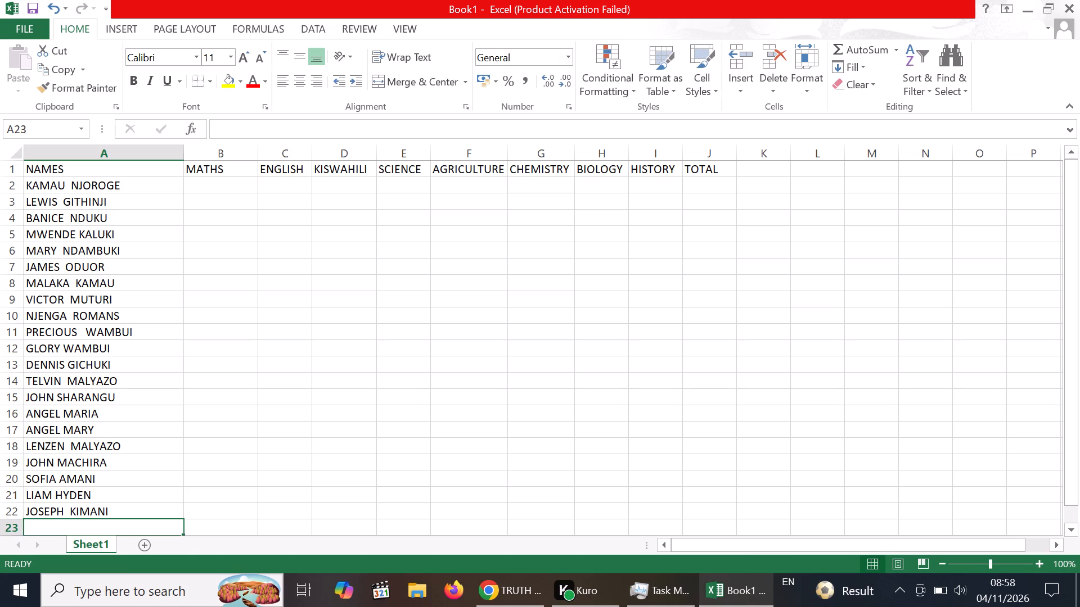
# Enter the twenty-second and twenty-third students' full names in cells A23 and A24 of the NAMES column.
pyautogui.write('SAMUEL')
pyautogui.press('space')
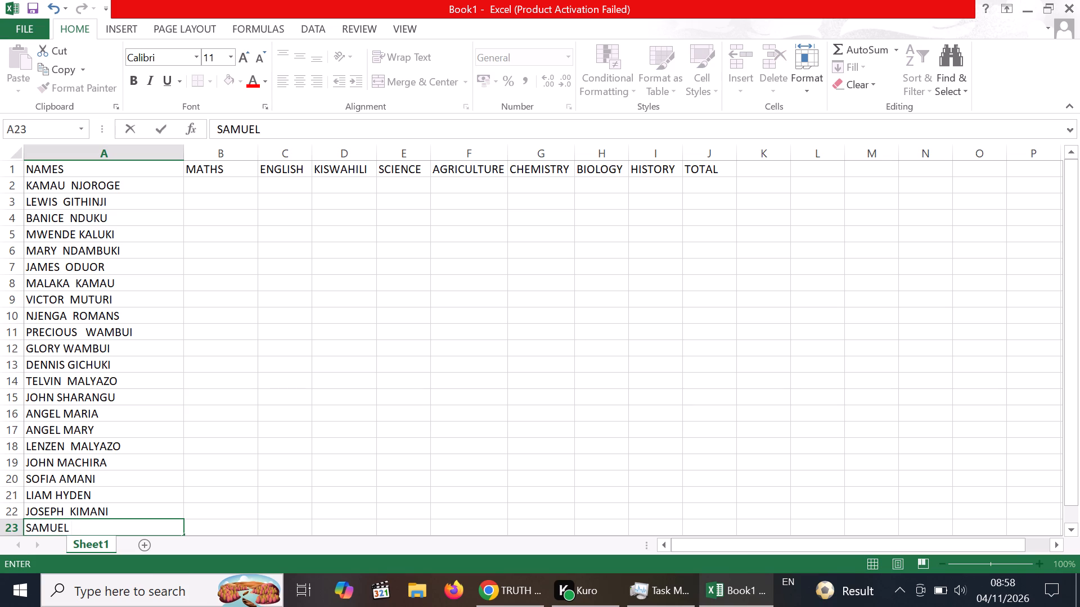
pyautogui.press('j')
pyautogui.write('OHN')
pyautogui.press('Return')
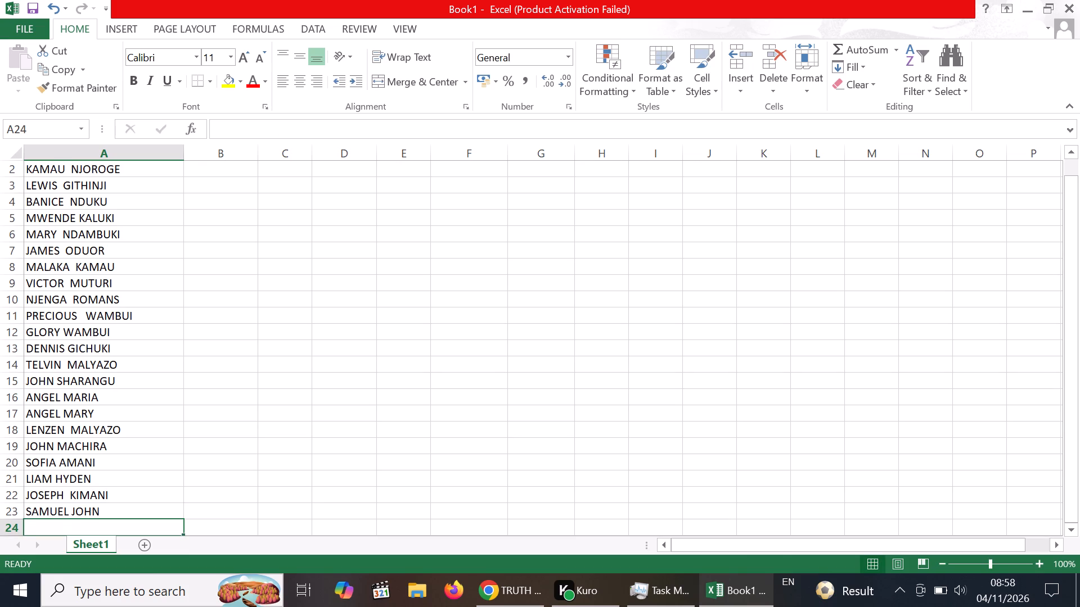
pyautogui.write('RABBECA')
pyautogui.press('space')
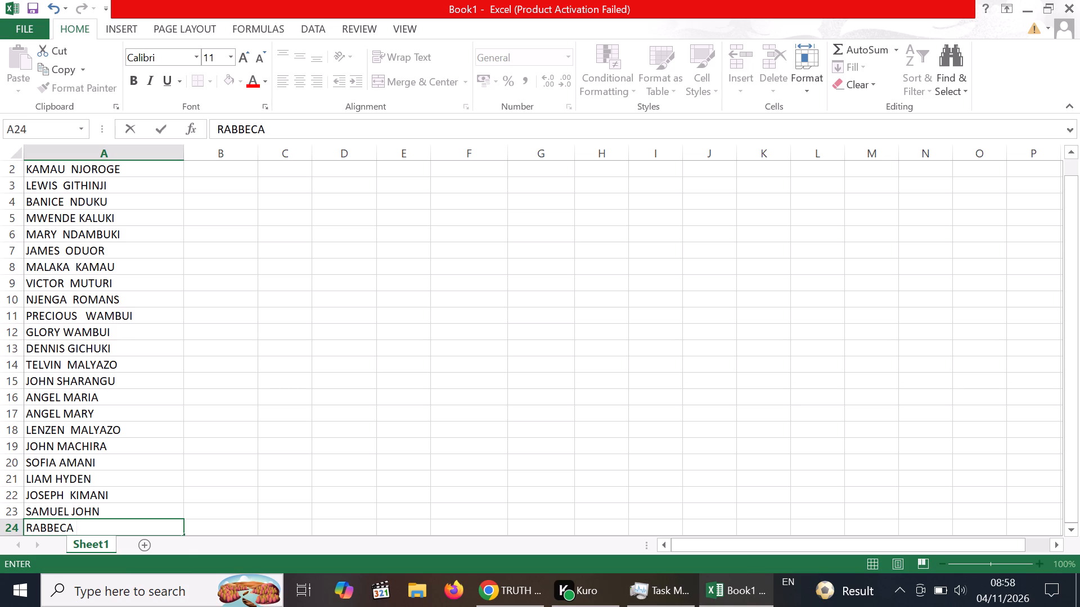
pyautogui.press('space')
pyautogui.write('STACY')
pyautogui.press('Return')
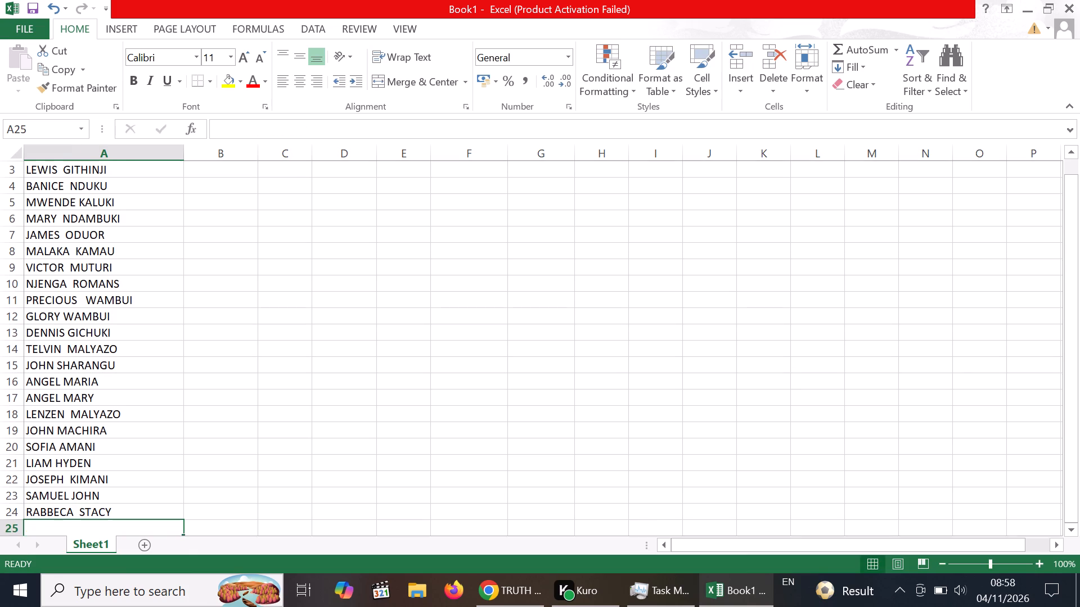
# Enter the twenty-fourth and twenty-fifth students' full names in cells A25 and A26 of the NAMES column.
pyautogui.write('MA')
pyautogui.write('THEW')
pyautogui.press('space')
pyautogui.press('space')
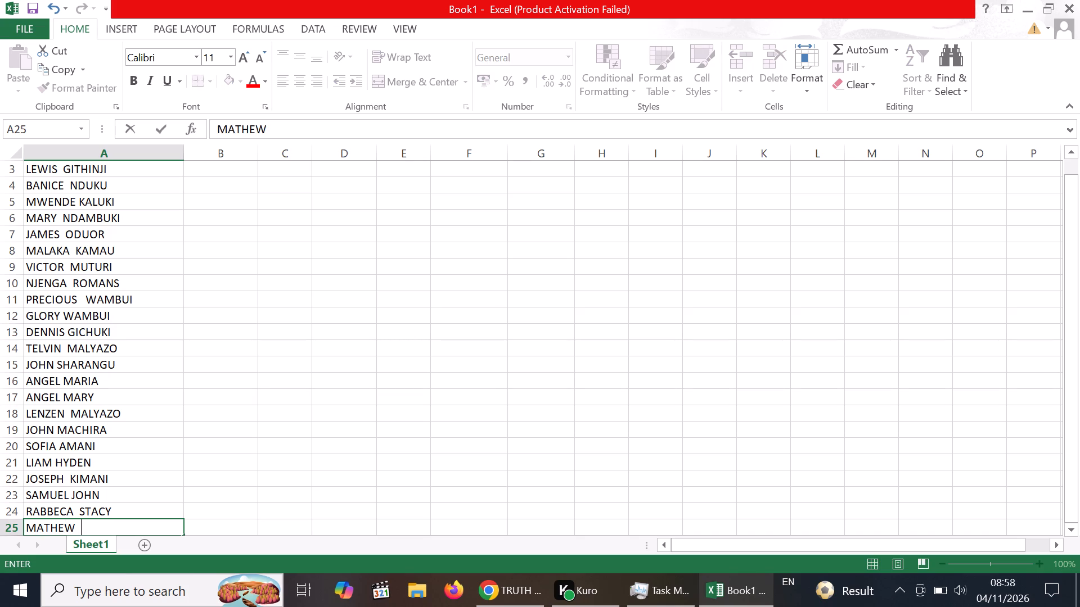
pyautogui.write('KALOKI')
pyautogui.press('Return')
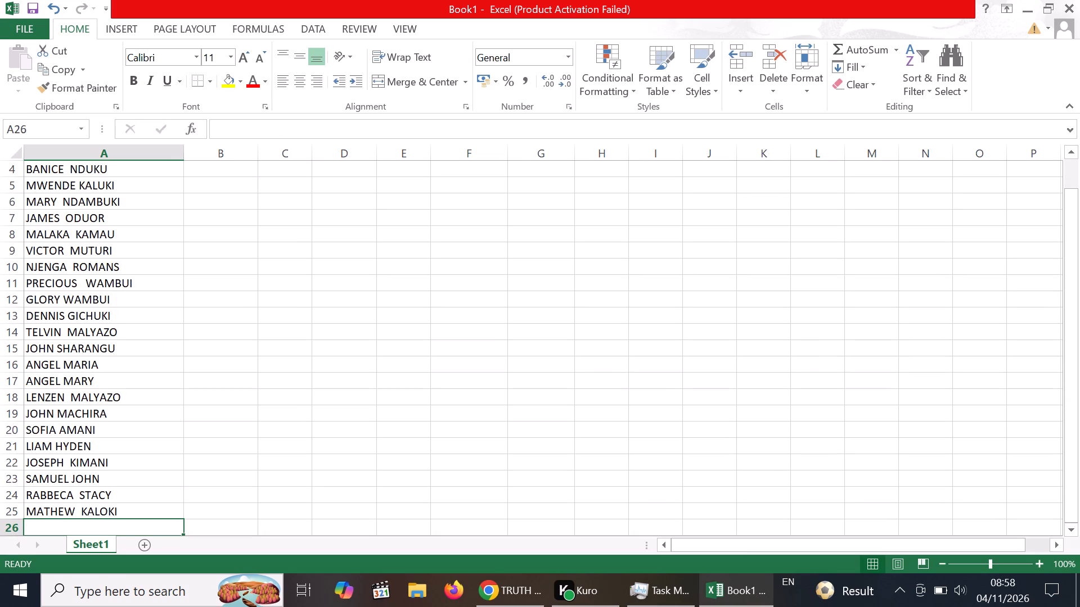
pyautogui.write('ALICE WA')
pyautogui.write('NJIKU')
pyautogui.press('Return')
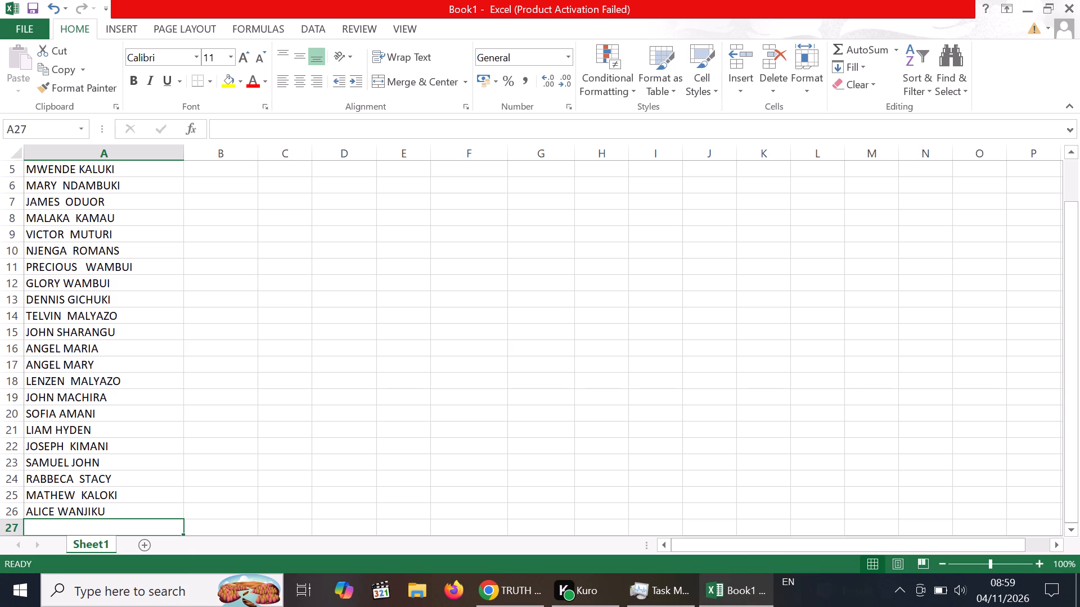
# Enter the next two students' full names in cells A27 and A28, the second sharing the first name of the student in A3.
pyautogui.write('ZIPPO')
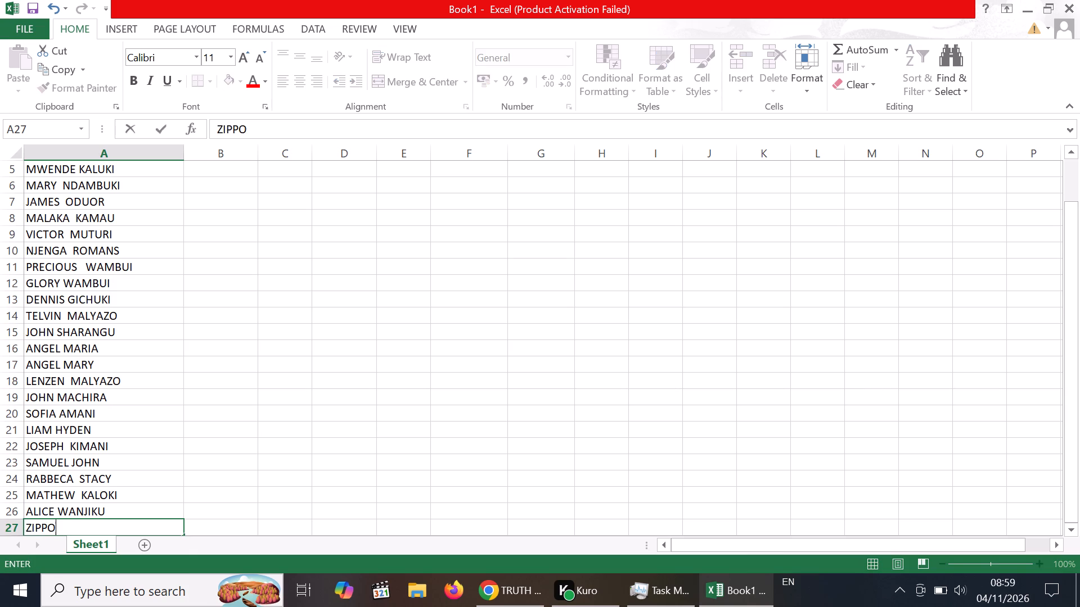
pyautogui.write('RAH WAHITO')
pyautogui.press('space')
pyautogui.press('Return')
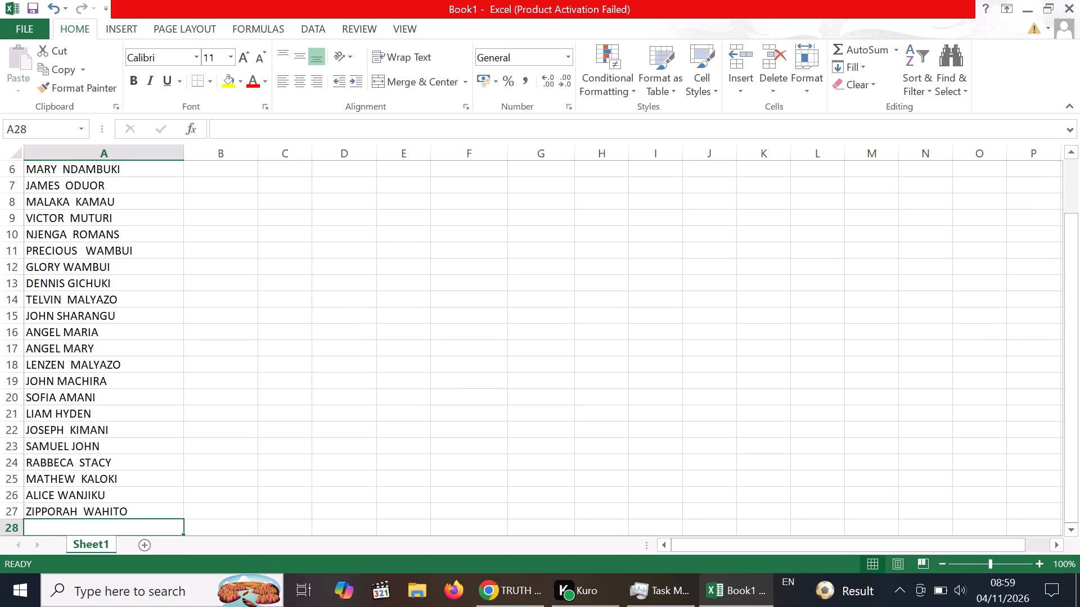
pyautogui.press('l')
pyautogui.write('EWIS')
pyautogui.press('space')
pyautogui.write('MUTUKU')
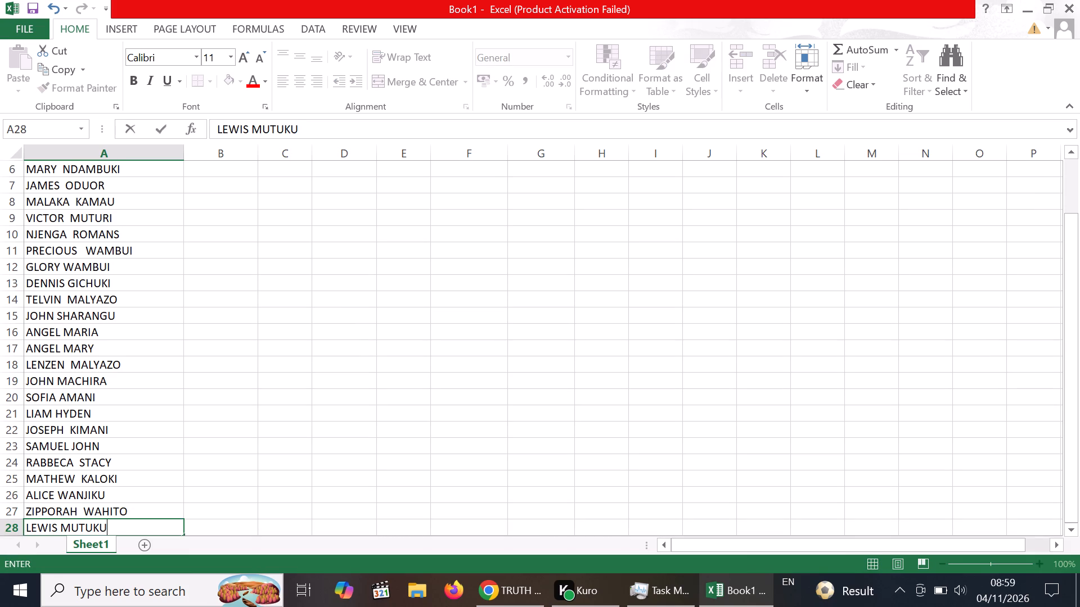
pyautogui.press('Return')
# Enter the twenty-eighth student's full name in cell A29 of the NAMES column.
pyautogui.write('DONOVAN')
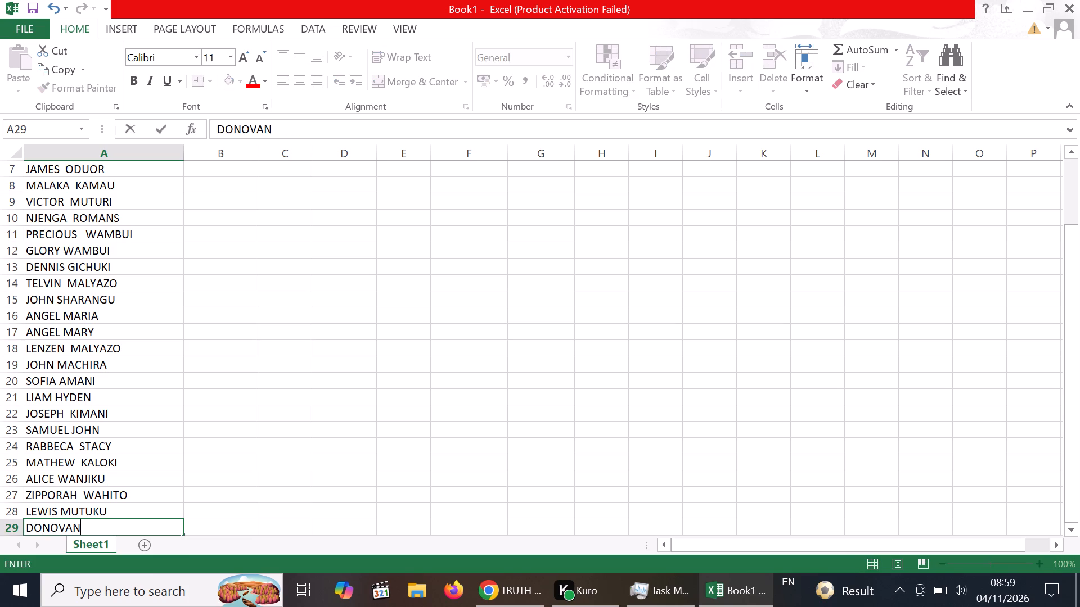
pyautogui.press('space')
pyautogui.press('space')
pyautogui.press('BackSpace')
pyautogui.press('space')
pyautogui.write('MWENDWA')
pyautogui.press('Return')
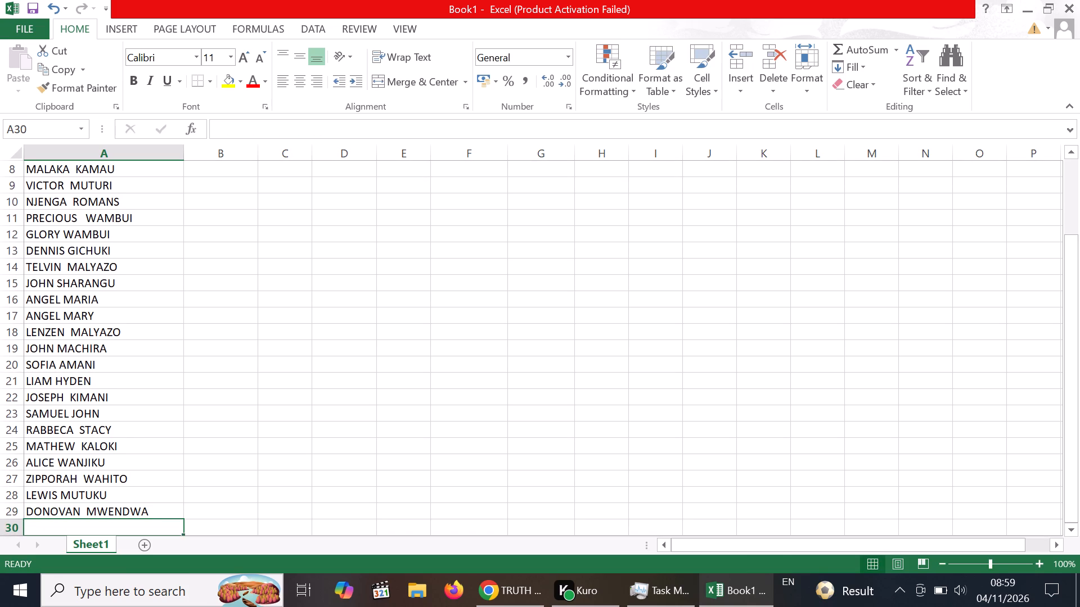
# Enter the twenty-ninth student's full name in cell A30, with the same second name as the student in A3.
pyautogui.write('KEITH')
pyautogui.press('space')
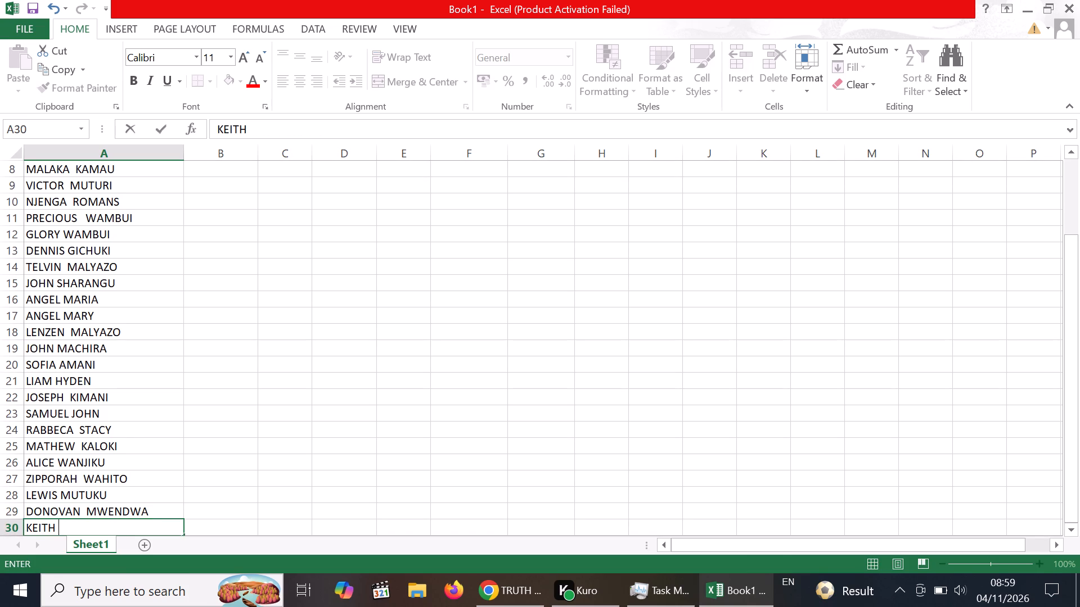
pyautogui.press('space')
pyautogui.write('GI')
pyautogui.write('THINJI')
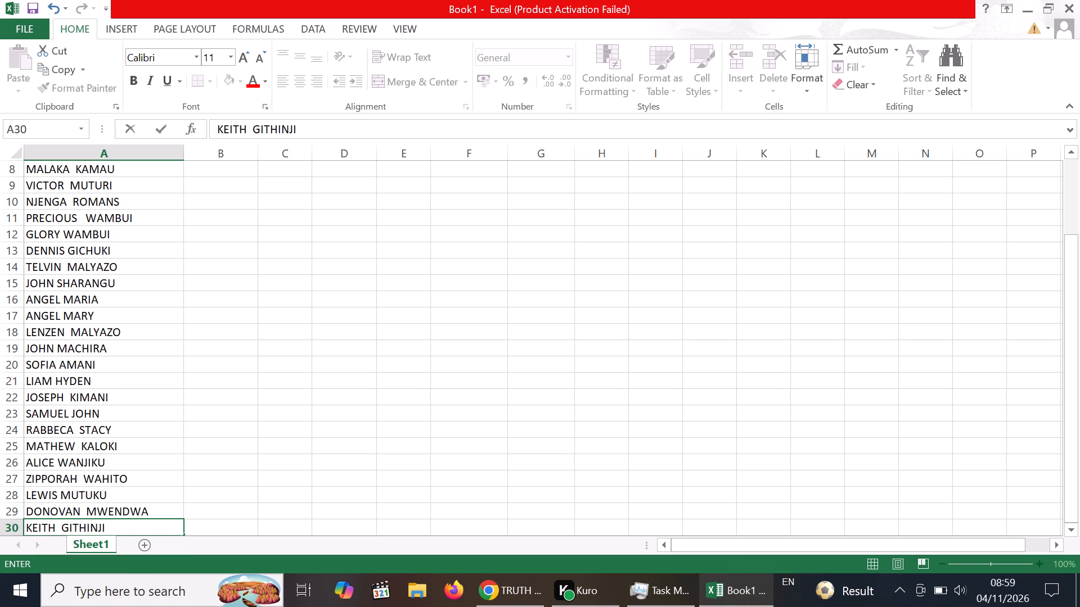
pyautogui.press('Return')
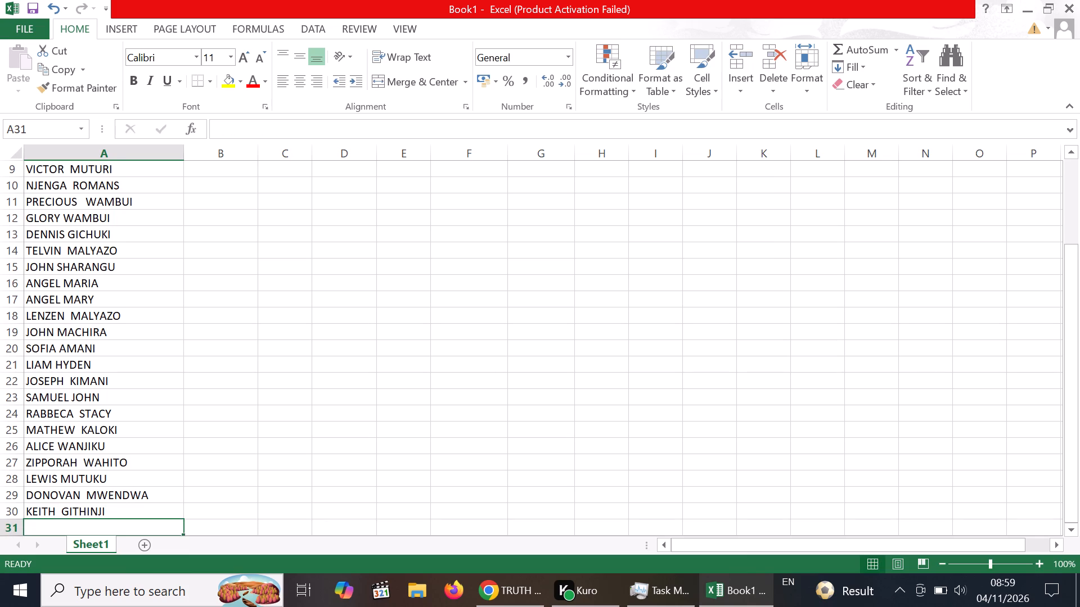
# Enter the thirtieth and thirty-first students' full names in cells A31 and A32 of the NAMES column.
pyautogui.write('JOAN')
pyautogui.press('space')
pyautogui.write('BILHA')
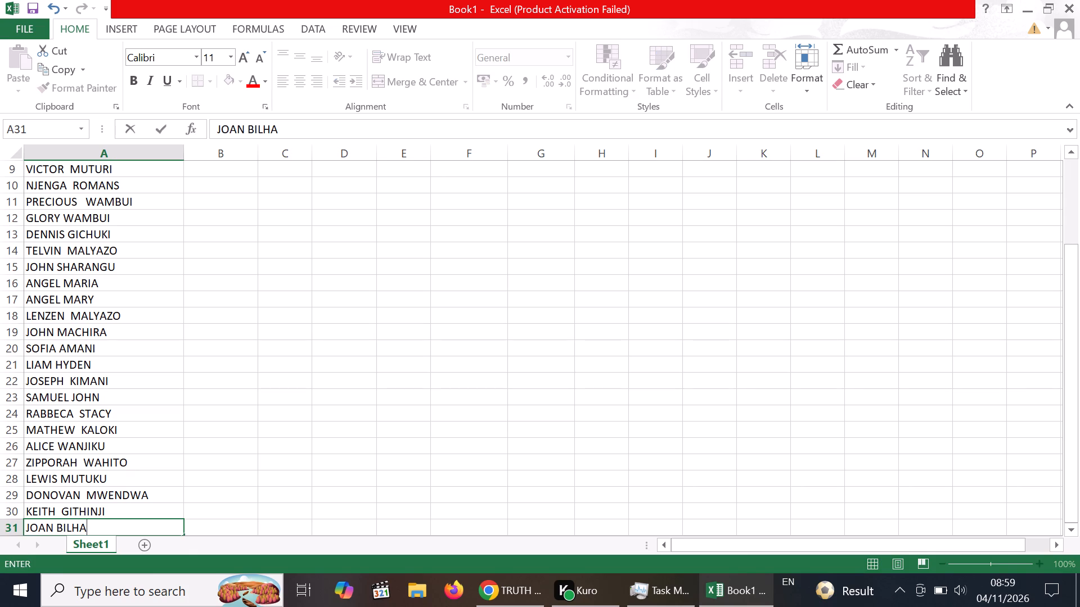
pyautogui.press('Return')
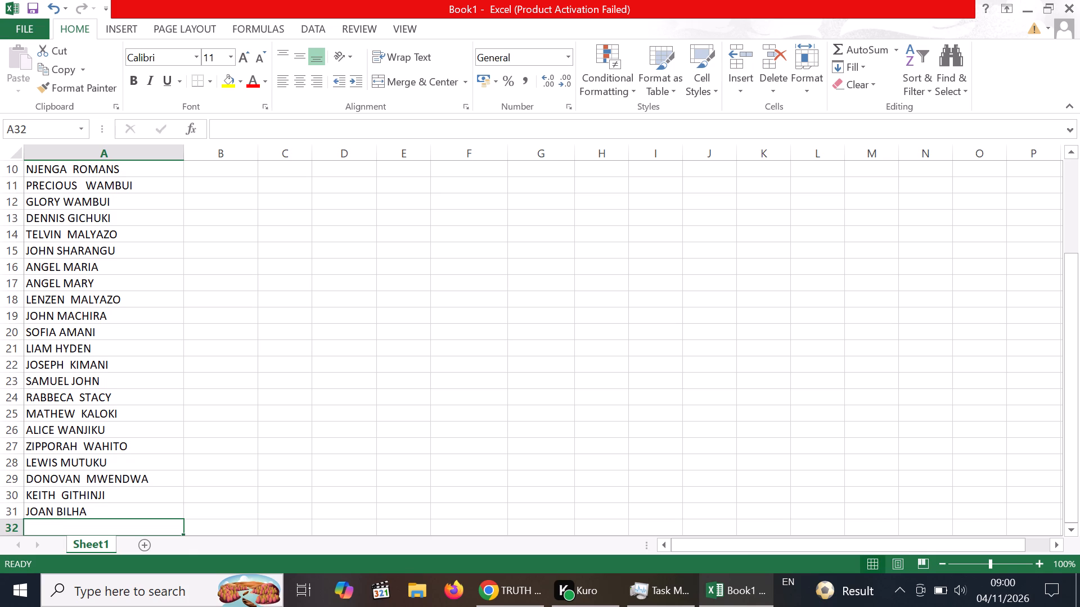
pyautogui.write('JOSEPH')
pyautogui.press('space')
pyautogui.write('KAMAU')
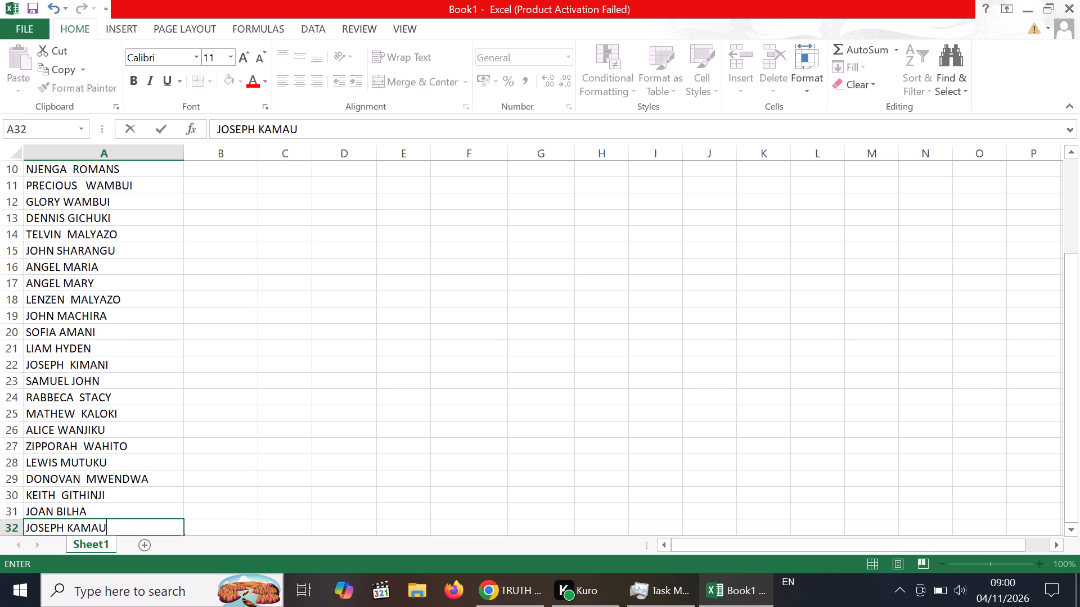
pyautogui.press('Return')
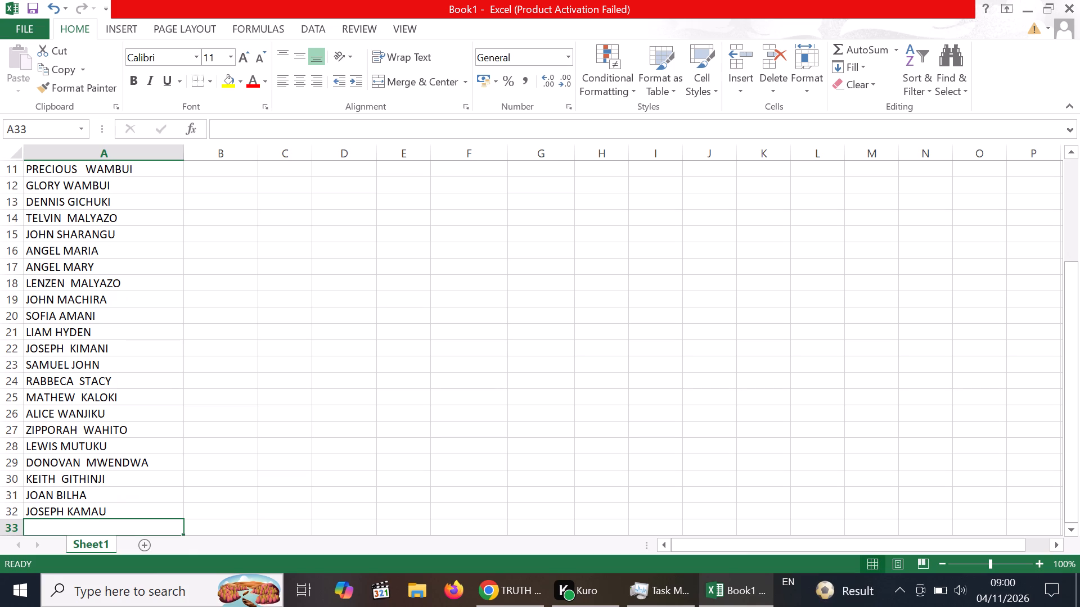
# Enter the thirty-second student's full name in cell A33 of the NAMES column.
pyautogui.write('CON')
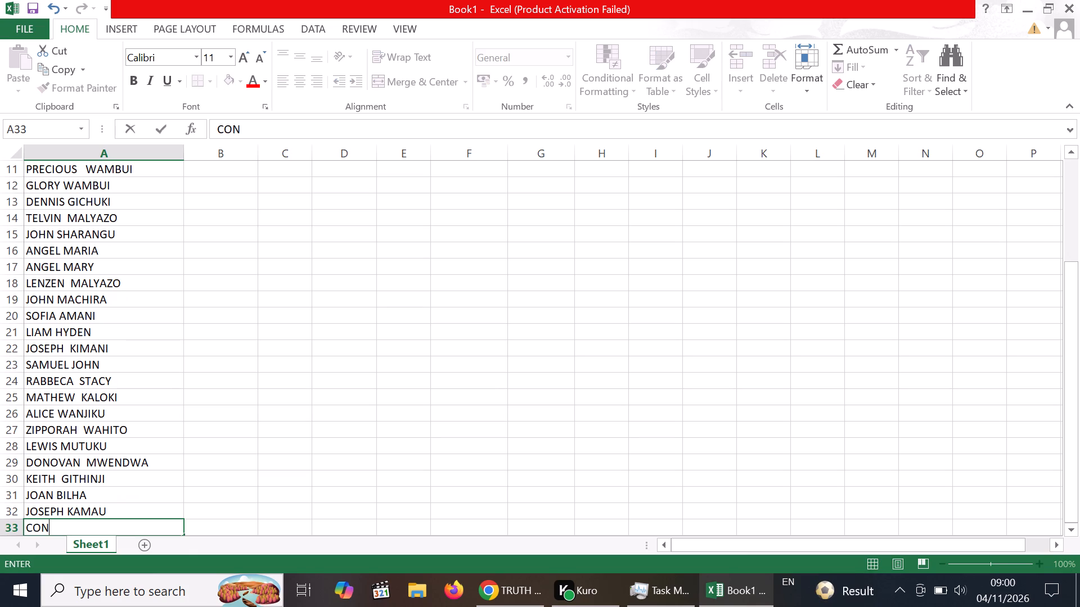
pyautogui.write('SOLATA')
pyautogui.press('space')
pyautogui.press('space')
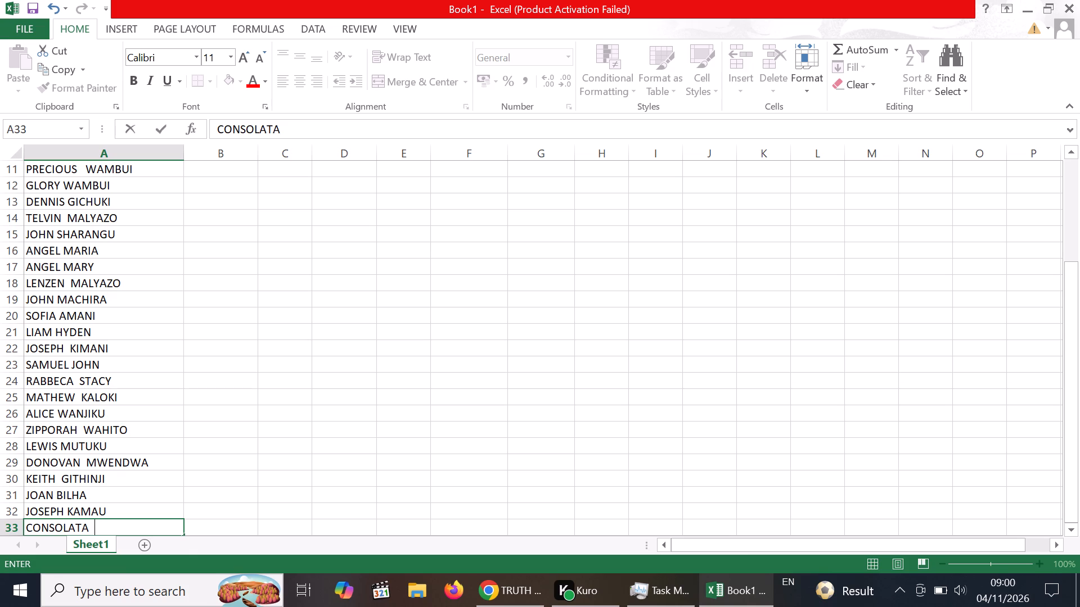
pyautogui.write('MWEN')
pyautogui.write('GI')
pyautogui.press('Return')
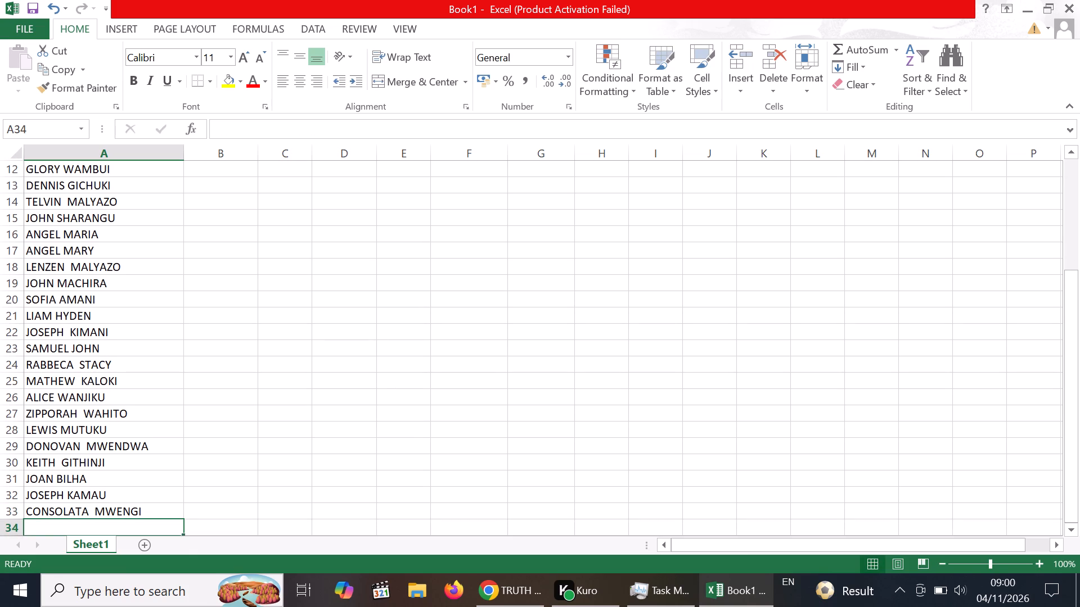
# Enter the next two students' full names in cells A34 and A35, the second sharing the first name of the student in A27.
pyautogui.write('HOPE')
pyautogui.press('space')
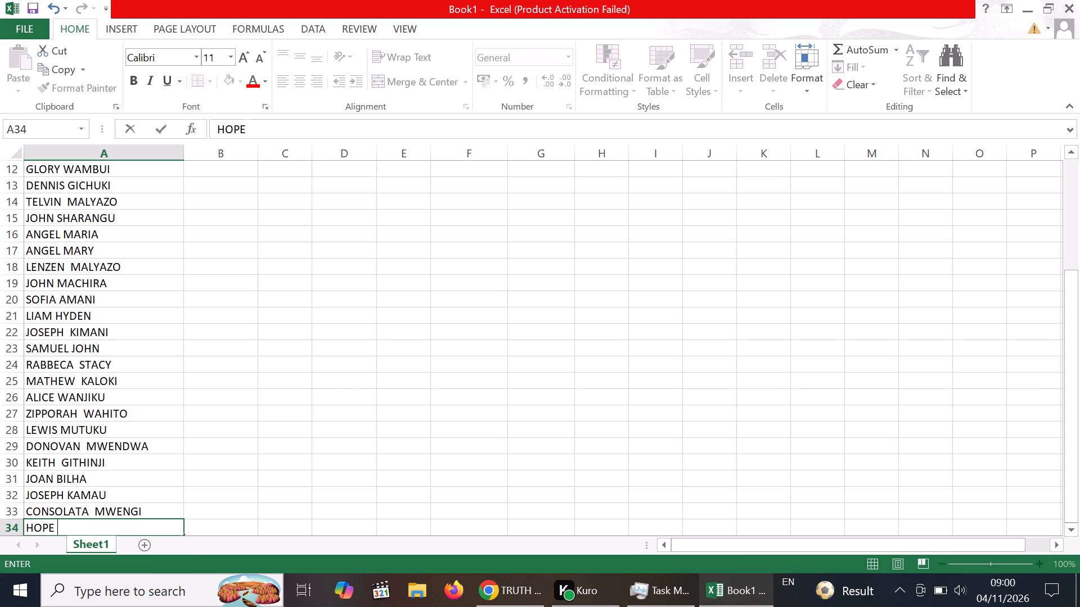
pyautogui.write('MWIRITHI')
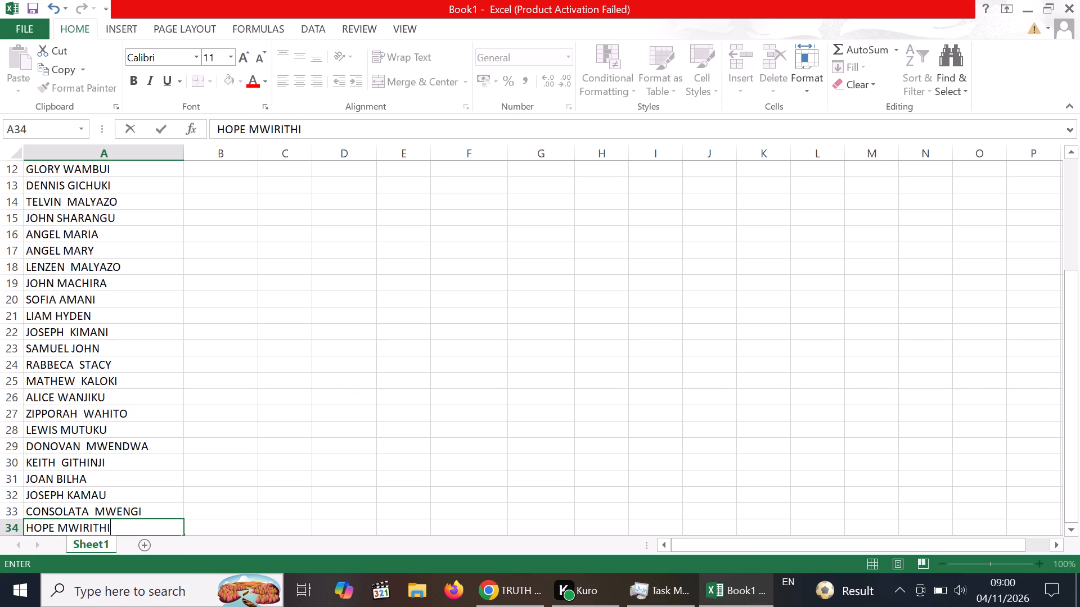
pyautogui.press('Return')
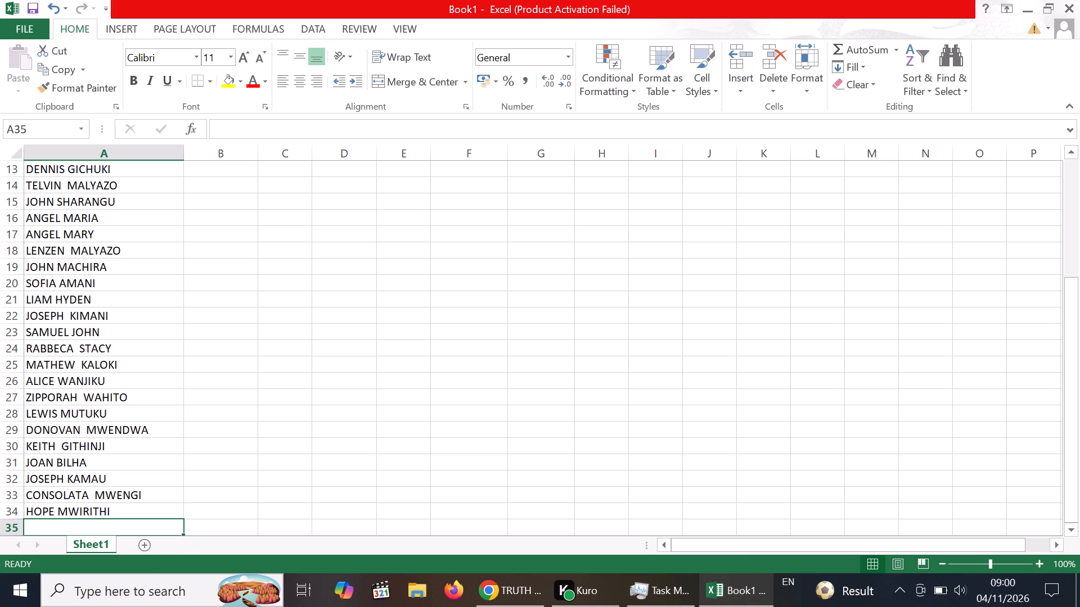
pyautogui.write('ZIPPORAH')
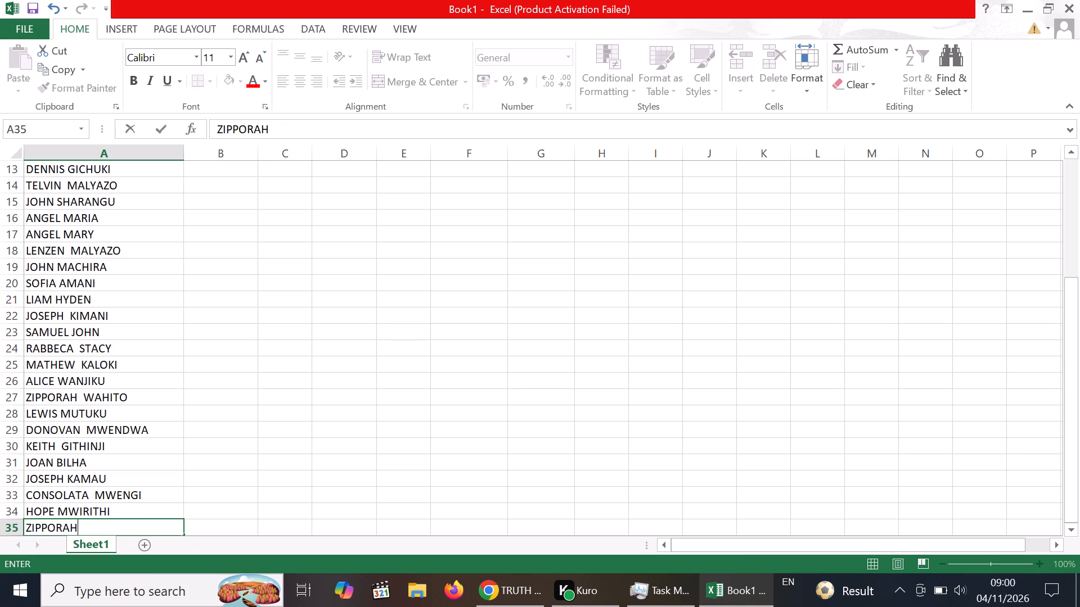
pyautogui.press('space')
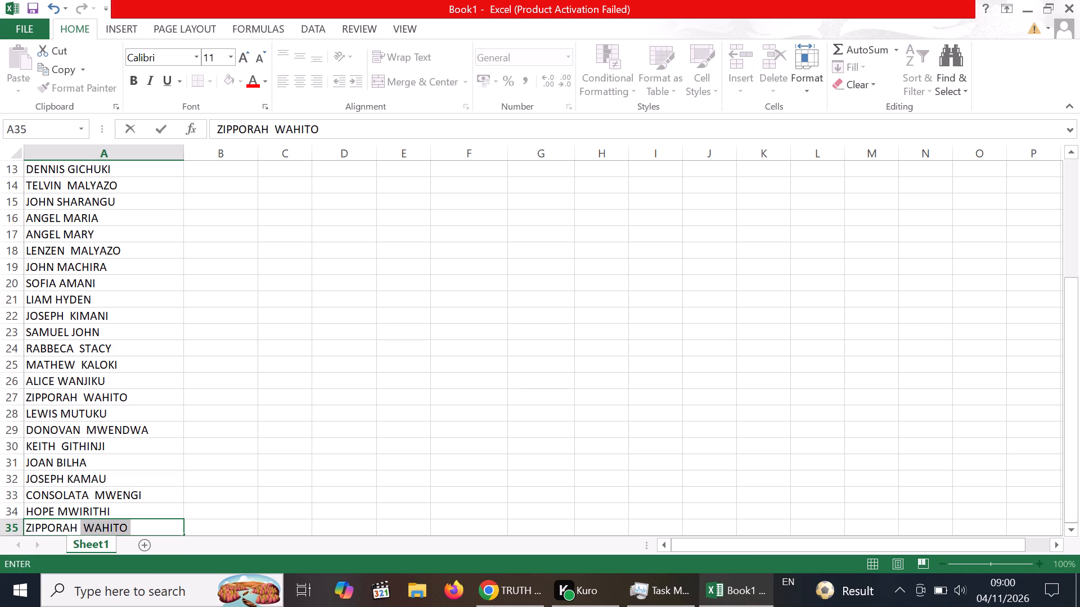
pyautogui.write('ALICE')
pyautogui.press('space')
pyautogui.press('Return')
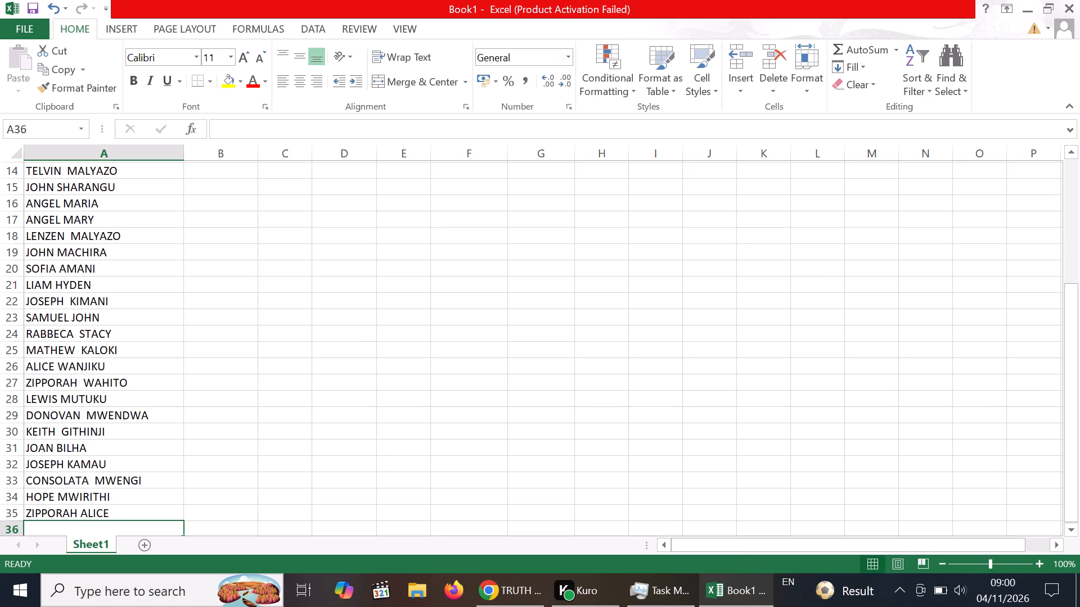
# Enter the thirty-fifth and thirty-sixth students' full names in cells A36 and A37 of the NAMES column.
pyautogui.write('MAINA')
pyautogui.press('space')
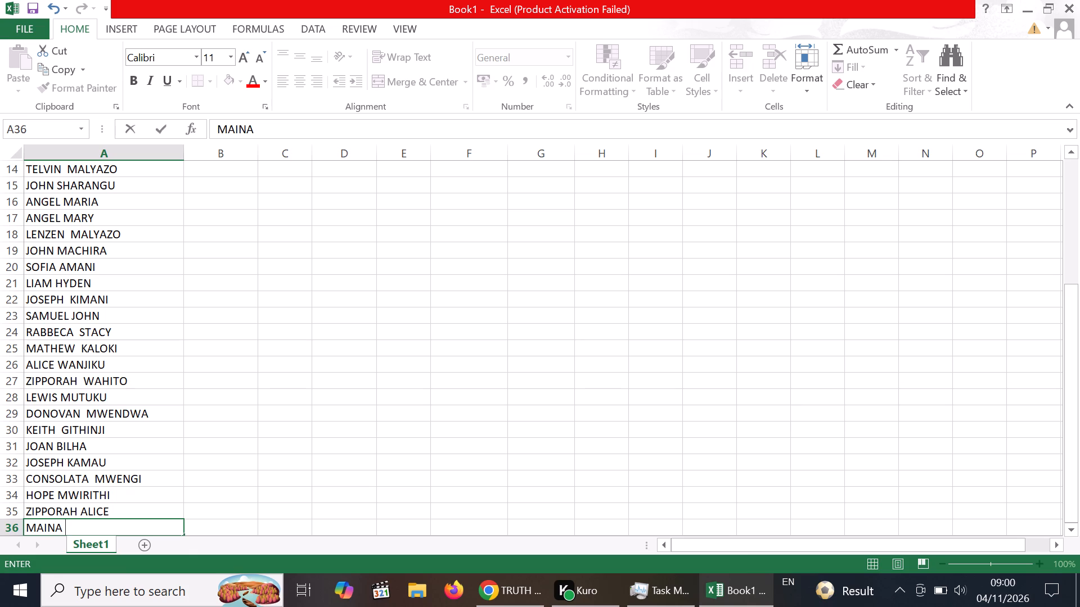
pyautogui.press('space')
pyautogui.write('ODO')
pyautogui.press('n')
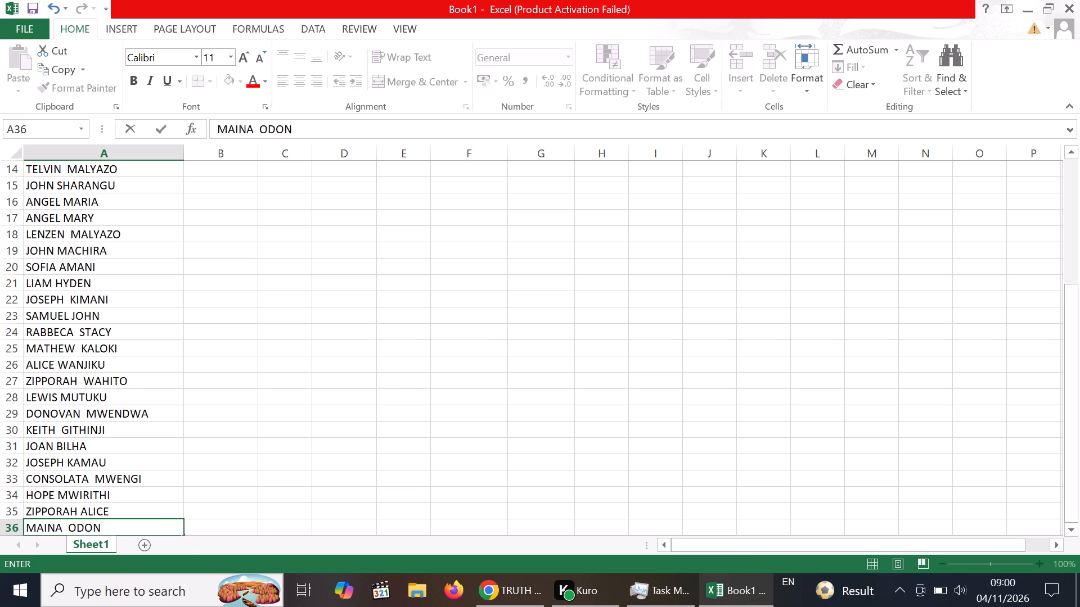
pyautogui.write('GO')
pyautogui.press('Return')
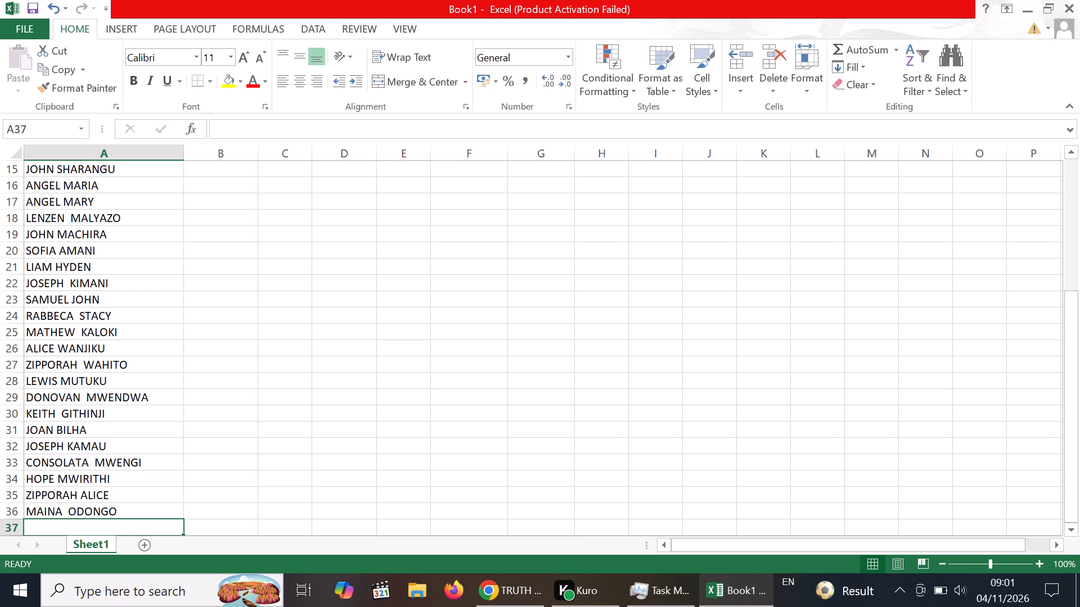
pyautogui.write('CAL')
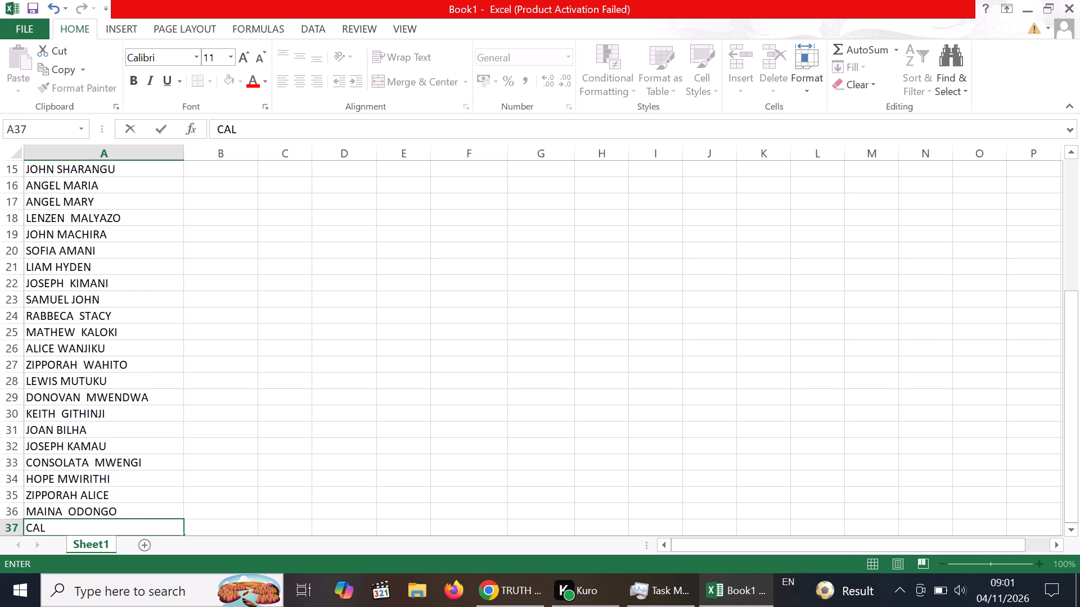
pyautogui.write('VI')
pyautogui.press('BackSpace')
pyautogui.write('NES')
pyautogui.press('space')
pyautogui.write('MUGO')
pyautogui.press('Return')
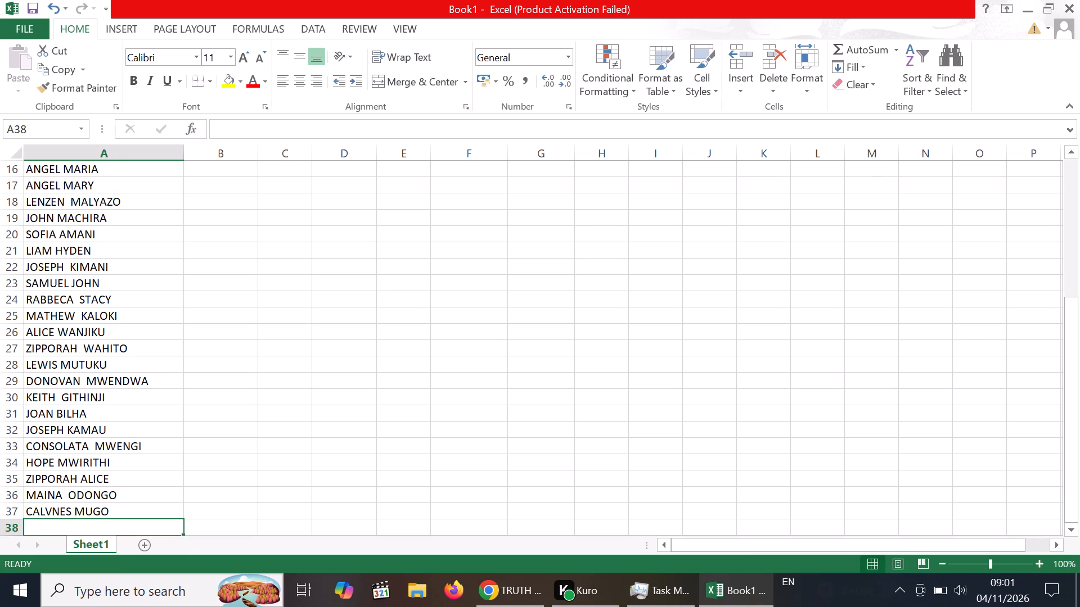
# Enter the thirty-seventh and thirty-eighth students' full names in cells A38 and A39 of the NAMES column.
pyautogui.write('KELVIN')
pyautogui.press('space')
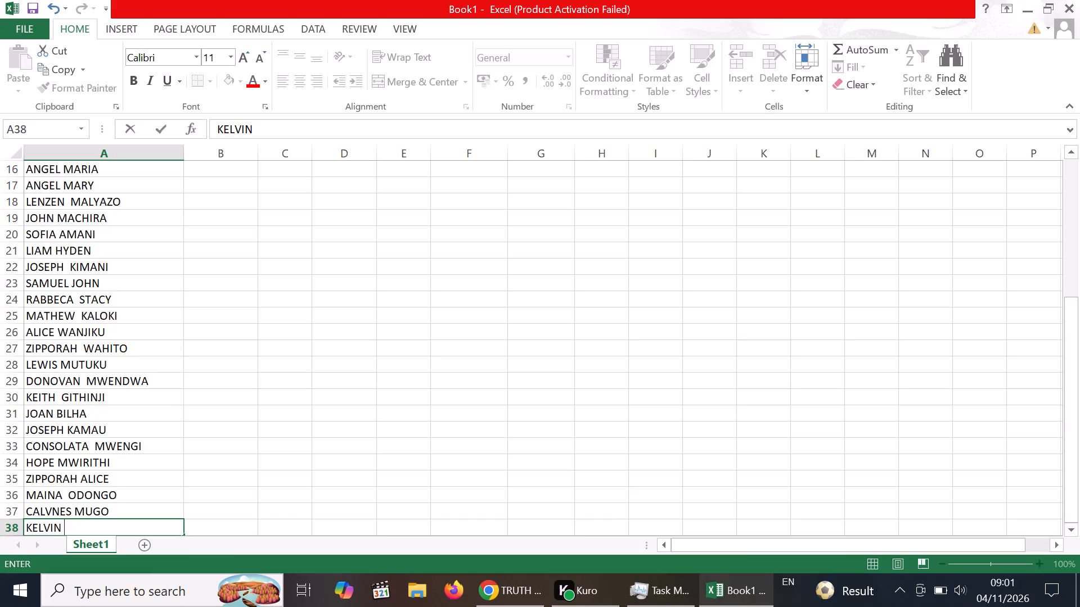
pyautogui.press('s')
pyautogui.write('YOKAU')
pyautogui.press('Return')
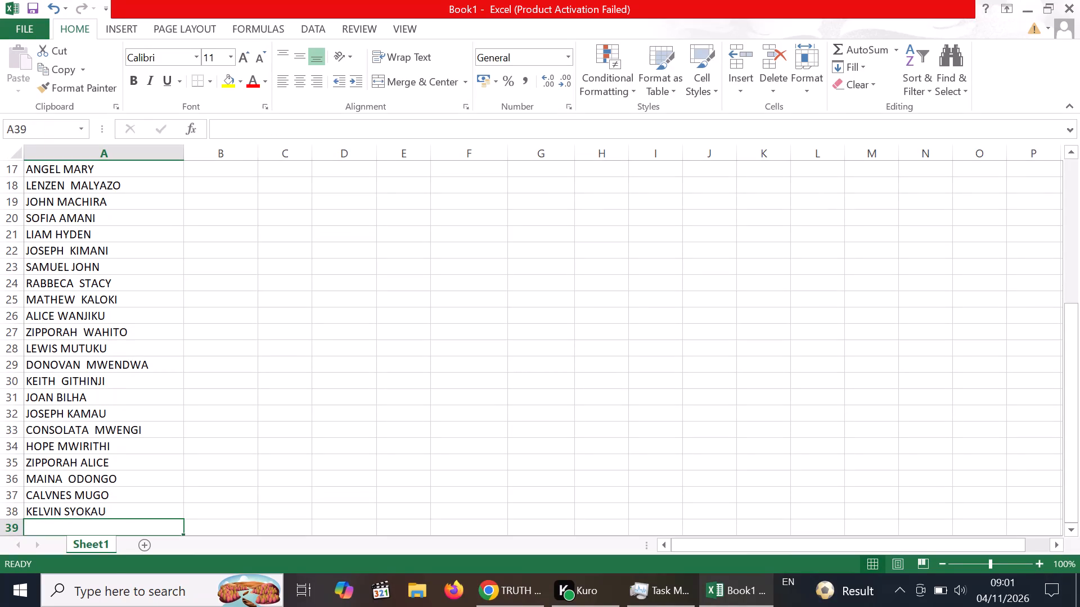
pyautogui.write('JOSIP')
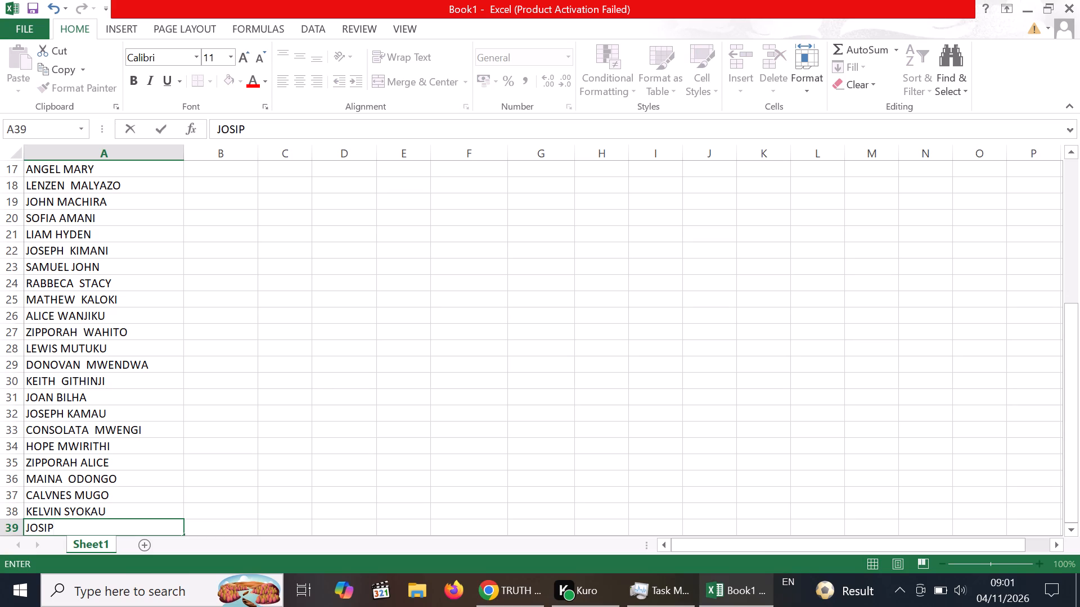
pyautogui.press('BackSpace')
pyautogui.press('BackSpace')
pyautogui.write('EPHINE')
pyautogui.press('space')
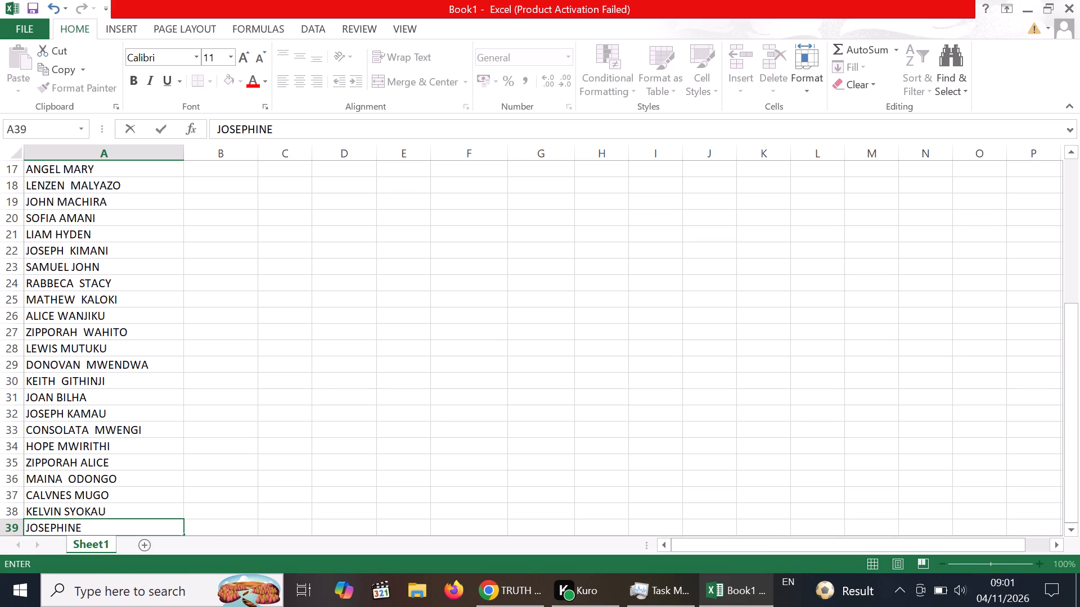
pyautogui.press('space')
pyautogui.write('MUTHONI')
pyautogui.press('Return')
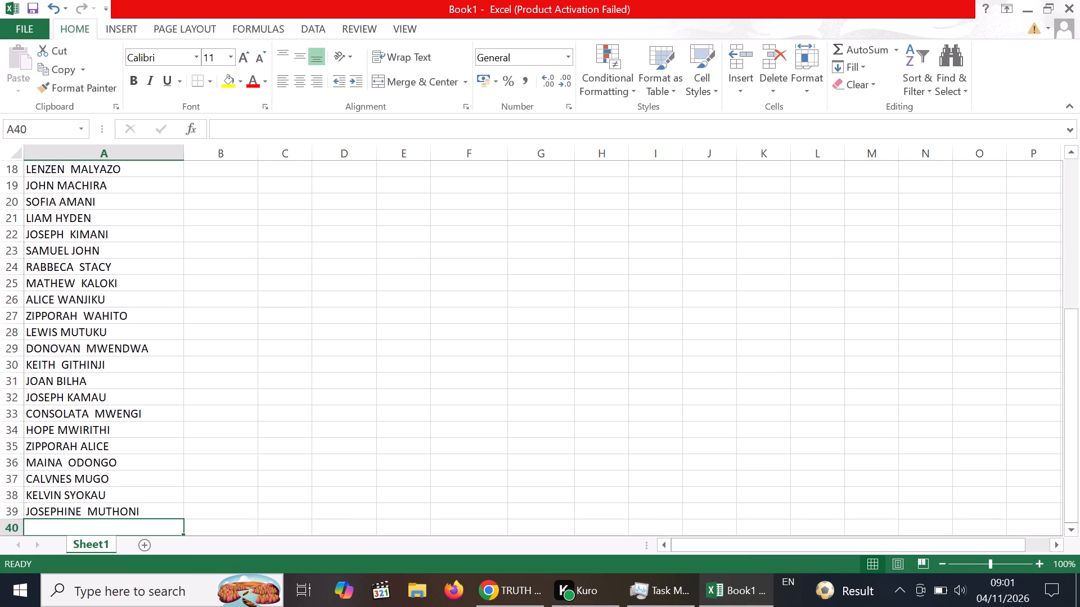
# Enter the thirty-ninth and fortieth students' full names in cells A40 and A41 of the NAMES column.
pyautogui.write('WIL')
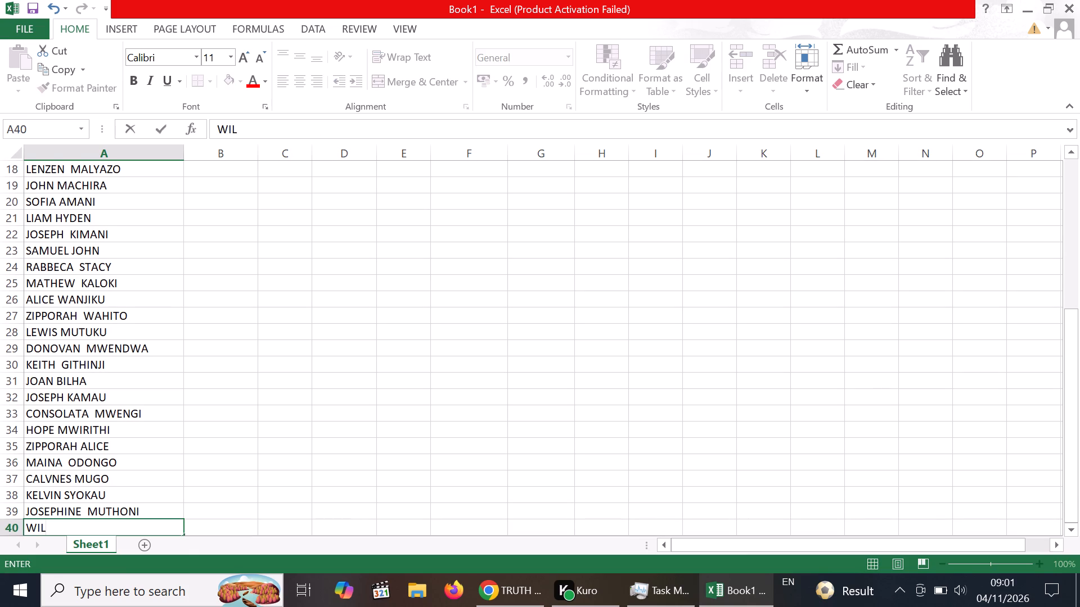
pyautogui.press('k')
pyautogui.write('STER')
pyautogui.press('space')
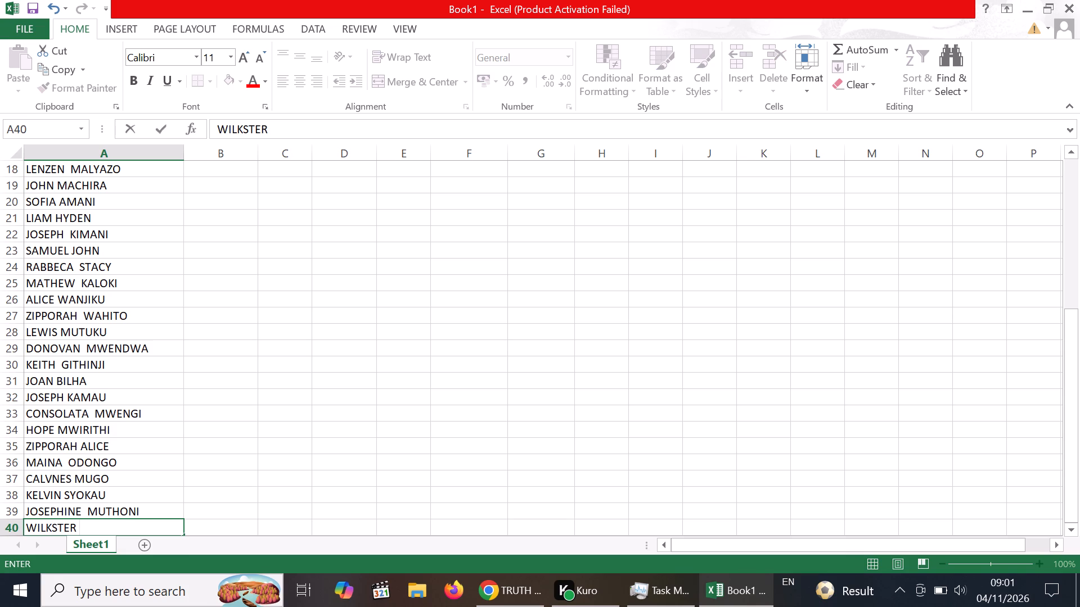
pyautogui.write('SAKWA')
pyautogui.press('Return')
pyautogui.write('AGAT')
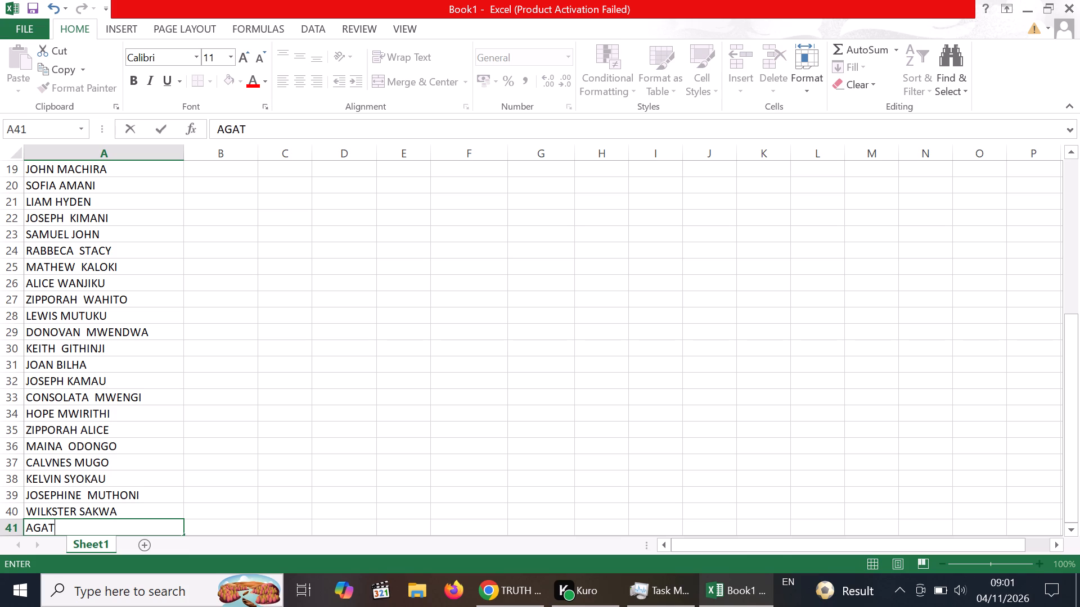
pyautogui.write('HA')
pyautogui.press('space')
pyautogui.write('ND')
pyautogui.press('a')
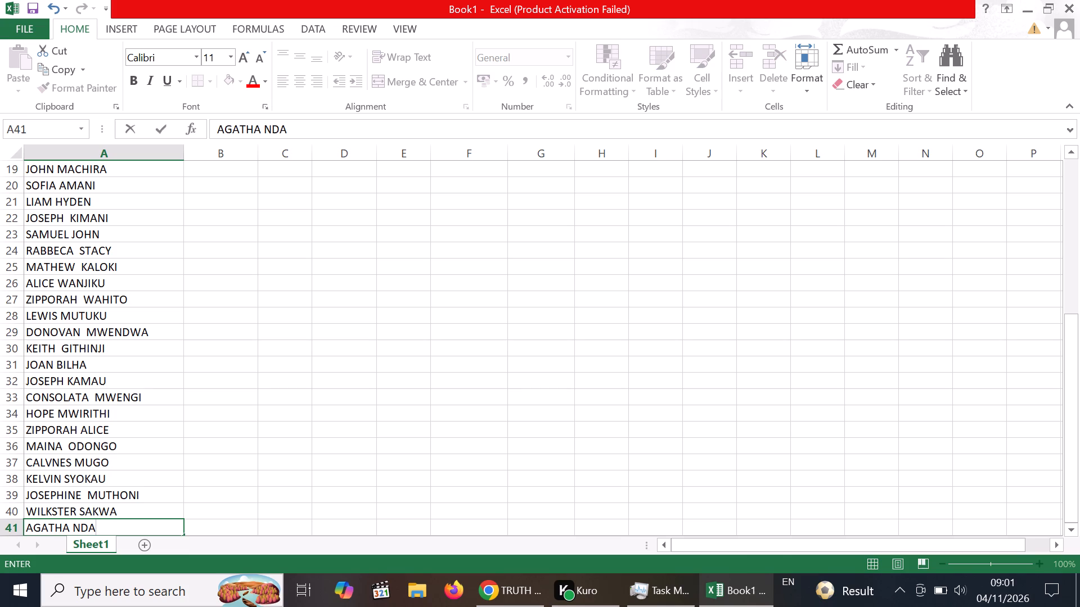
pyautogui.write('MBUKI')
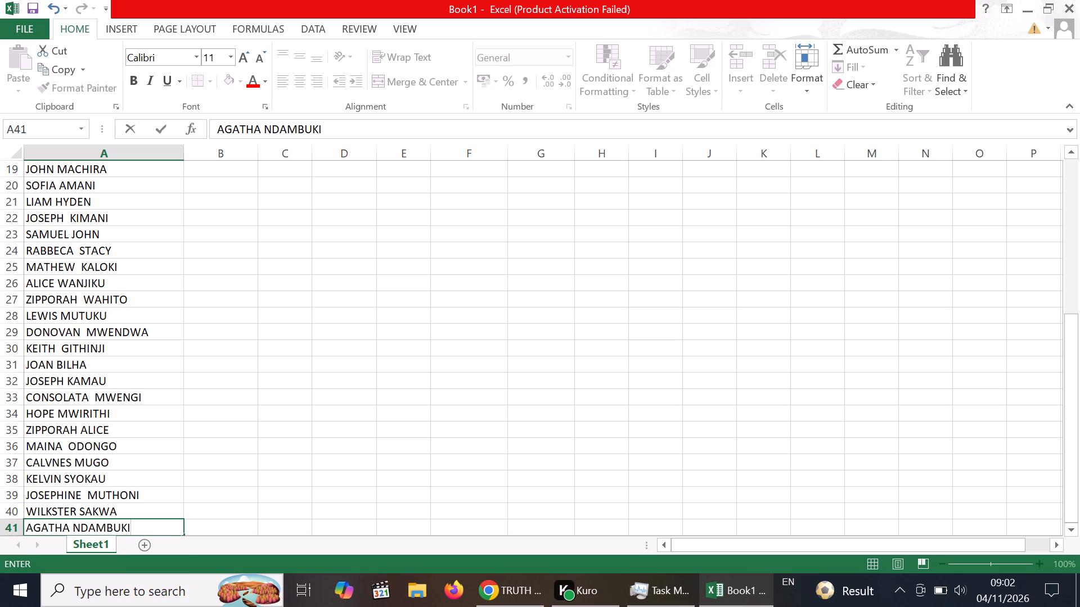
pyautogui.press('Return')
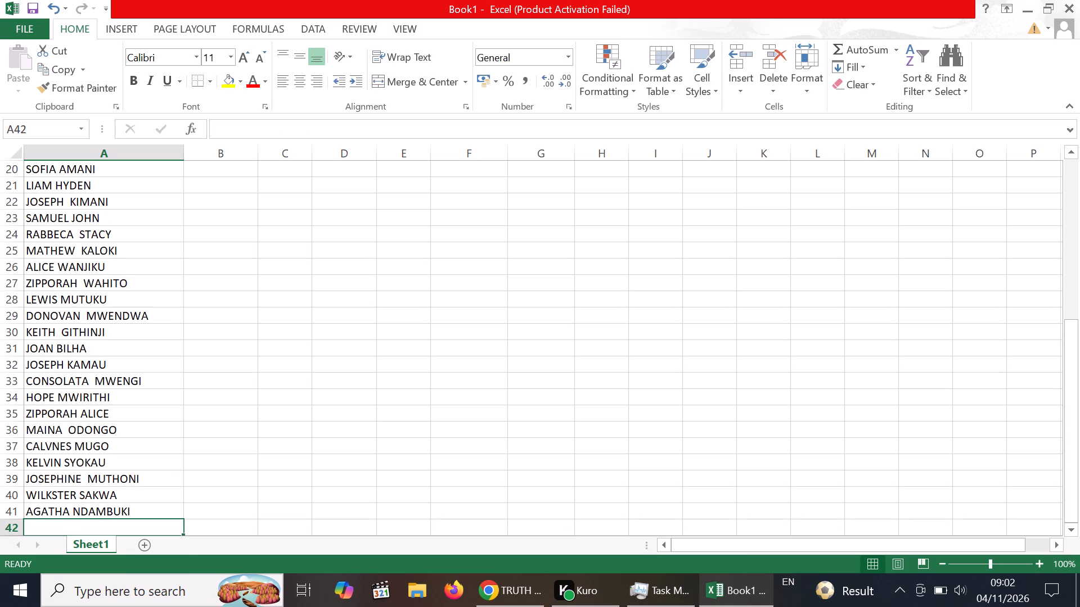
# Enter the forty-first student's full name in cell A42 of the NAMES column.
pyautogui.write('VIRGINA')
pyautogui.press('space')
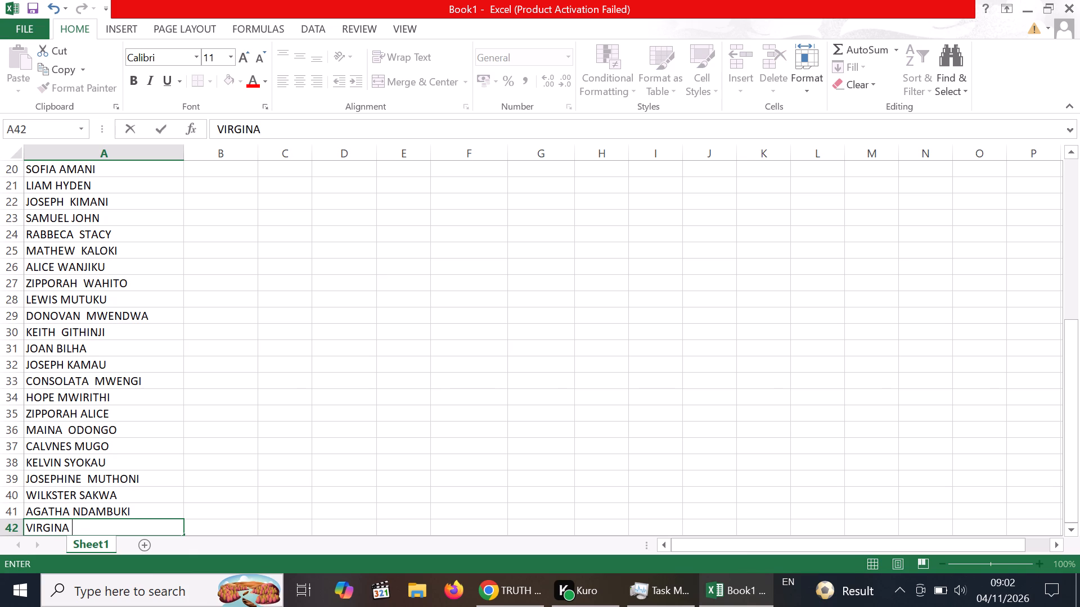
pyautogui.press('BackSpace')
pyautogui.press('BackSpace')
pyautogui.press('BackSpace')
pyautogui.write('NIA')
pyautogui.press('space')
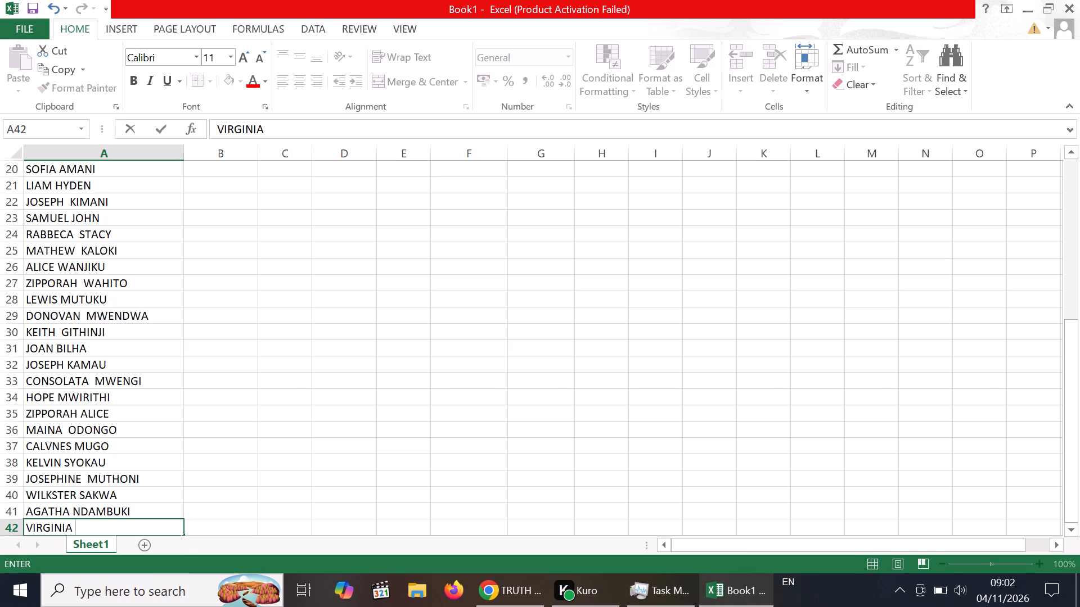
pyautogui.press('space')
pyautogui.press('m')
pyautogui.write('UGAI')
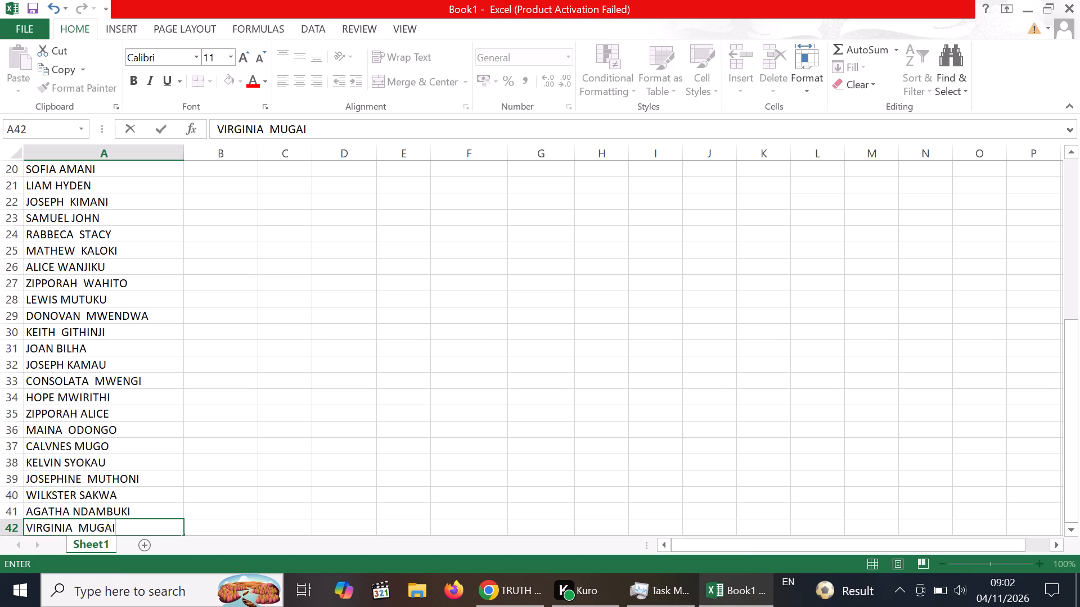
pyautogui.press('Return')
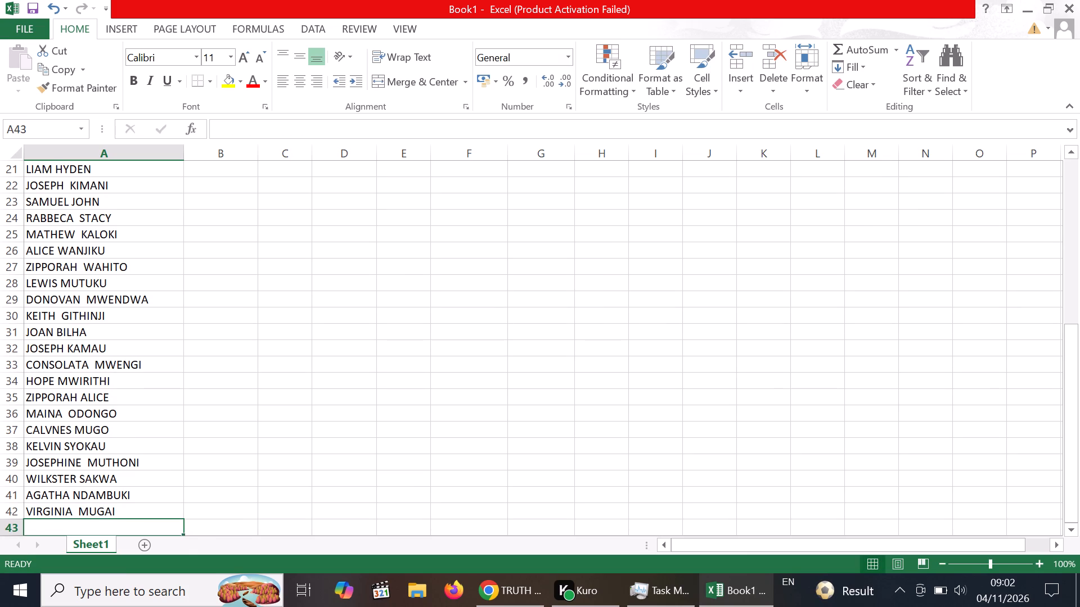
# Enter the forty-second and forty-third students' full names in cells A43 and A44 of the NAMES column.
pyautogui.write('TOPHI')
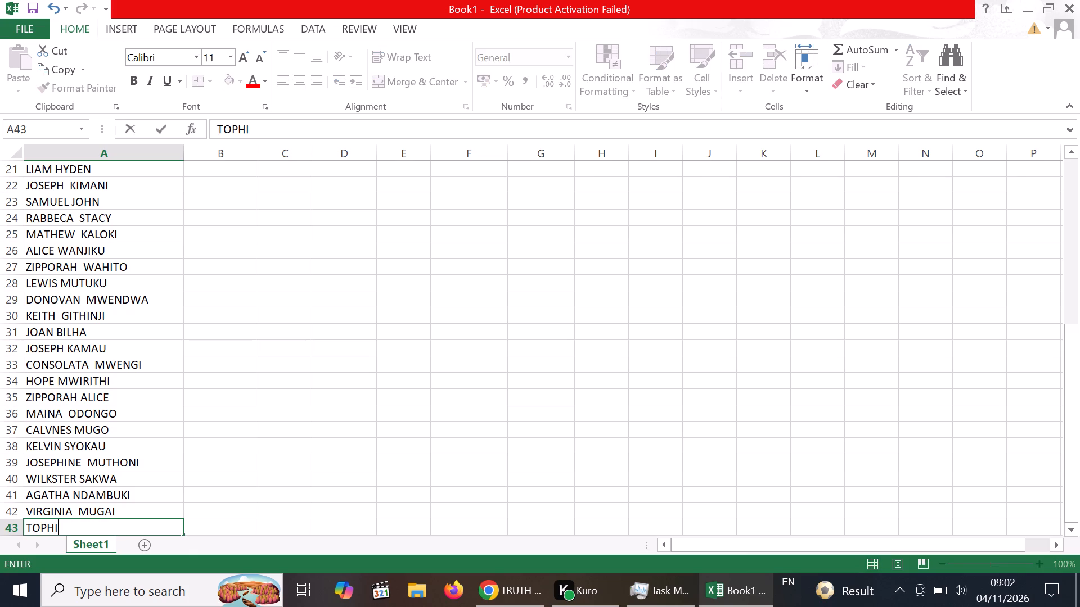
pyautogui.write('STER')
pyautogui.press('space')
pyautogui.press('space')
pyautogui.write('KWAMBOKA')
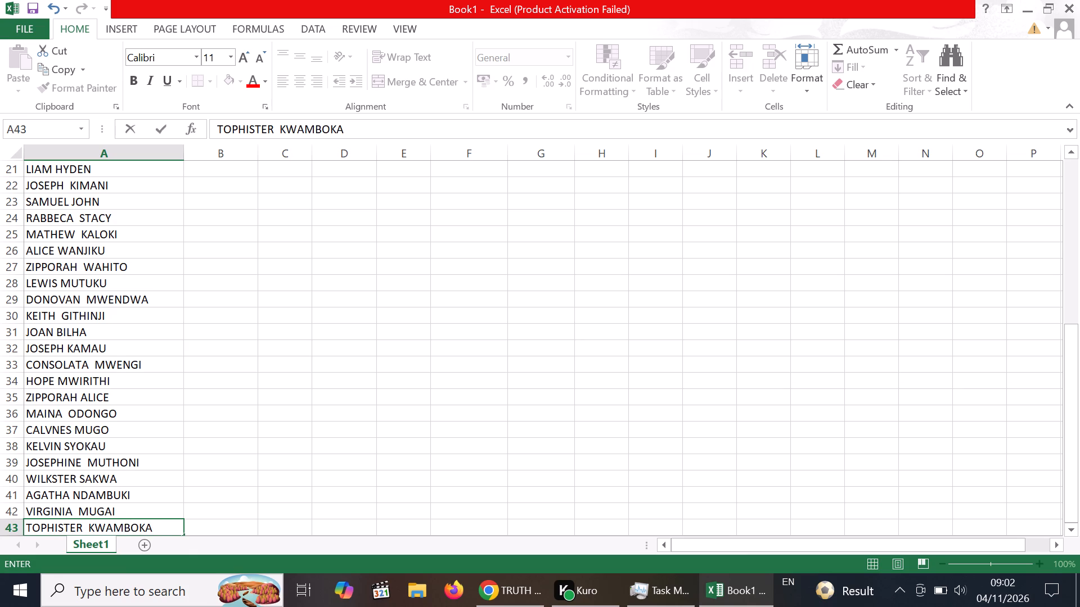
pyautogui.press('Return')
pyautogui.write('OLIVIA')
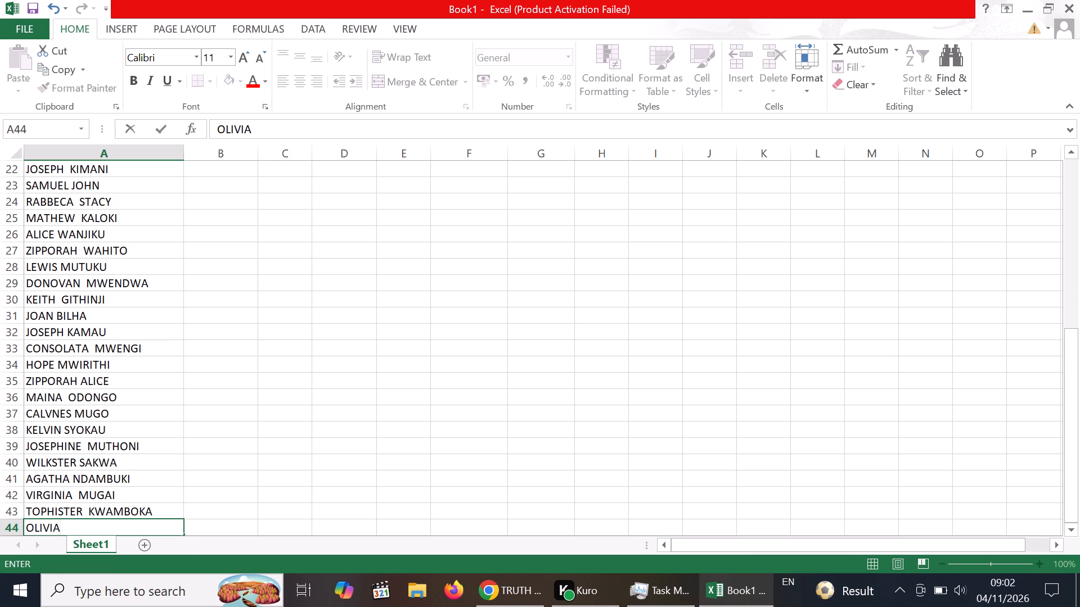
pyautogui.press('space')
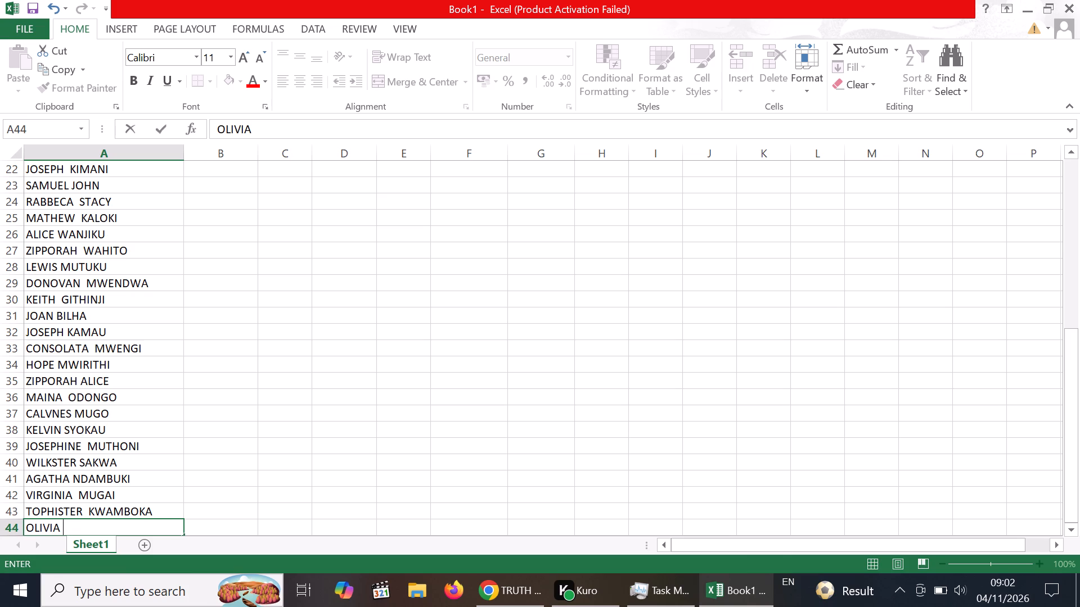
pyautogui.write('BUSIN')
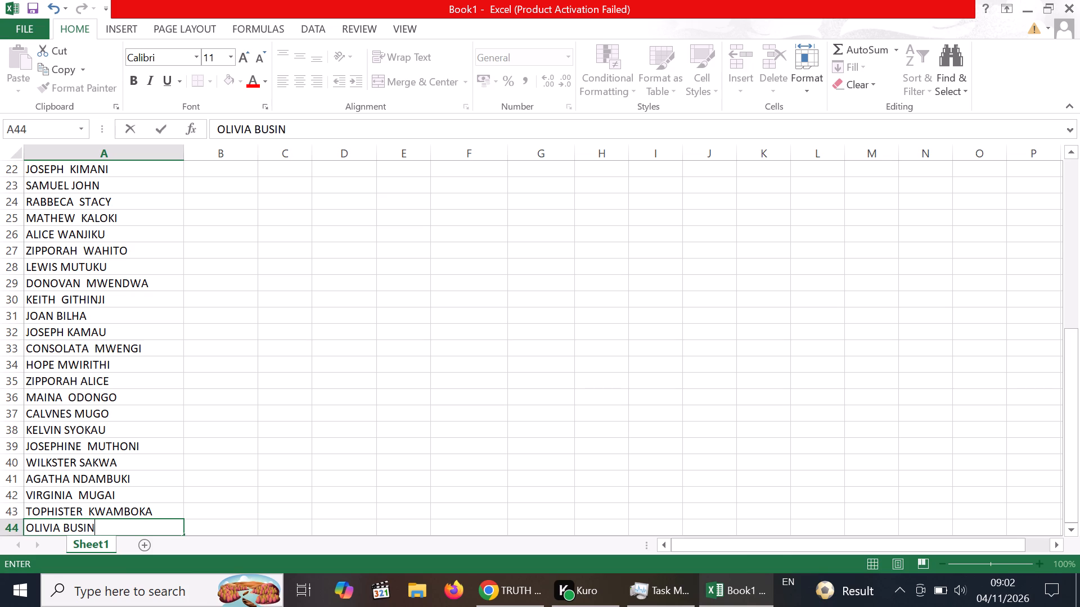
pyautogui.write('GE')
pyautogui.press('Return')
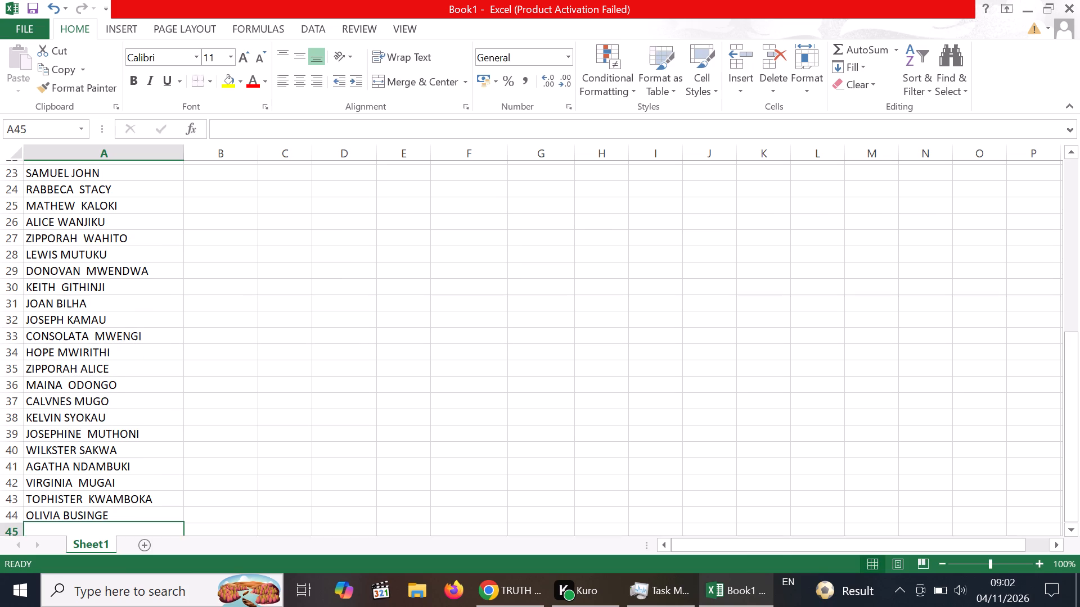
# Enter the forty-fourth and forty-fifth students' full names in cells A45 and A46 of the NAMES column.
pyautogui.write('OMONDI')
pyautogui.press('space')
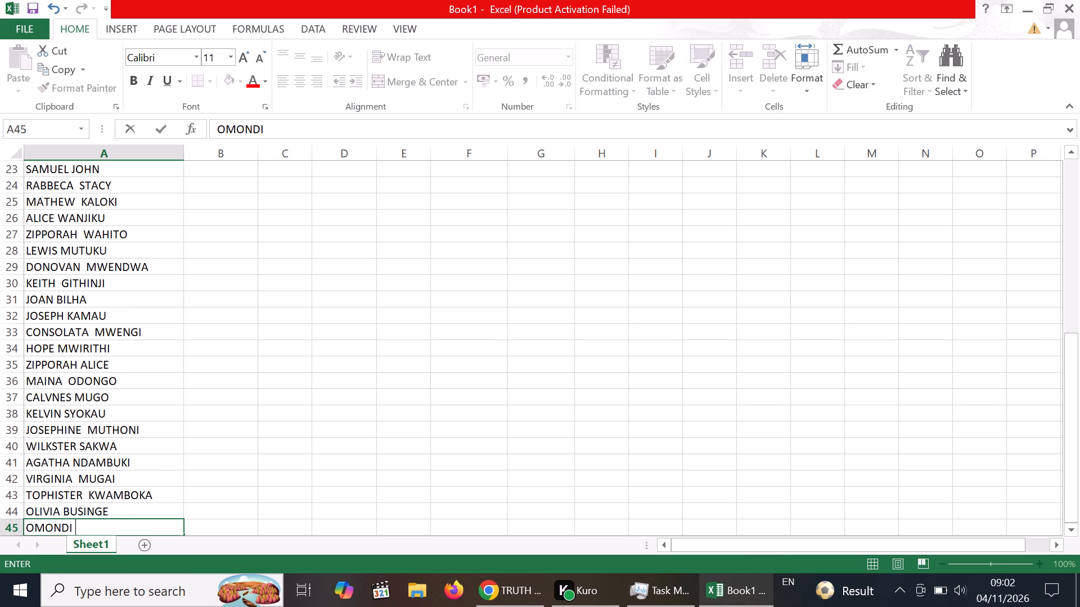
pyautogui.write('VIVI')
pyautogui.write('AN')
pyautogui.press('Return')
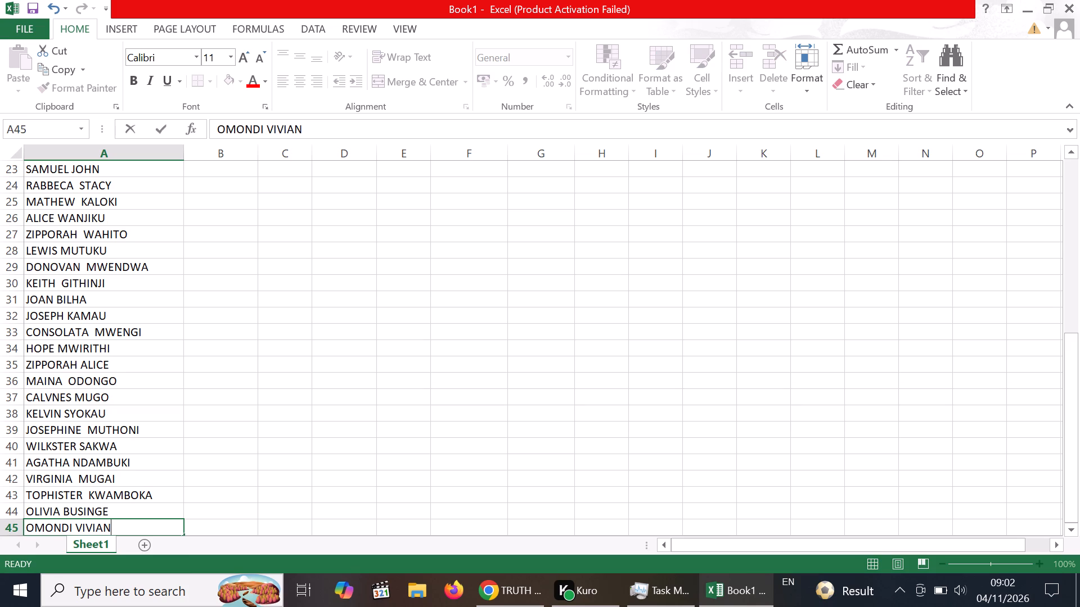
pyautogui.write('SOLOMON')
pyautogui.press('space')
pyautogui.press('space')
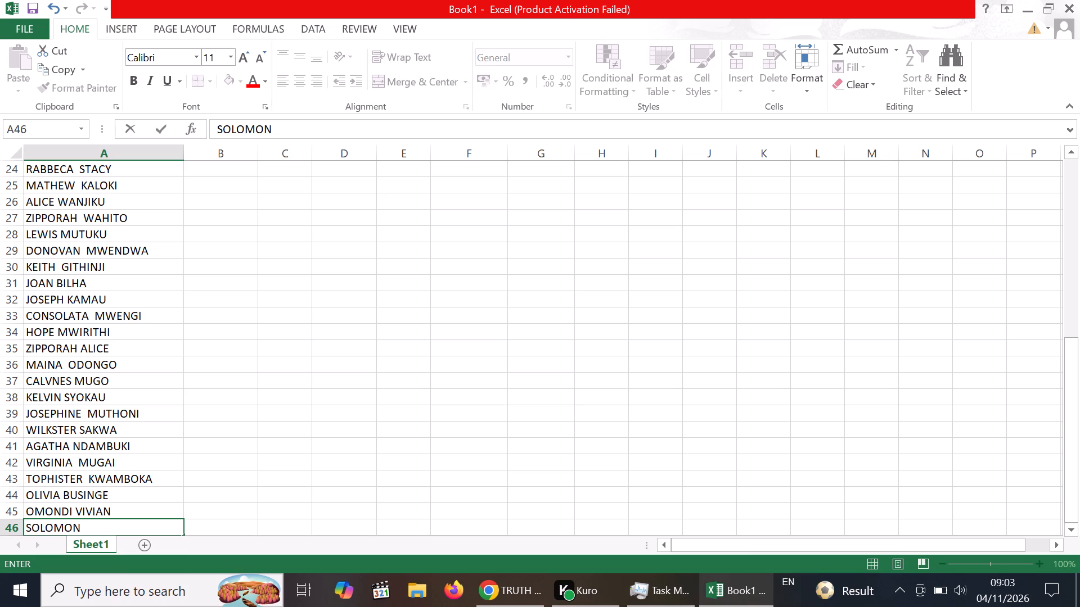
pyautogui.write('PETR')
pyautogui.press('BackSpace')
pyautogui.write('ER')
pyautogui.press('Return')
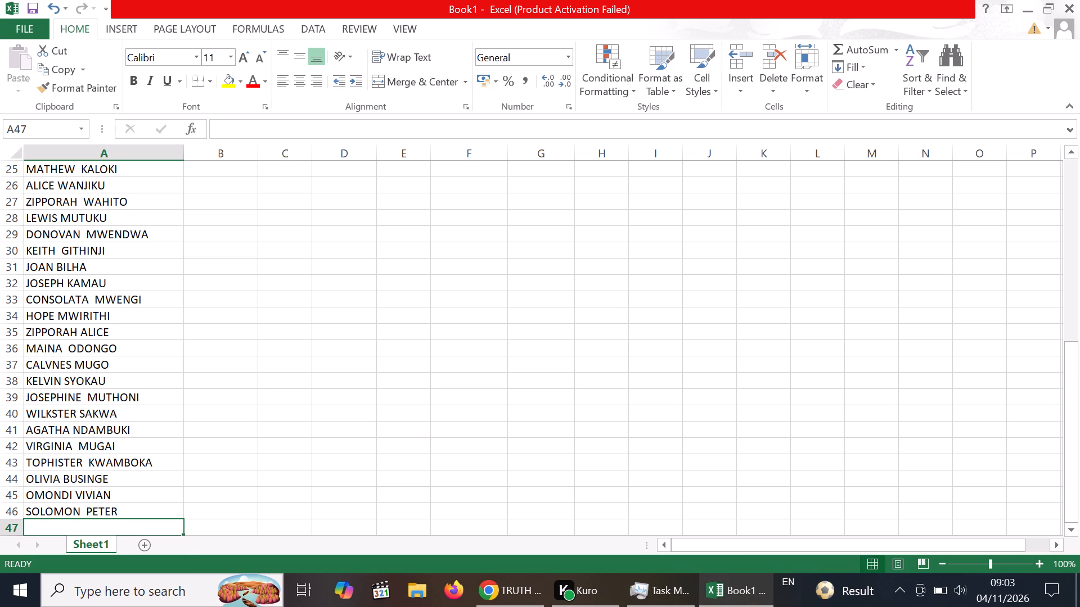
# Enter the forty-sixth and forty-seventh students' full names in cells A47 and A48 of the NAMES column.
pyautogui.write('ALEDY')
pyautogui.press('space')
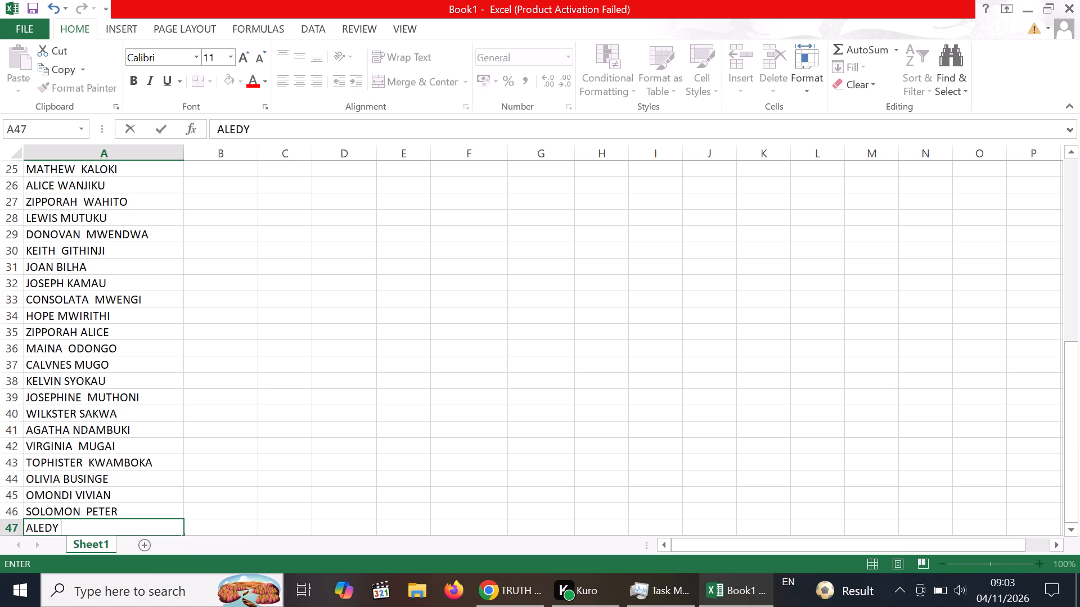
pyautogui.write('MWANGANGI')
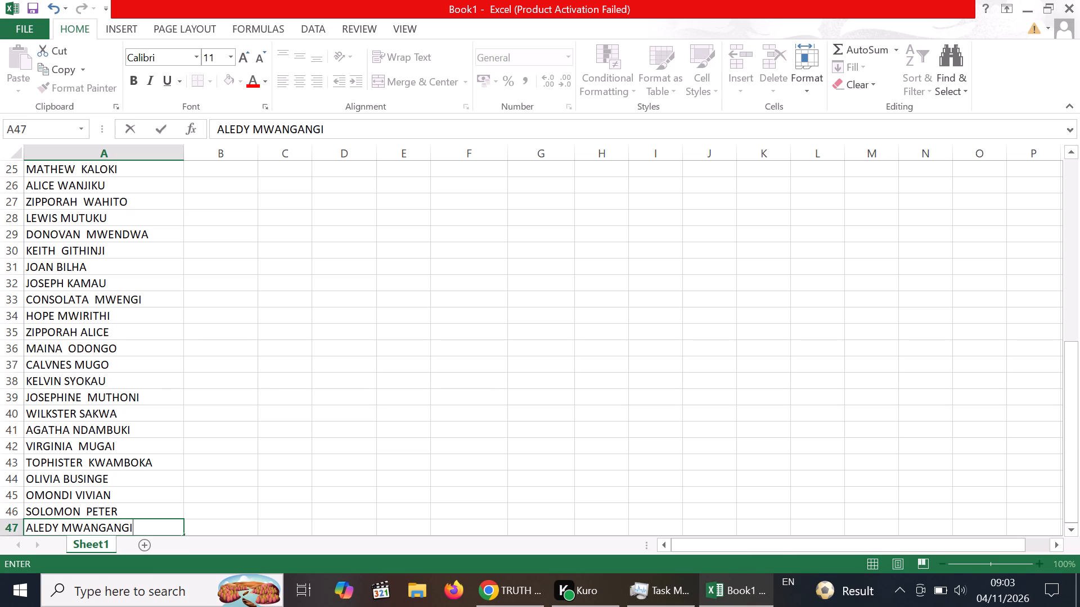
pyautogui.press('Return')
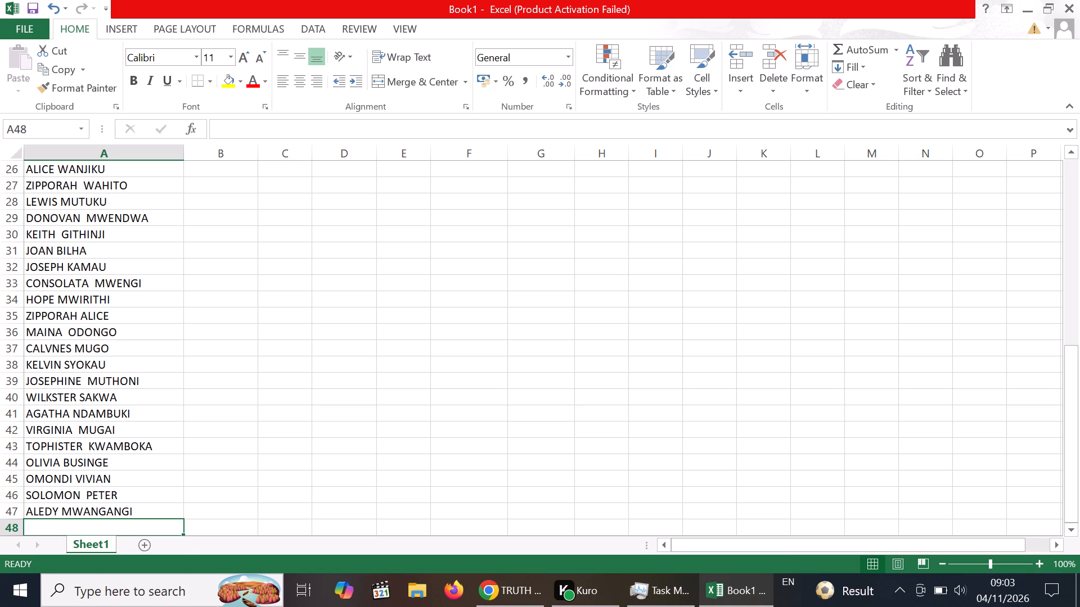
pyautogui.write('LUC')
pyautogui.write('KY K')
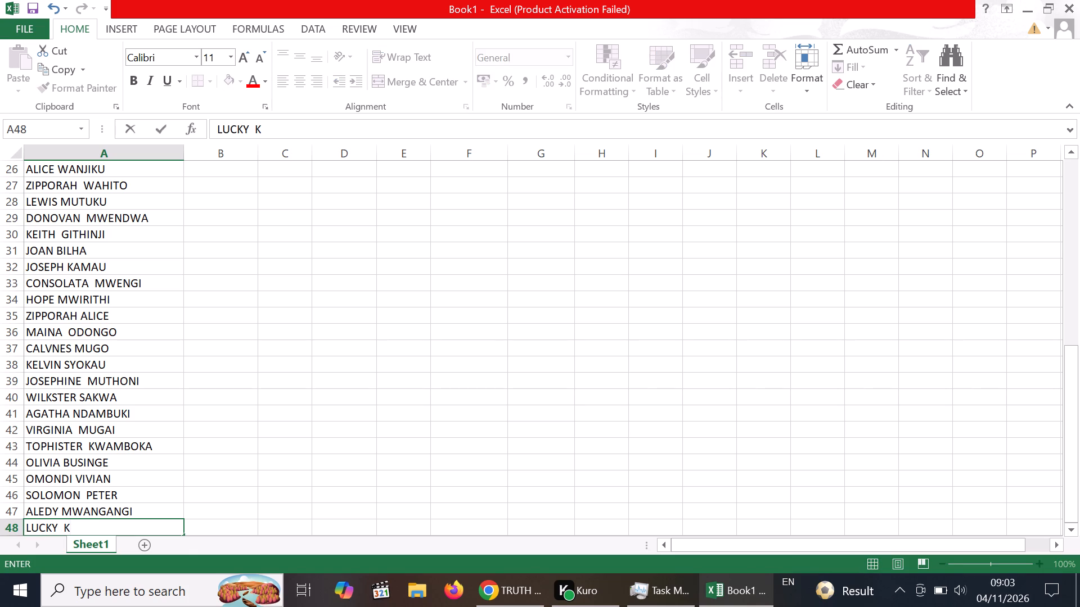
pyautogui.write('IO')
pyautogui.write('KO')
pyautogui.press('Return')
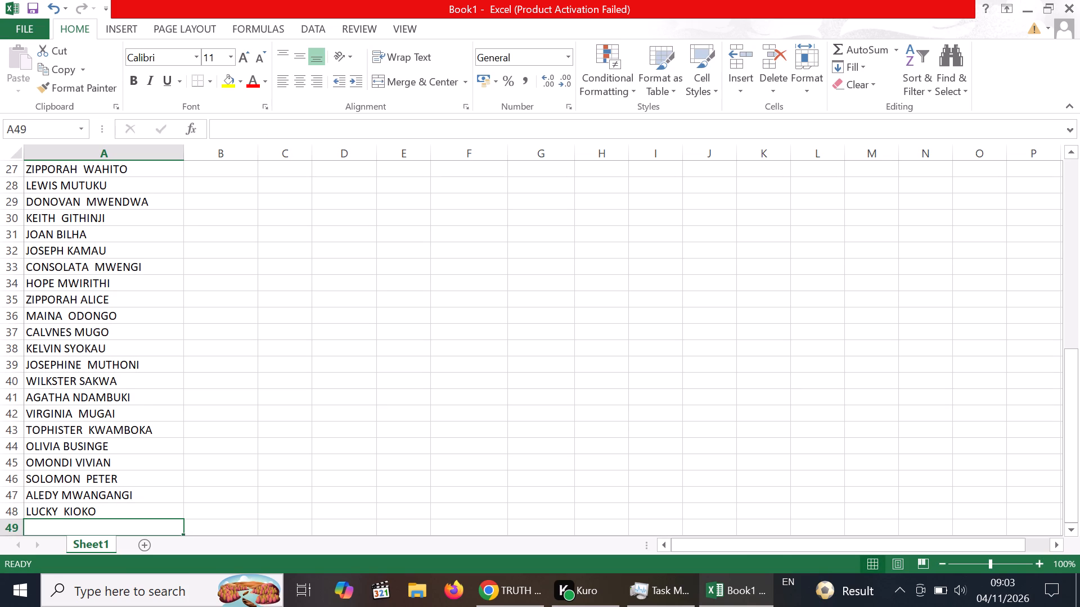
# Enter the forty-eighth and forty-ninth students' full names in cells A49 and A50 of the NAMES column.
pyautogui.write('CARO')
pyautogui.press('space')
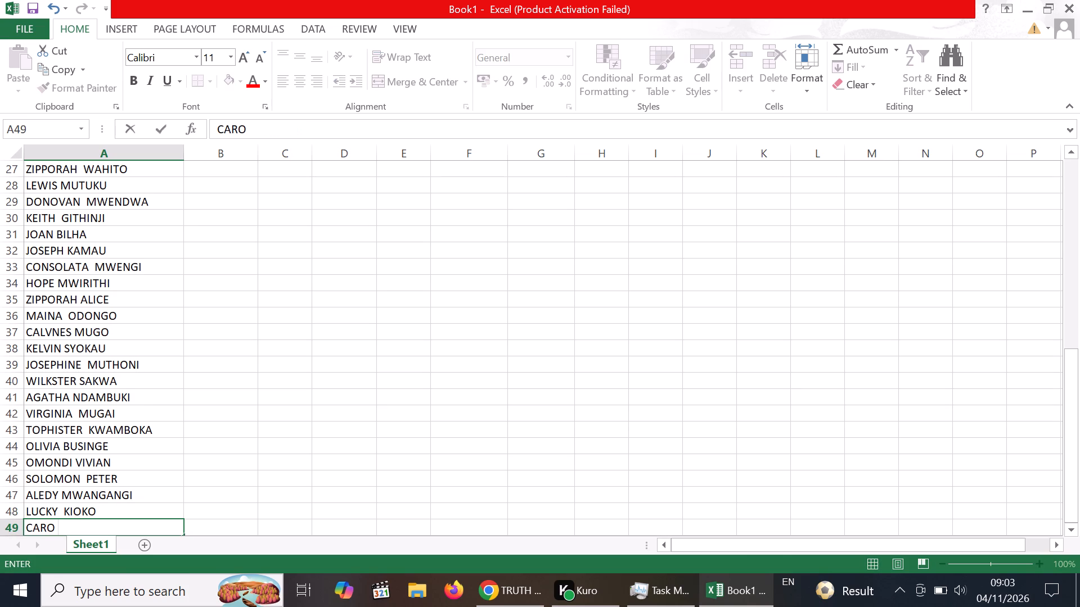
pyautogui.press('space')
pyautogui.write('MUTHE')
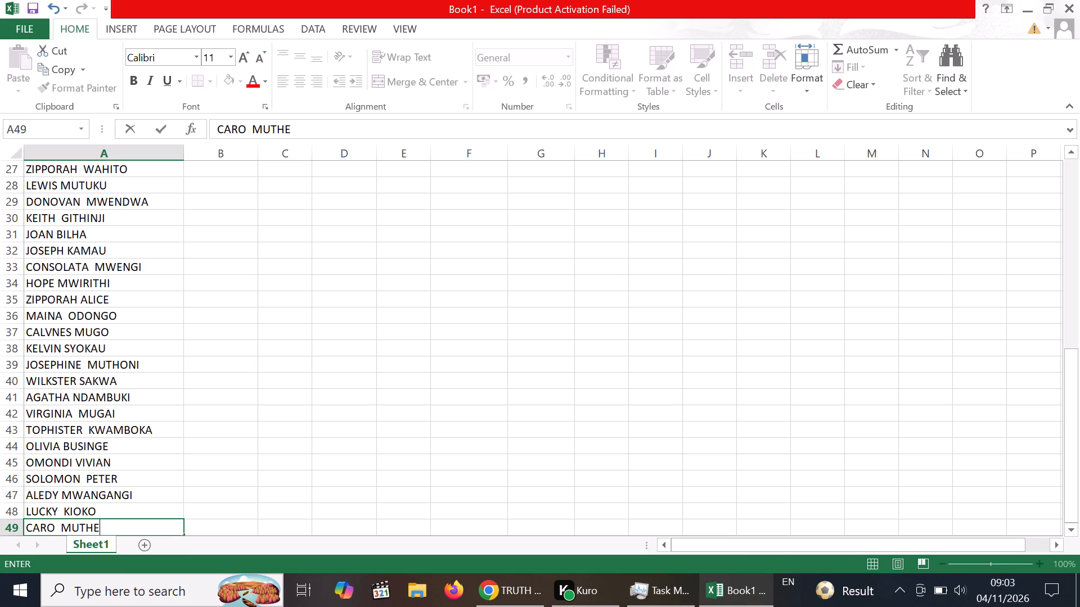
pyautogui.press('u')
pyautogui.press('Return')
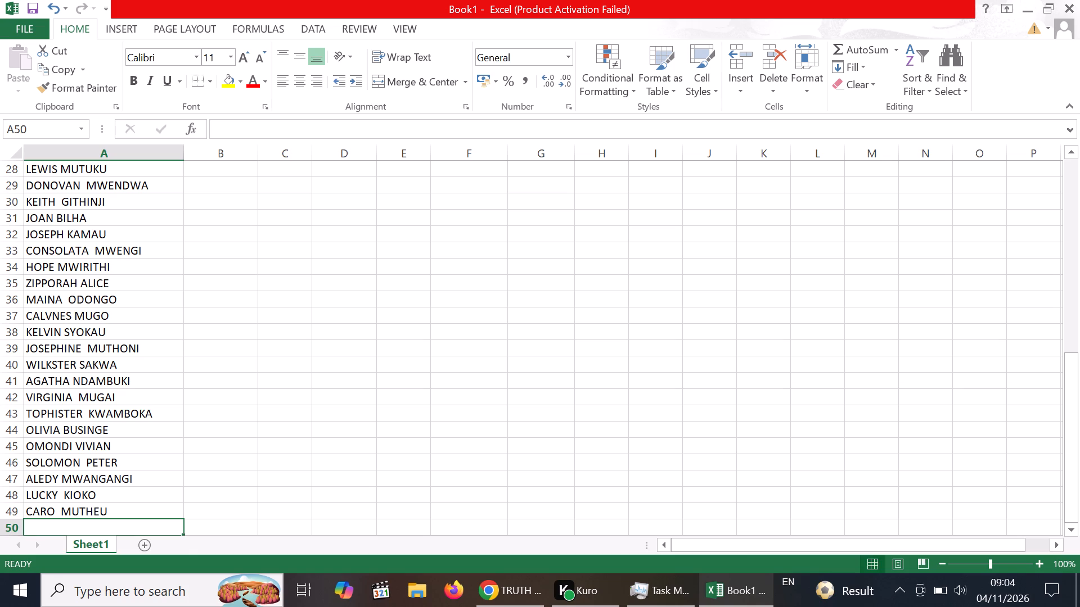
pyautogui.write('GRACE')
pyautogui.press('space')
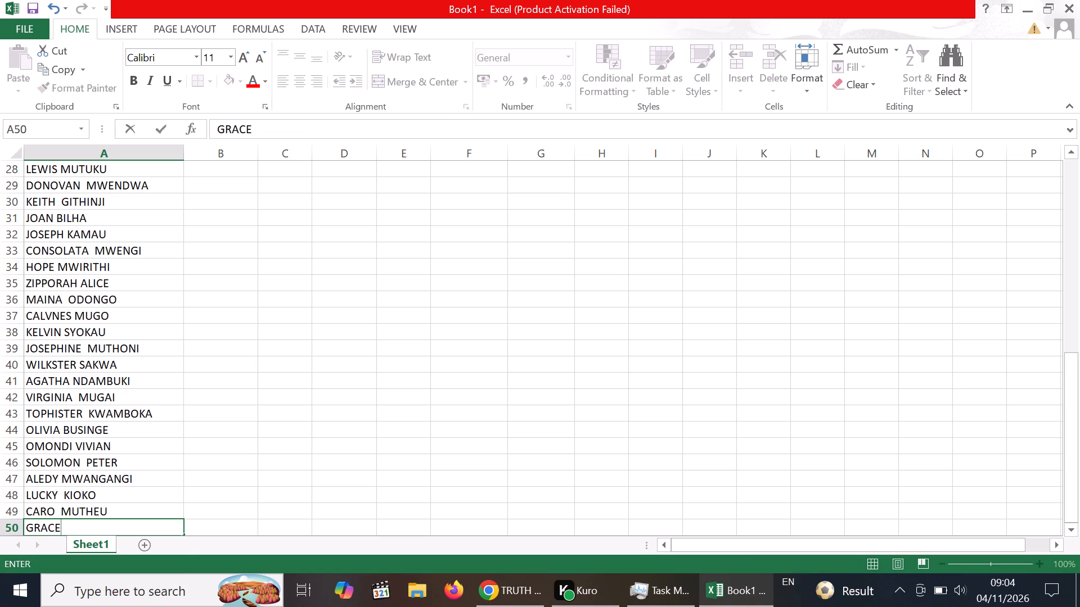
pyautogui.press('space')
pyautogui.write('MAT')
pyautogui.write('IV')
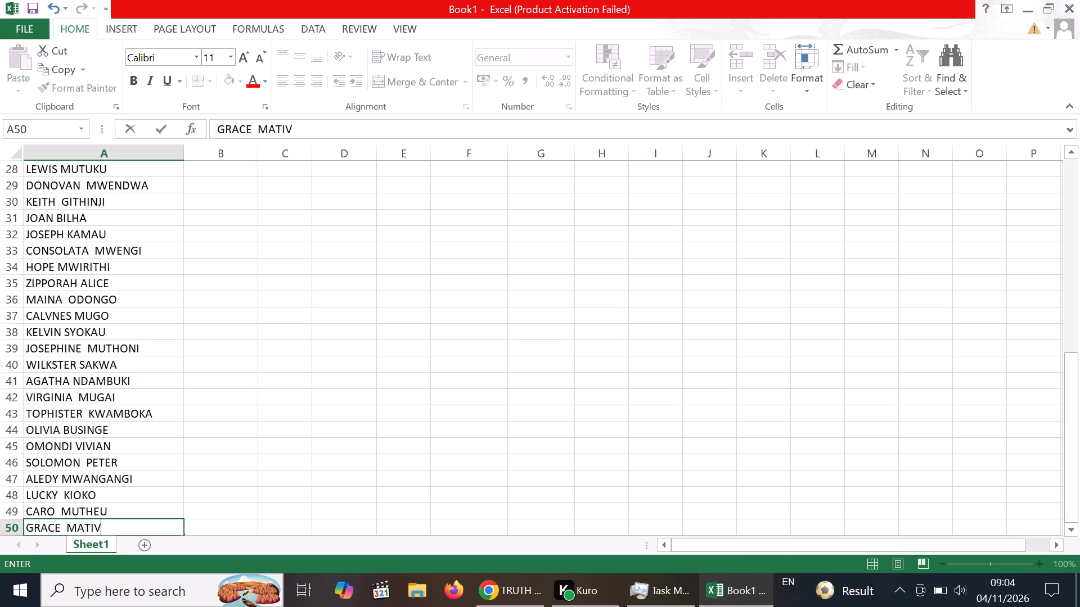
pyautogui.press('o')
# Enter the first five students' MATHS marks in cells B2 to B6: 30, 40, 78, 54 and 46.
pyautogui.moveTo(1066, 425); pyautogui.dragTo(1070, 247)
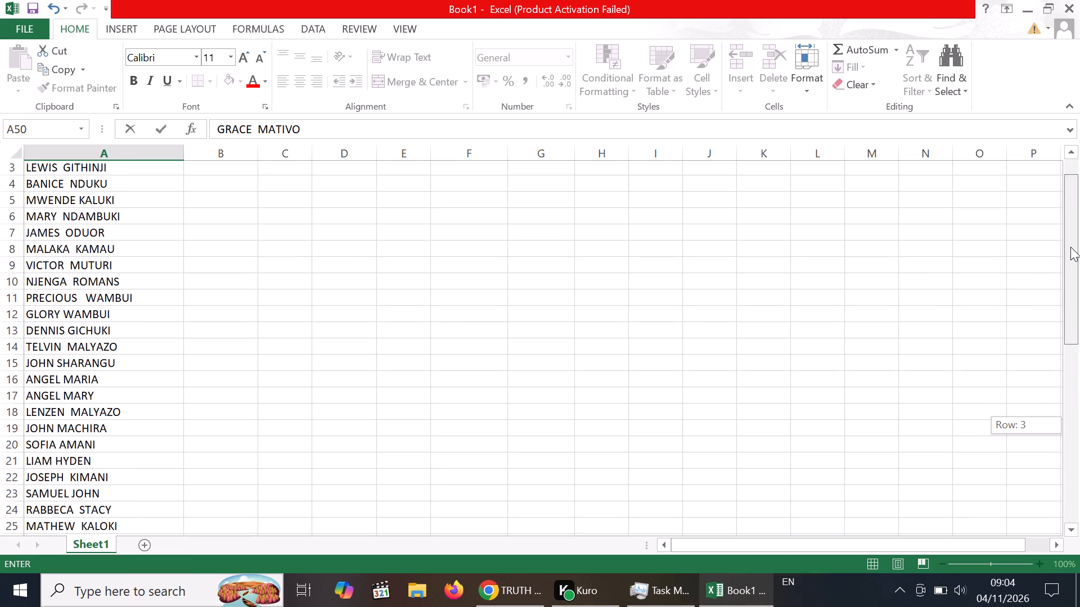
pyautogui.moveTo(1070, 247); pyautogui.dragTo(1069, 197)
pyautogui.click(205, 186)
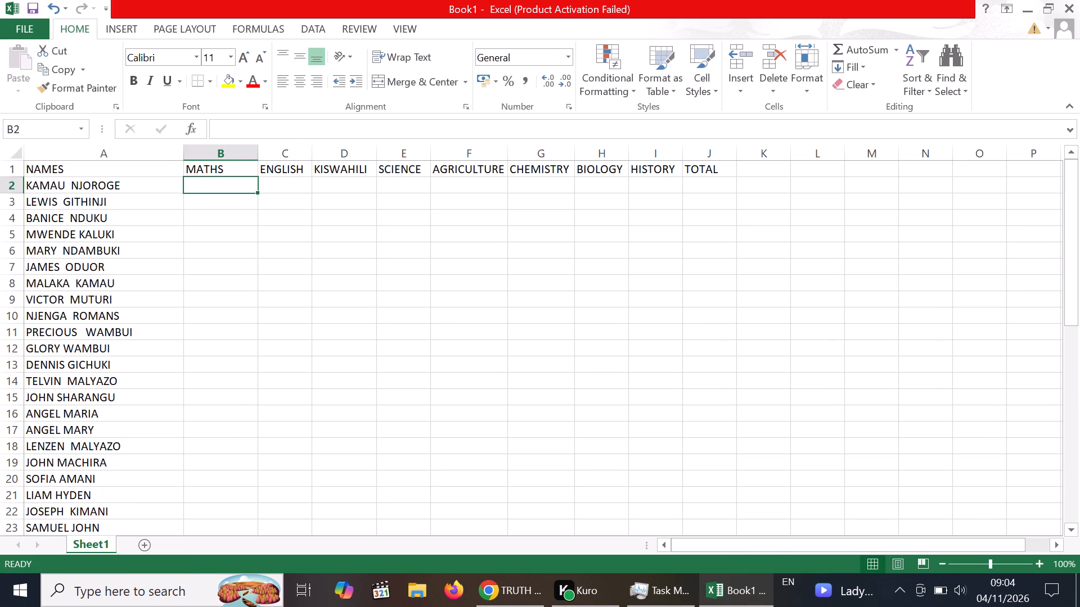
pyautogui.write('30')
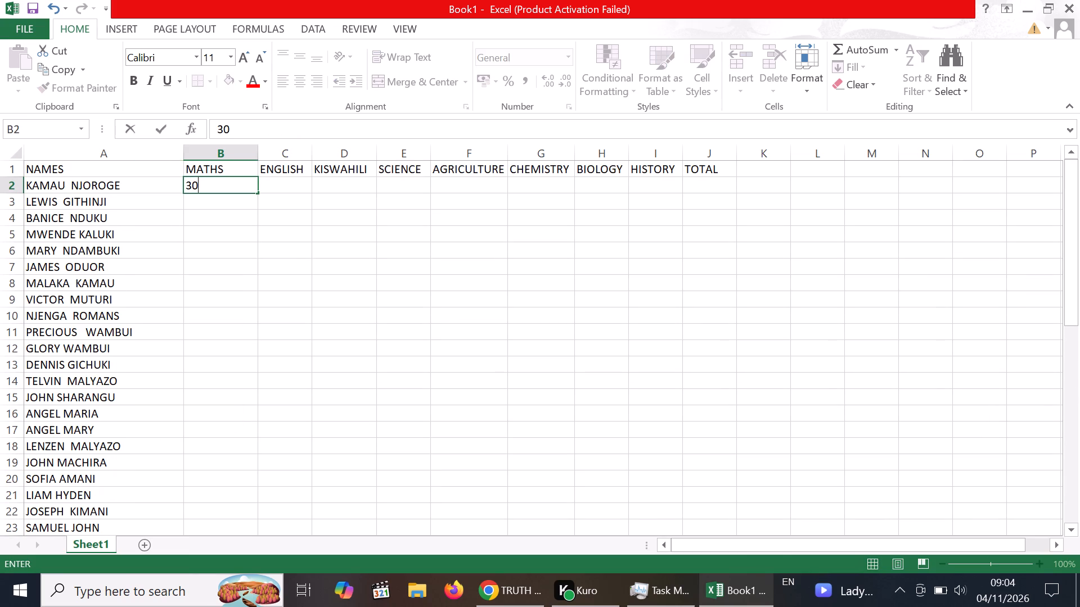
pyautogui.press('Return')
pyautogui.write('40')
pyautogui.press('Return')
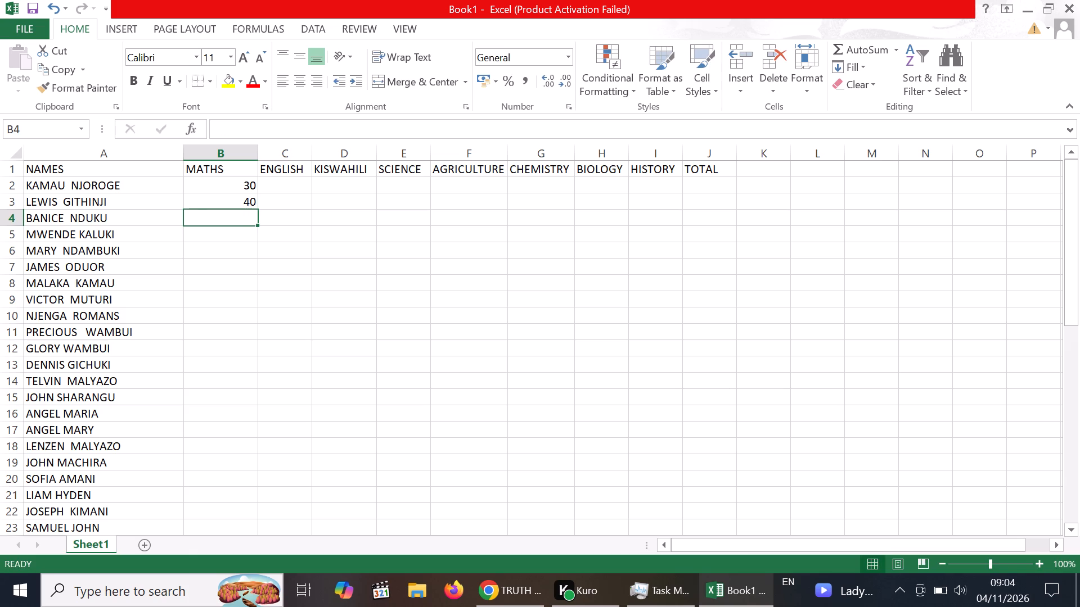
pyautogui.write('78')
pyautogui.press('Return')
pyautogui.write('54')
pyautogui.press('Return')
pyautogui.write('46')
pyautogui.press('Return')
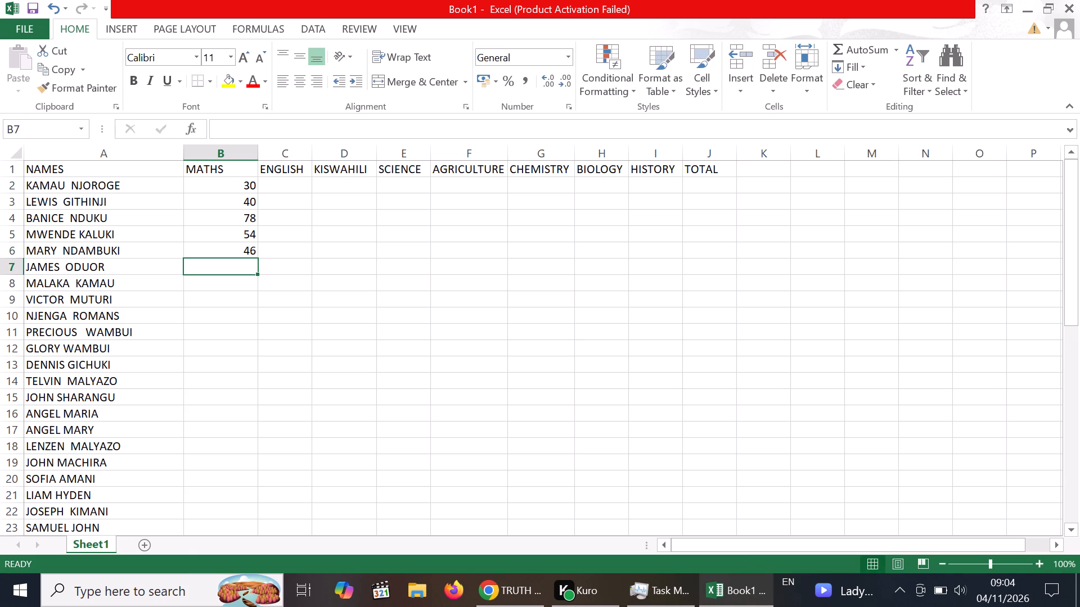
# Enter the MATHS marks 90, 80, 75, 177 and 91 in cells B7 to B11.
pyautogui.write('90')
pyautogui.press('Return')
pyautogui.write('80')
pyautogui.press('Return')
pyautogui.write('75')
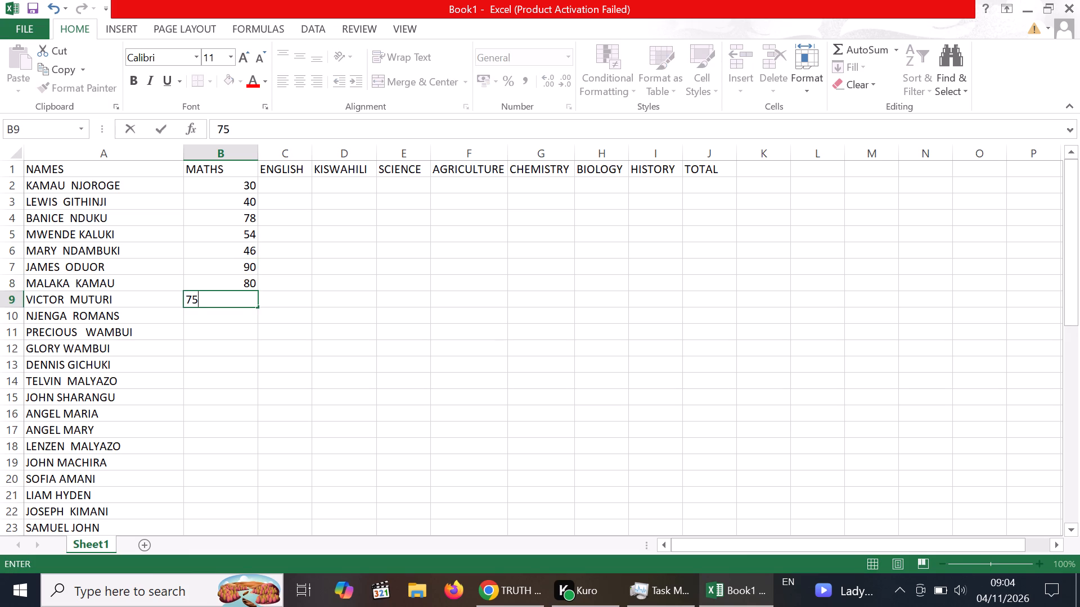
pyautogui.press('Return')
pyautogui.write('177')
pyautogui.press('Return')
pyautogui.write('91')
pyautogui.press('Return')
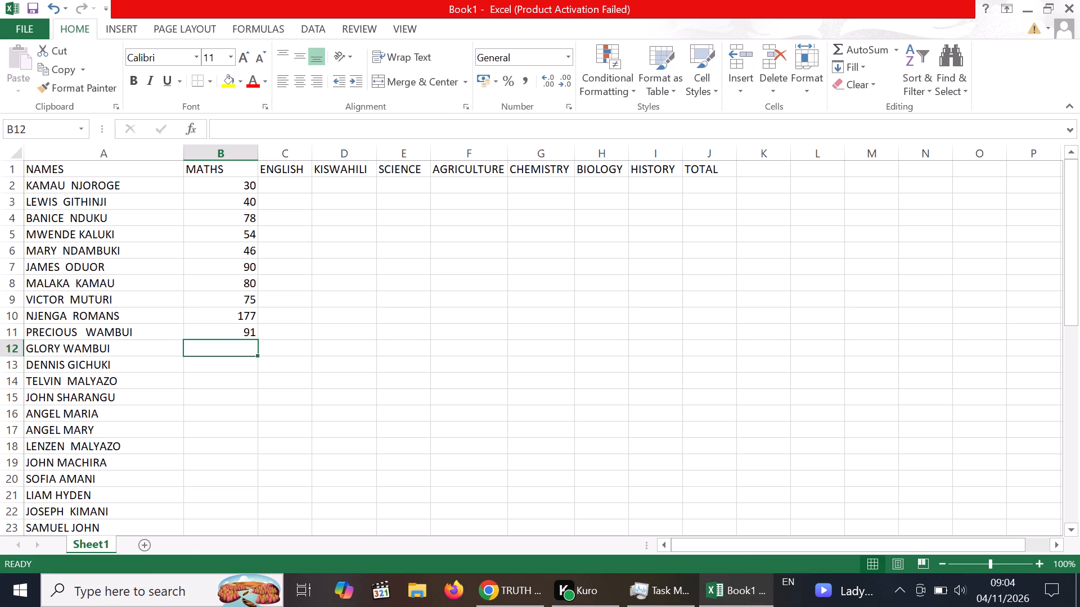
# Correct the MATHS mark in cell B10 to 77.
pyautogui.click(250, 316)
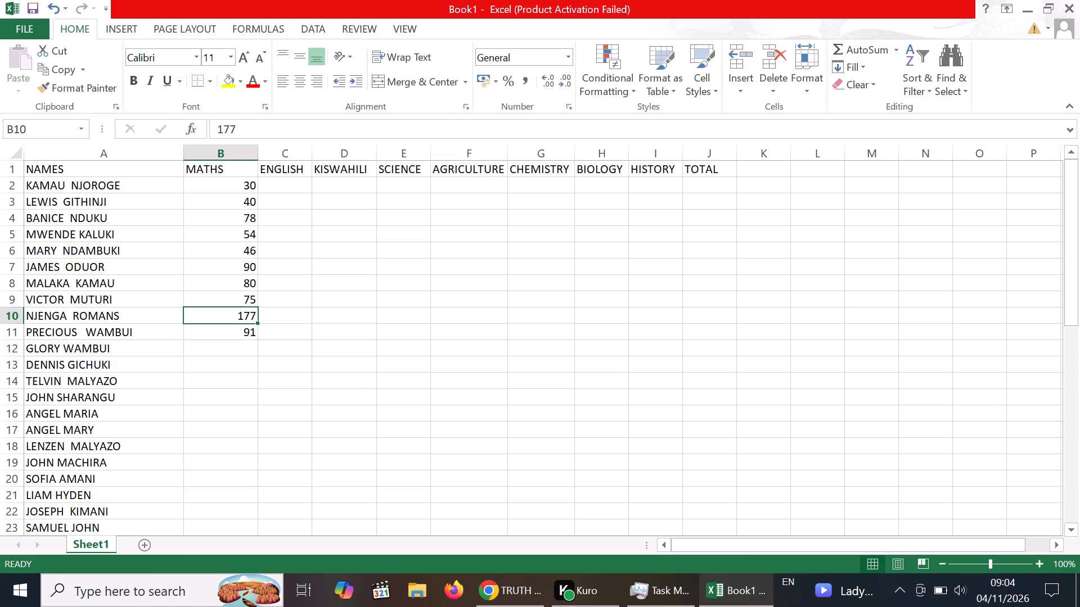
pyautogui.click(255, 129)
pyautogui.click(223, 128)
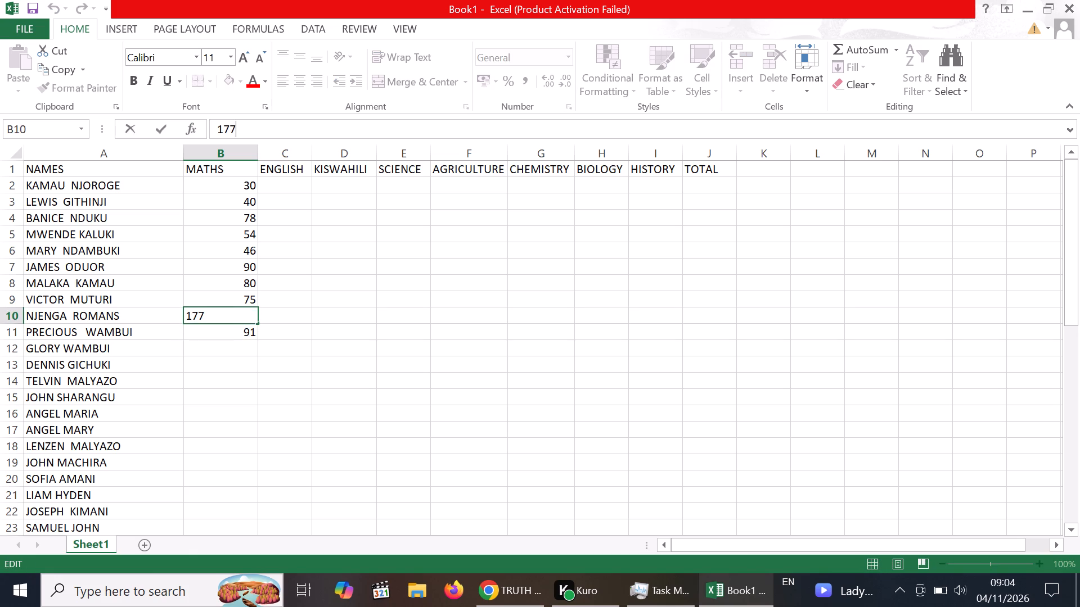
pyautogui.press('BackSpace')
pyautogui.click(242, 343)
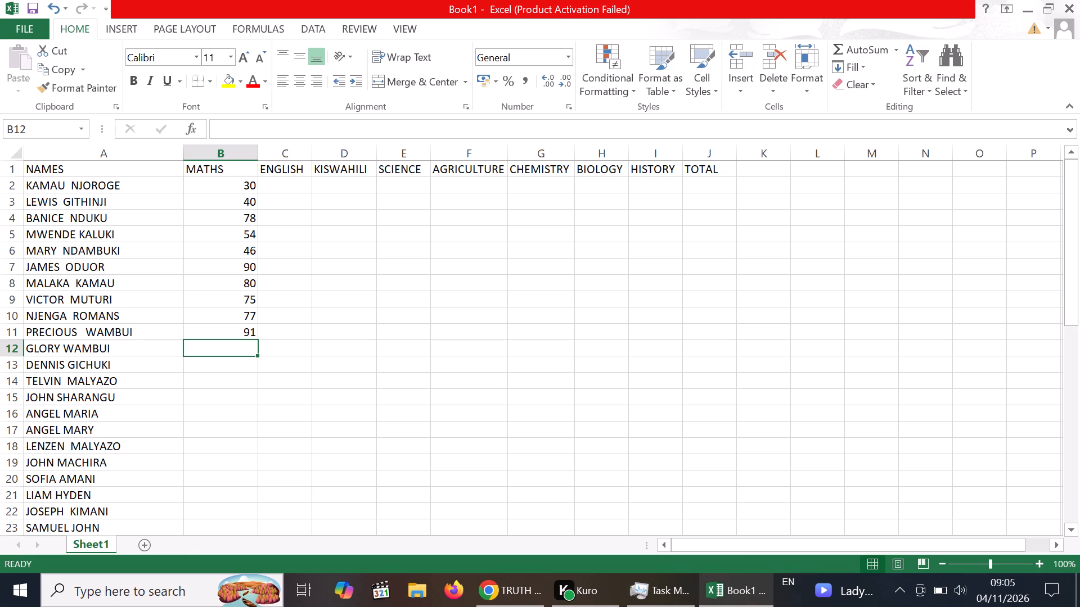
# Enter the MATHS marks 76, 53, 84, 34 and 94 in cells B12 to B16.
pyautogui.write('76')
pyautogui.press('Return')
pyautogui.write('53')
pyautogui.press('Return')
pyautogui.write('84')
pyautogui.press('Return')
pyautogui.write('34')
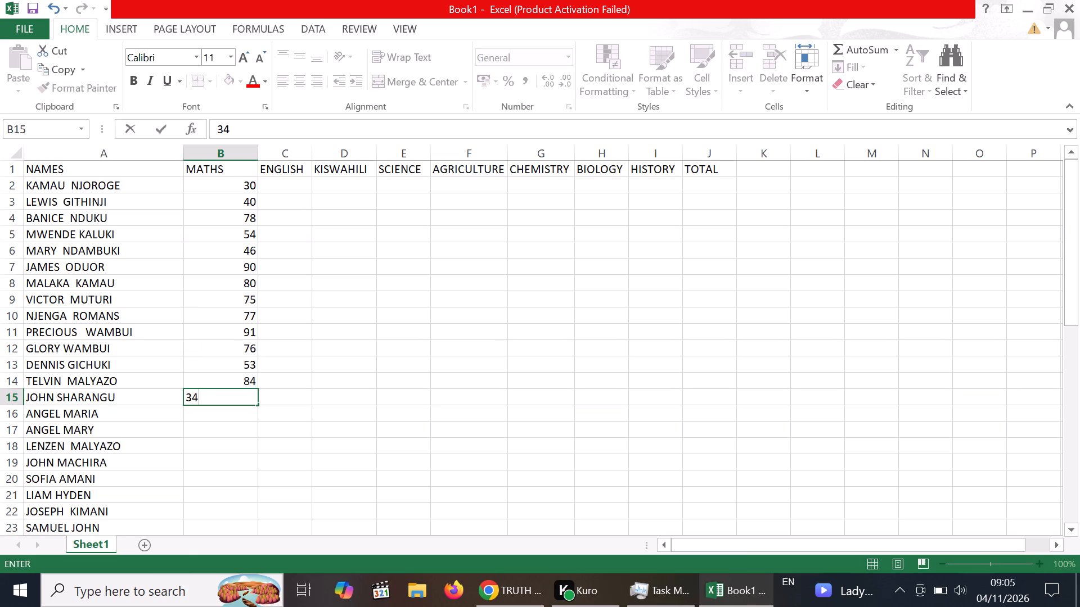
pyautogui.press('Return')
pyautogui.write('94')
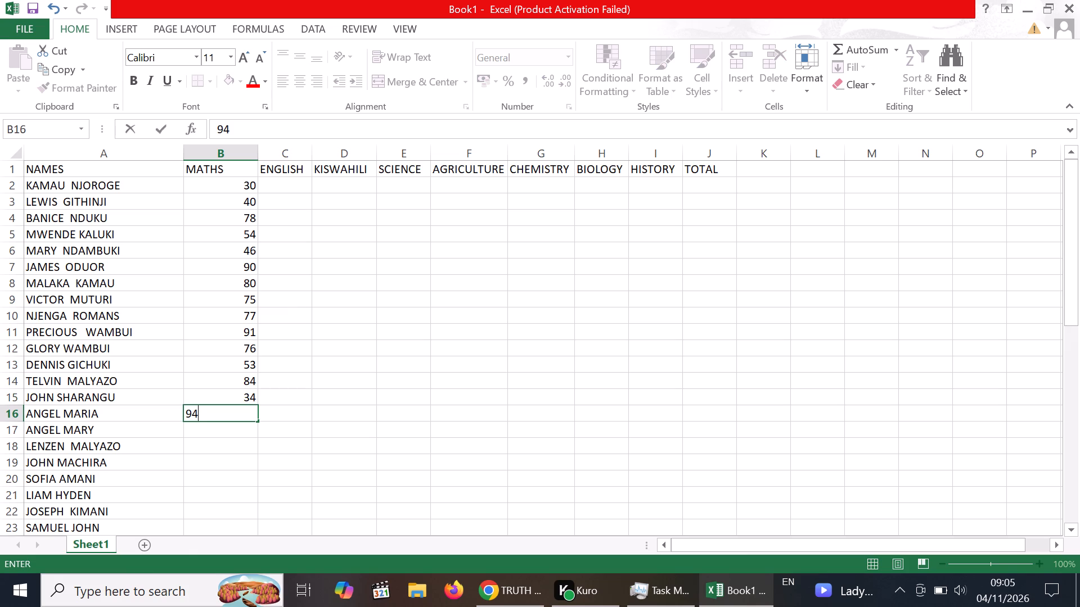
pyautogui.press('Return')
# Enter the MATHS marks 27, 82, 18, 84 and 56 in cells B17 to B21.
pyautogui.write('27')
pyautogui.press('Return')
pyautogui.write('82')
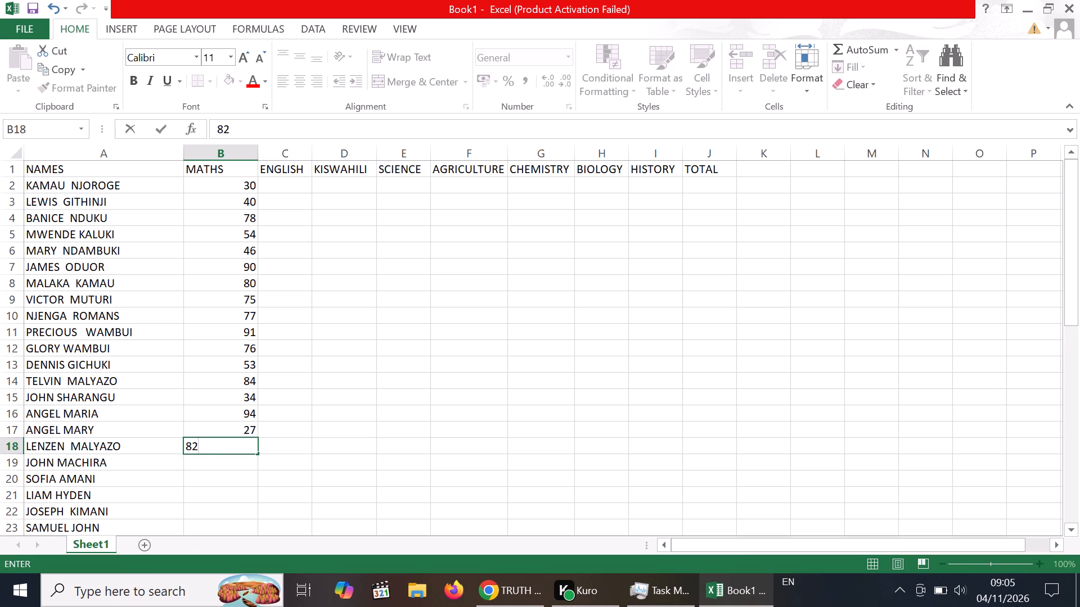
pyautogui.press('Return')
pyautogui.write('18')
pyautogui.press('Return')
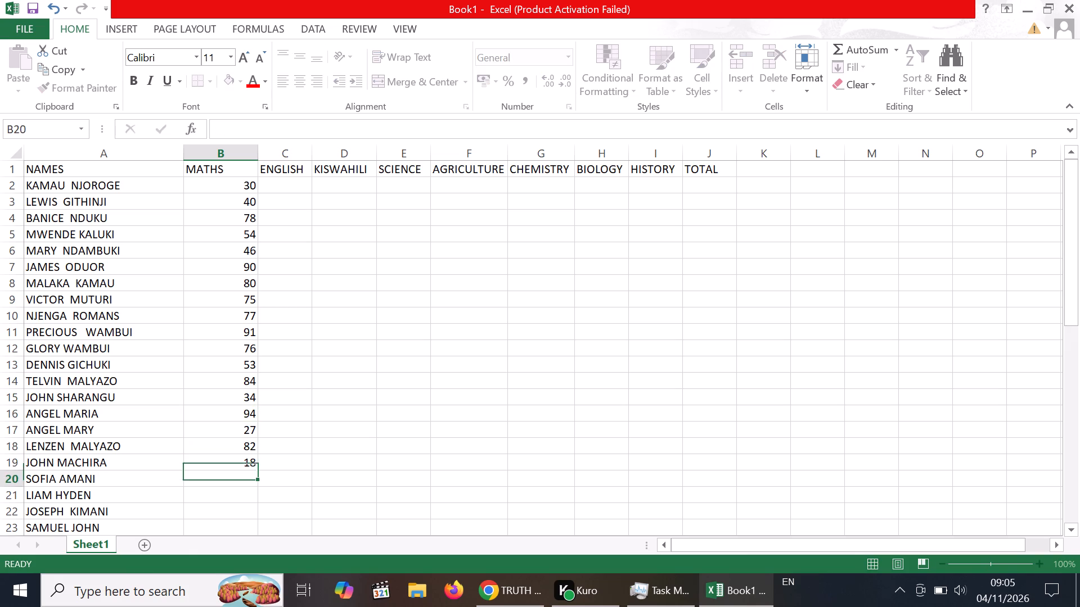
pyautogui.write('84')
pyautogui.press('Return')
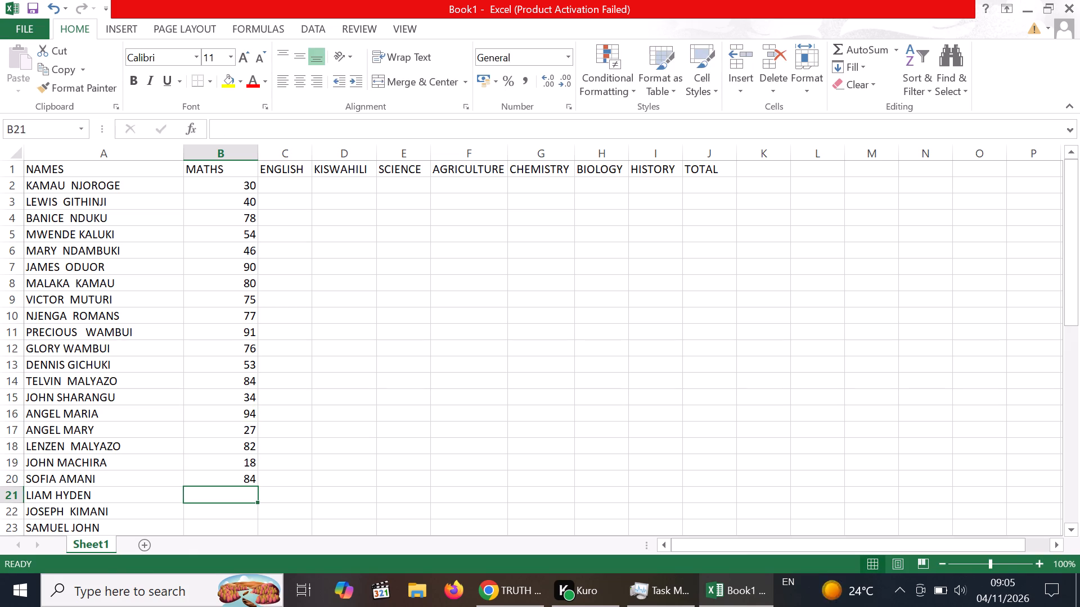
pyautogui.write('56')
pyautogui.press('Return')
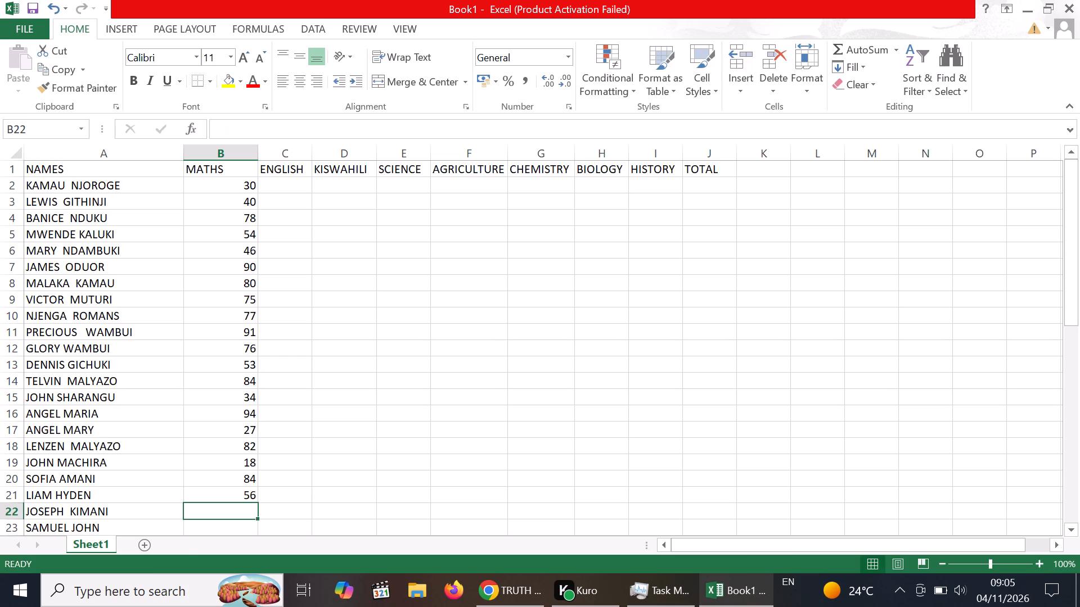
# Enter the MATHS marks 92, 54, 76, 57 and 49 in cells B22 to B26.
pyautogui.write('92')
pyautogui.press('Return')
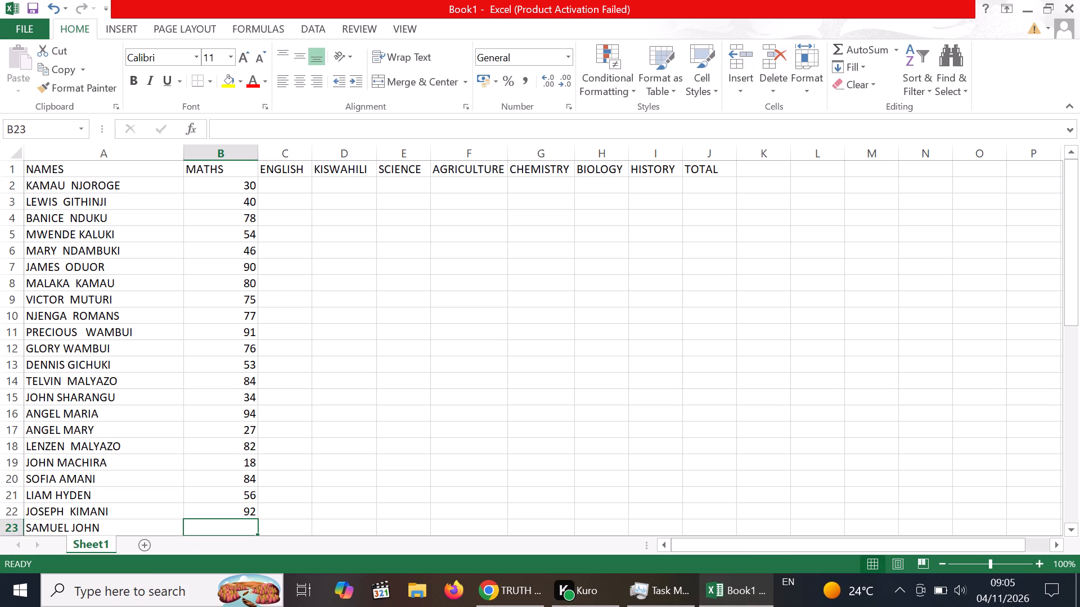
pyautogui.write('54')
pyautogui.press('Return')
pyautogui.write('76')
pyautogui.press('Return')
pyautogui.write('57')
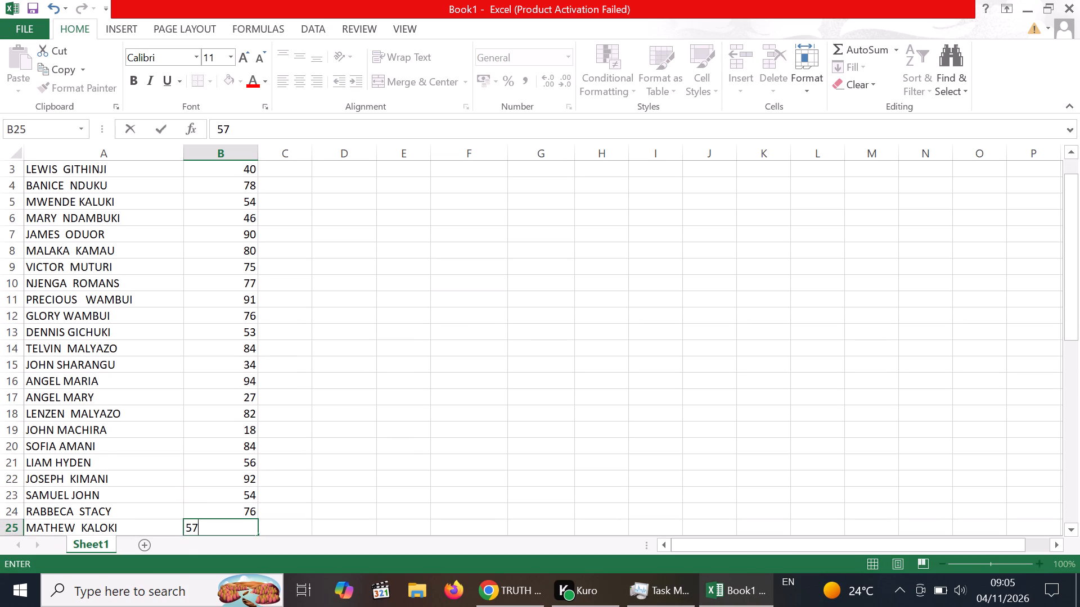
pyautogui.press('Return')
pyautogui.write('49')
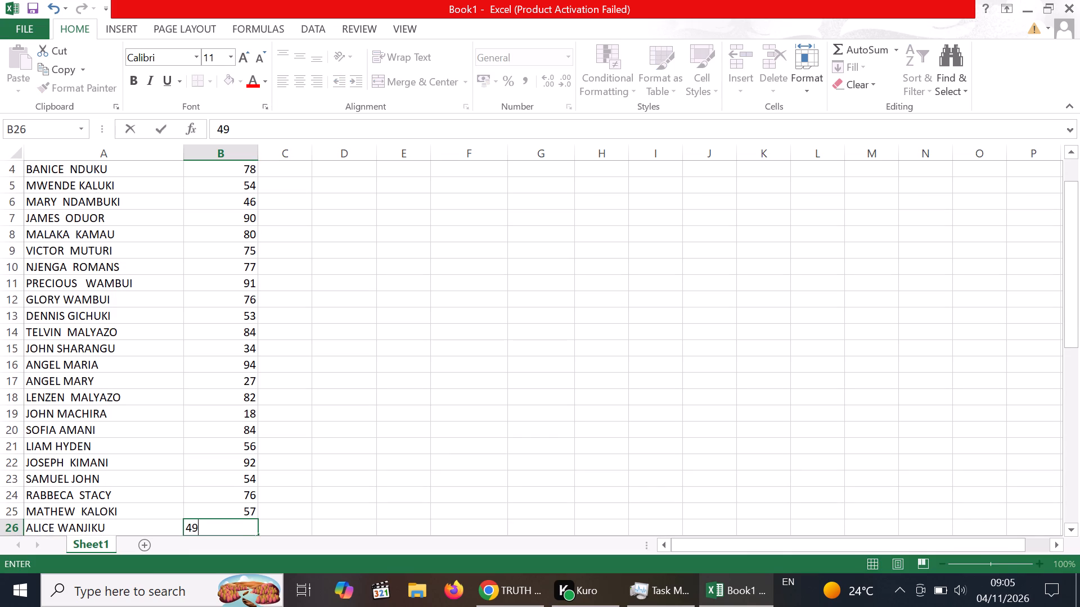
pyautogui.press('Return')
# Enter the MATHS marks 37, 73, 92, 45 and 38 in cells B27 to B31.
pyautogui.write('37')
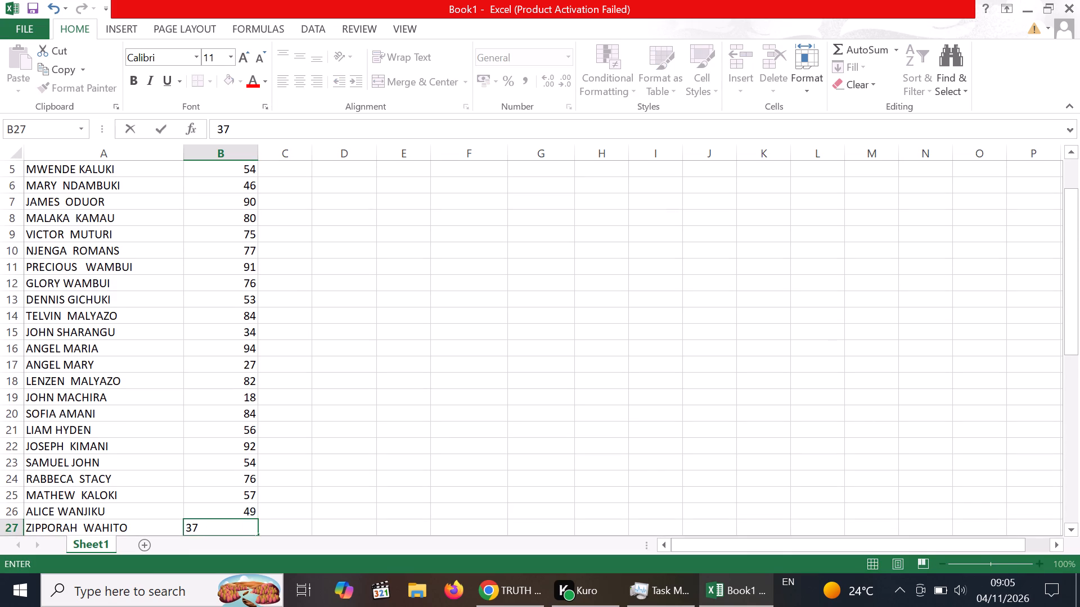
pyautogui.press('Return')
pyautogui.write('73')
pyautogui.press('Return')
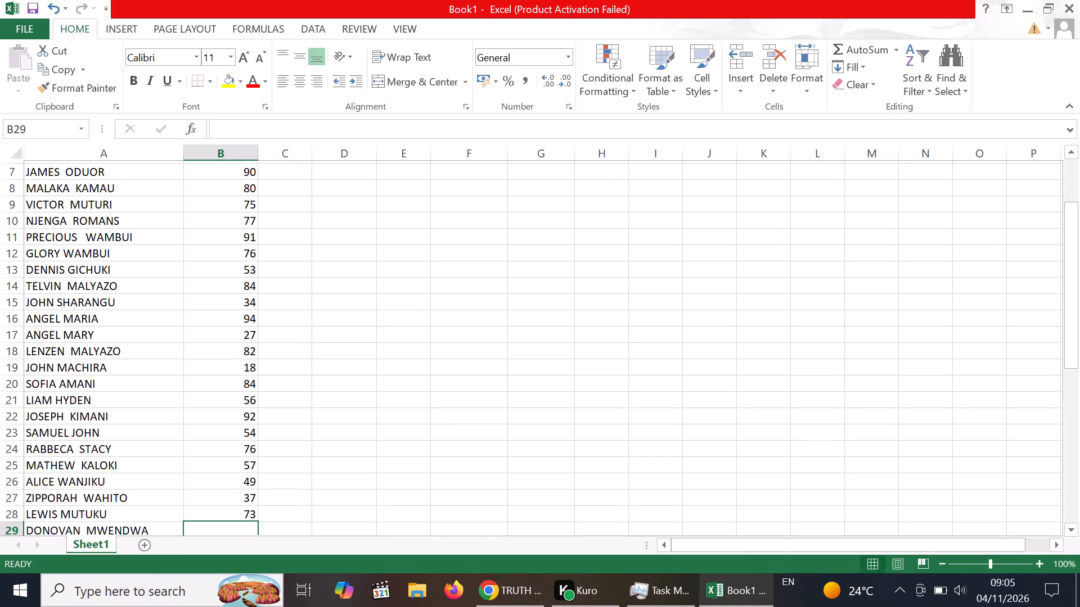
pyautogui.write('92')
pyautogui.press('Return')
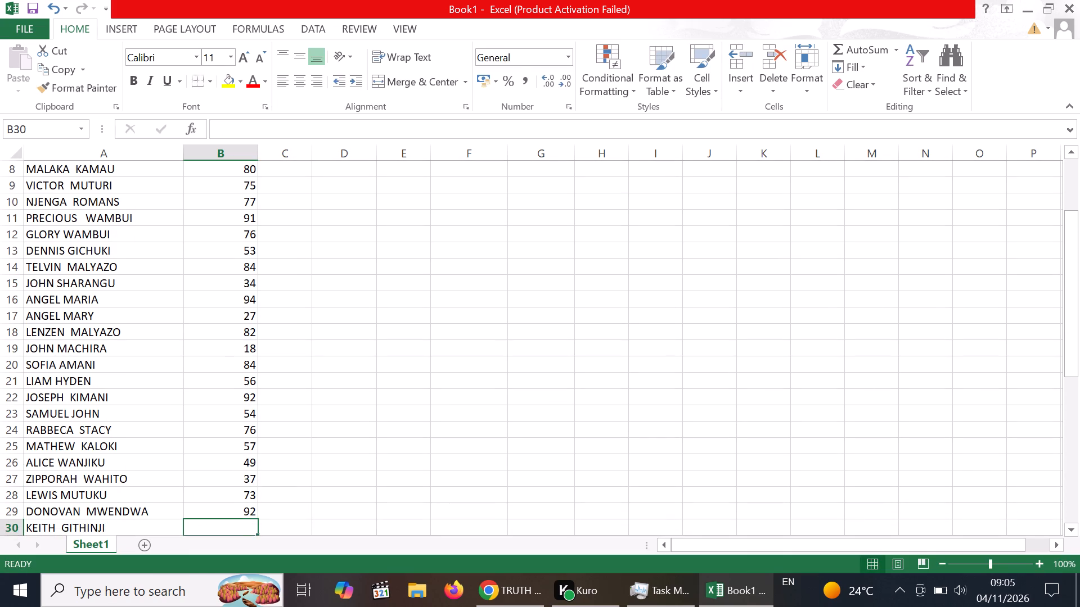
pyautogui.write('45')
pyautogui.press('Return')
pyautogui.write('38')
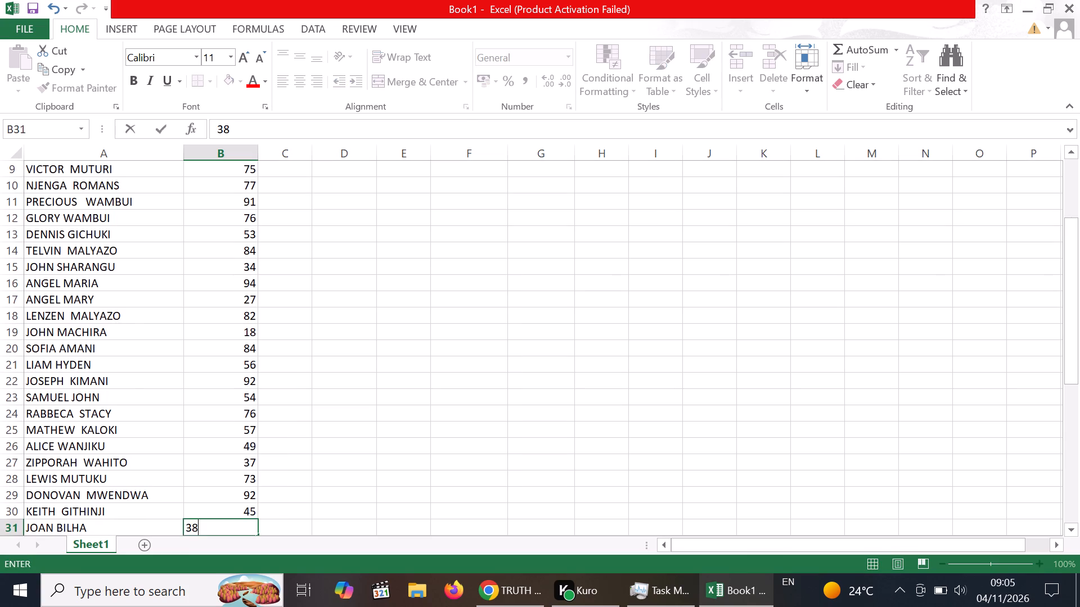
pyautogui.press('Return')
# Enter the MATHS marks 76, 64, 72, 84 and 90 in cells B32 to B36.
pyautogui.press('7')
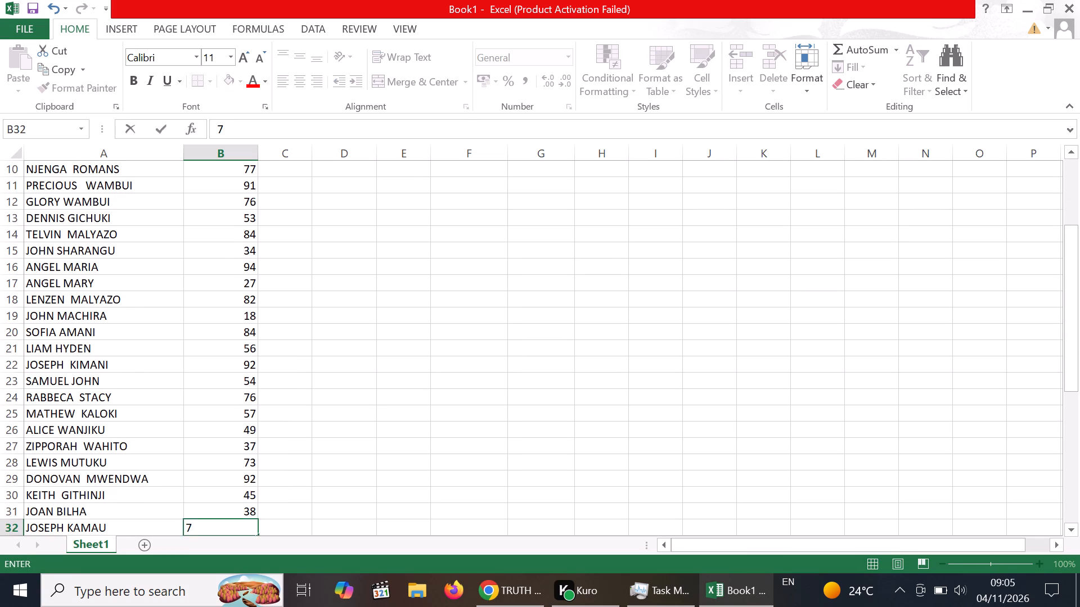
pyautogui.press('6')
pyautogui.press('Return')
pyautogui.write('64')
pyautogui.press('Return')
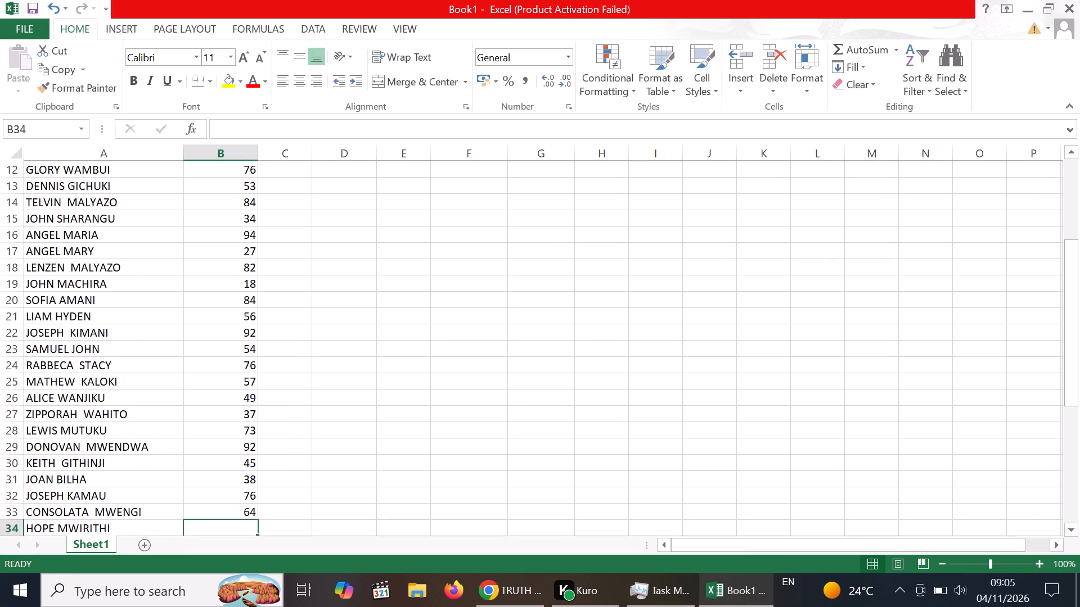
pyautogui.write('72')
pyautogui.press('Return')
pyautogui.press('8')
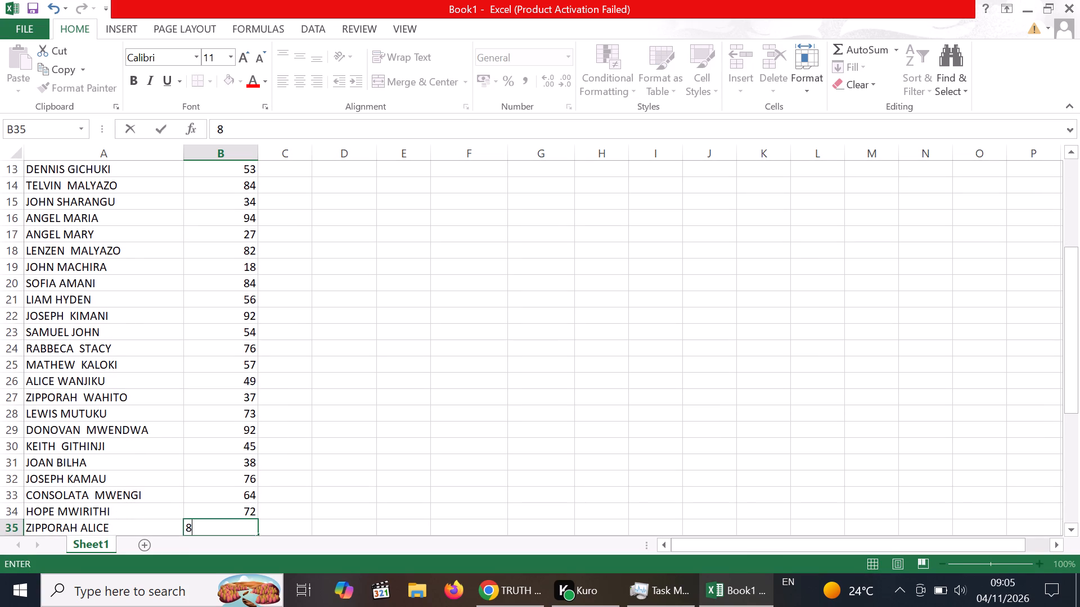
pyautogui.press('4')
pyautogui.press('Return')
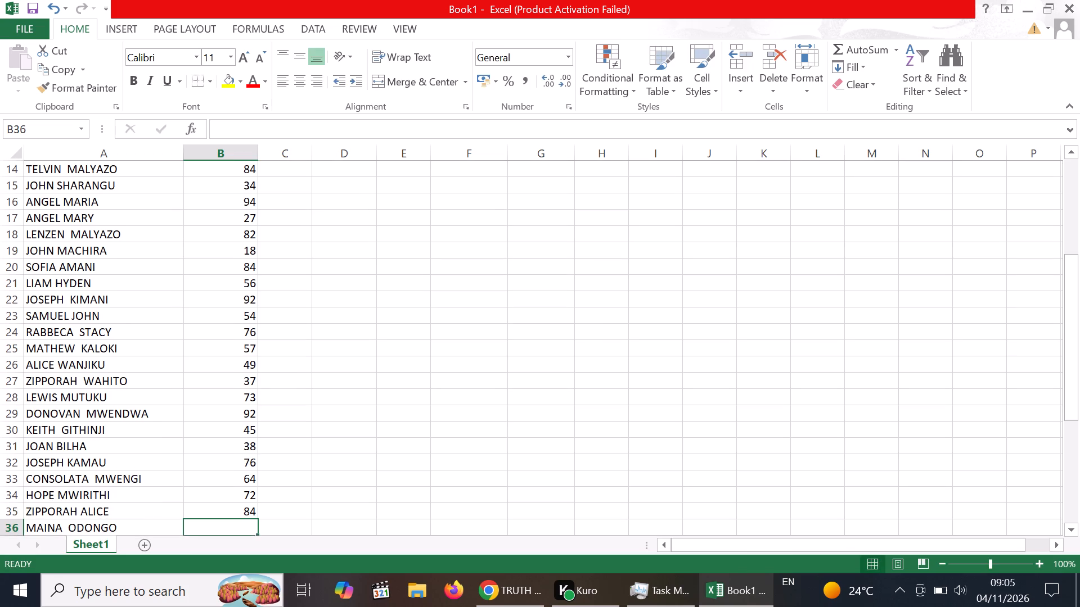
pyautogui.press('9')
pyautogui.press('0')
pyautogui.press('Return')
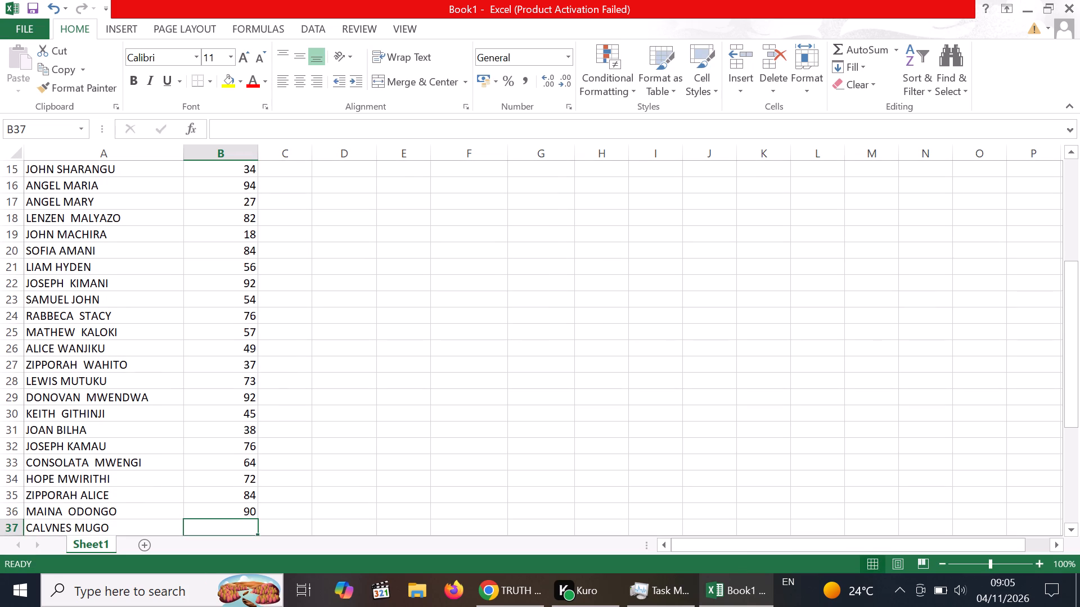
# Enter the MATHS marks 40, 35, 19, 50 and 38 in cells B37 to B41.
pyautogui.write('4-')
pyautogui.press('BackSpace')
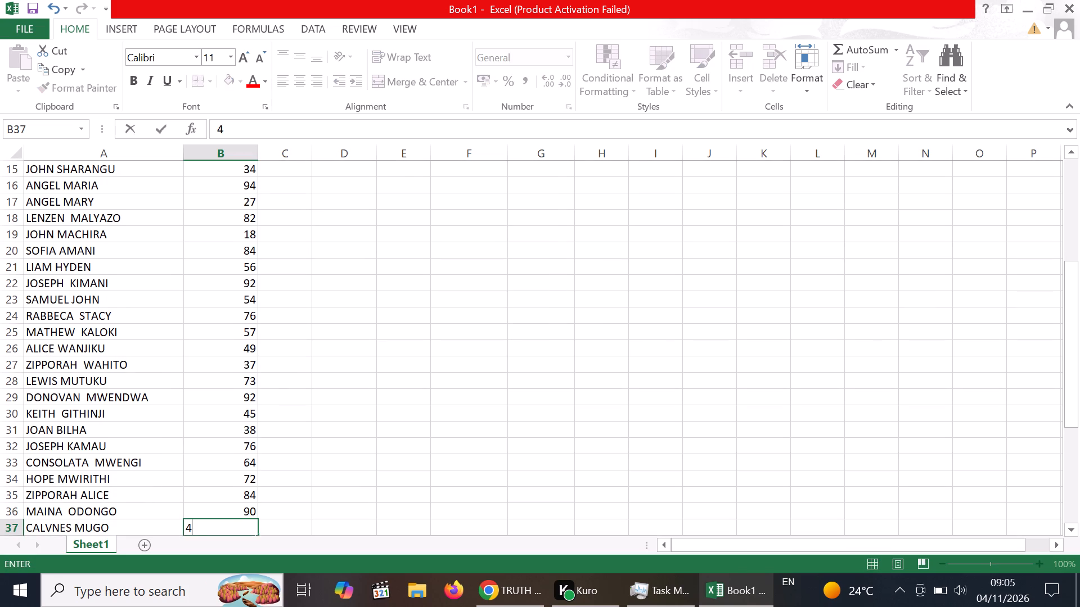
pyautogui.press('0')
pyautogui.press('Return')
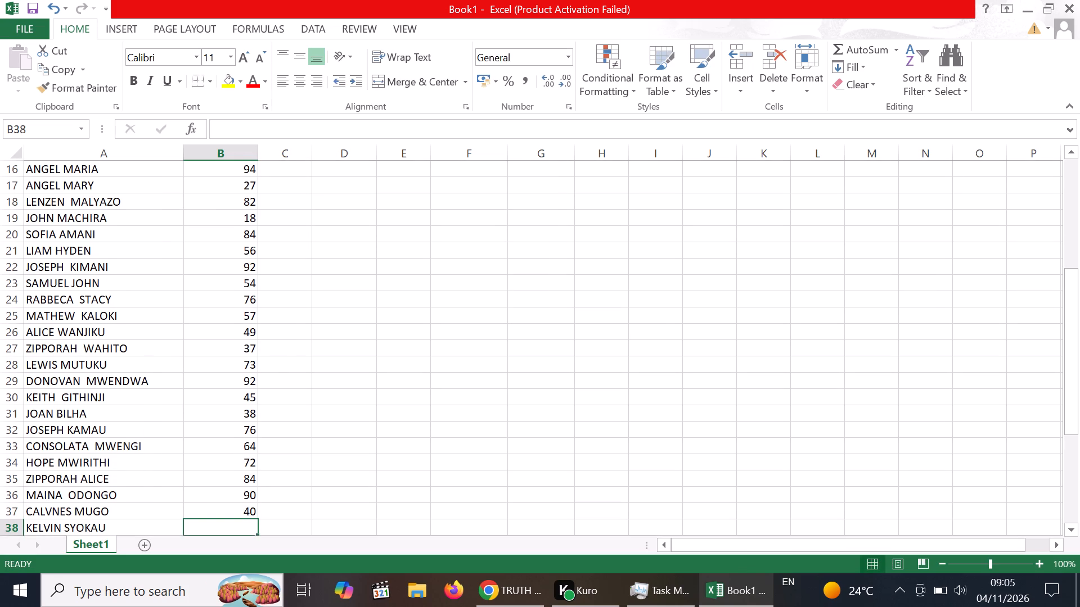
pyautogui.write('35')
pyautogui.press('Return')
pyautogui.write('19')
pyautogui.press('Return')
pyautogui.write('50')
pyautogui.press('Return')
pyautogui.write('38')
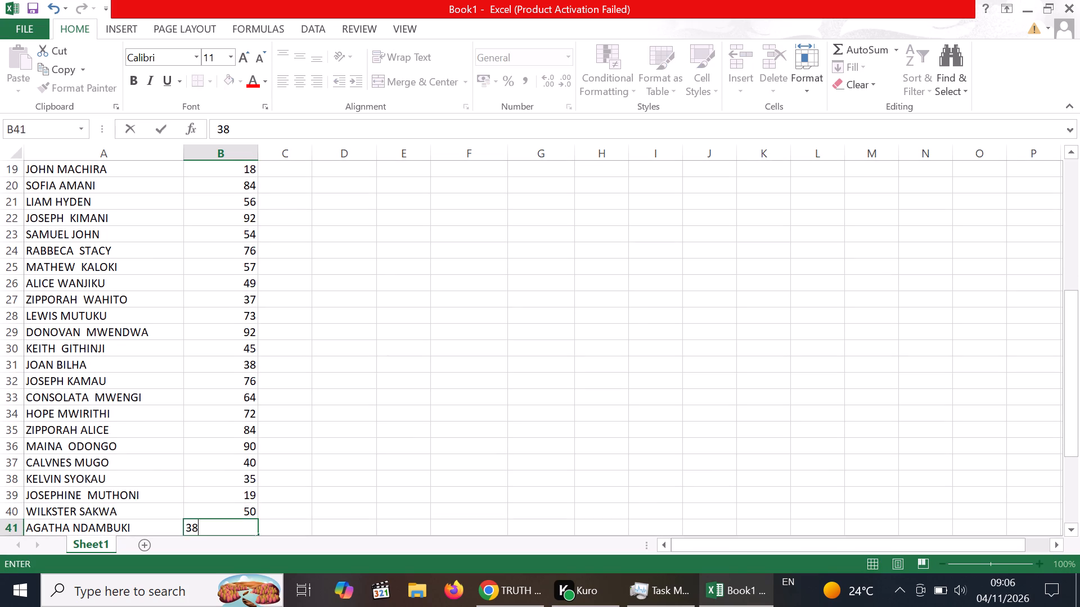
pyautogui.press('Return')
# Enter the MATHS marks 39, 31 and 4968 in cells B42 to B44.
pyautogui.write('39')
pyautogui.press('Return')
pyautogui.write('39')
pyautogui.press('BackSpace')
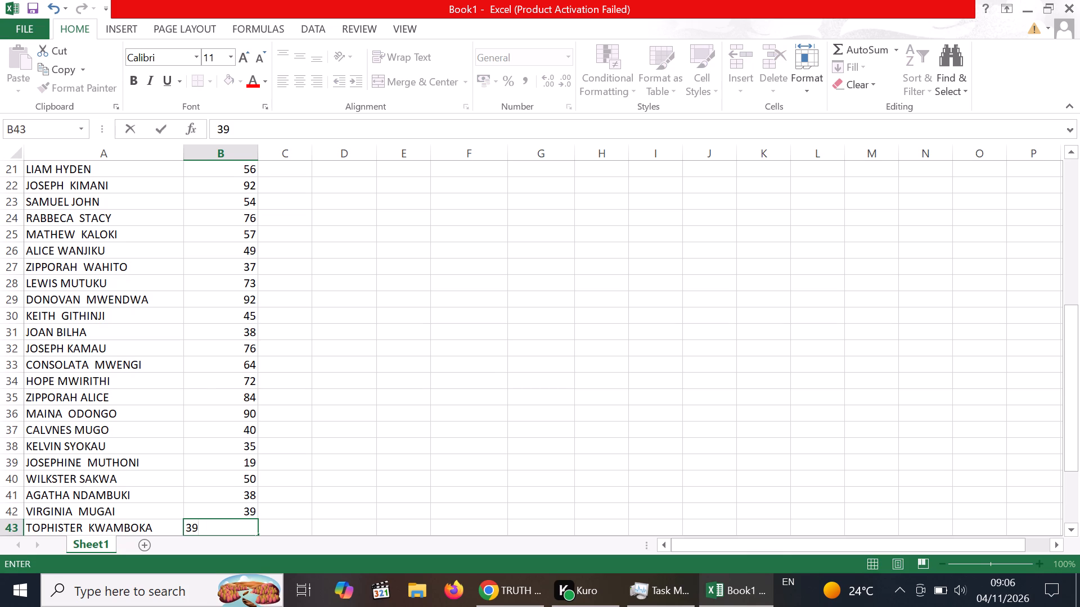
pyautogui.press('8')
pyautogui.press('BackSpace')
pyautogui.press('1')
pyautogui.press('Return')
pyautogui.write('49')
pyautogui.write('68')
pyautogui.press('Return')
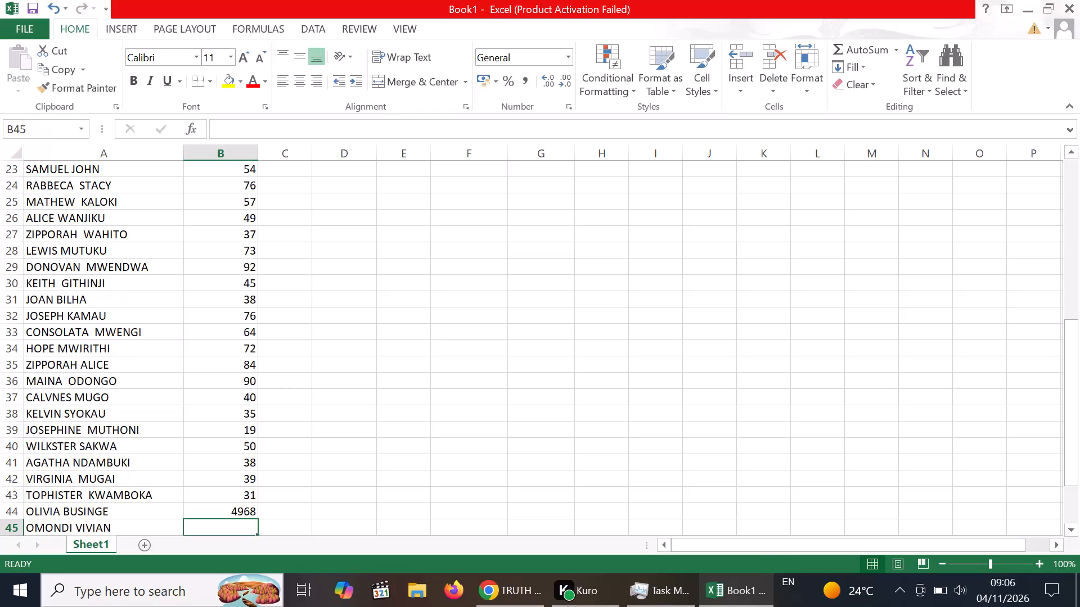
# Correct the MATHS mark in cell B44 to 49.
pyautogui.click(245, 513)
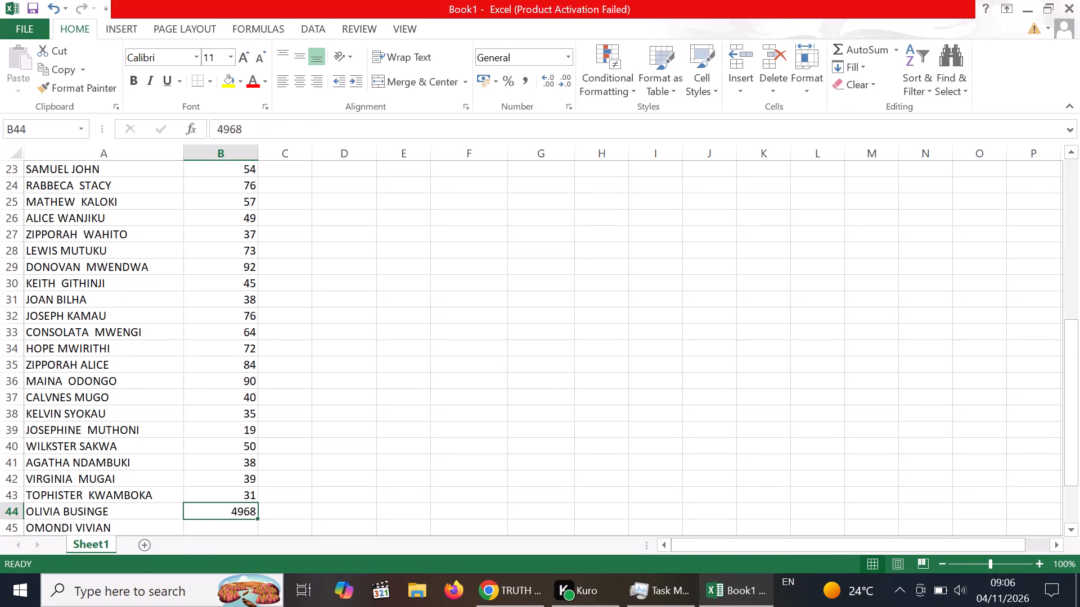
pyautogui.click(256, 131)
pyautogui.press('BackSpace')
pyautogui.press('BackSpace')
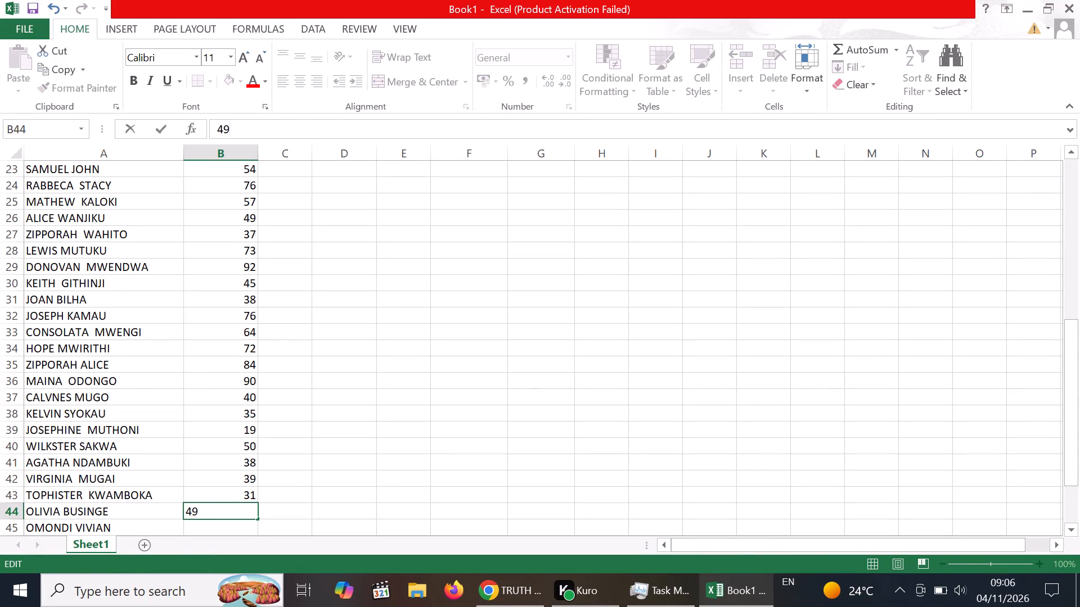
pyautogui.click(237, 528)
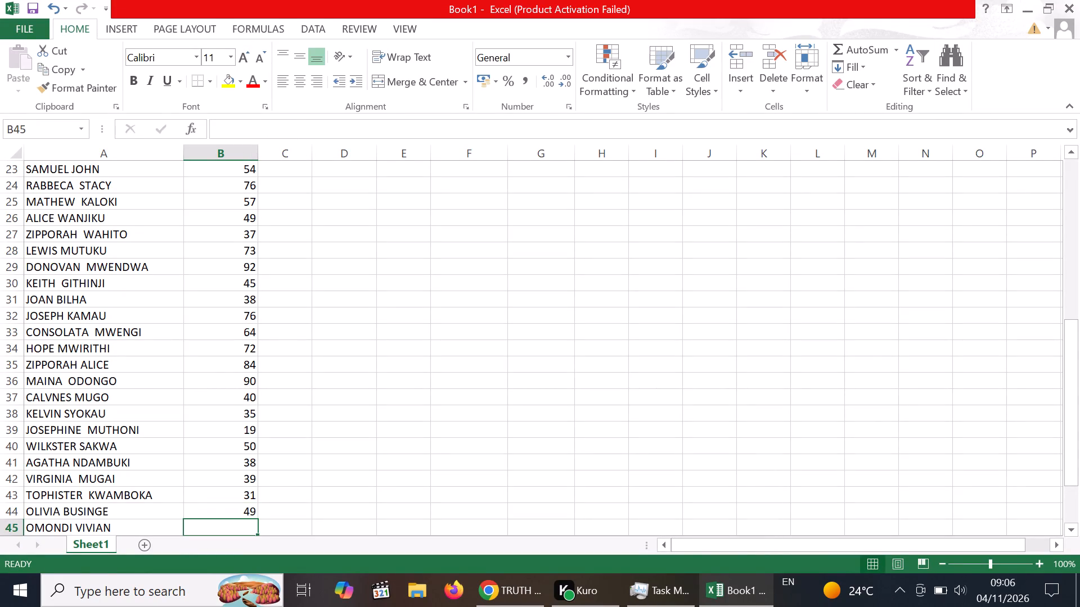
# Enter the MATHS marks 50, 70, 46, 67, 46 and 35 in cells B45 to B50.
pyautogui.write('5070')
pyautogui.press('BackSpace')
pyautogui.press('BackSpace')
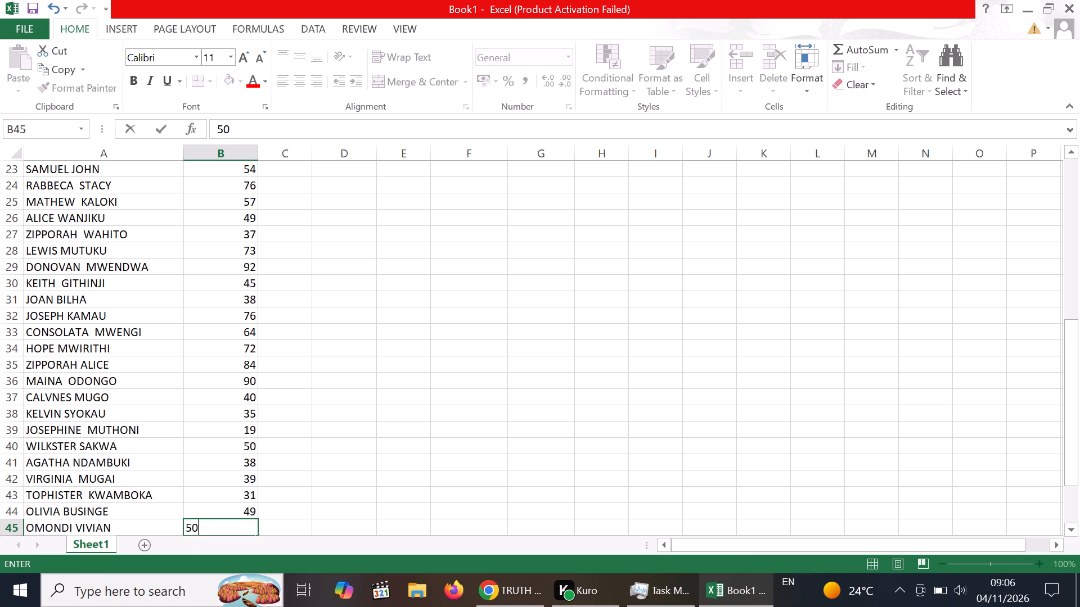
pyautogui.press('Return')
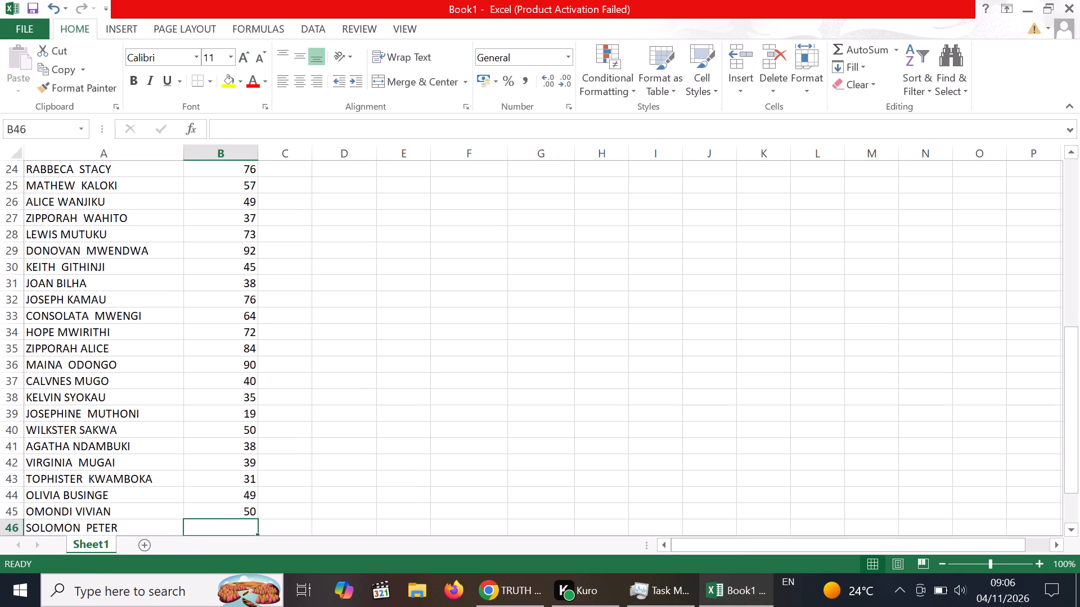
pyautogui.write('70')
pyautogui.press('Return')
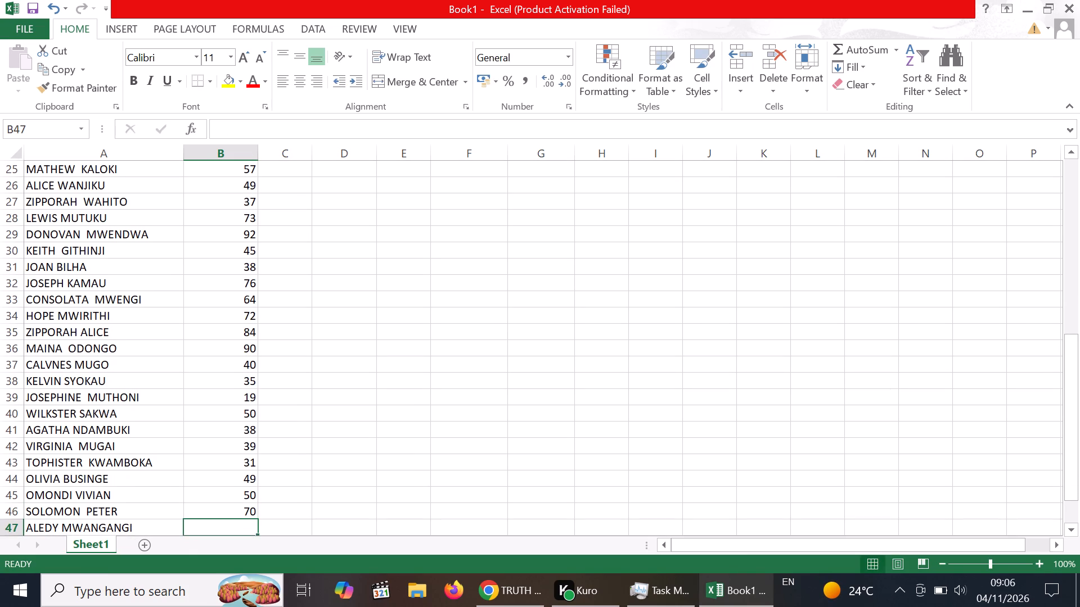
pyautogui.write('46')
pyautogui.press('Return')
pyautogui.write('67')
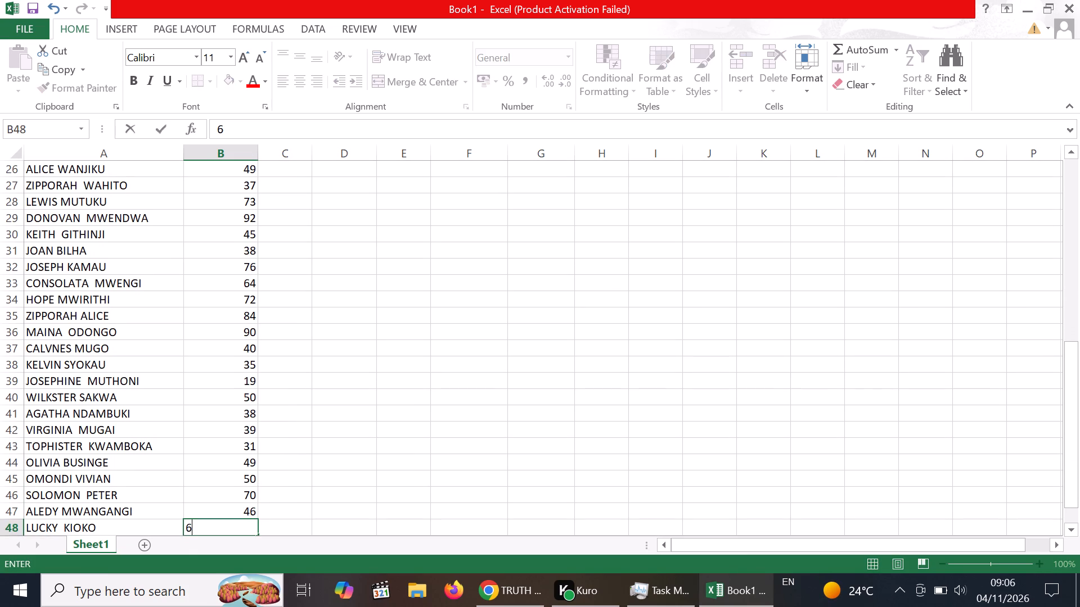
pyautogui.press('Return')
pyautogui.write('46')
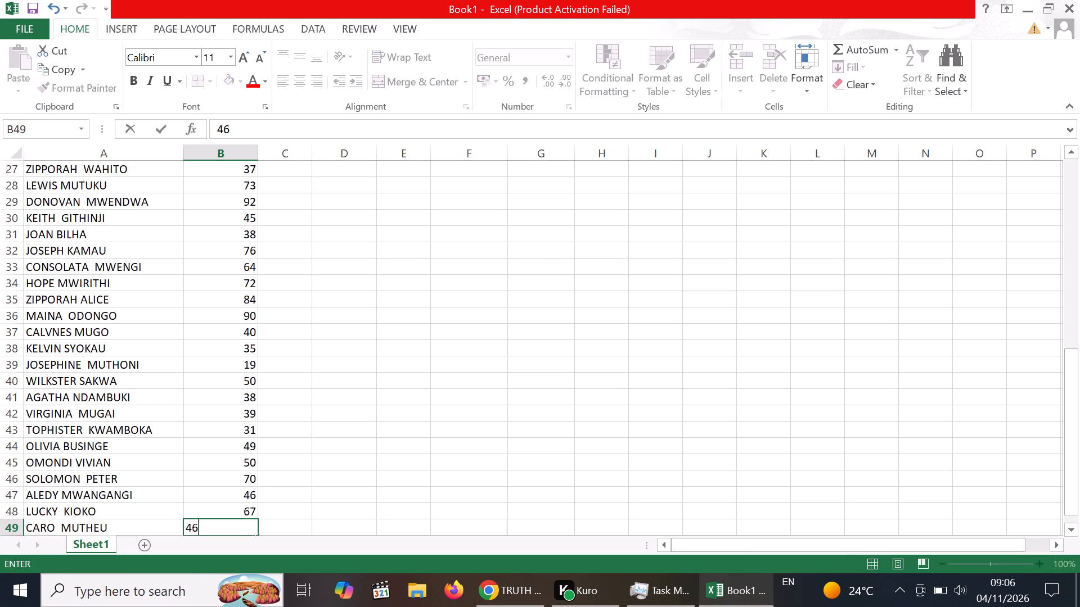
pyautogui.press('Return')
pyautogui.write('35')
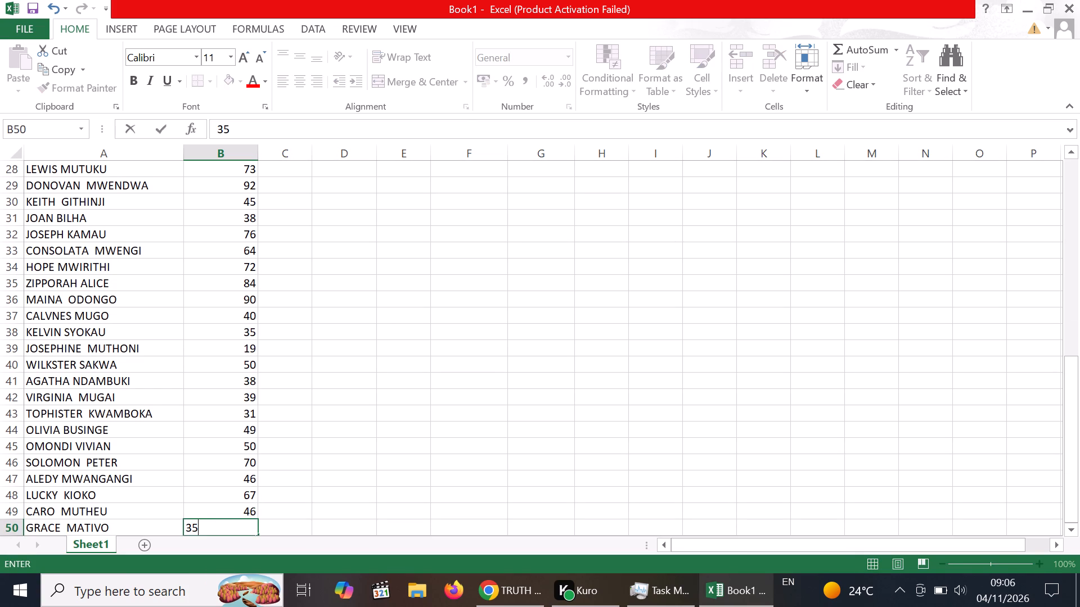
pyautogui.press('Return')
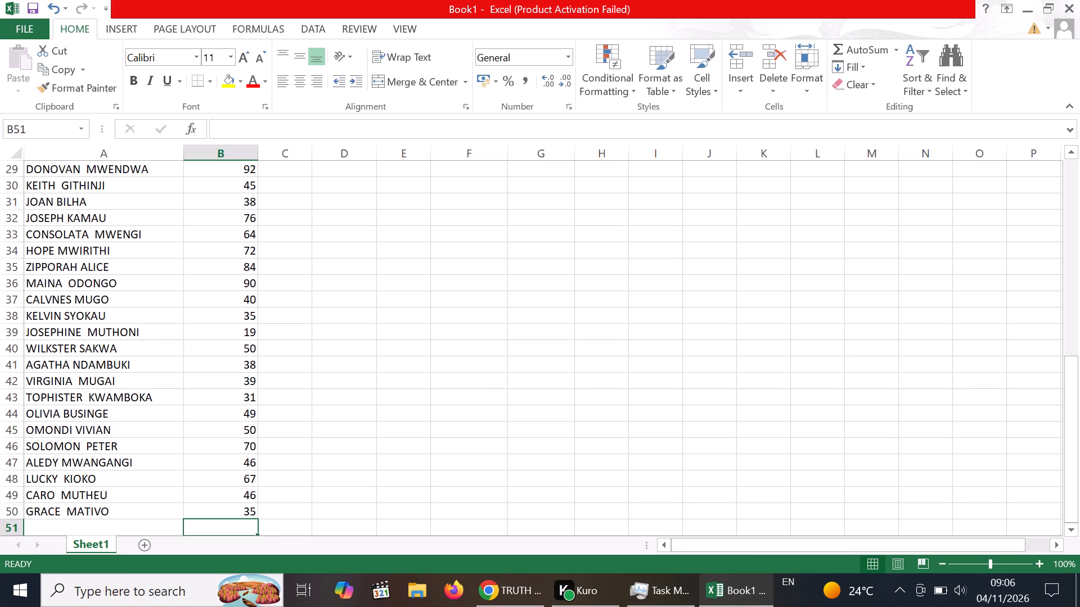
# Enter the ENGLISH marks 48, 94, 68 and 01 in cells C2 to C5.
pyautogui.click(289, 172)
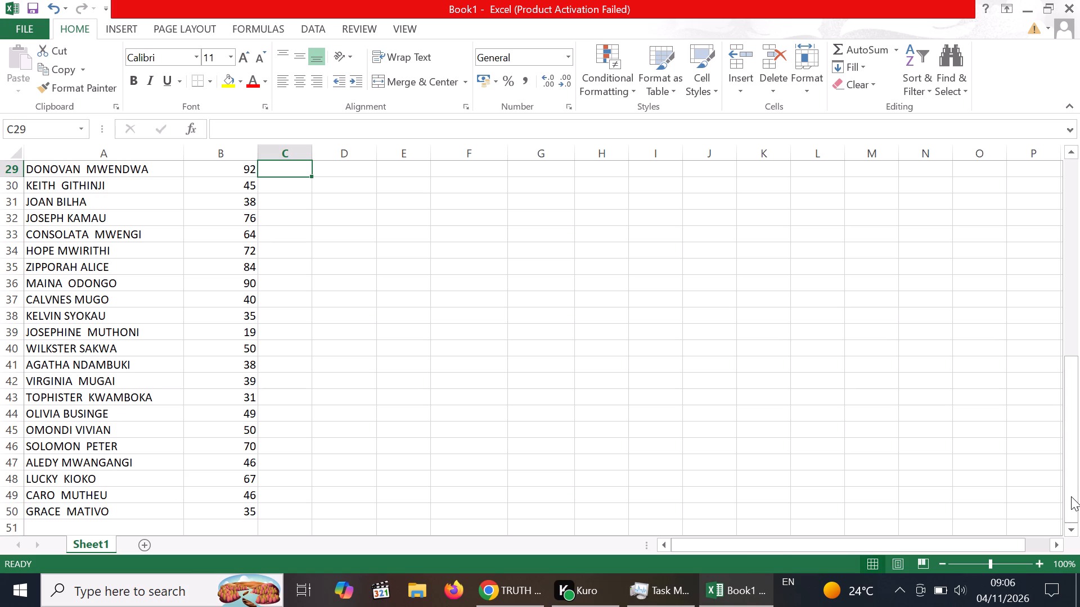
pyautogui.moveTo(1071, 496); pyautogui.dragTo(1072, 358)
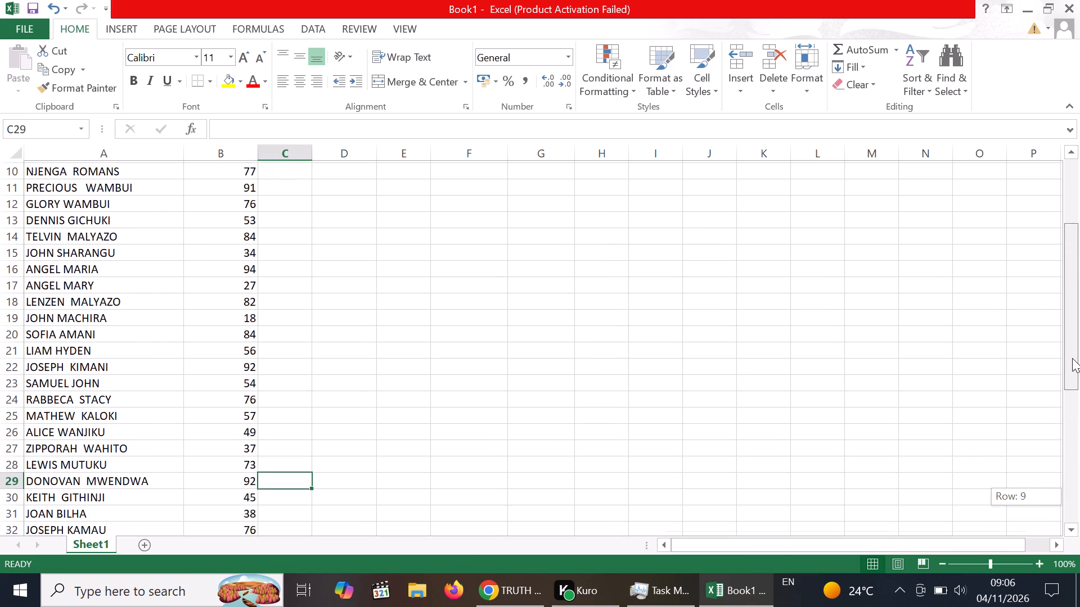
pyautogui.moveTo(1072, 358); pyautogui.dragTo(1072, 279)
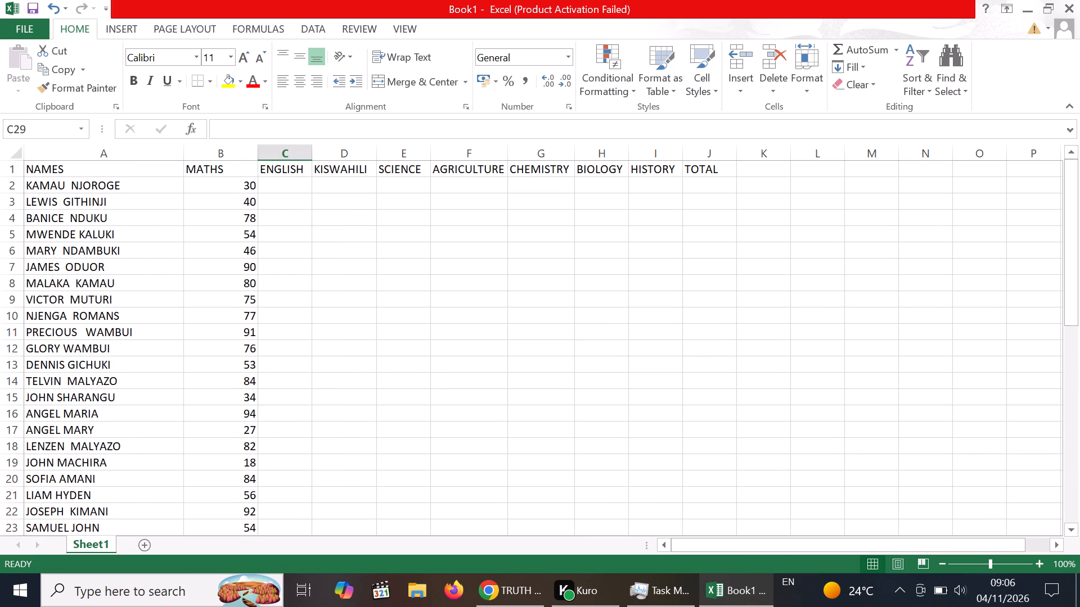
pyautogui.click(284, 182)
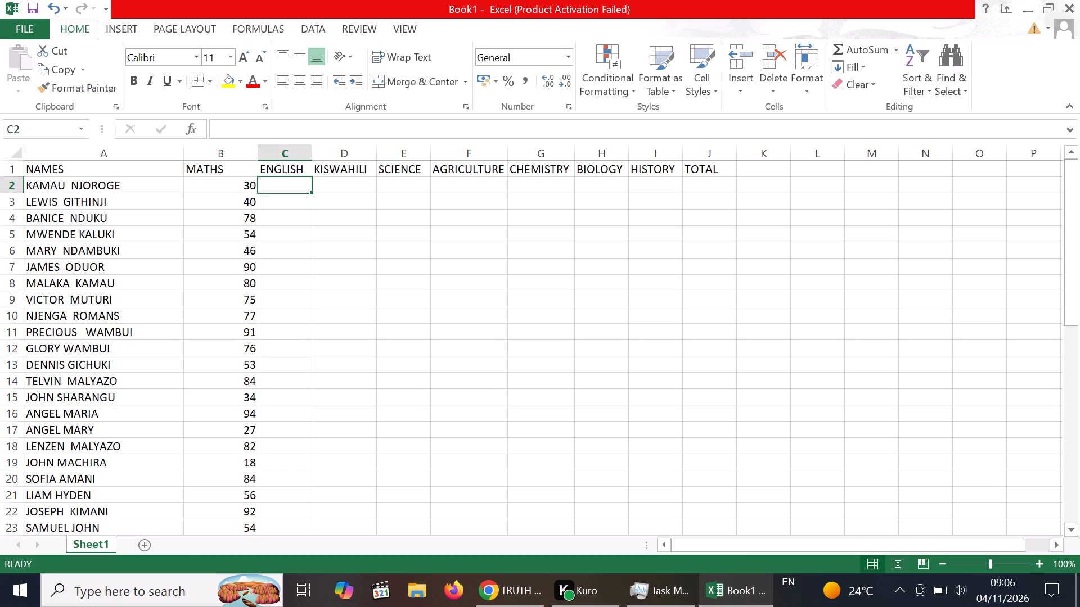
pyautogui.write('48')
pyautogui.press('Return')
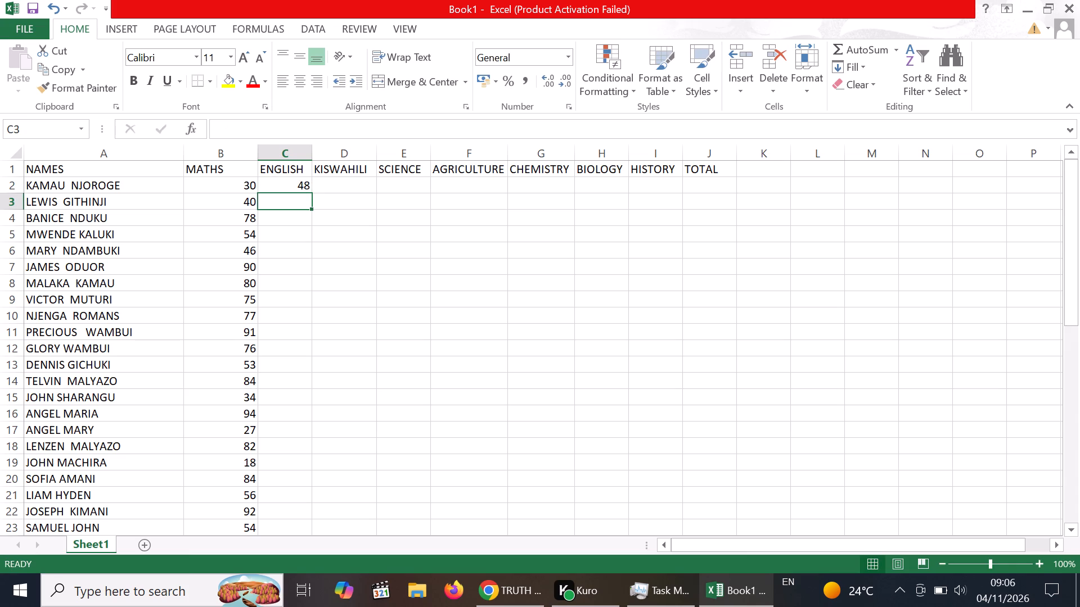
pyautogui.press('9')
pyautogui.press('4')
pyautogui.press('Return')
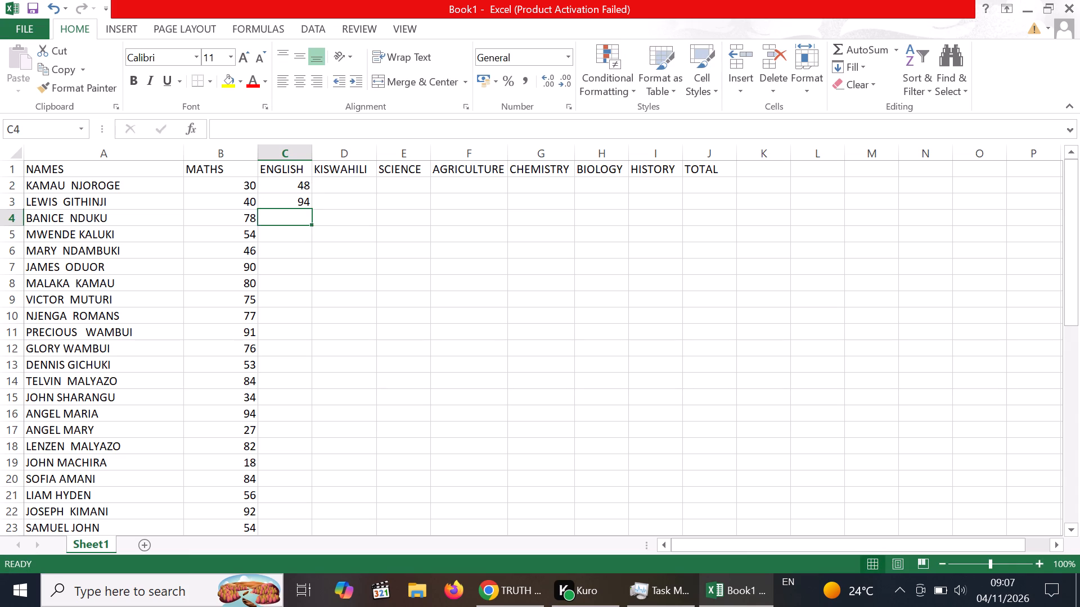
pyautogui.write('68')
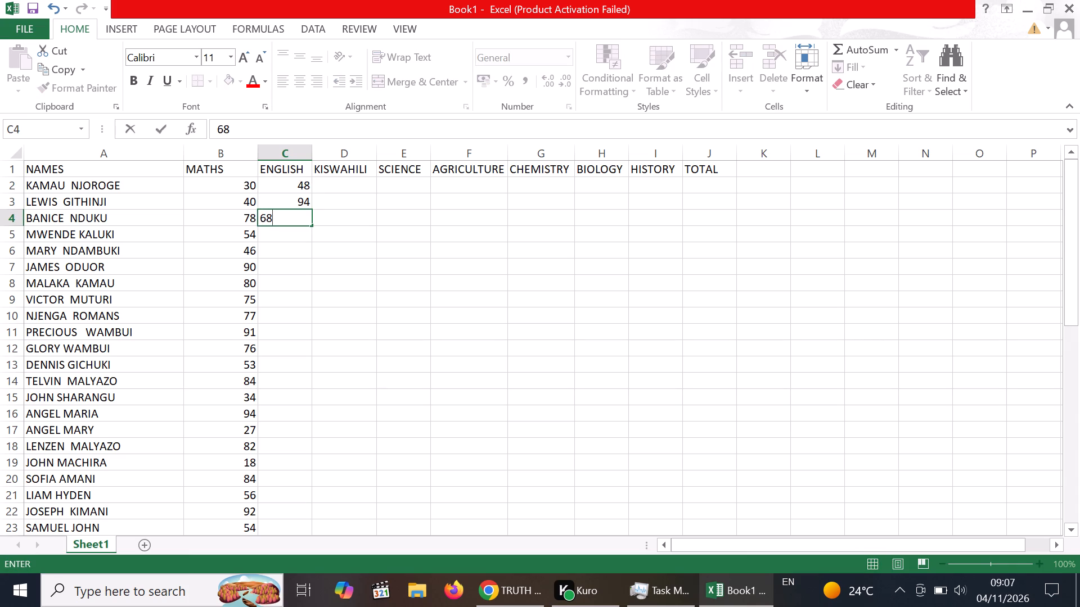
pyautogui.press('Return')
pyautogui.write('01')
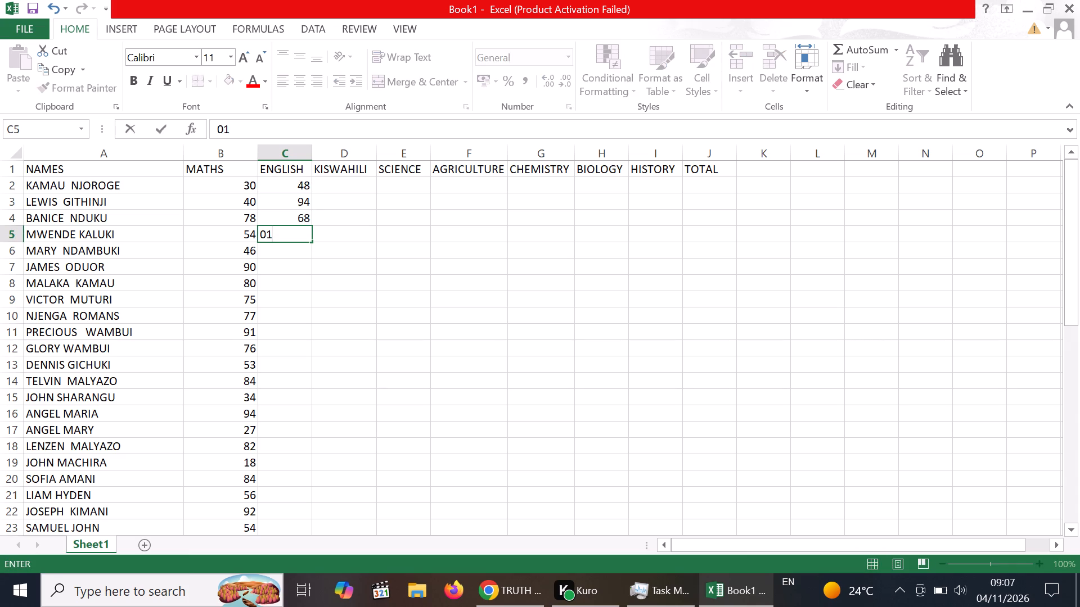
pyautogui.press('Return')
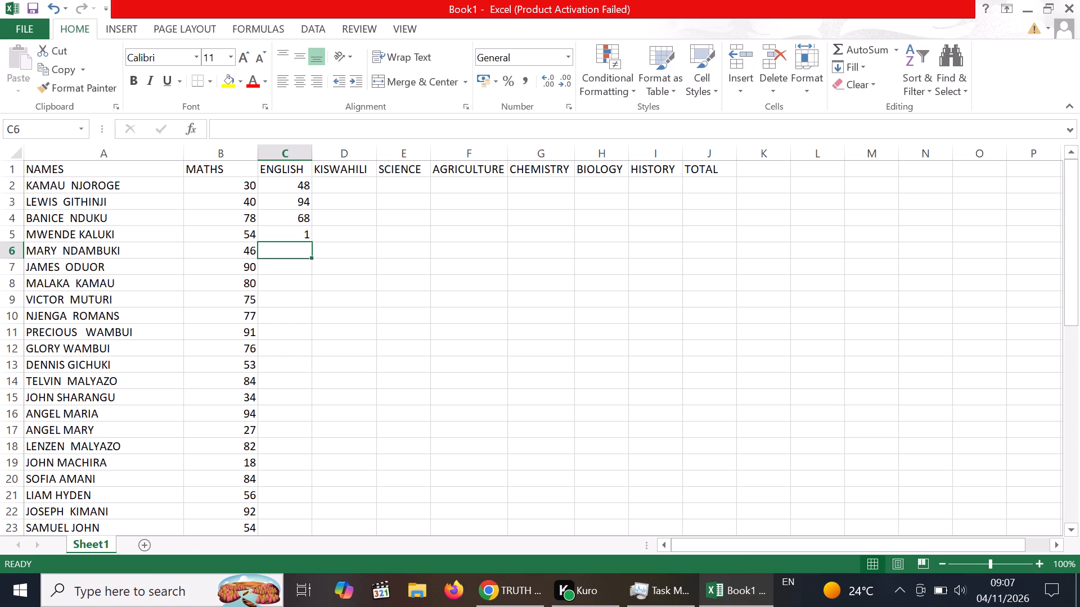
# Correct the ENGLISH mark in cell C5 to 19.
pyautogui.click(302, 234)
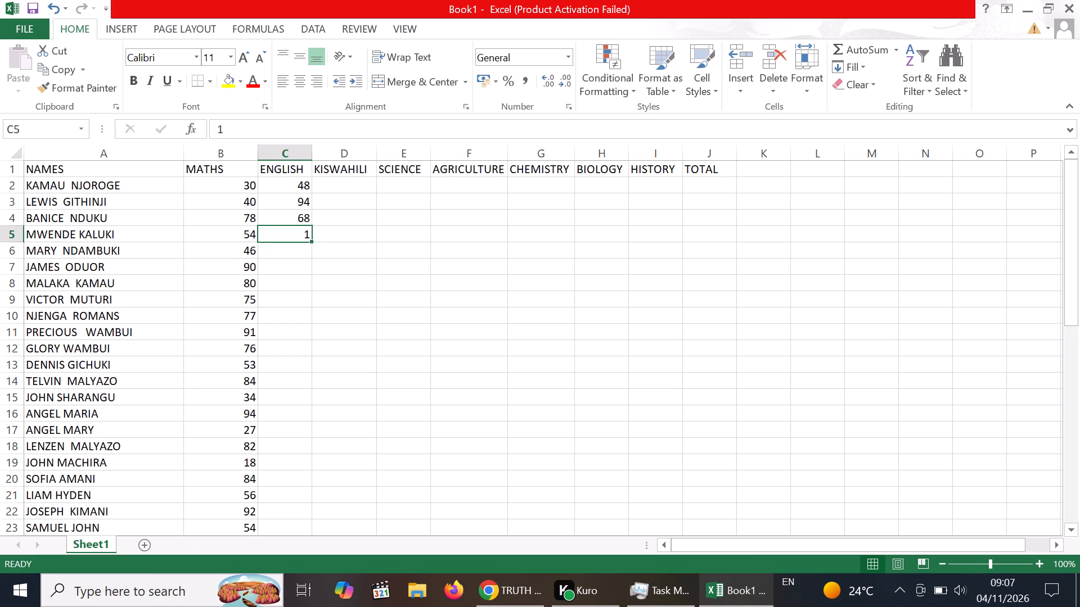
pyautogui.click(238, 133)
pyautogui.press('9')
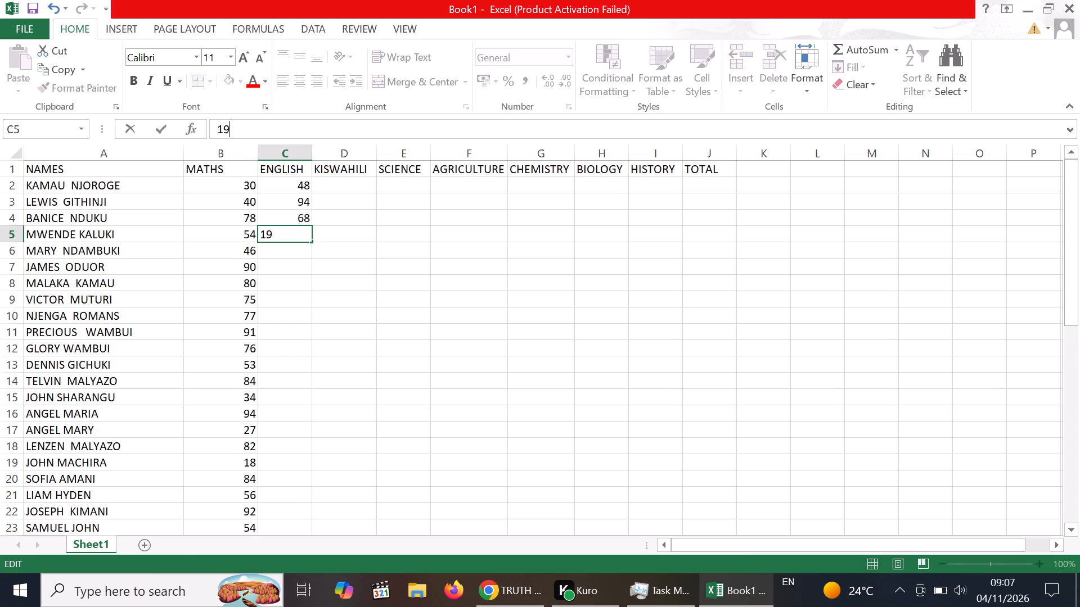
pyautogui.press('Return')
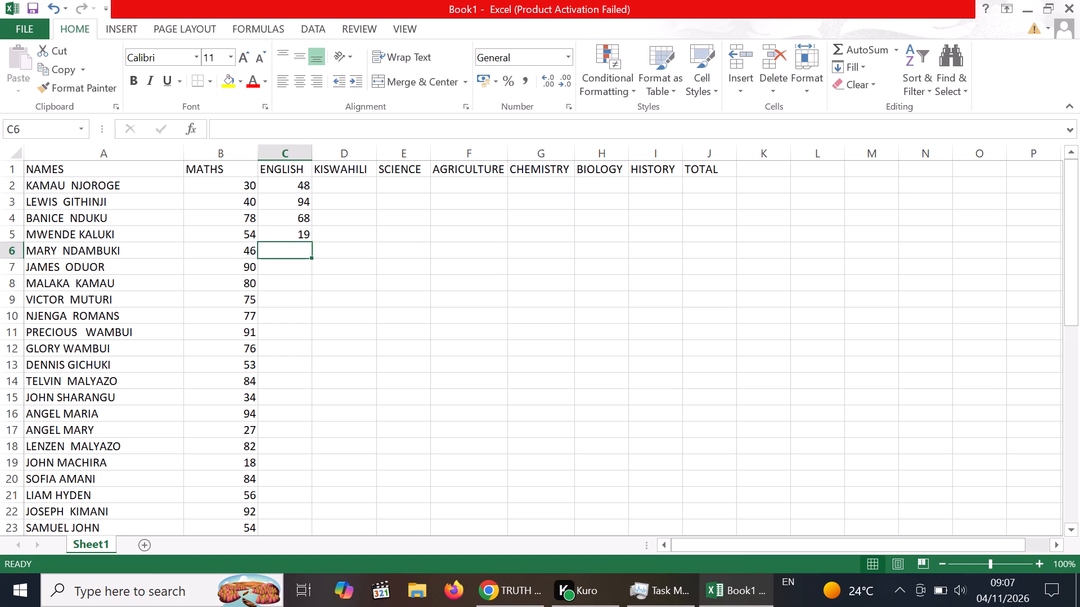
# Enter the ENGLISH marks 84, 64, 46, 81, 34 and 65 in cells C6 to C11.
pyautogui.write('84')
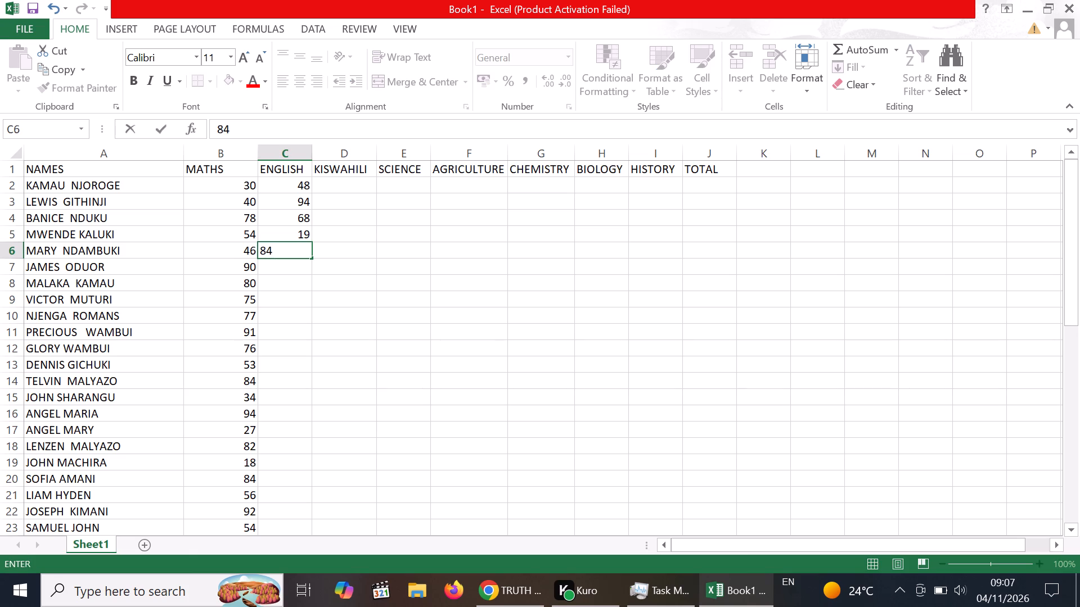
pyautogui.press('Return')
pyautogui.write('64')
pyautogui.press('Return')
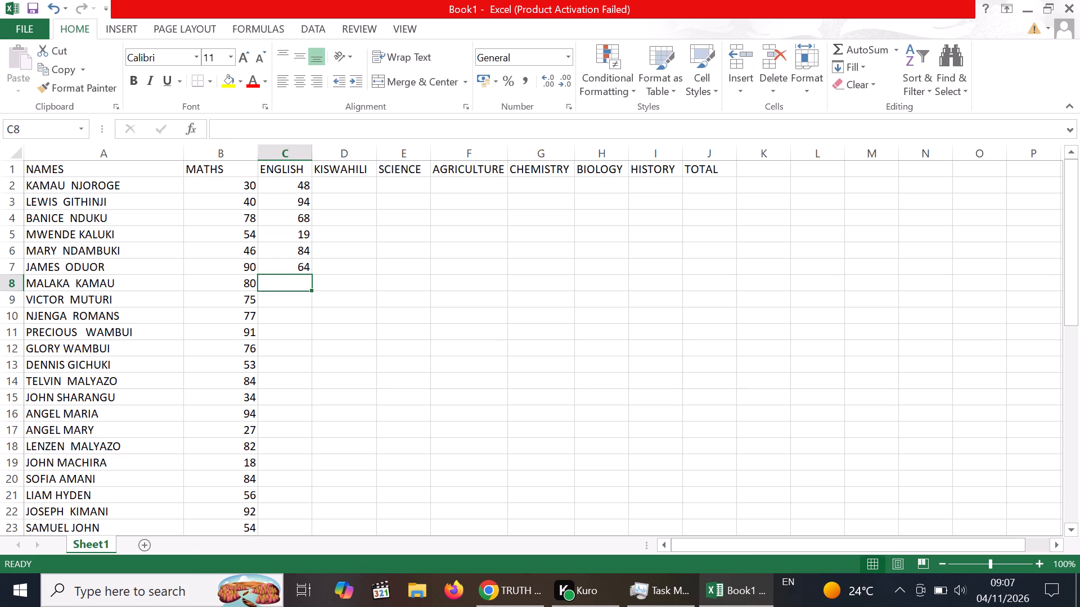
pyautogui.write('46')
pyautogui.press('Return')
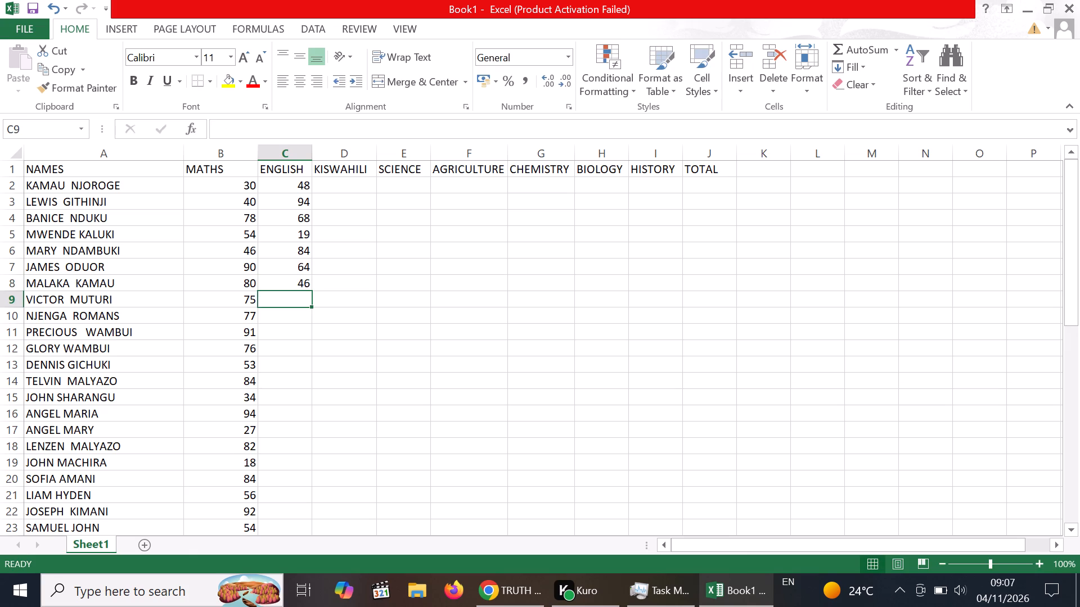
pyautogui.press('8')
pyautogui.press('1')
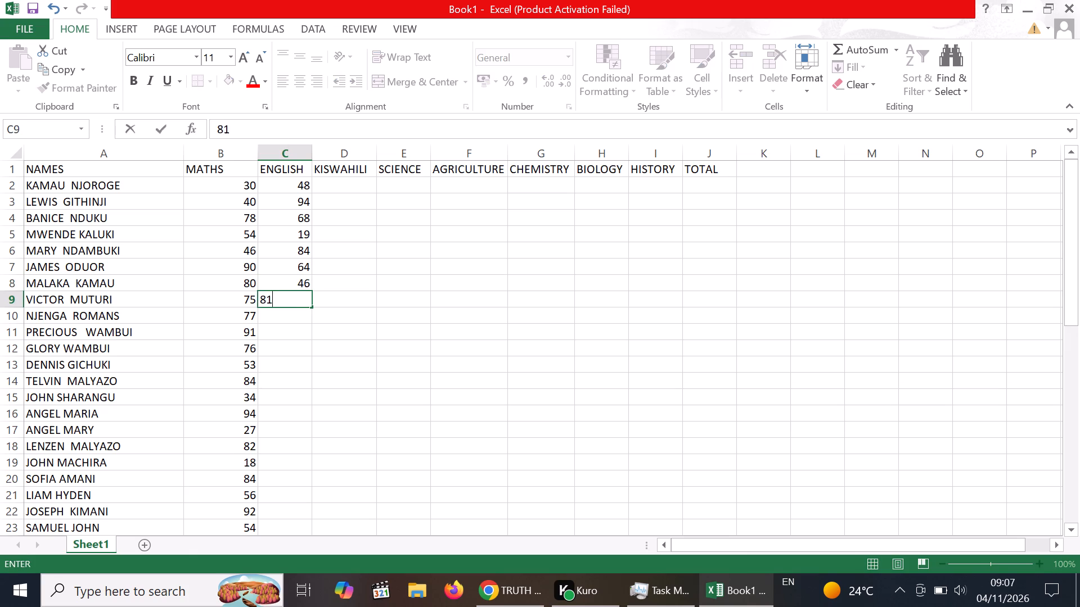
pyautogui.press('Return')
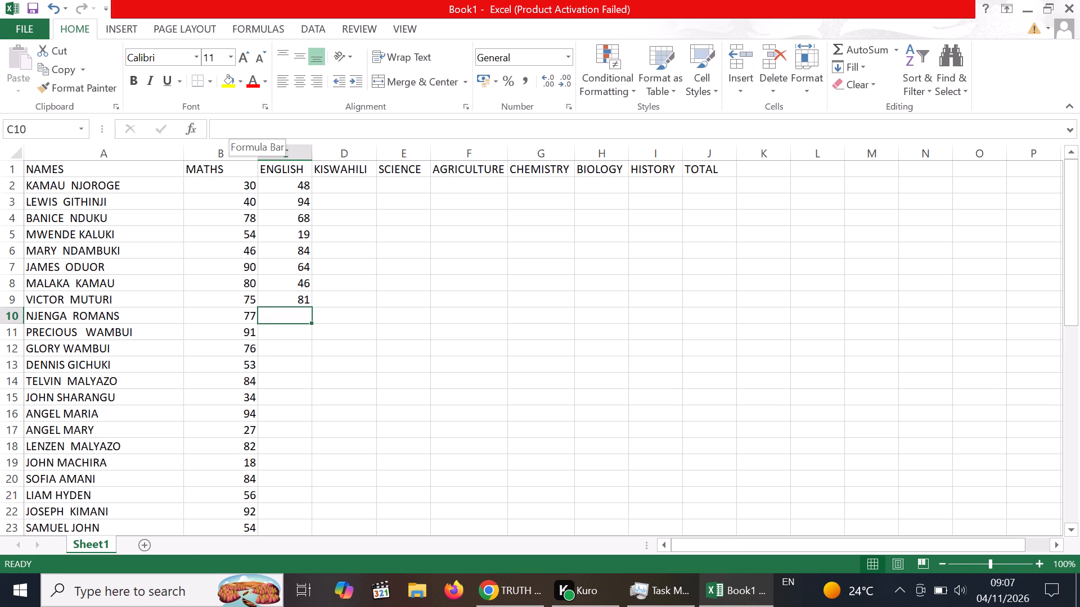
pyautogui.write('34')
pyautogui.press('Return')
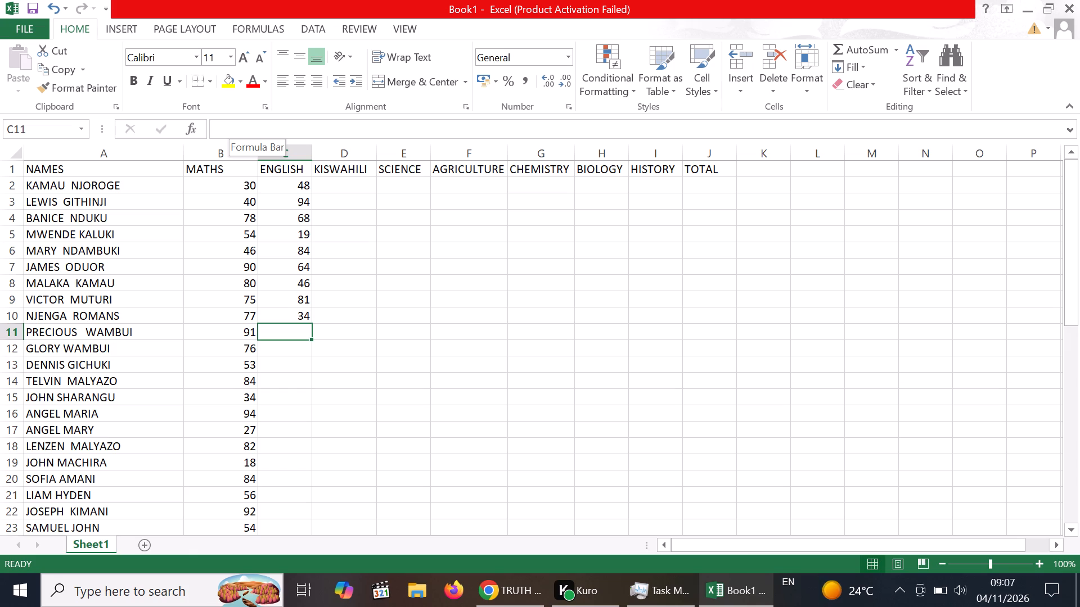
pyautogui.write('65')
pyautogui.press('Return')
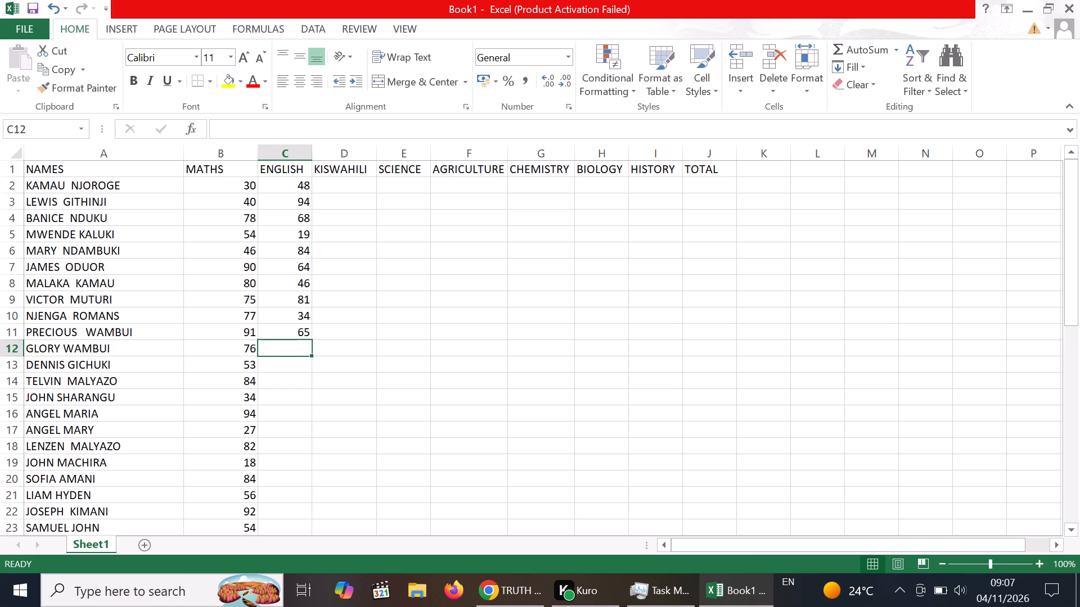
# Enter the ENGLISH marks 23, 64, 25, 76 and 34 in cells C12 to C16.
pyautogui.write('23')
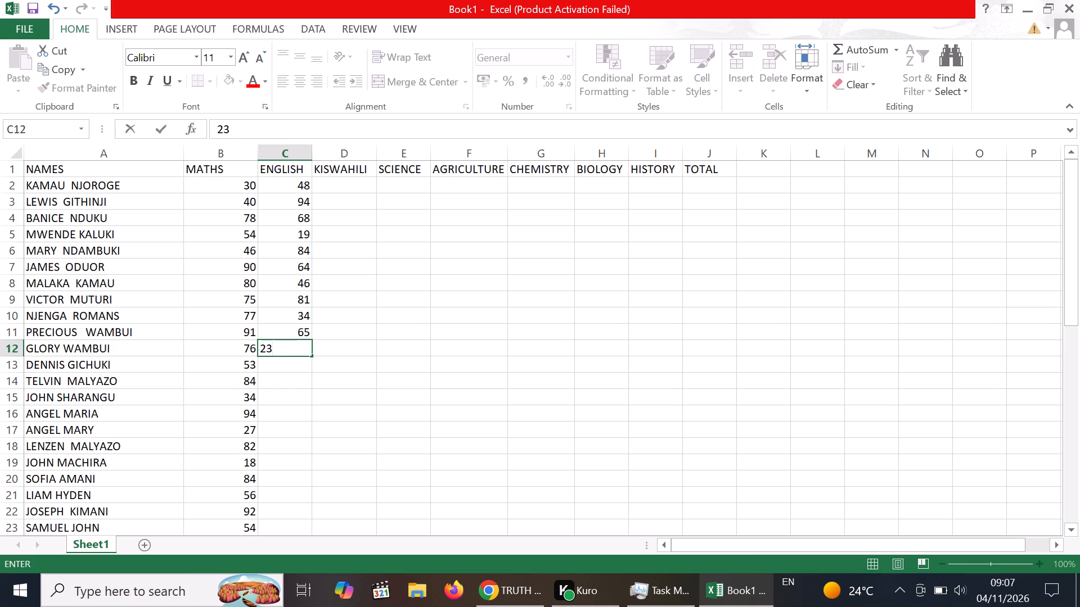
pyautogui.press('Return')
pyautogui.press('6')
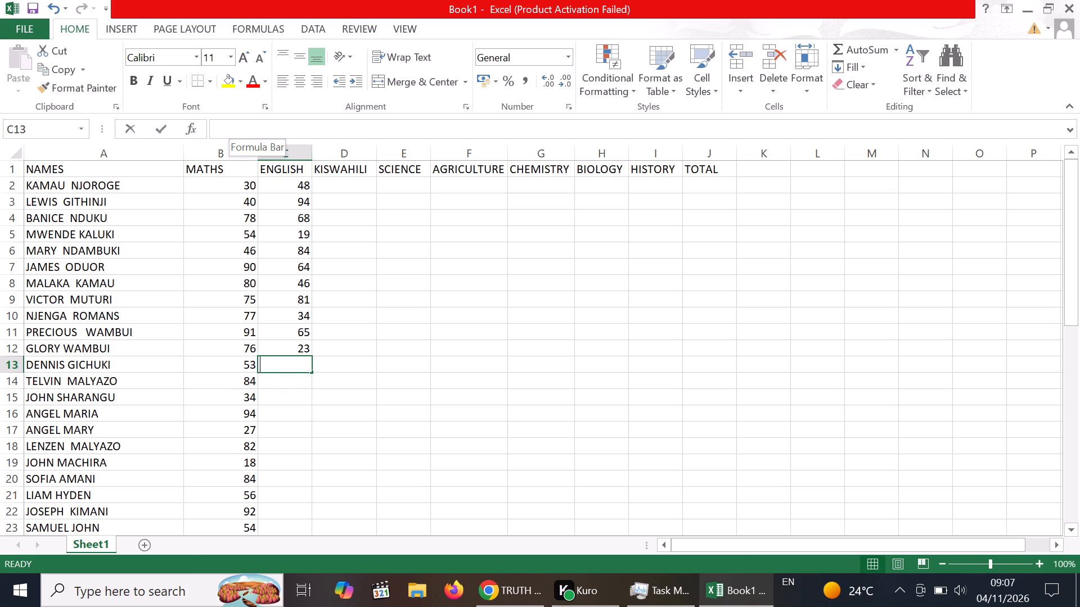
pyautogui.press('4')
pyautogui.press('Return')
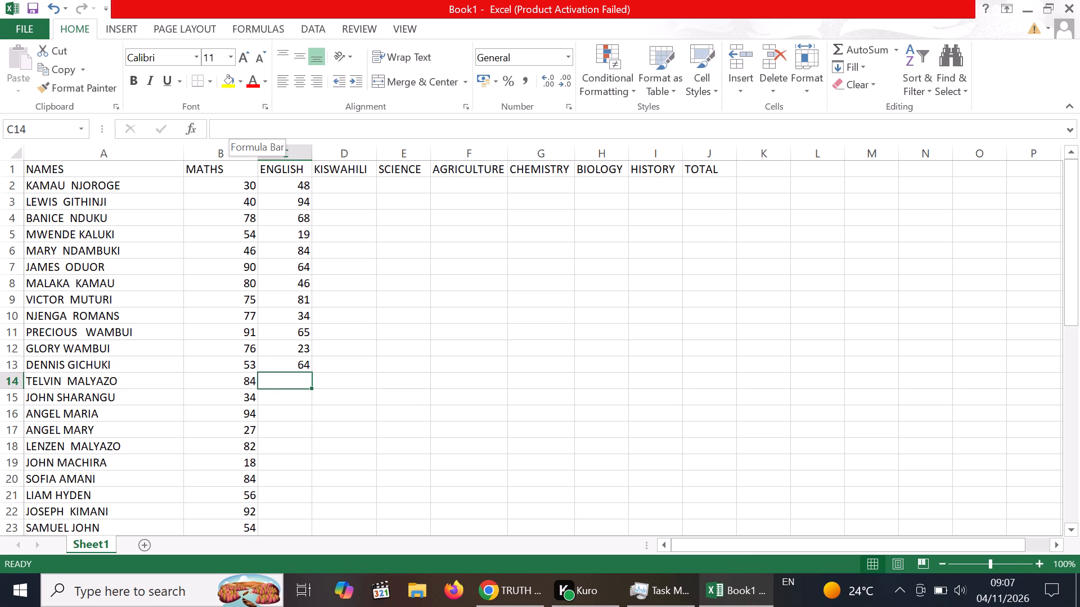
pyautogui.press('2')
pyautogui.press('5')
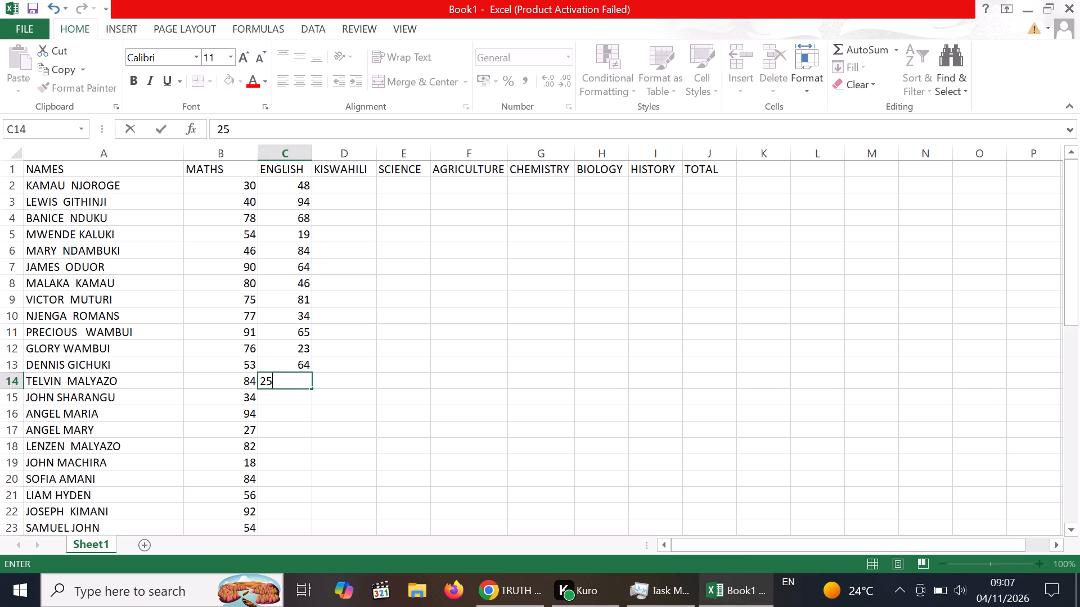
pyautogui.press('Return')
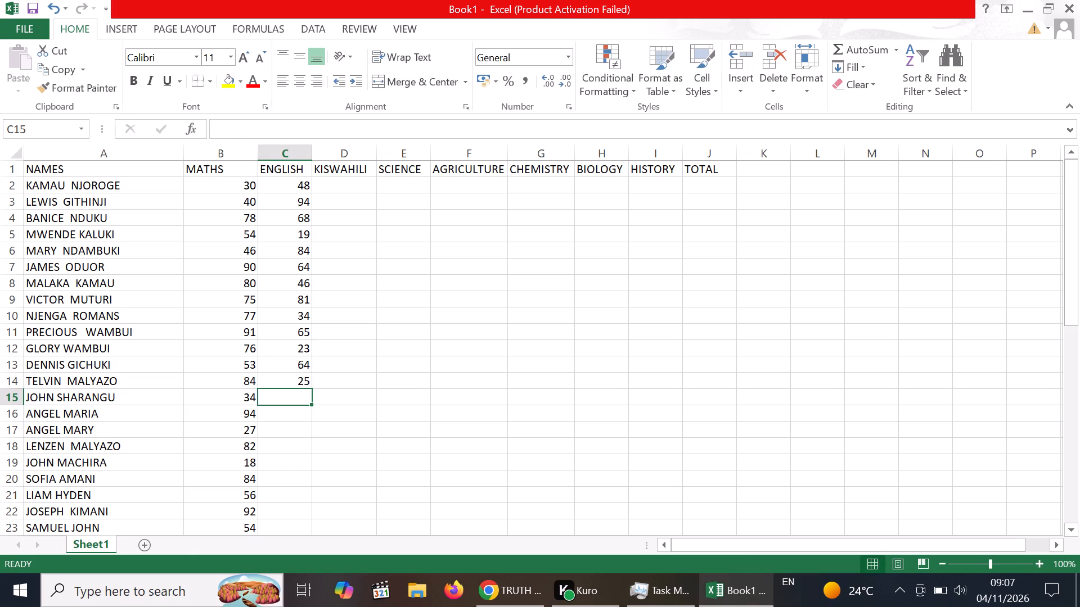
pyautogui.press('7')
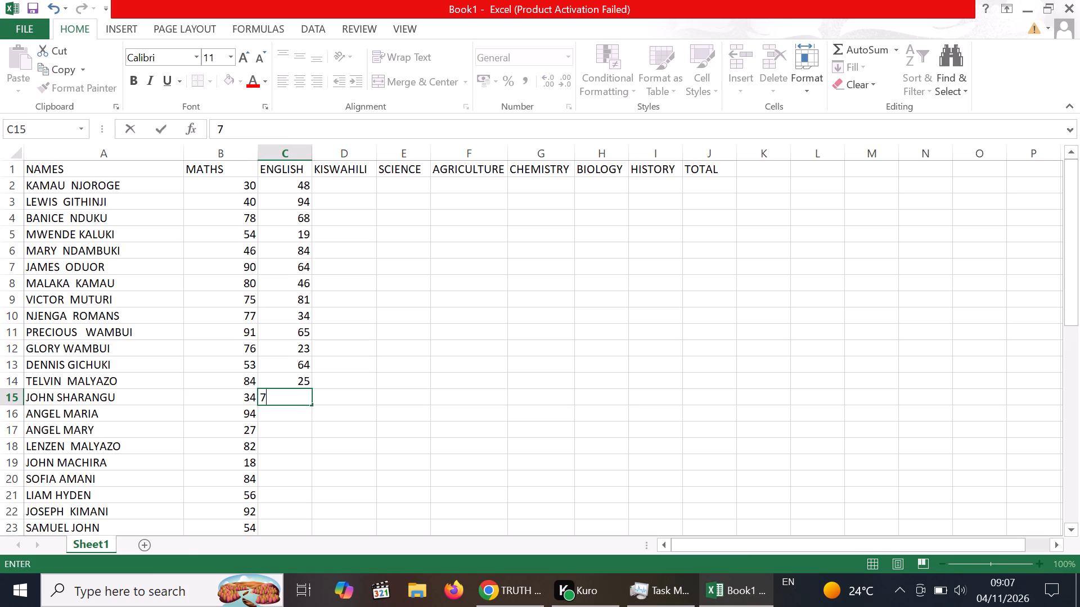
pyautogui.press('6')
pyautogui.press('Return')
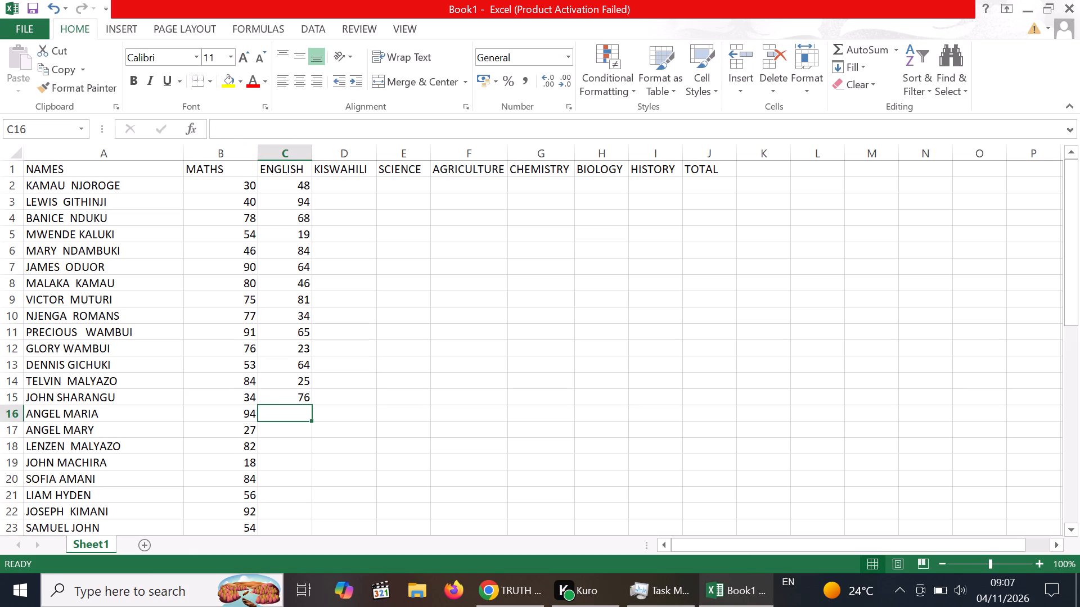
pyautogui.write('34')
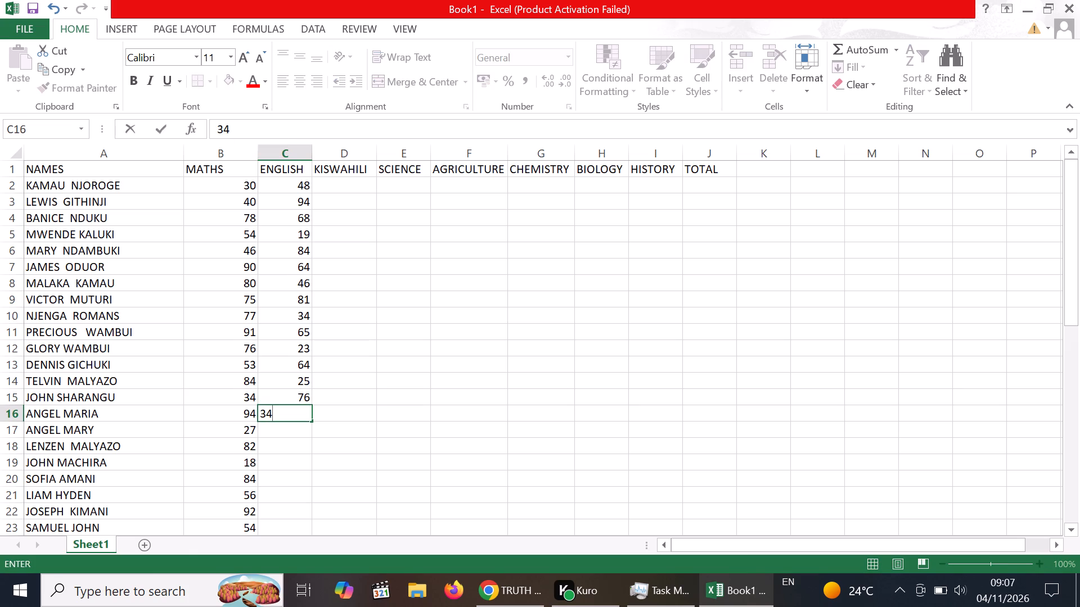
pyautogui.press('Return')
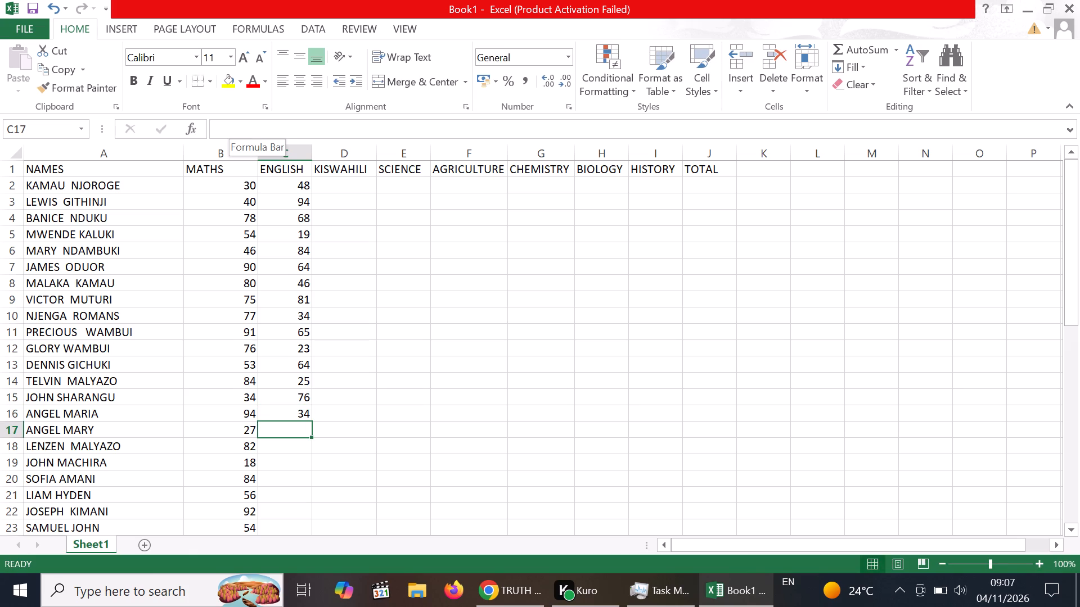
# Enter the ENGLISH marks 56, 29, 98, 14 and 87 in cells C17 to C21.
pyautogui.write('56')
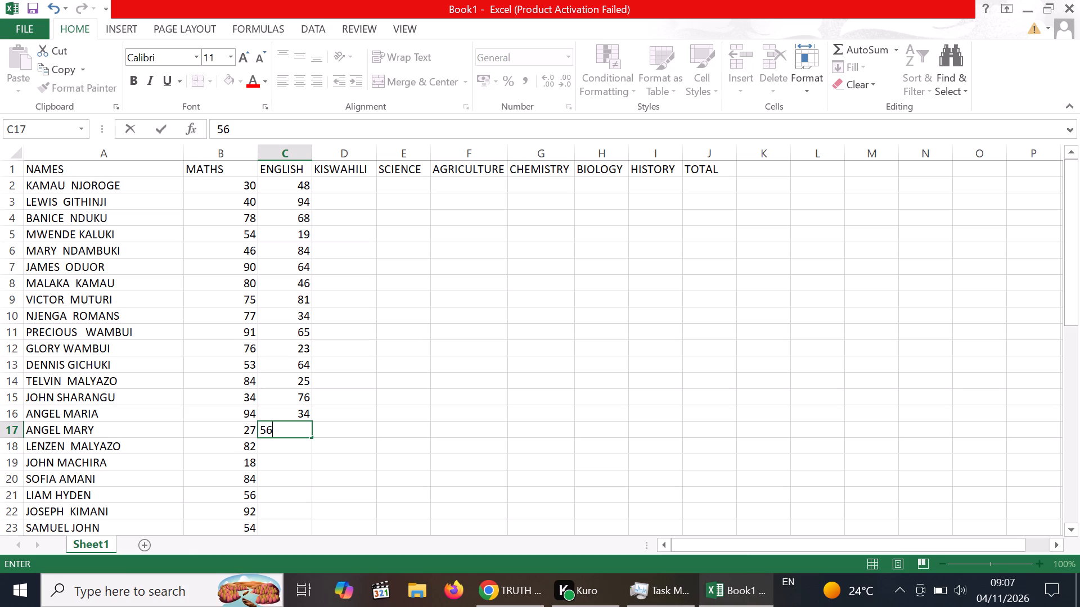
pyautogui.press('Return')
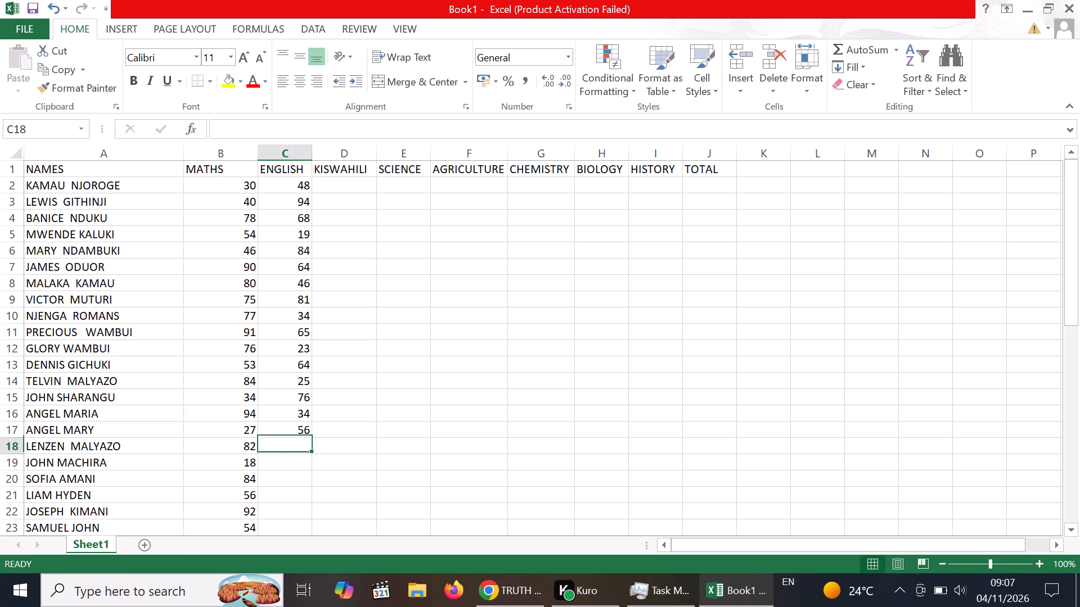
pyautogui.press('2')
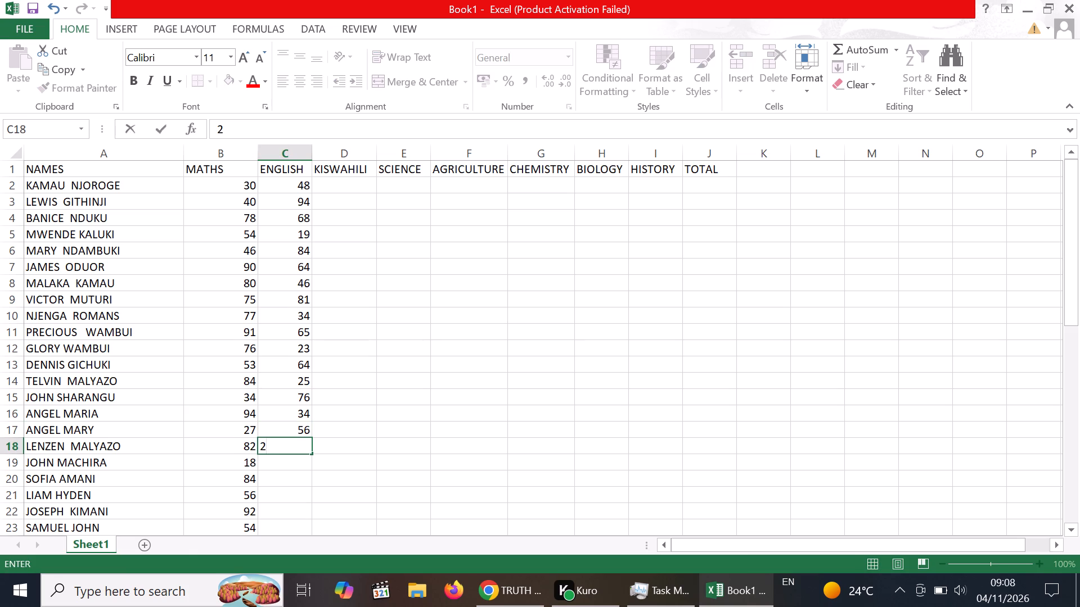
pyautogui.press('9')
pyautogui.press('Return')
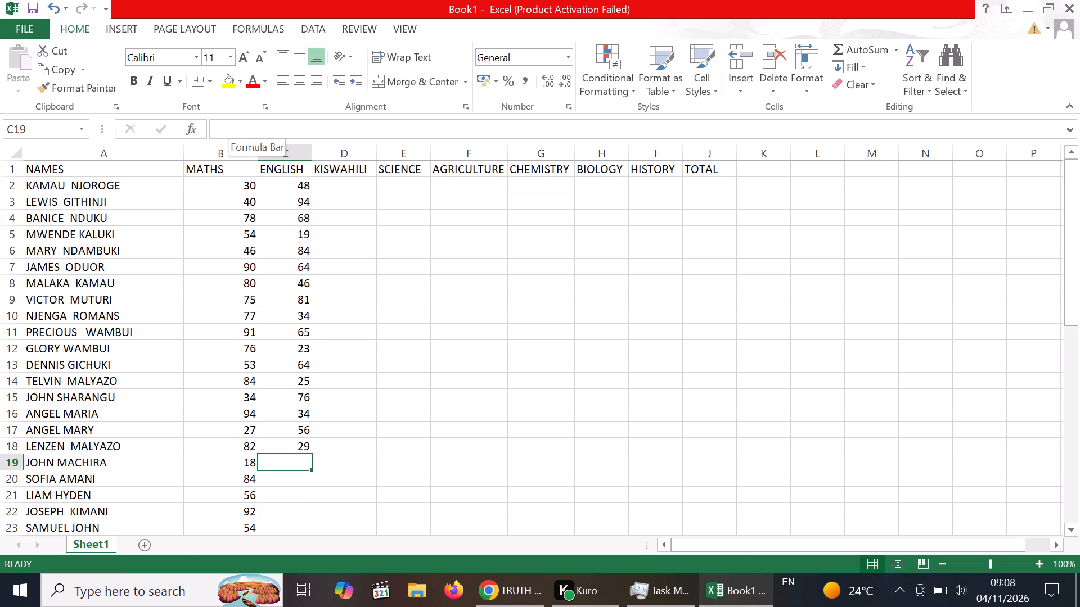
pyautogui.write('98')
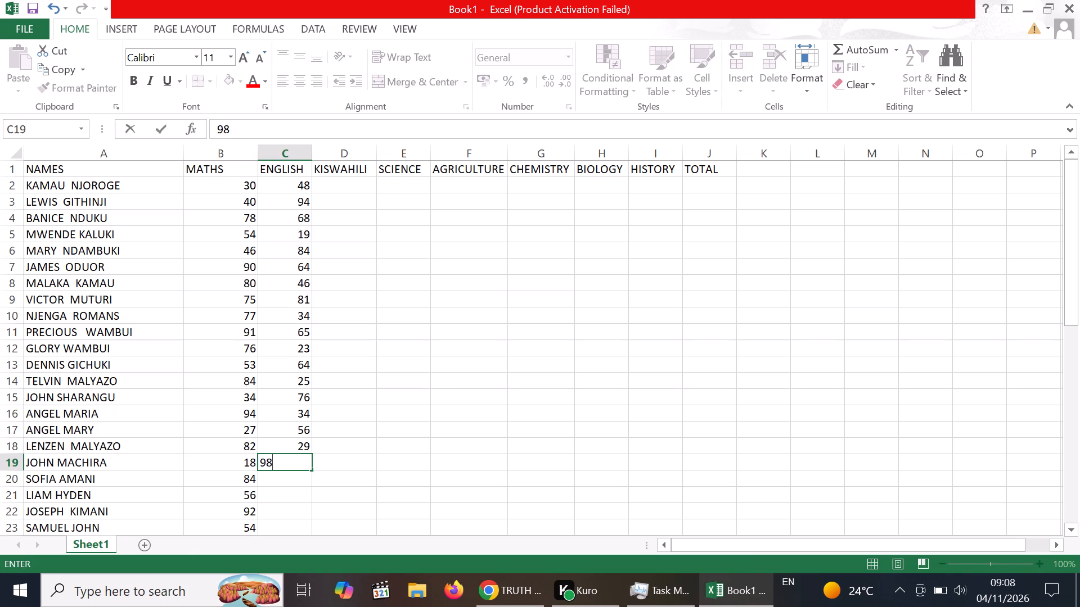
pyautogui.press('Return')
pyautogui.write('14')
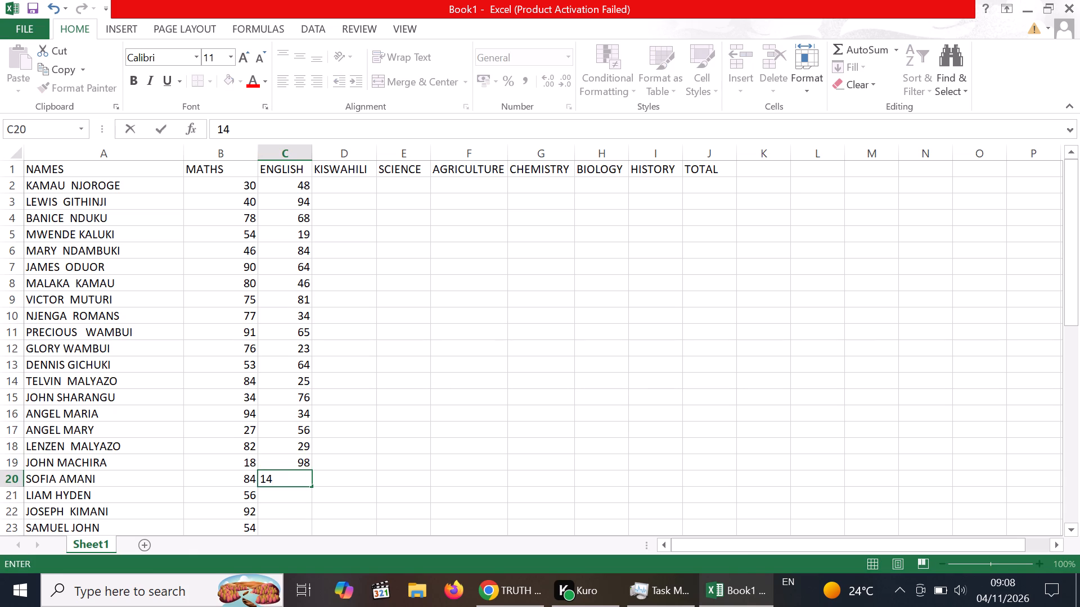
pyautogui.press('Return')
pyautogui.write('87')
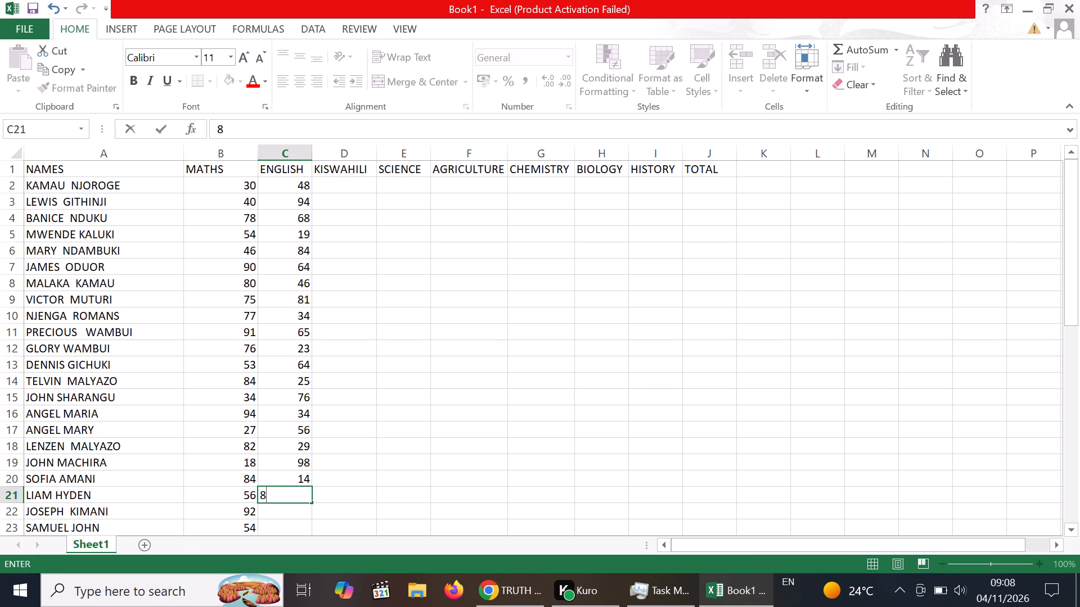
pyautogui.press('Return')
# Enter the ENGLISH marks 37, 37, 91, 11 and 38 in cells C22 to C26.
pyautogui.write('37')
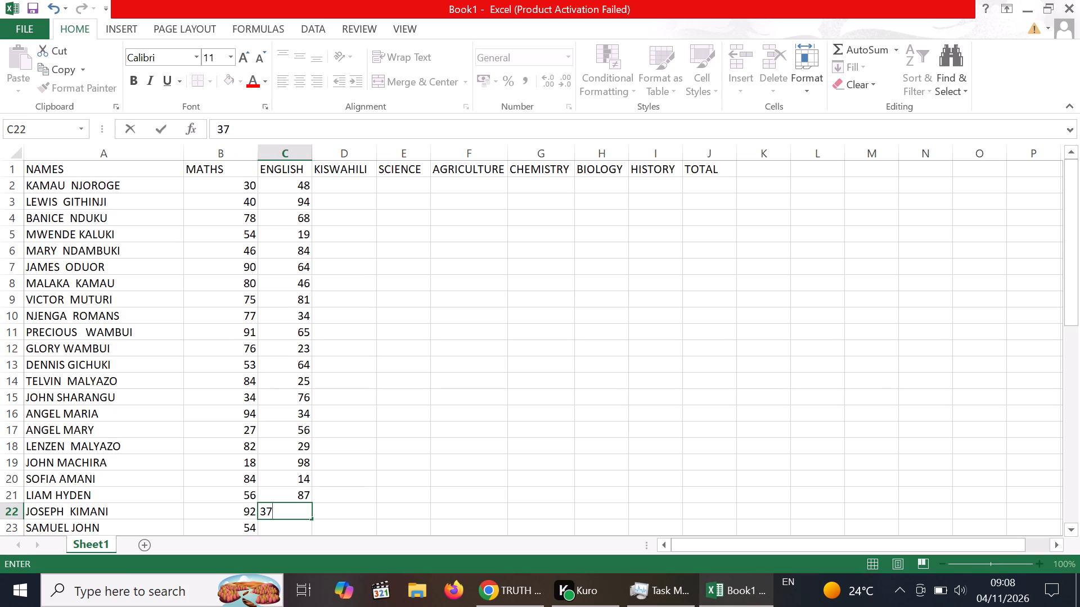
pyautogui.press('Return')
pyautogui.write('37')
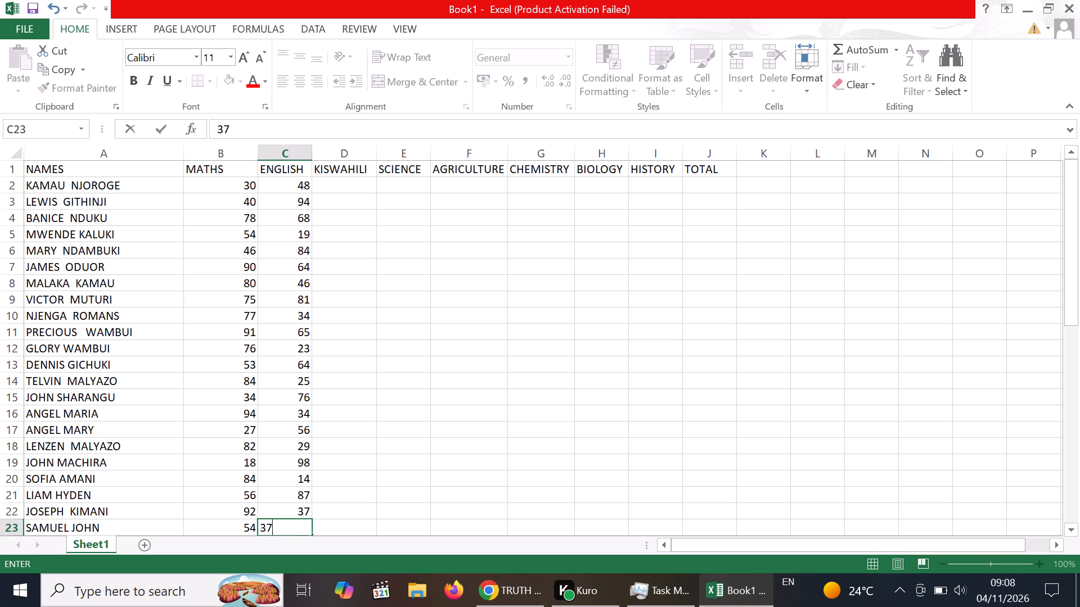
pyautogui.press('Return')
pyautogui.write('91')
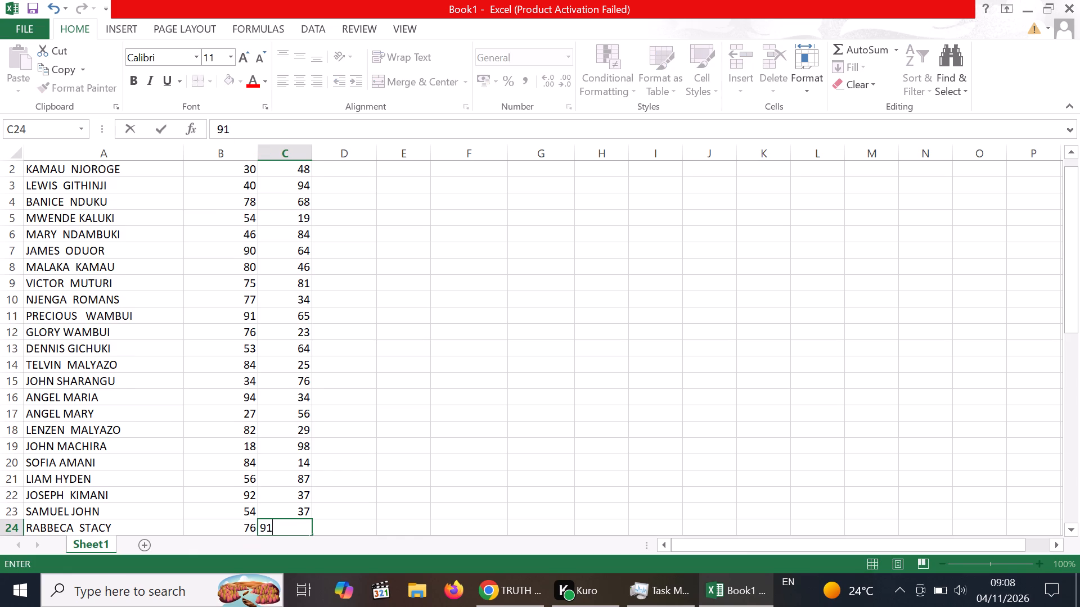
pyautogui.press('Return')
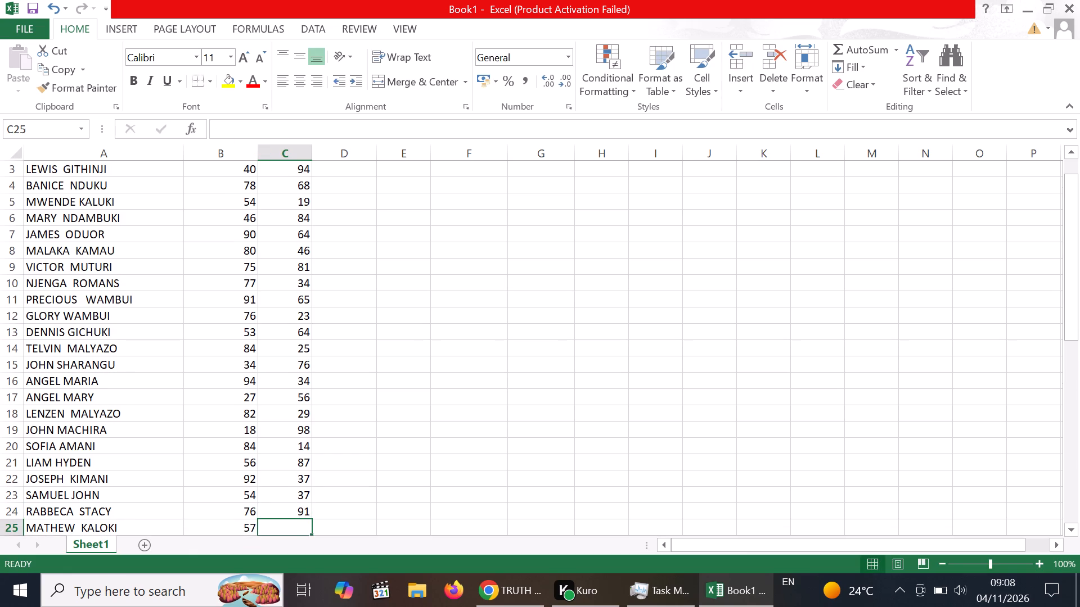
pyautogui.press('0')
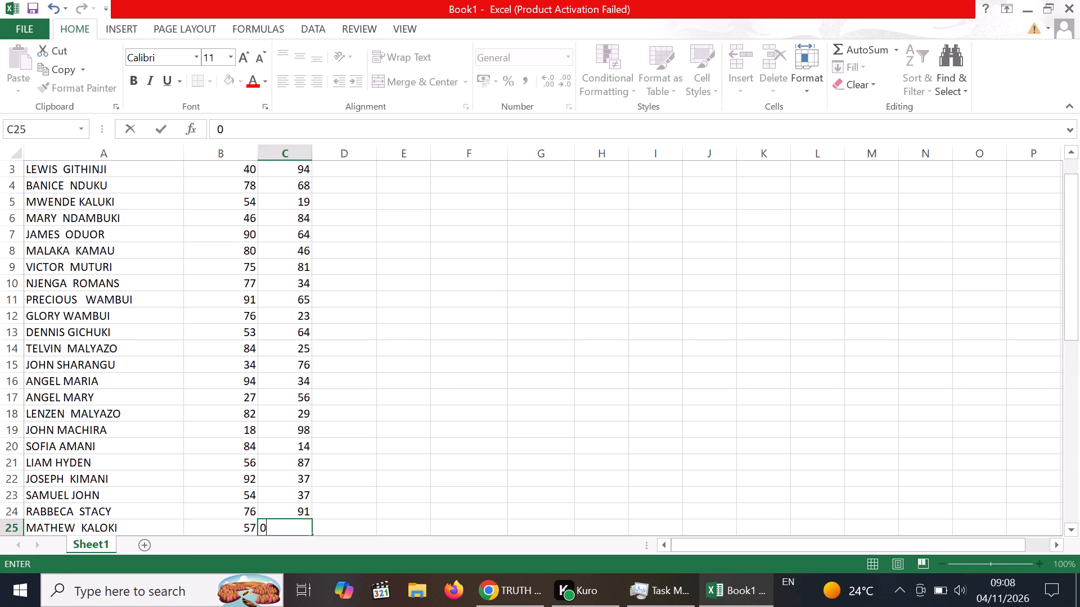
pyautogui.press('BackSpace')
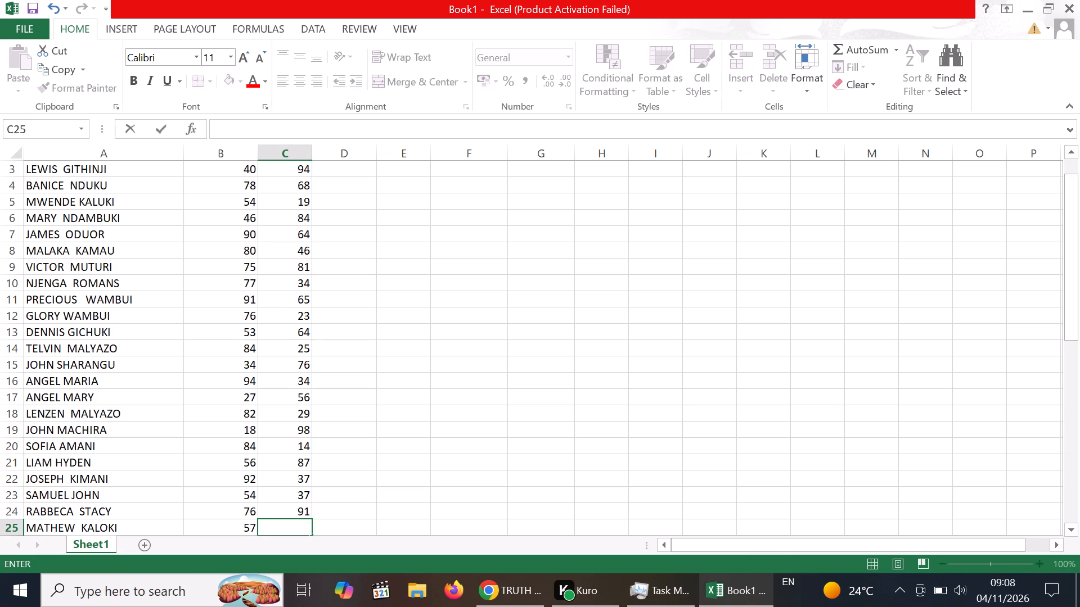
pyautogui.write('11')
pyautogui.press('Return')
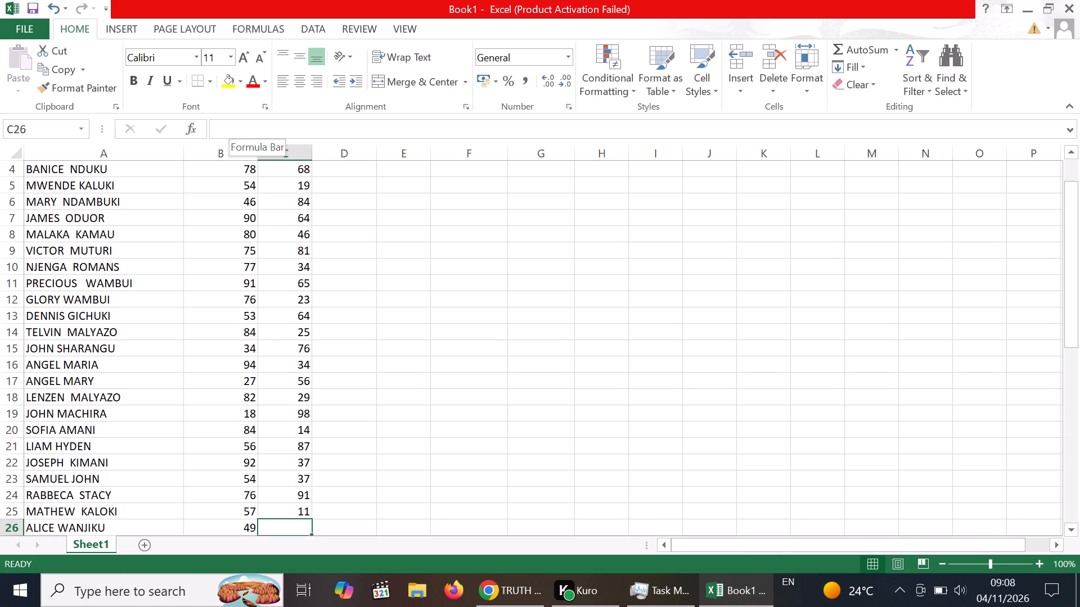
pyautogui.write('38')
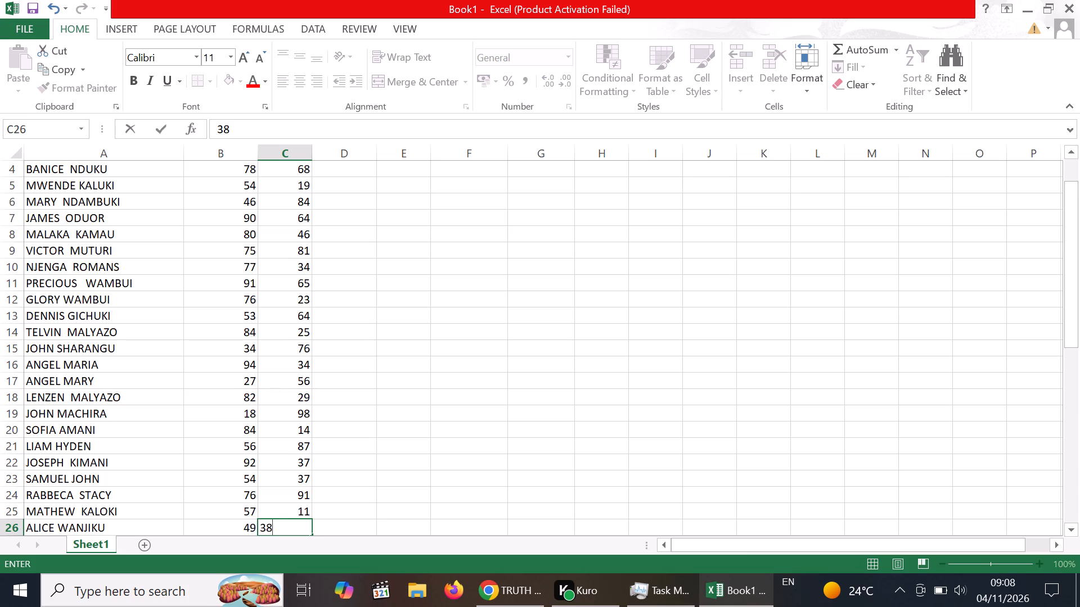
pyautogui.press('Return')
# Enter the ENGLISH marks 98, 83, 68 and 39 in cells C27 to C30.
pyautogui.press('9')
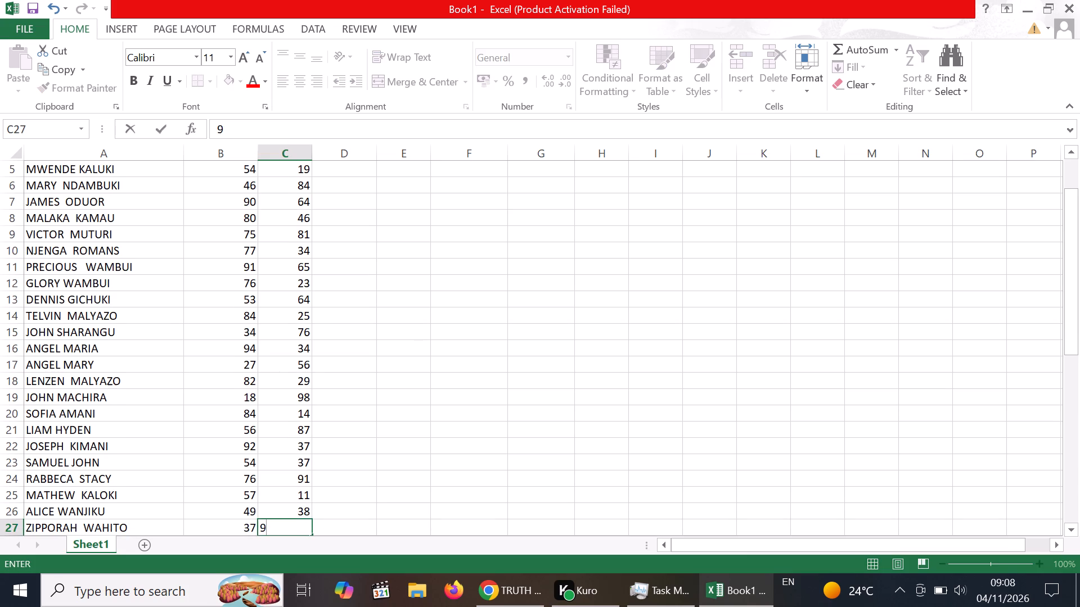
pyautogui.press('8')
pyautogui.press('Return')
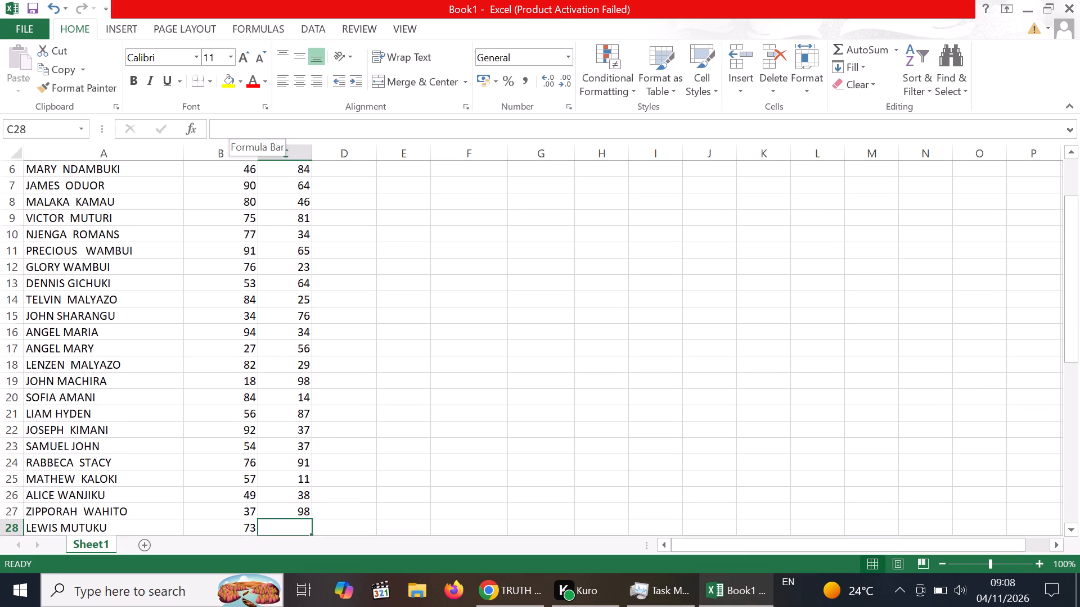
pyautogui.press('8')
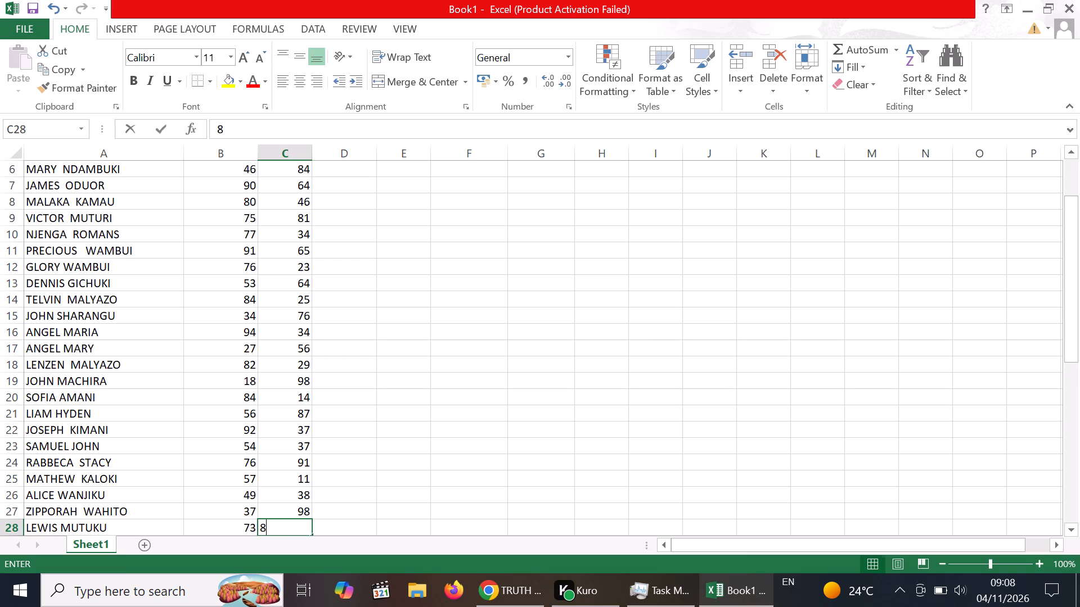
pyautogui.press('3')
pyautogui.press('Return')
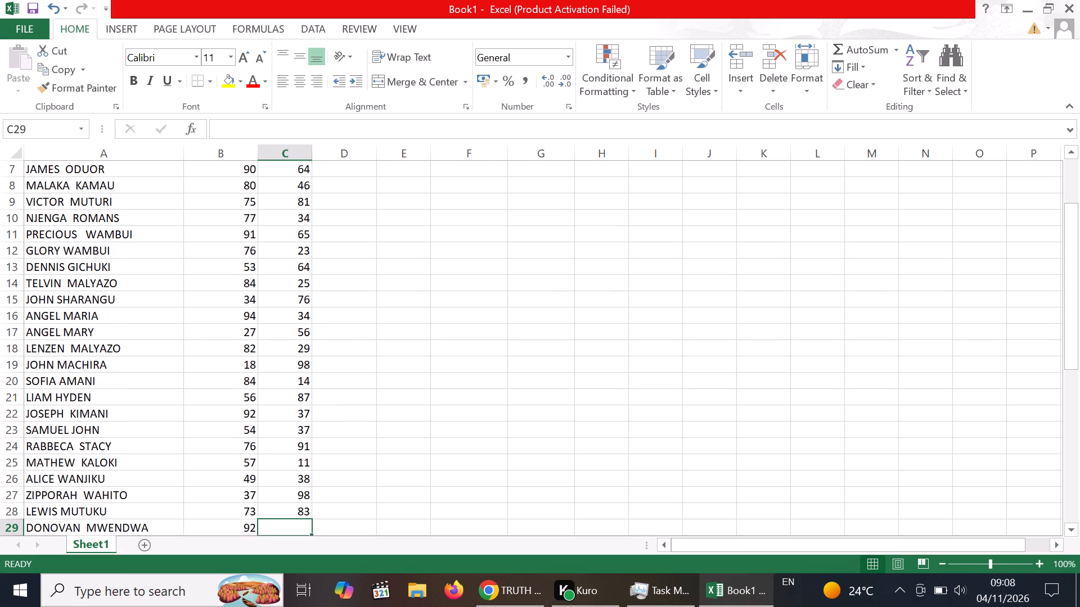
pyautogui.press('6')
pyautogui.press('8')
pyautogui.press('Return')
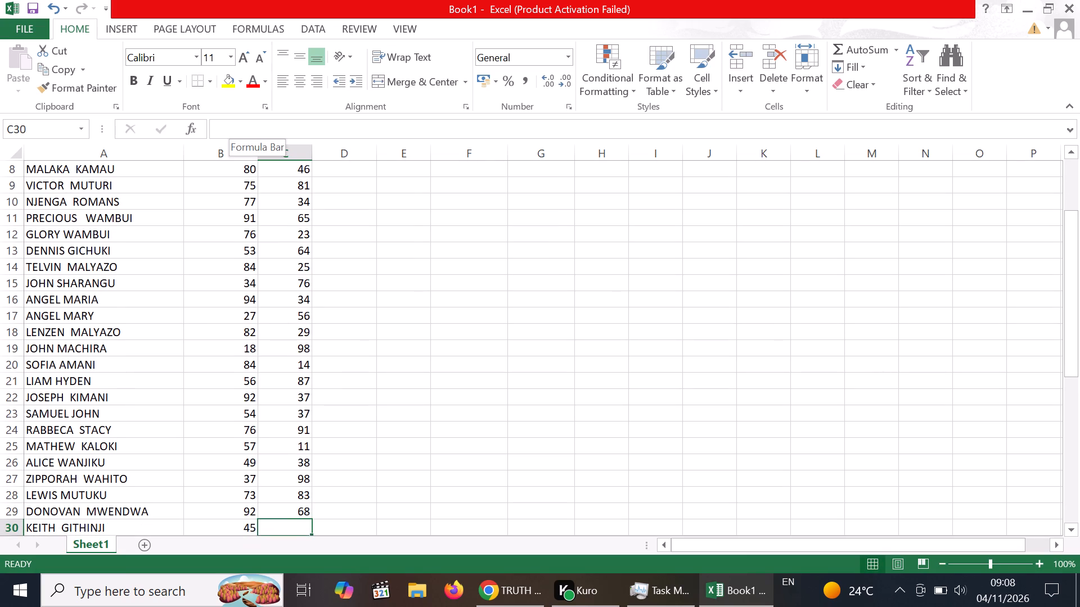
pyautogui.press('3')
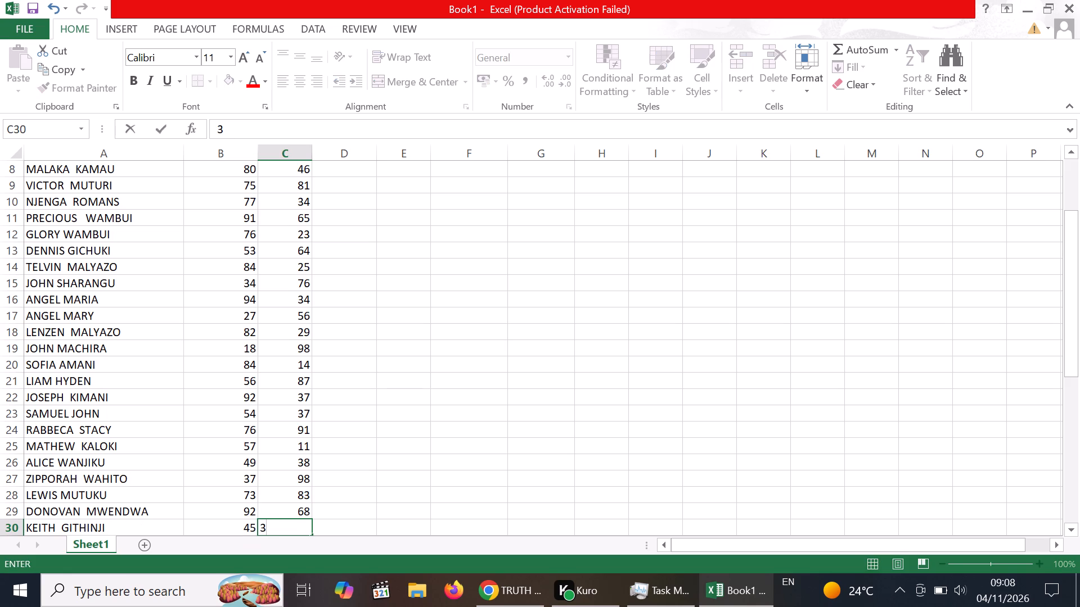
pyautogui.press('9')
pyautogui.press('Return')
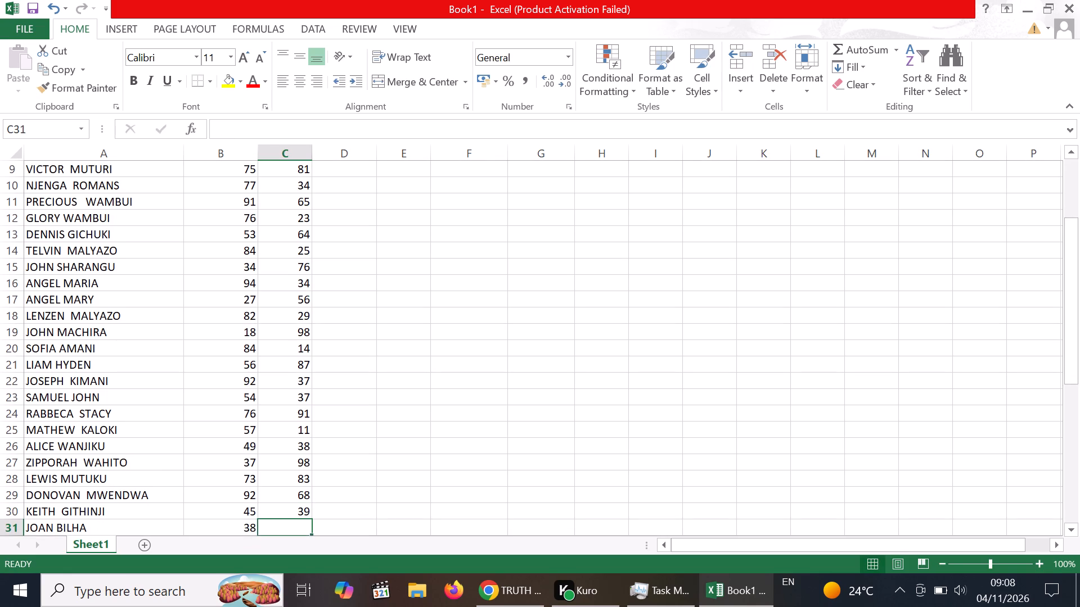
# Enter the ENGLISH marks 53, 25, 73 and 92 in cells C31 to C34.
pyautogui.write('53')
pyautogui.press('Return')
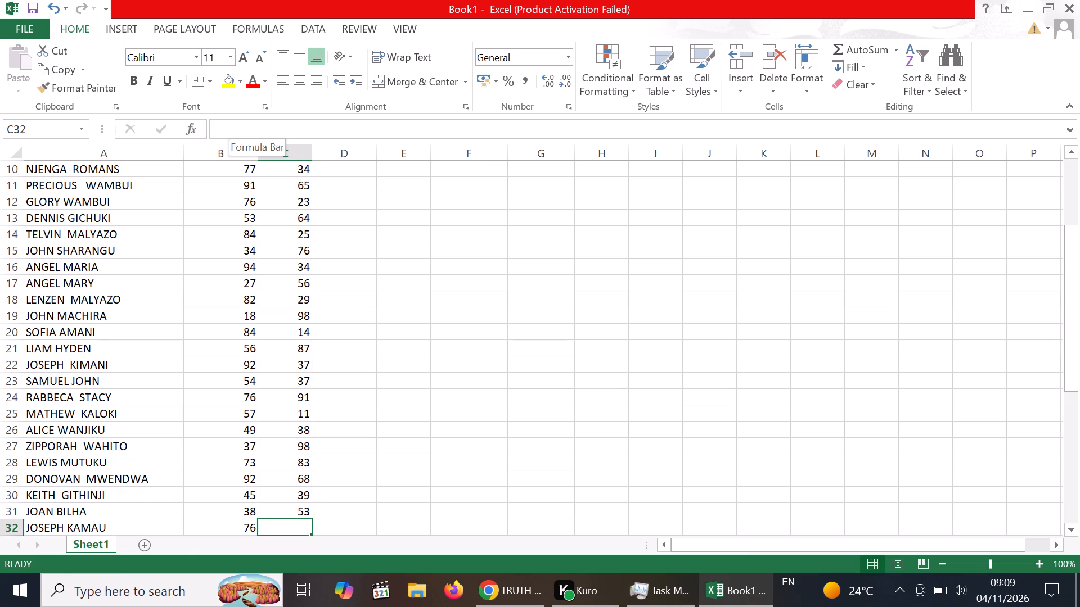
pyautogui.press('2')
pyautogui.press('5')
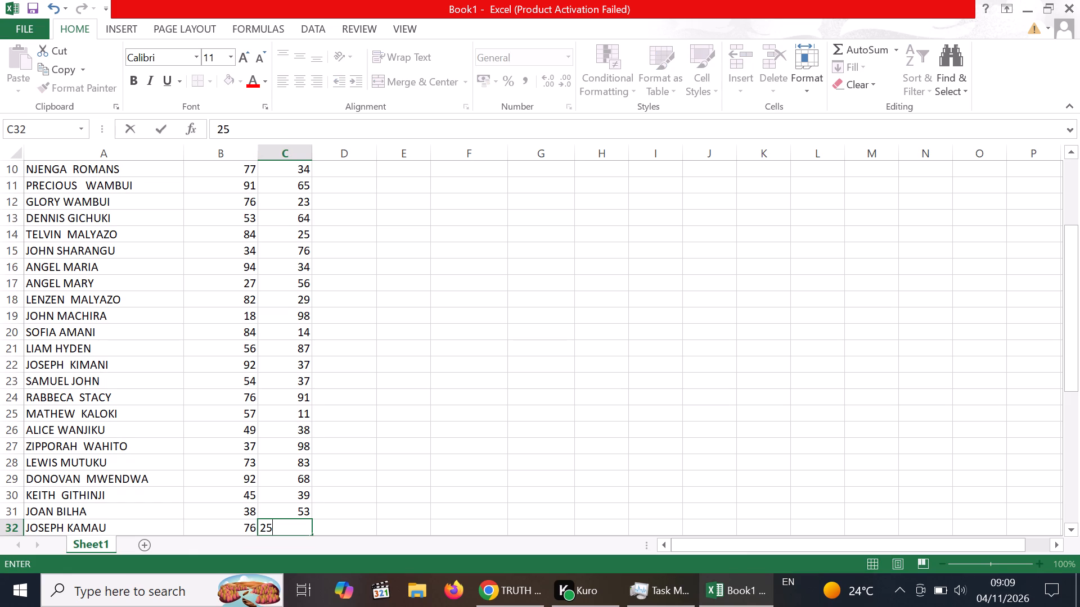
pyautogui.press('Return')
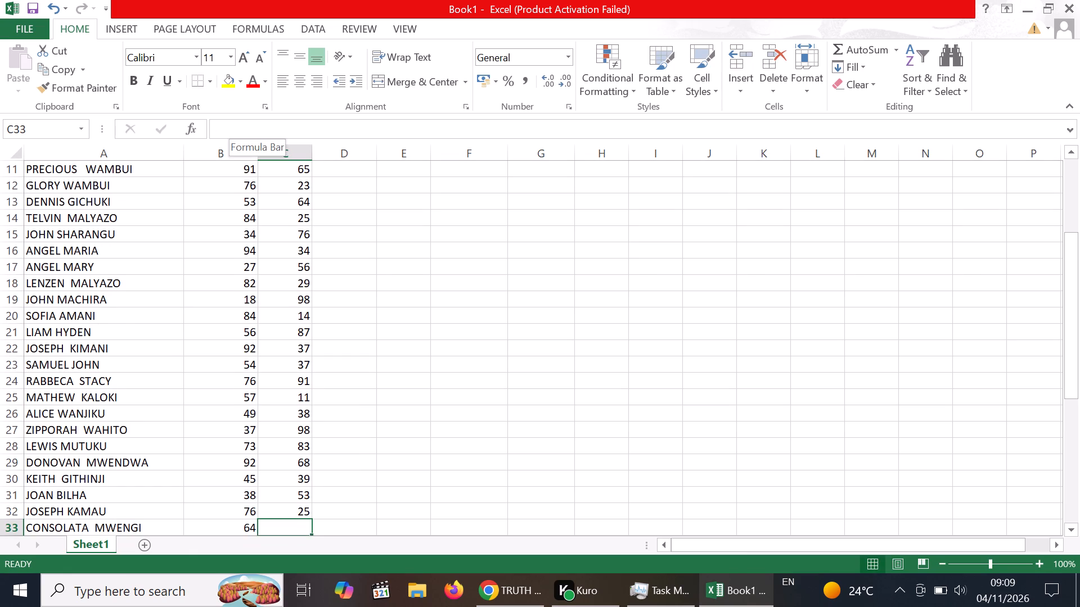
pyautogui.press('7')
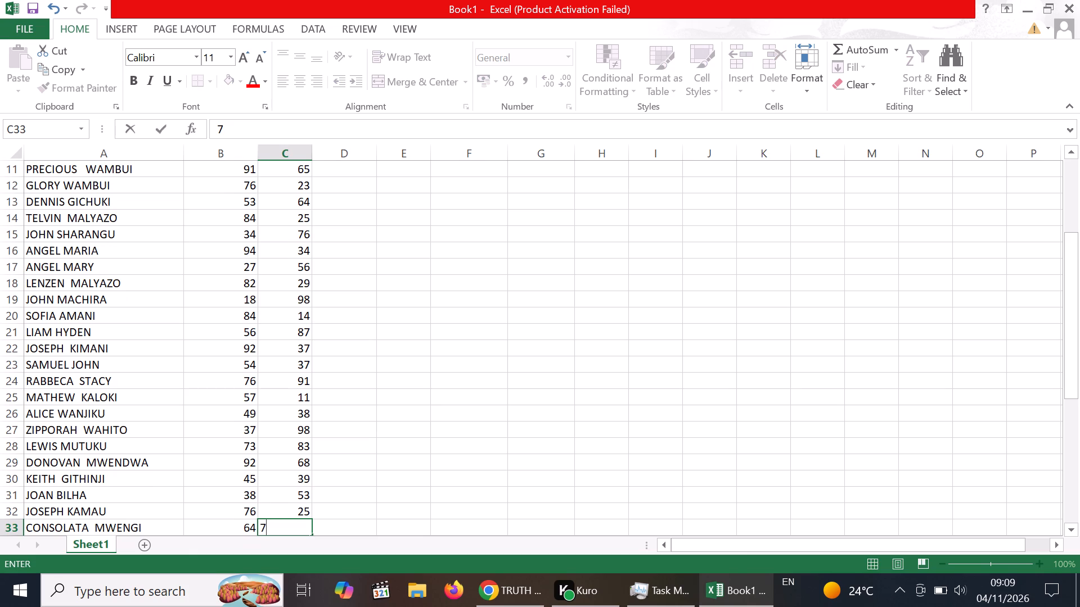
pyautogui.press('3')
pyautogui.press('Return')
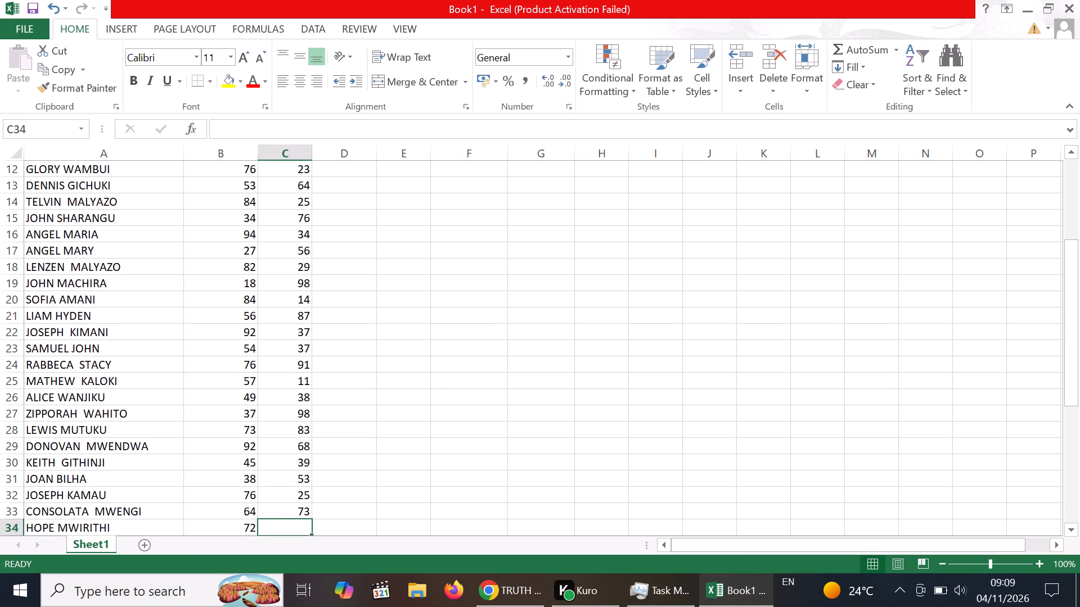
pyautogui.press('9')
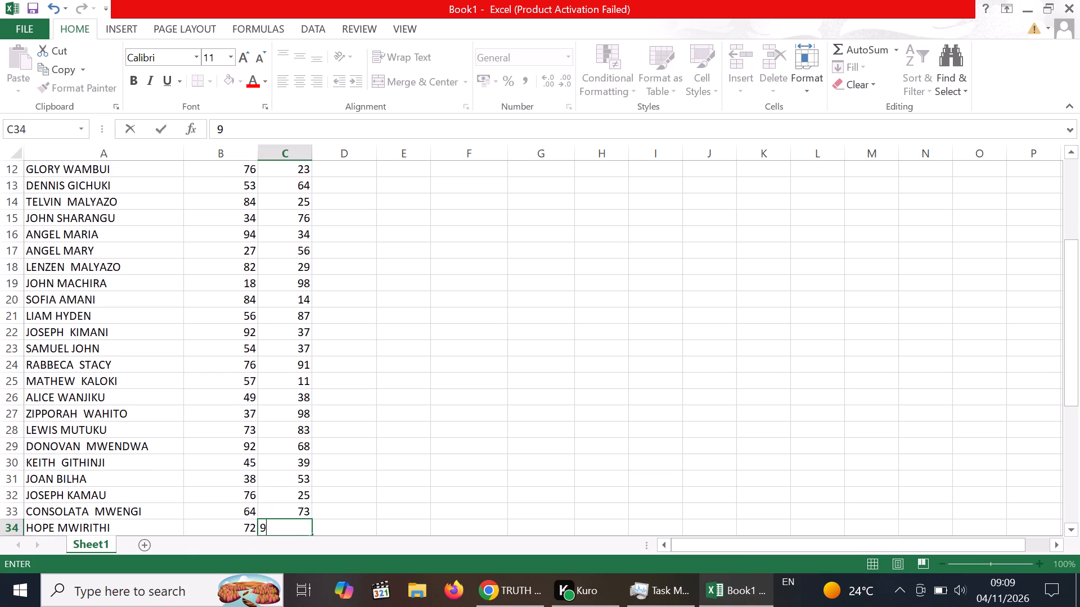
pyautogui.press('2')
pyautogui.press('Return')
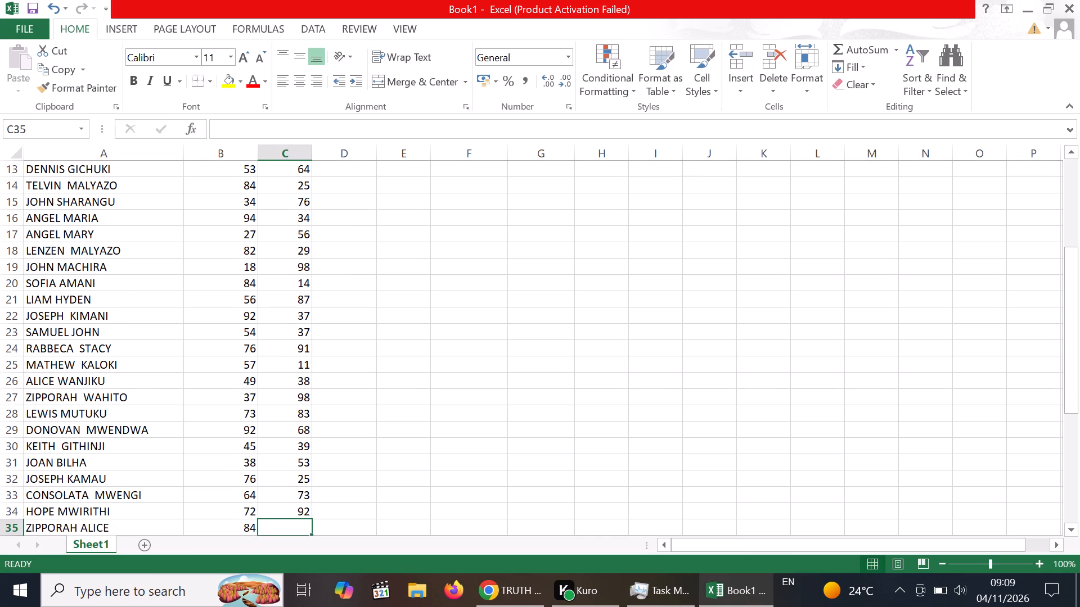
# Enter the ENGLISH marks 47, 82, 63 and 67 in cells C35 to C38.
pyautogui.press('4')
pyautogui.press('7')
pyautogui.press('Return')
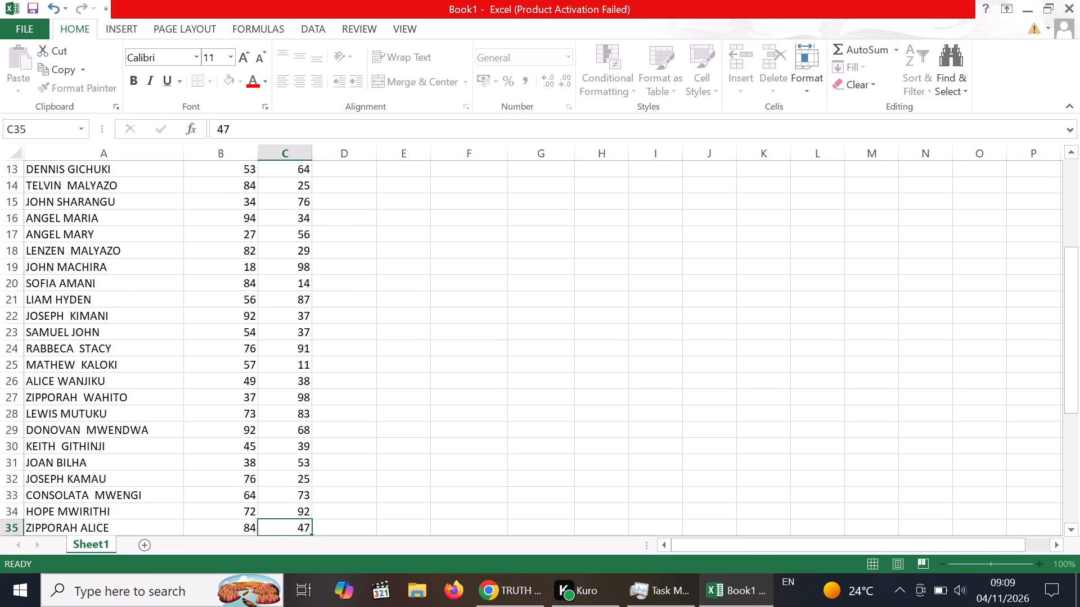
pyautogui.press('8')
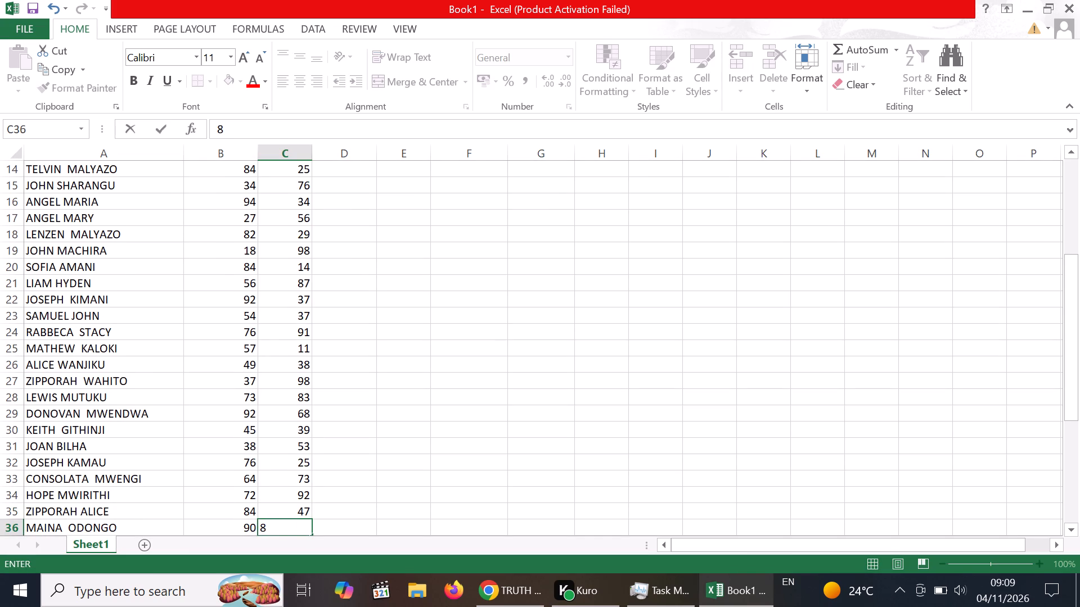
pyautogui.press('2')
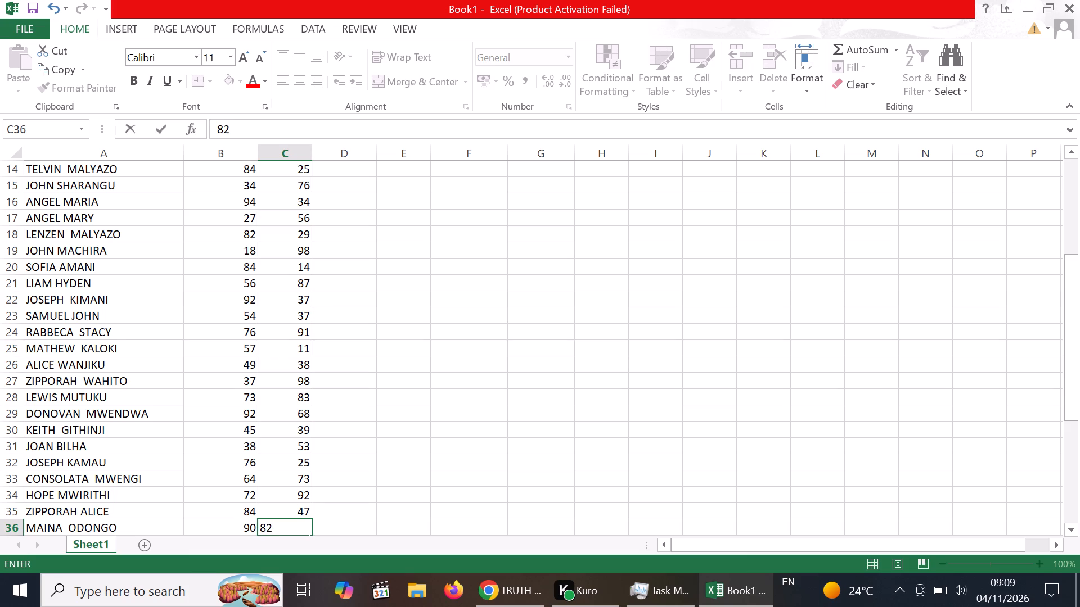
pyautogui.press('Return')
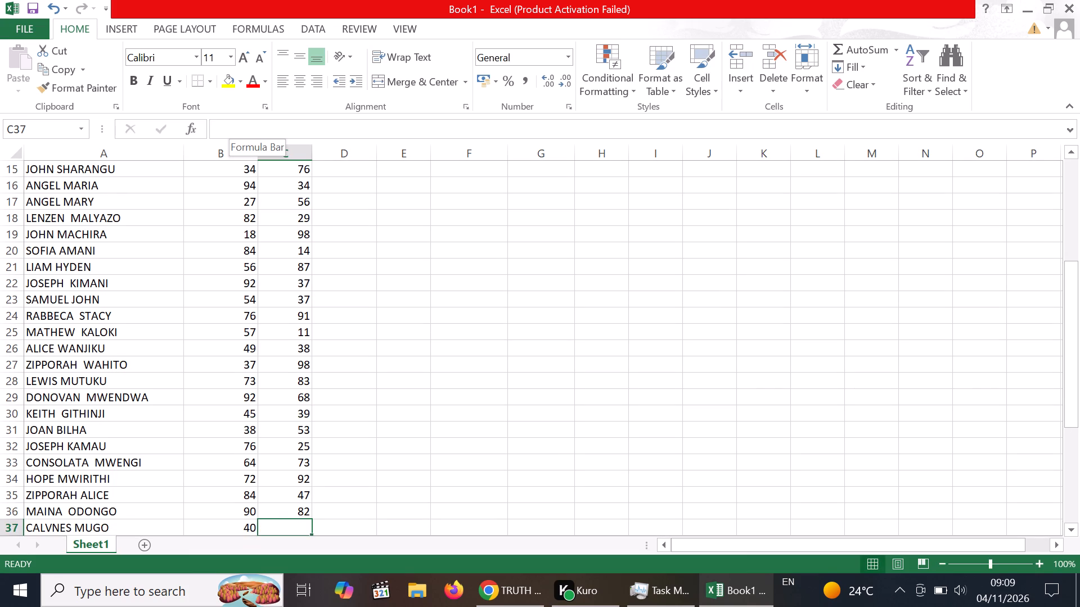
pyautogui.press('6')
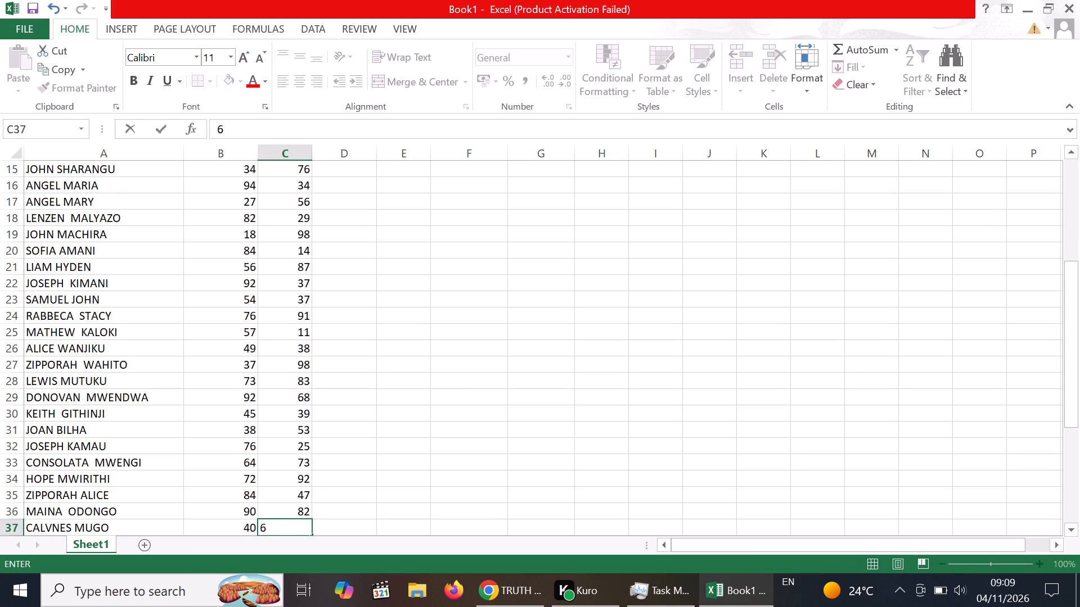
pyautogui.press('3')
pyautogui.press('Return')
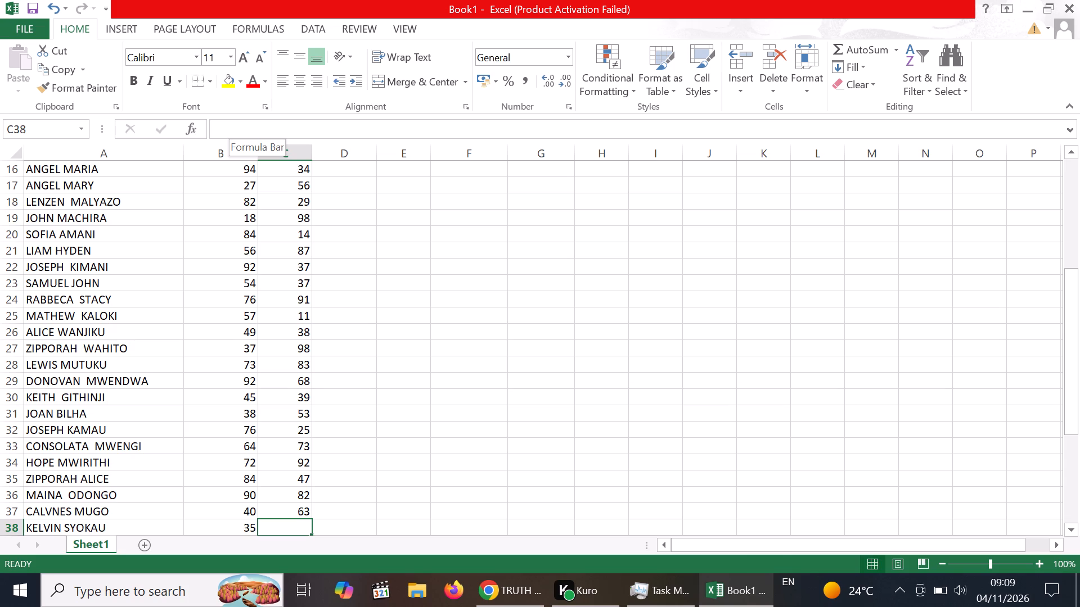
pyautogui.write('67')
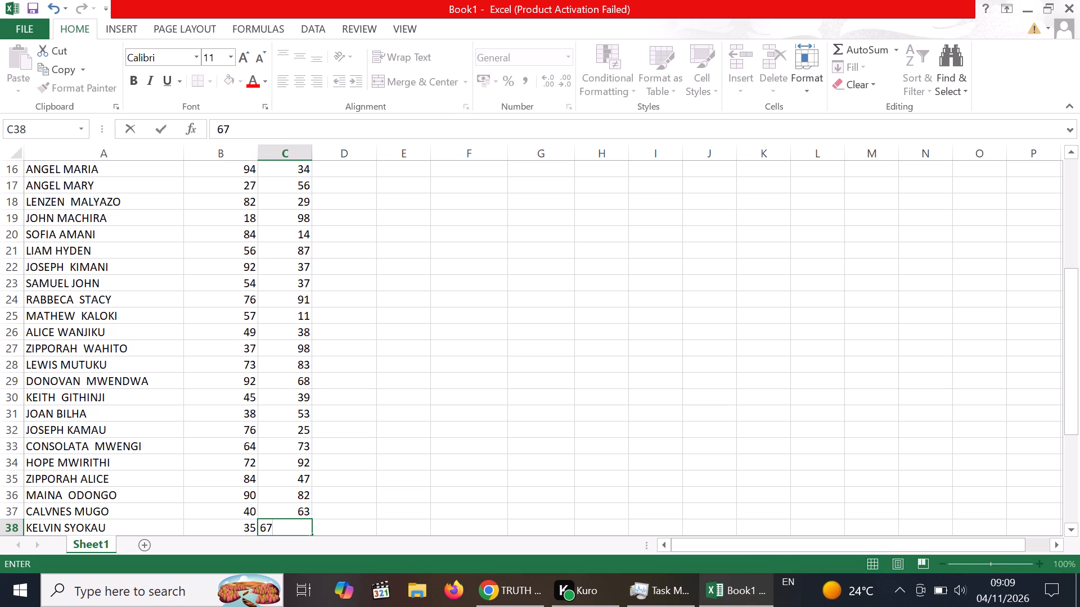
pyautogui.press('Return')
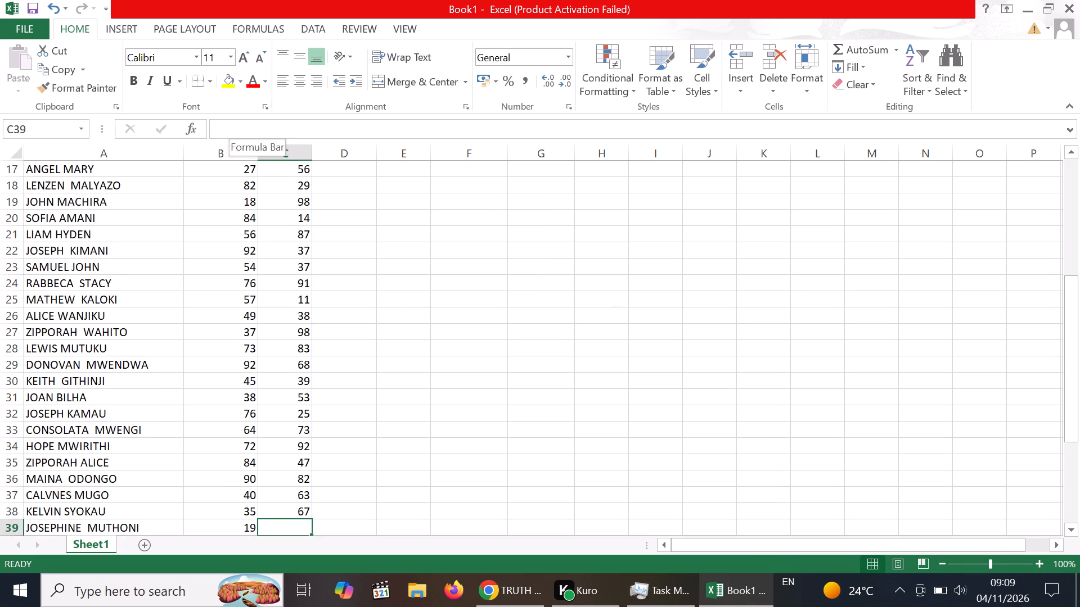
# Enter the ENGLISH marks 54, 51, 59 and 24 in cells C39 to C42.
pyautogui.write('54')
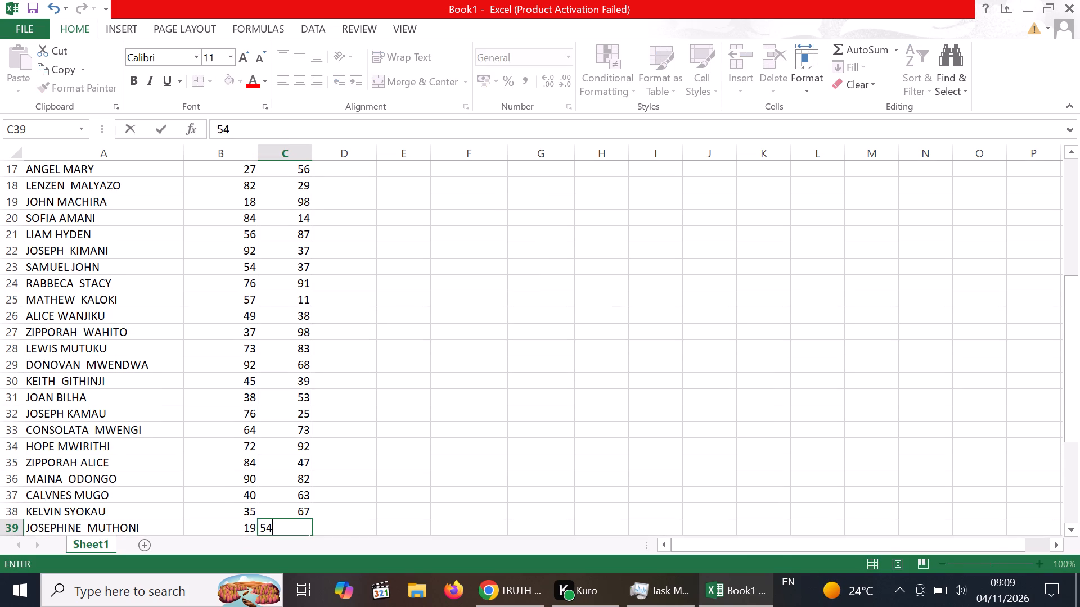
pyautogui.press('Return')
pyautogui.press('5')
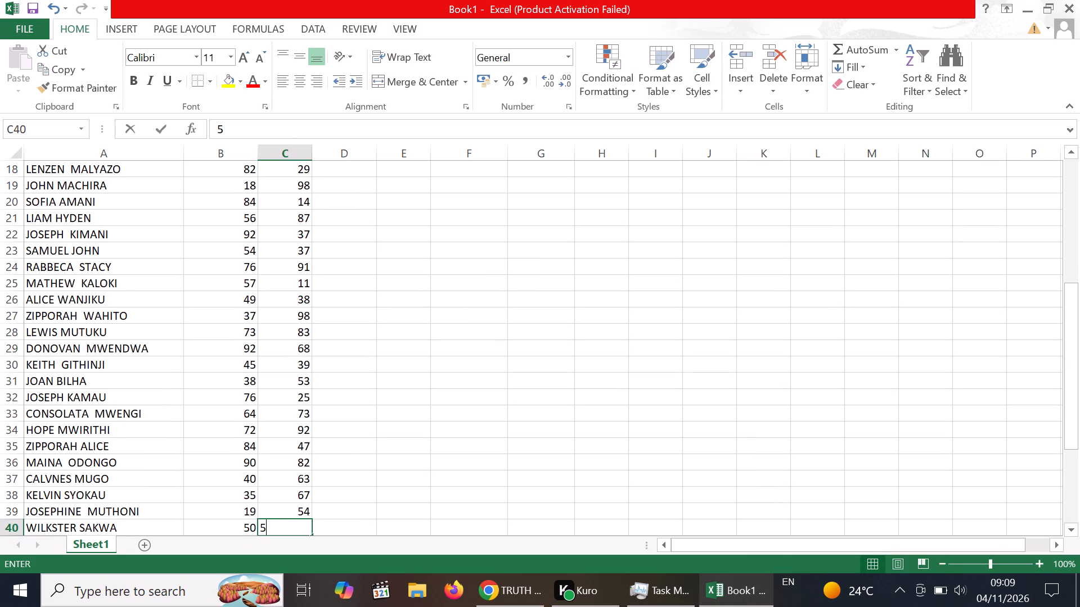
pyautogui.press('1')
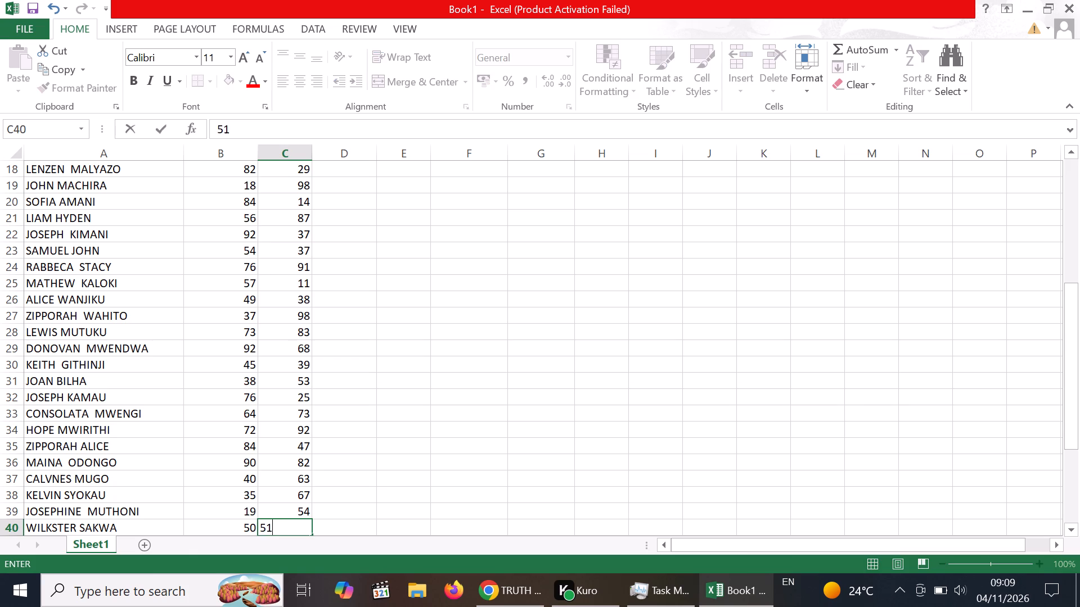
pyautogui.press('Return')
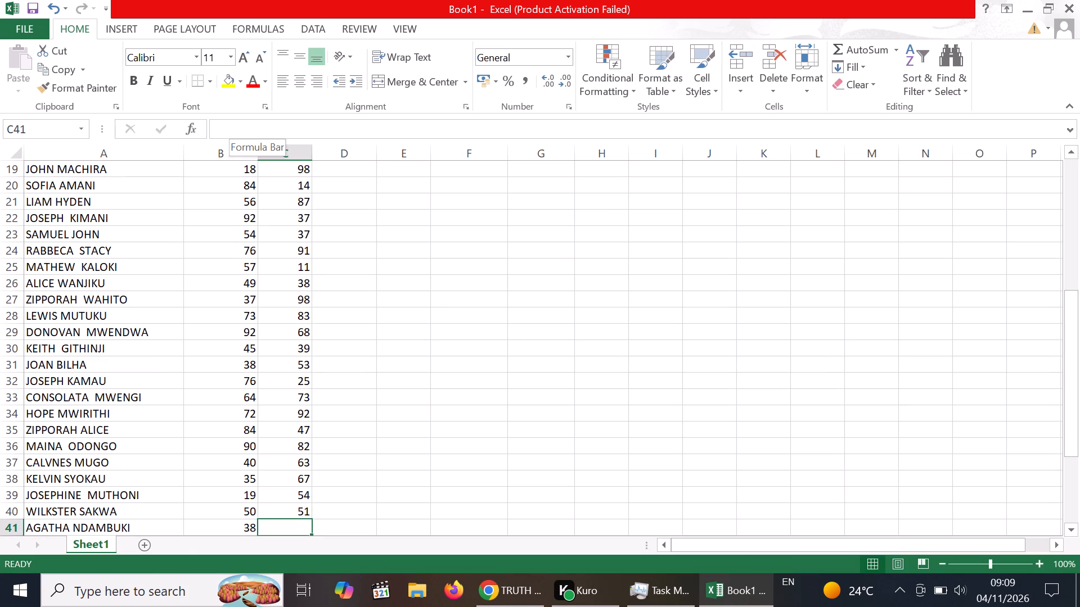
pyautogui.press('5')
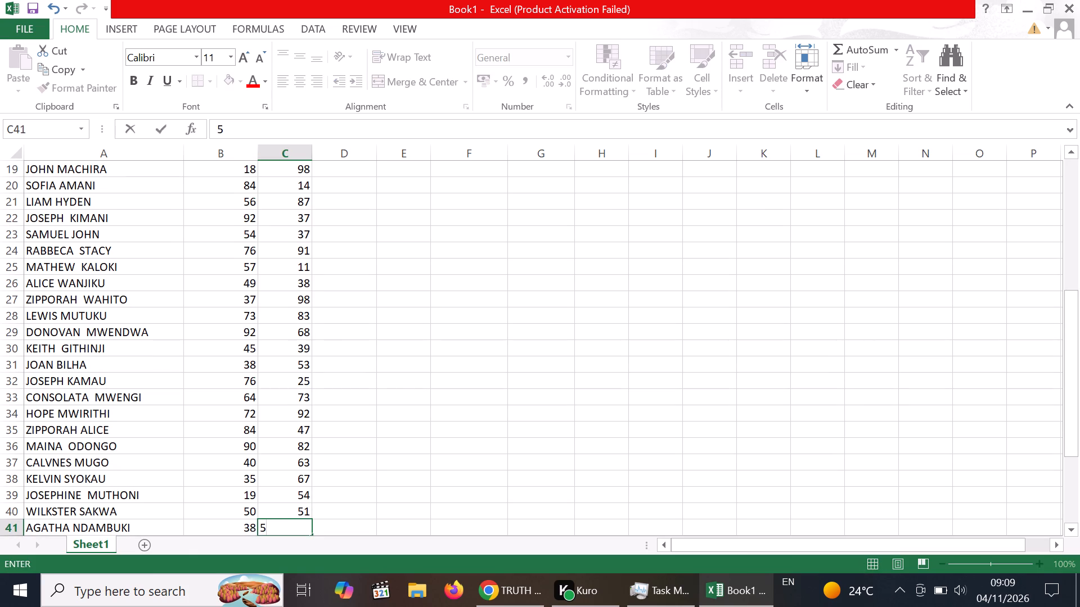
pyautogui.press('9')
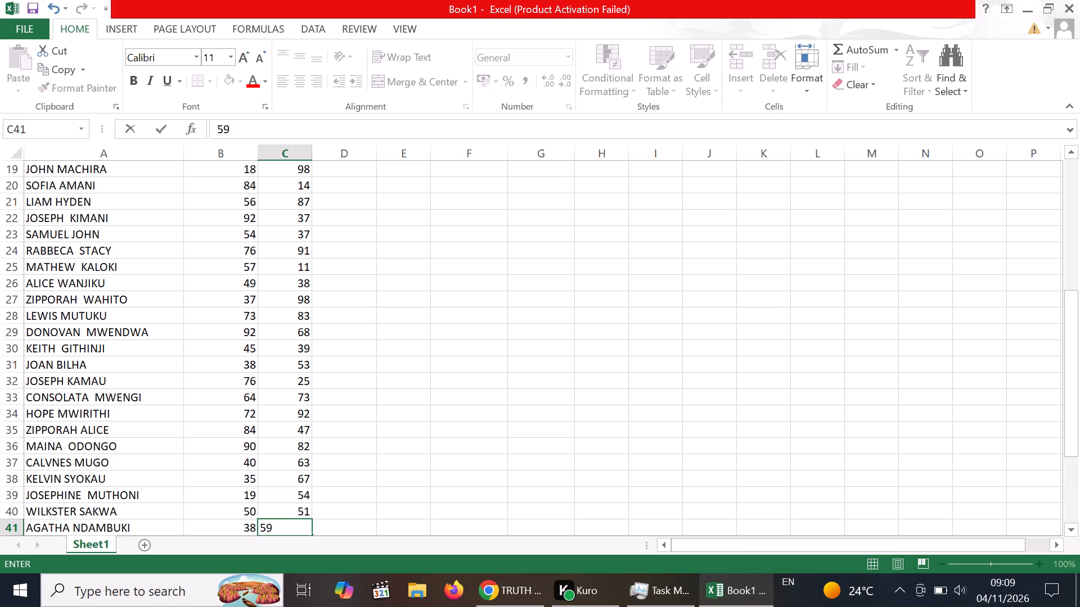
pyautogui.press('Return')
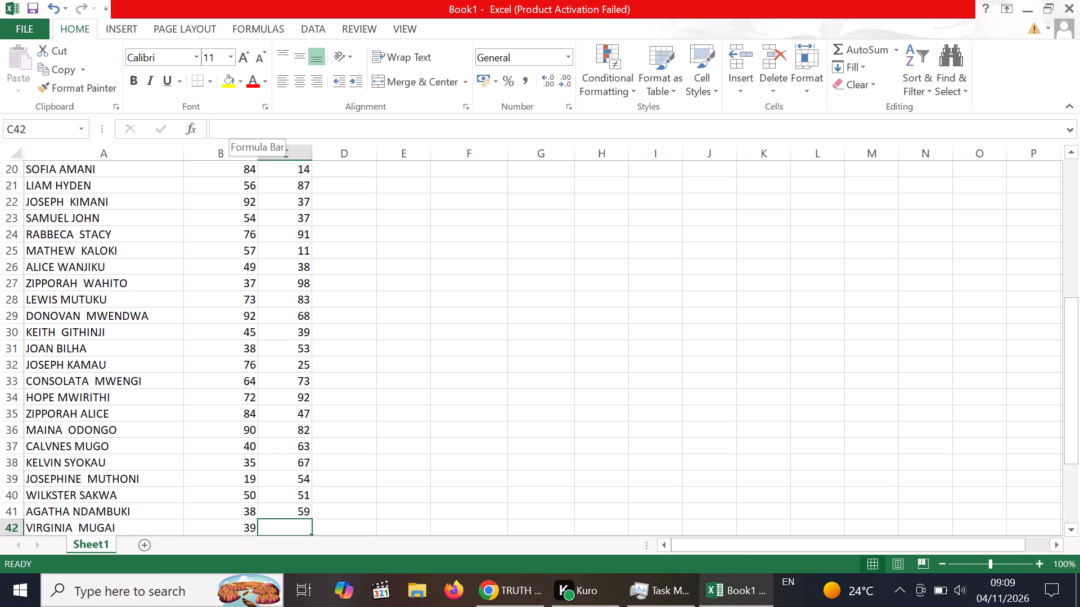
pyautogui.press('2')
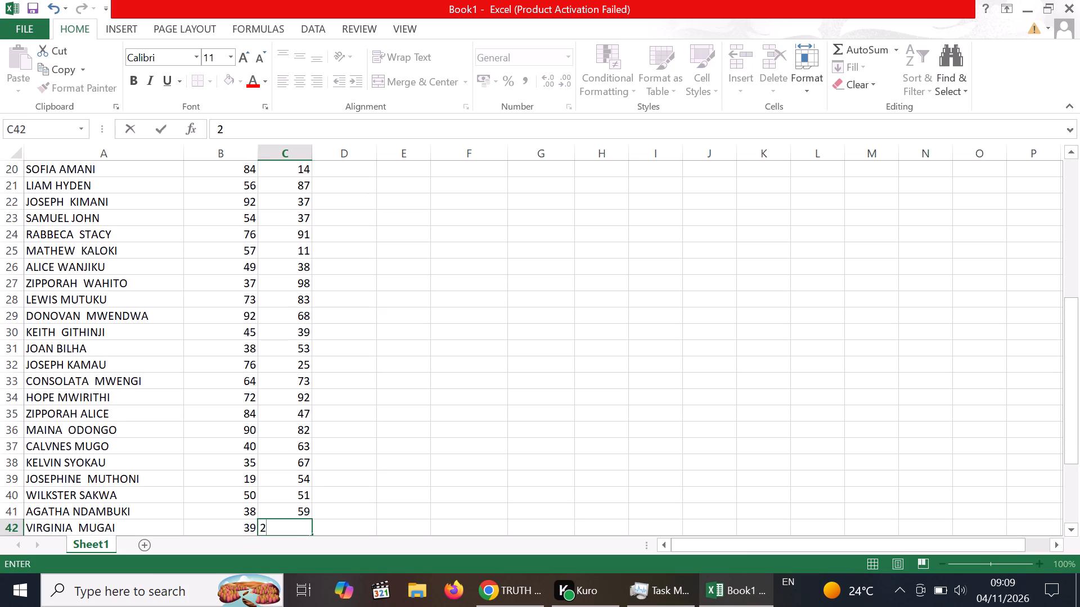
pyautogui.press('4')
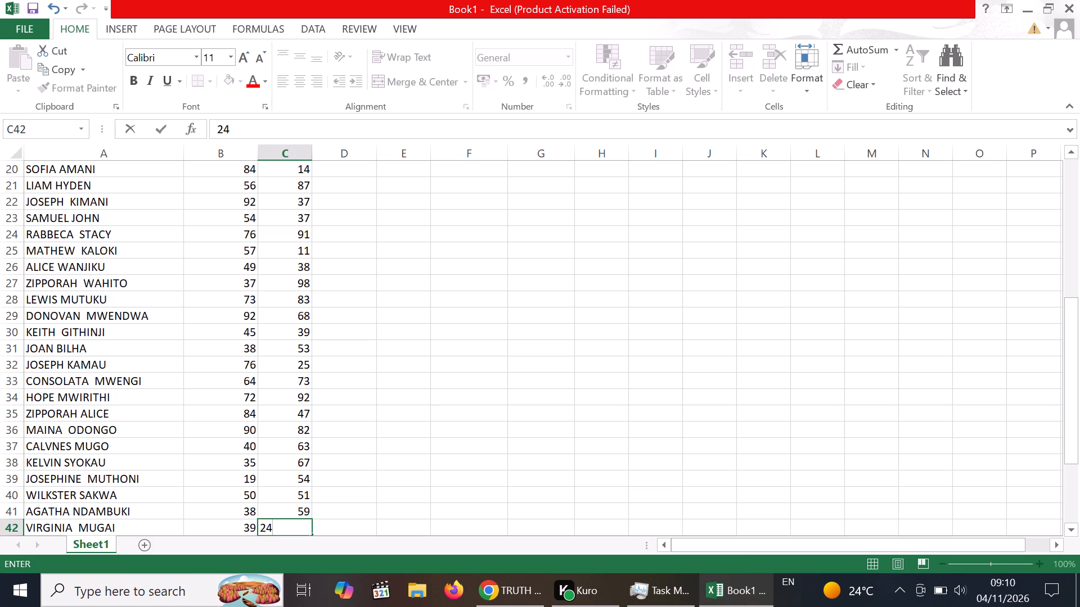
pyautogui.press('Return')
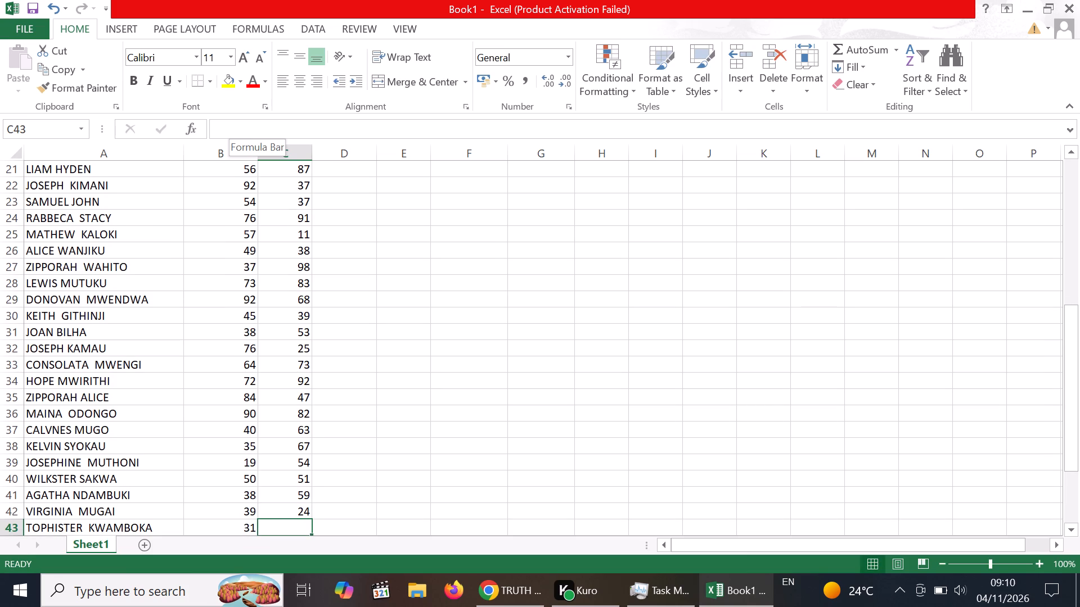
# Enter the ENGLISH marks 60, 10 and 47 in cells C43 to C45.
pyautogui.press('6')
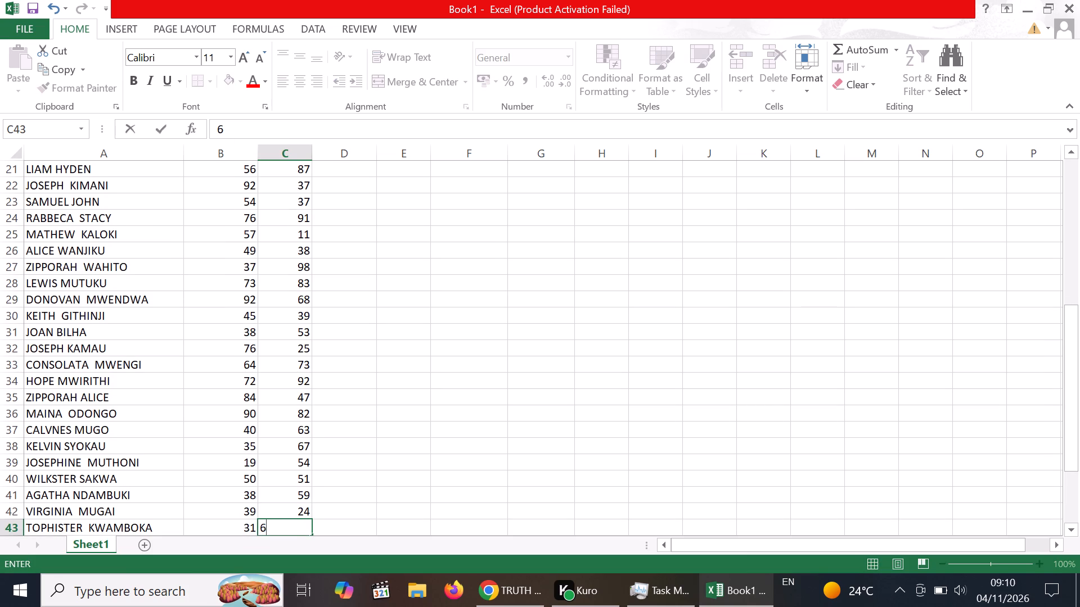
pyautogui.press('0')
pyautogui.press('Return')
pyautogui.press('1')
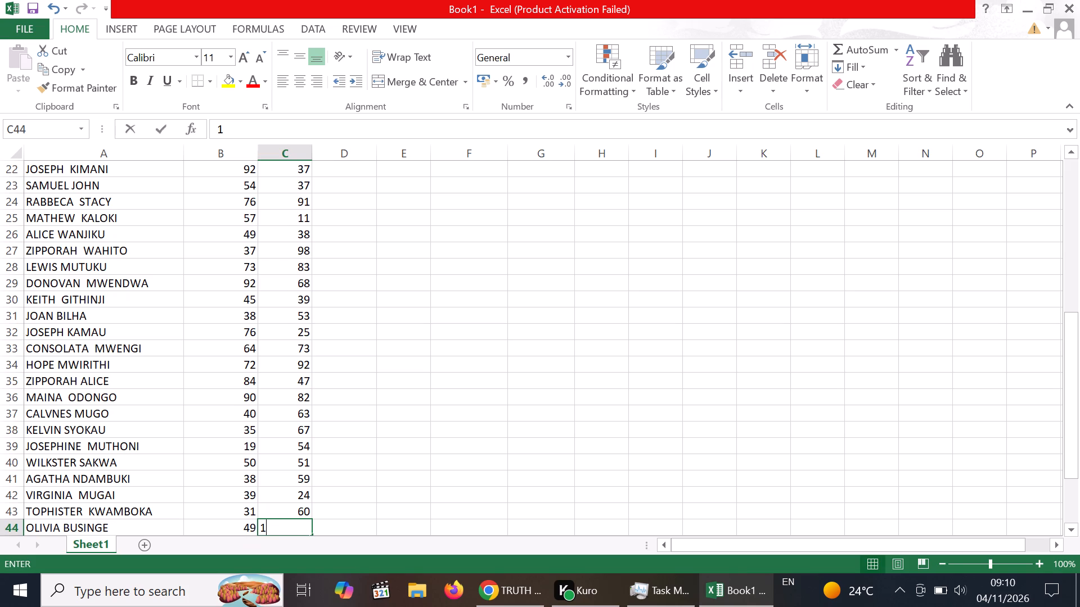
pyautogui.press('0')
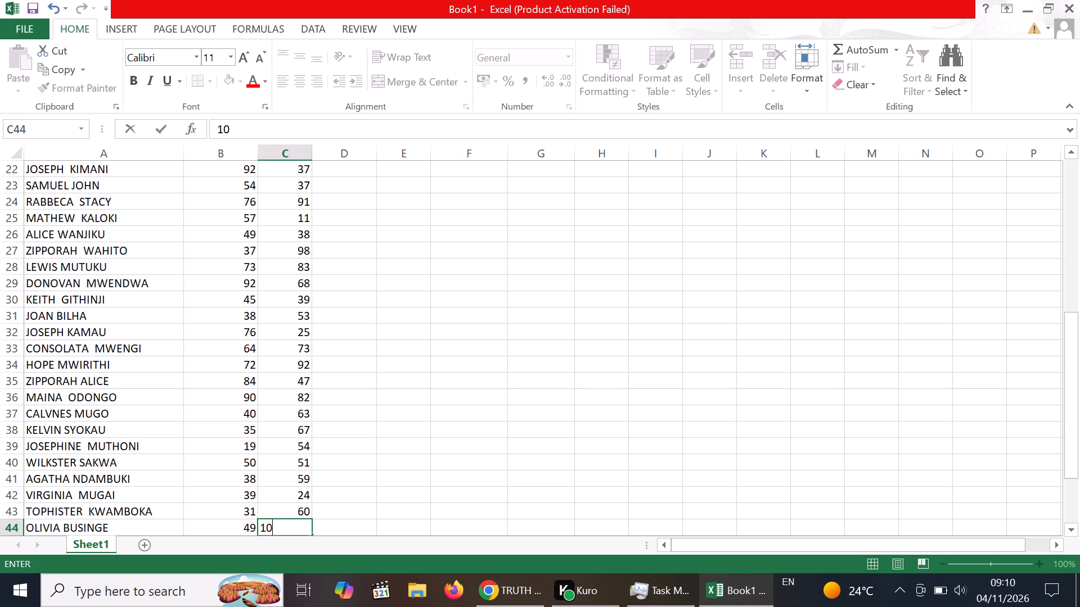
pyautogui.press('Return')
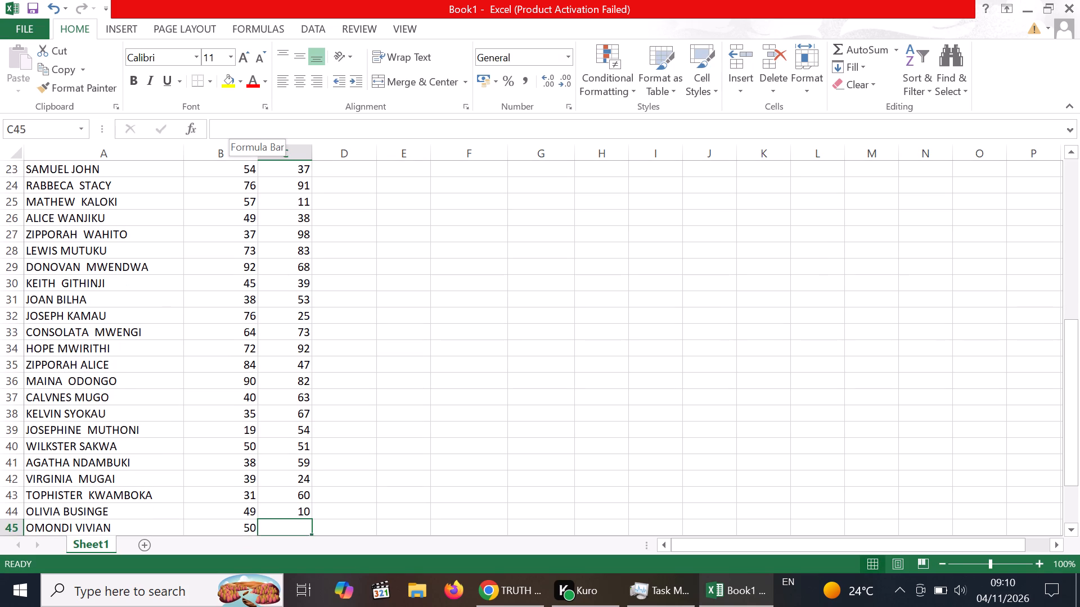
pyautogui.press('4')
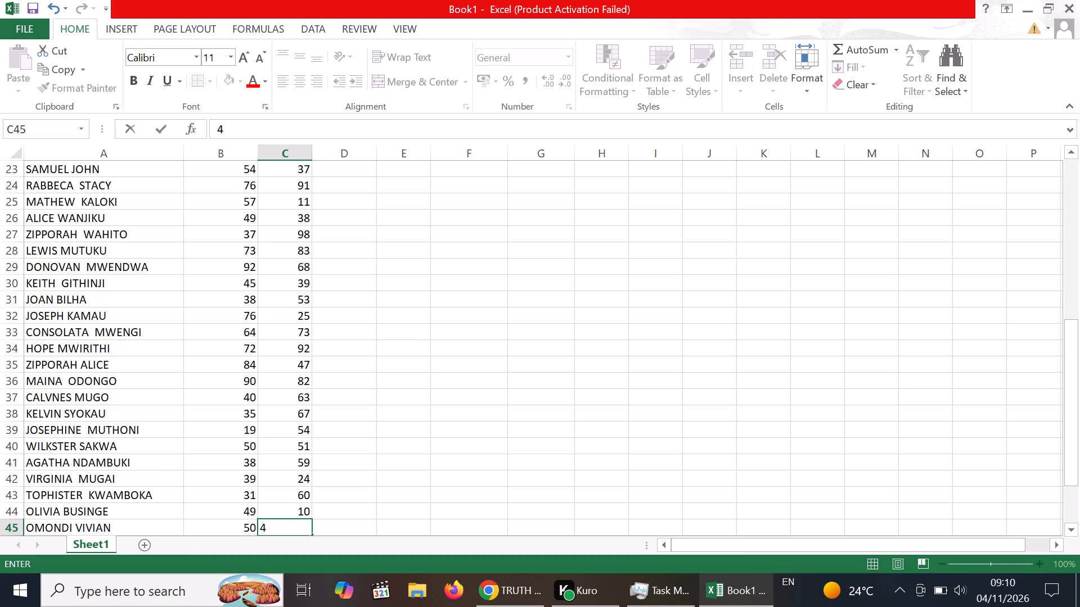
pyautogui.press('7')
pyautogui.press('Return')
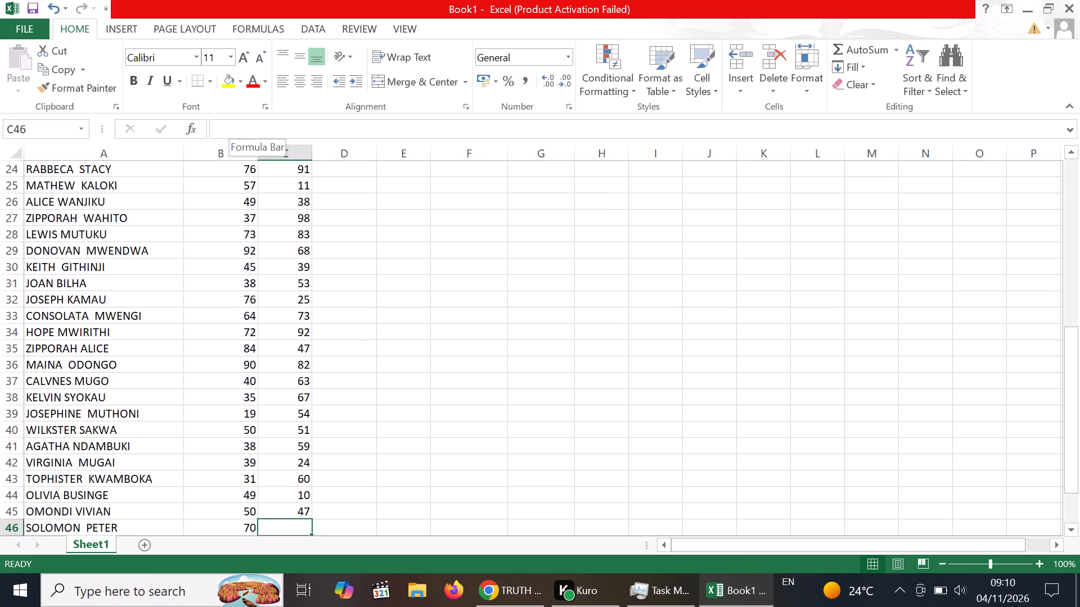
# Enter the ENGLISH marks 69, 27 and 80 in cells C46 to C48.
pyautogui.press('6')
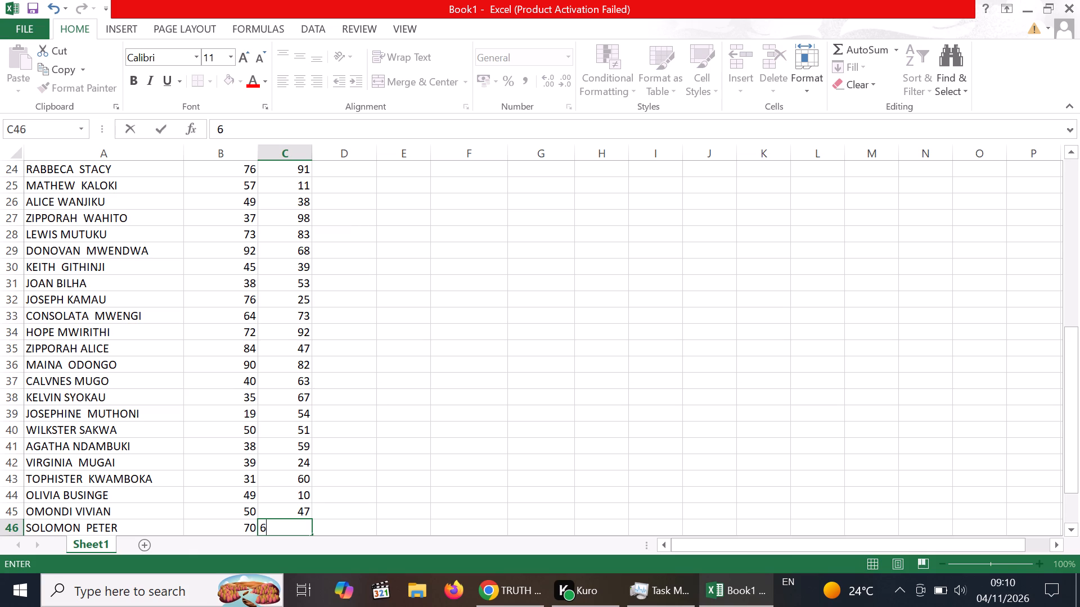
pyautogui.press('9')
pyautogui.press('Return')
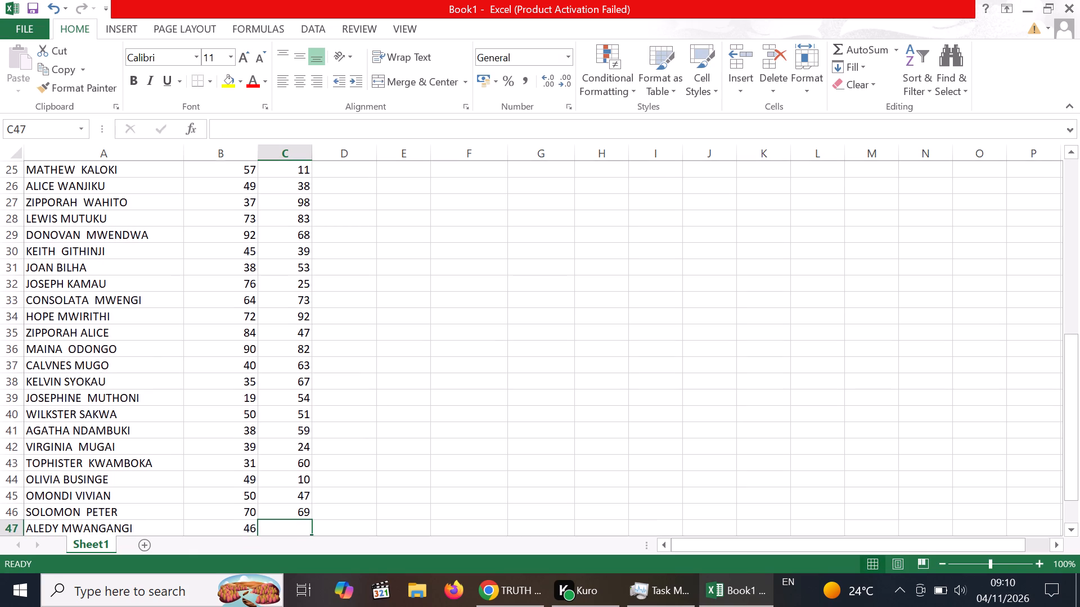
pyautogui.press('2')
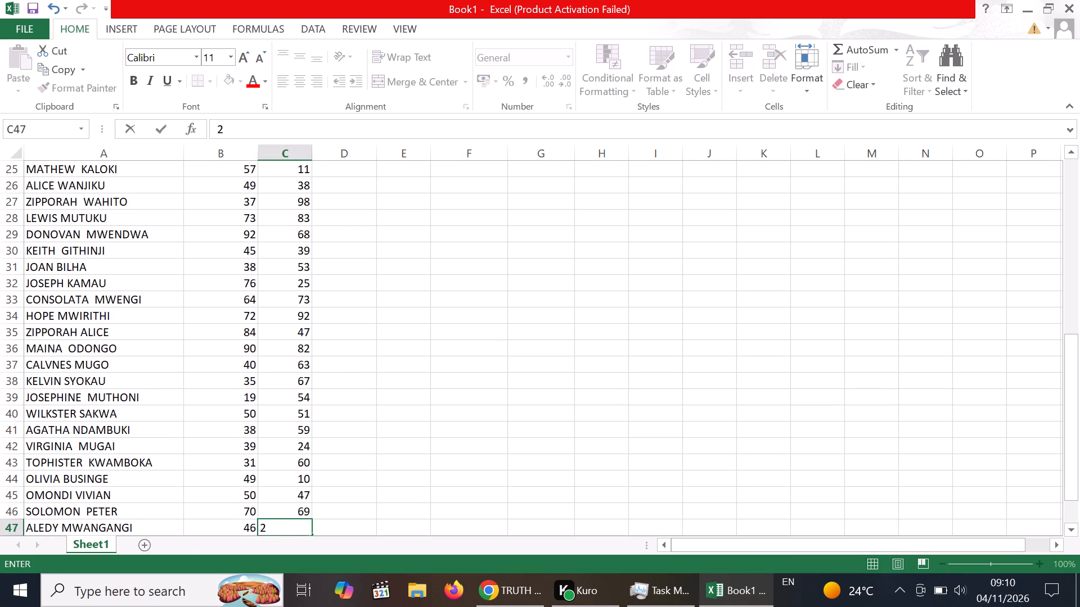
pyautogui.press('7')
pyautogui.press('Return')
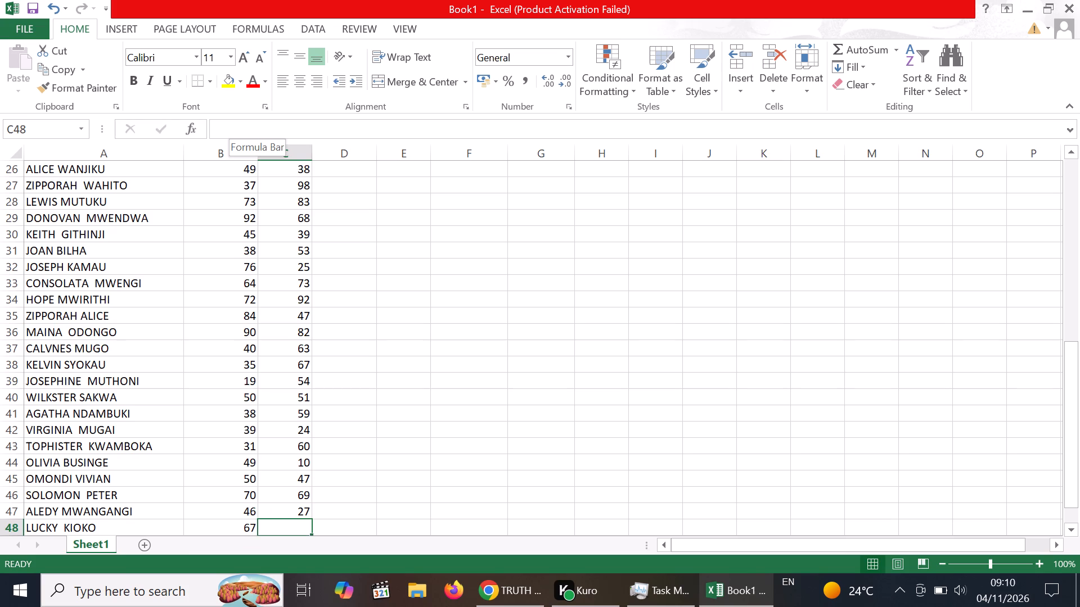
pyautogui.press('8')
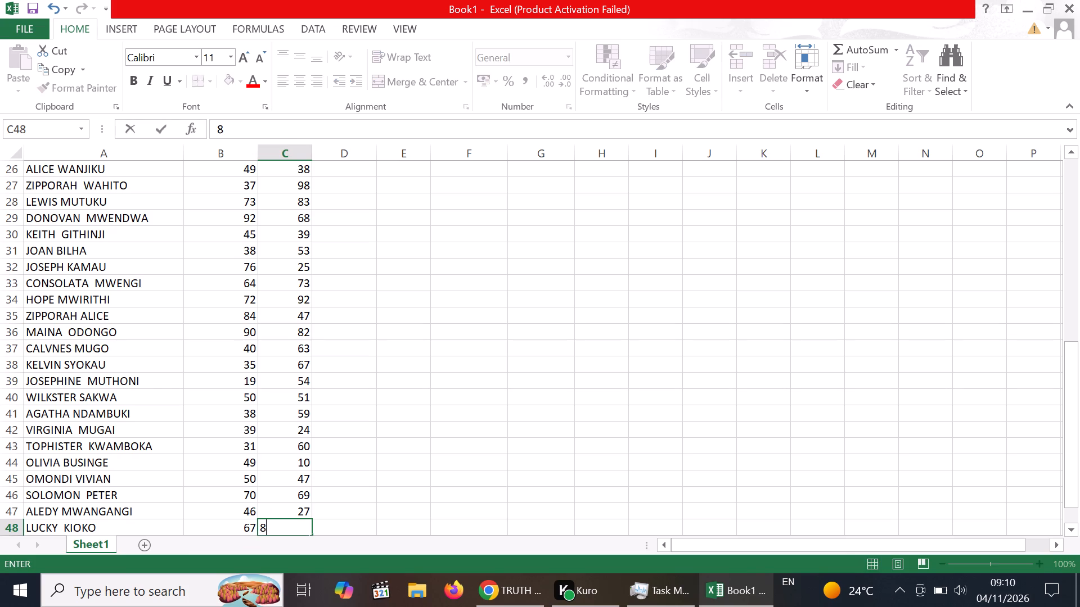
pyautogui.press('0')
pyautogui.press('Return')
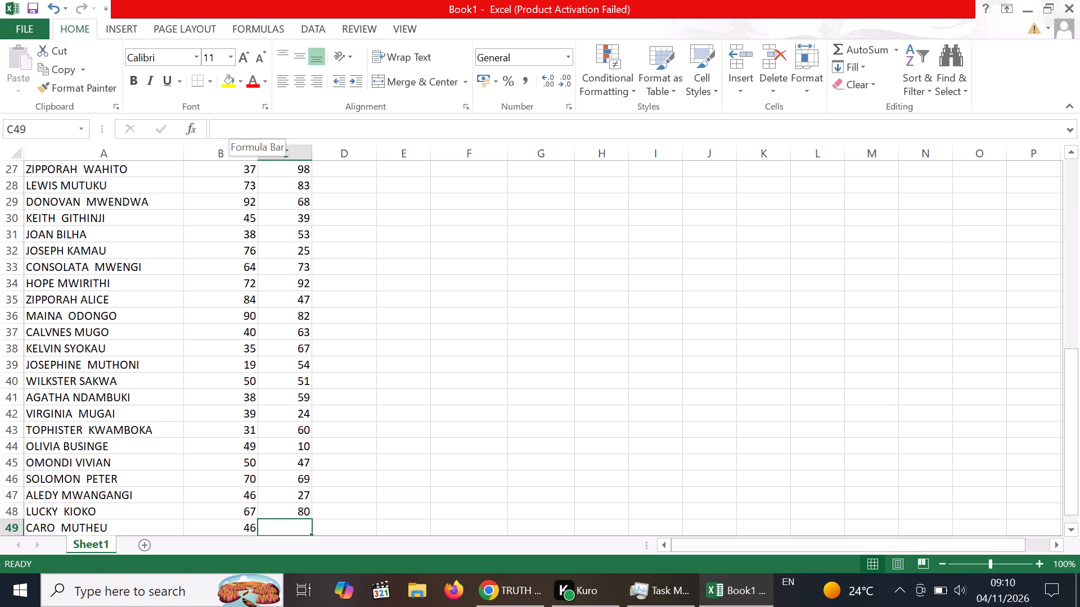
# Enter the ENGLISH marks 30 and 61 in cells C49 and C50.
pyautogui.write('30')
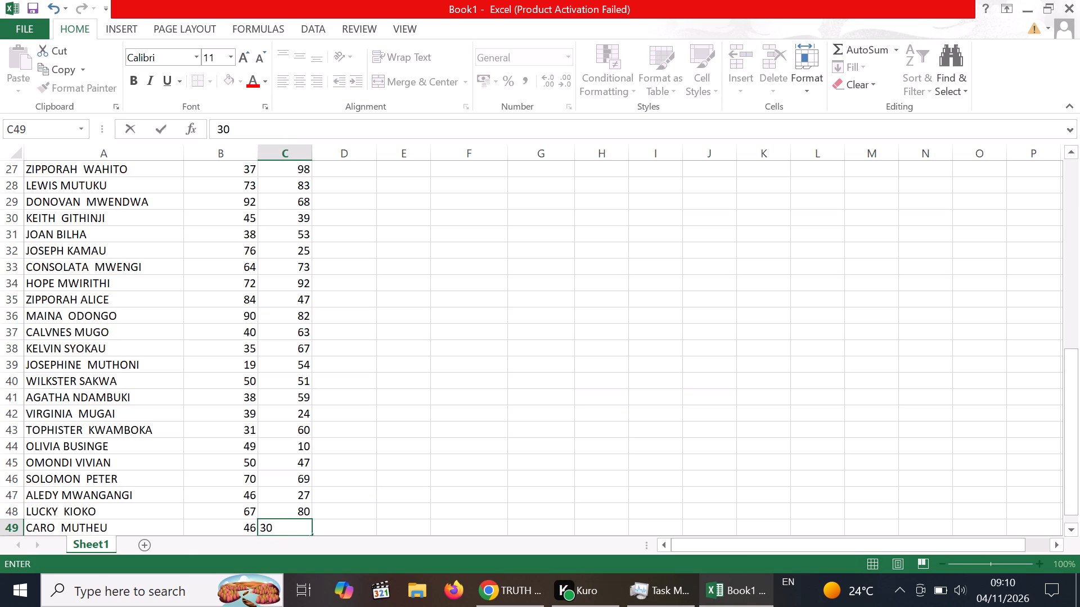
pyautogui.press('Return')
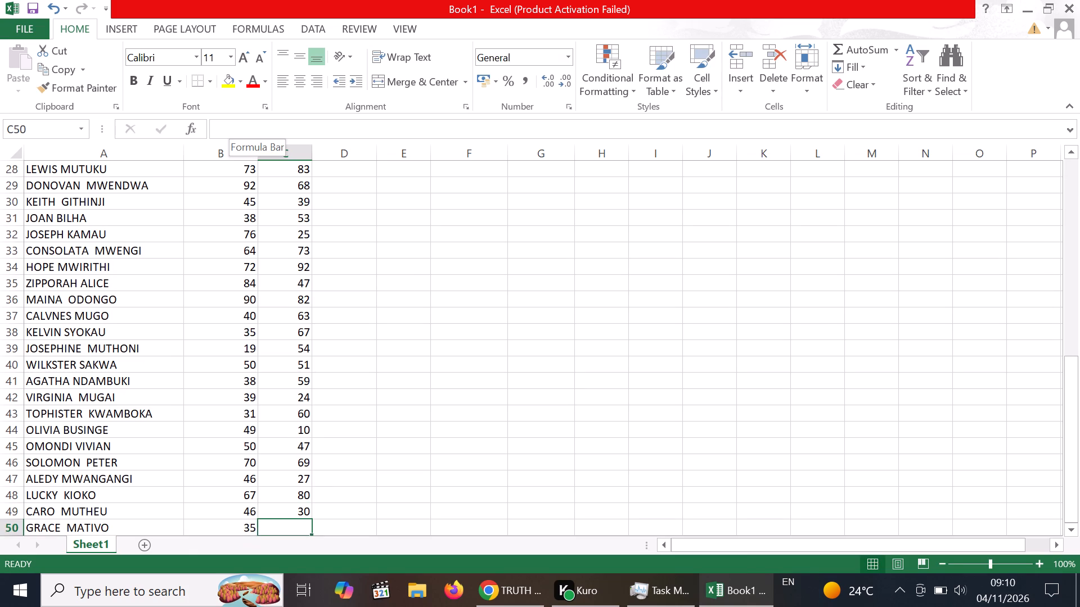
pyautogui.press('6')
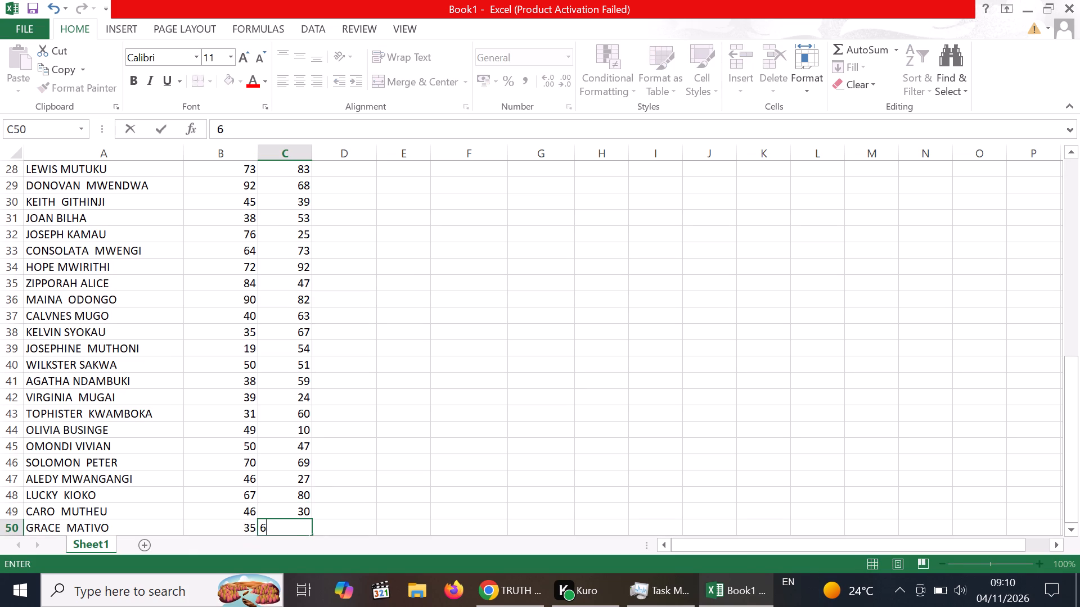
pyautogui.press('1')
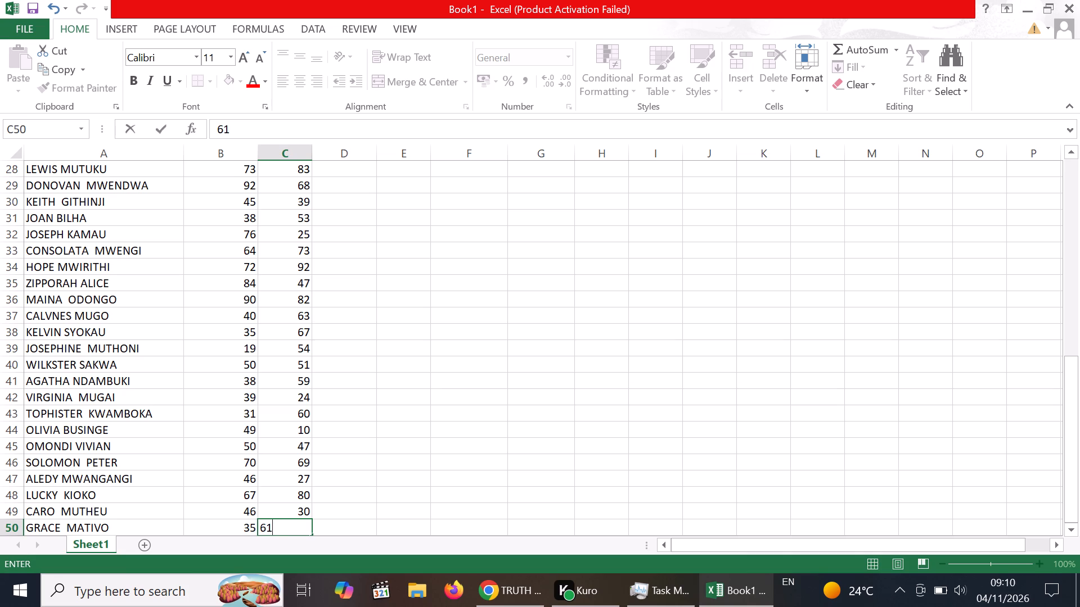
pyautogui.click(359, 176)
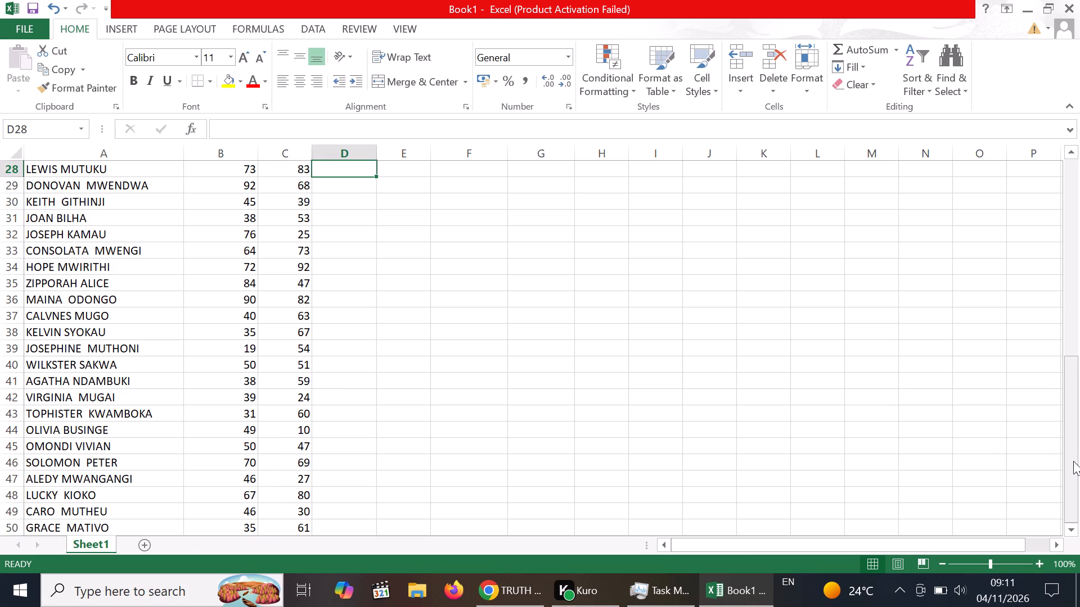
# Enter the KISWAHILI mark 65 in cell D2.
pyautogui.moveTo(1073, 461); pyautogui.dragTo(1067, 360)
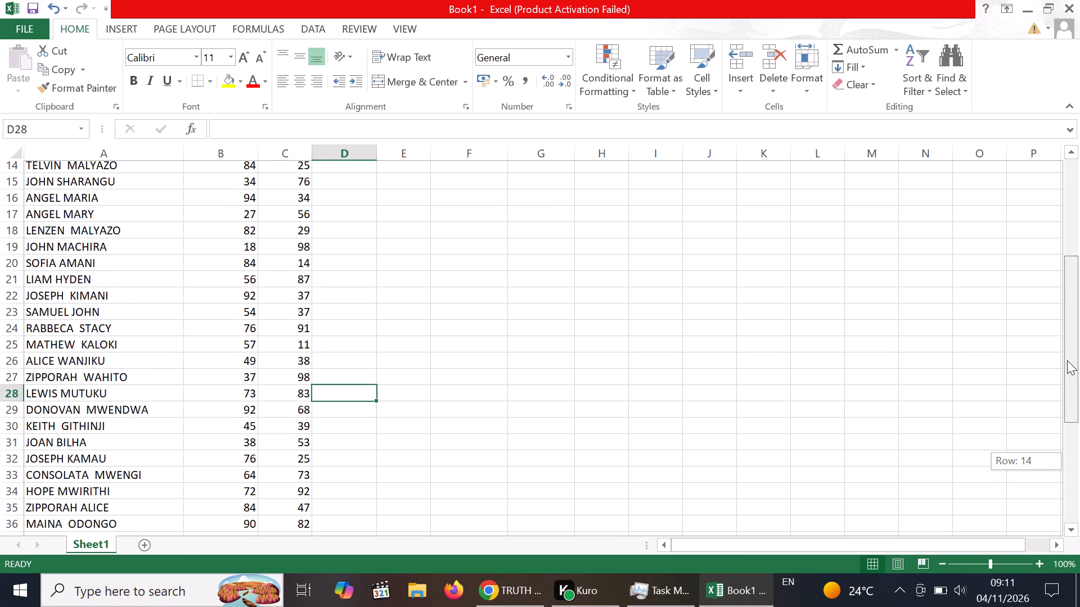
pyautogui.moveTo(1067, 360); pyautogui.dragTo(1059, 248)
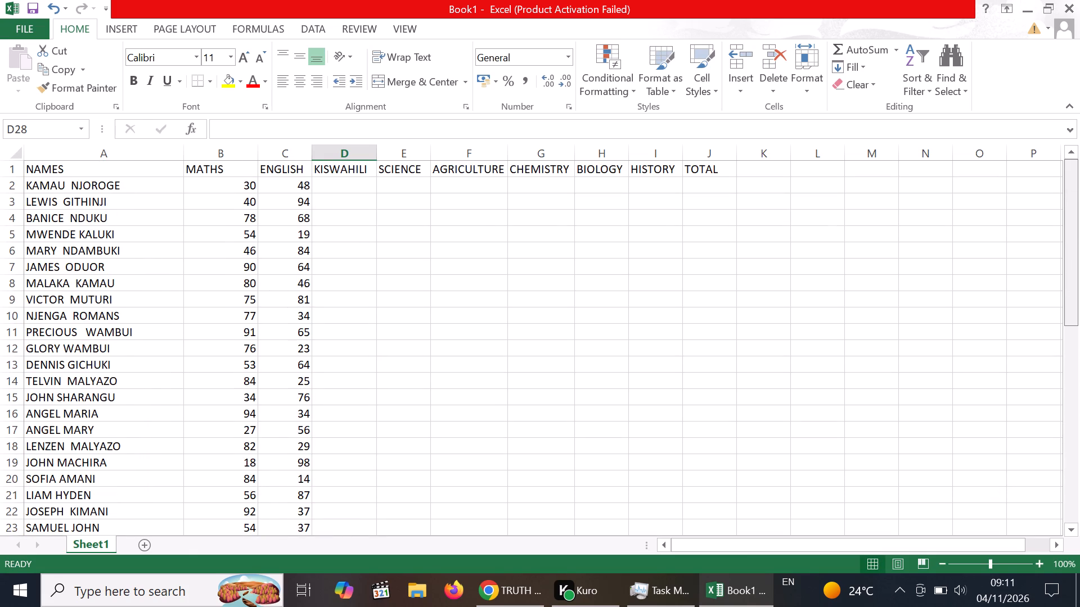
pyautogui.click(352, 193)
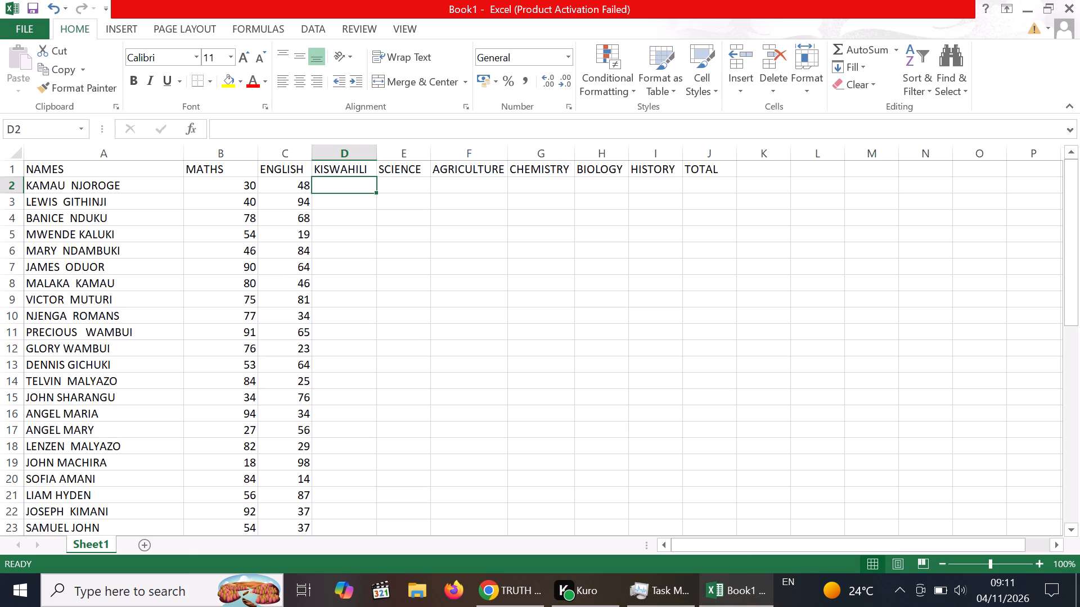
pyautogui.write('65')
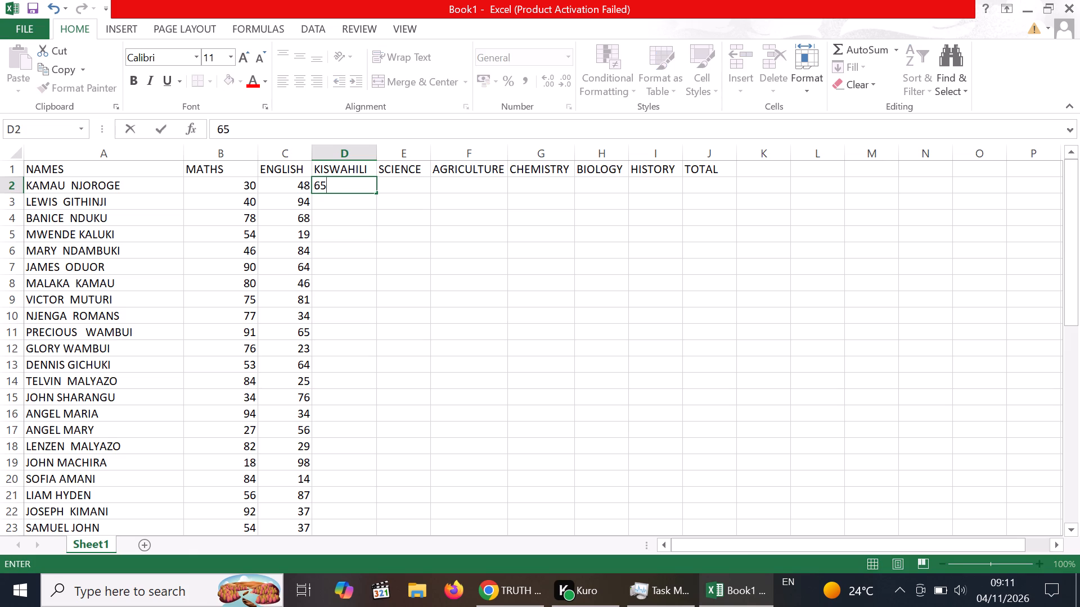
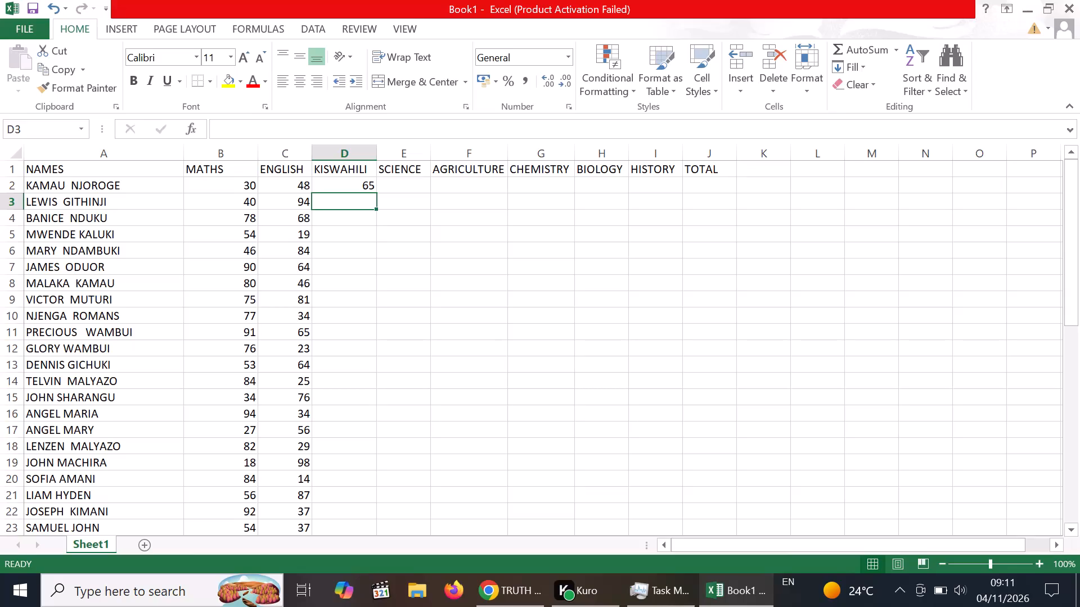
# Enter the KISWAHILI marks 29, 25 and 87 in cells D3 to D5.
pyautogui.press('2')
pyautogui.press('9')
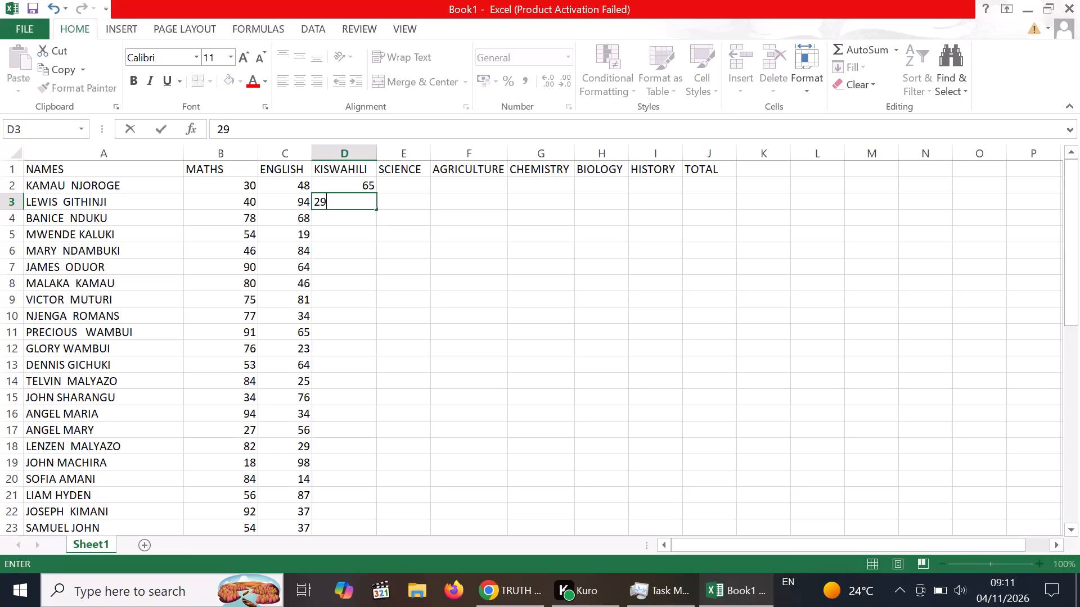
pyautogui.press('Return')
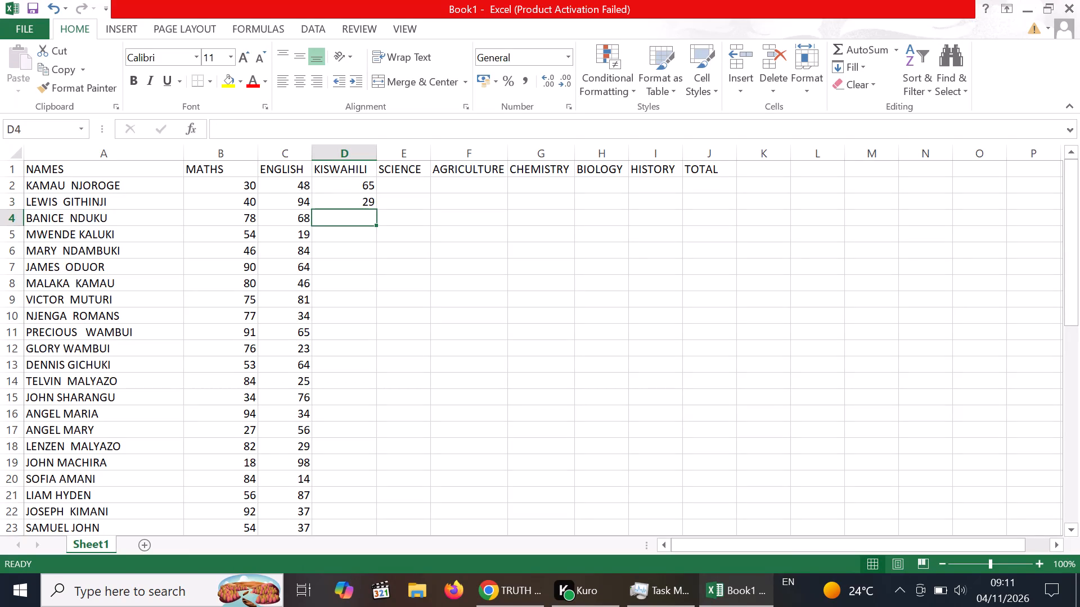
pyautogui.press('2')
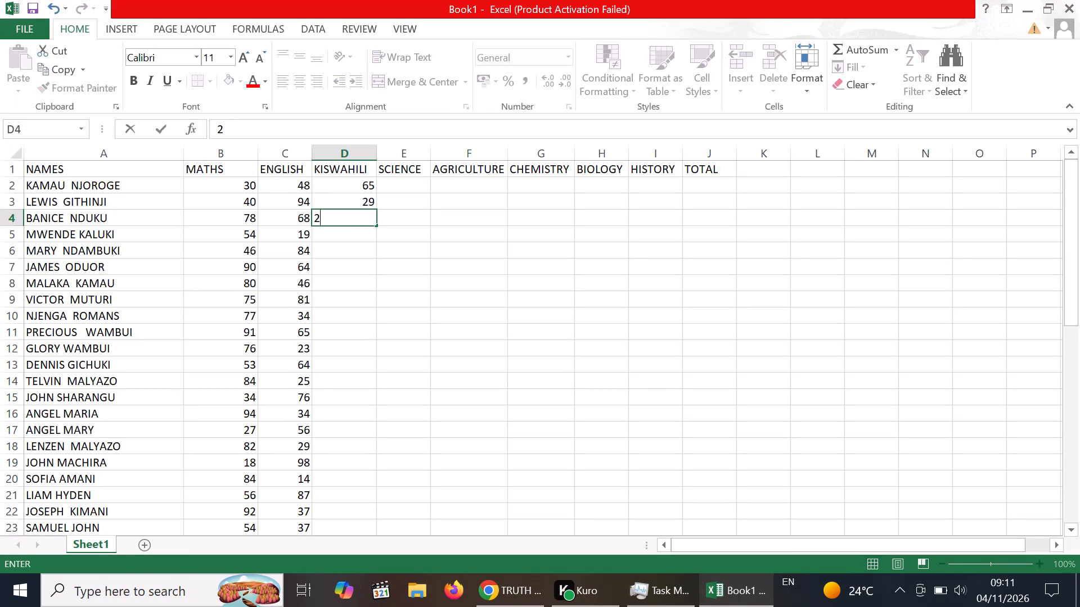
pyautogui.press('5')
pyautogui.press('Return')
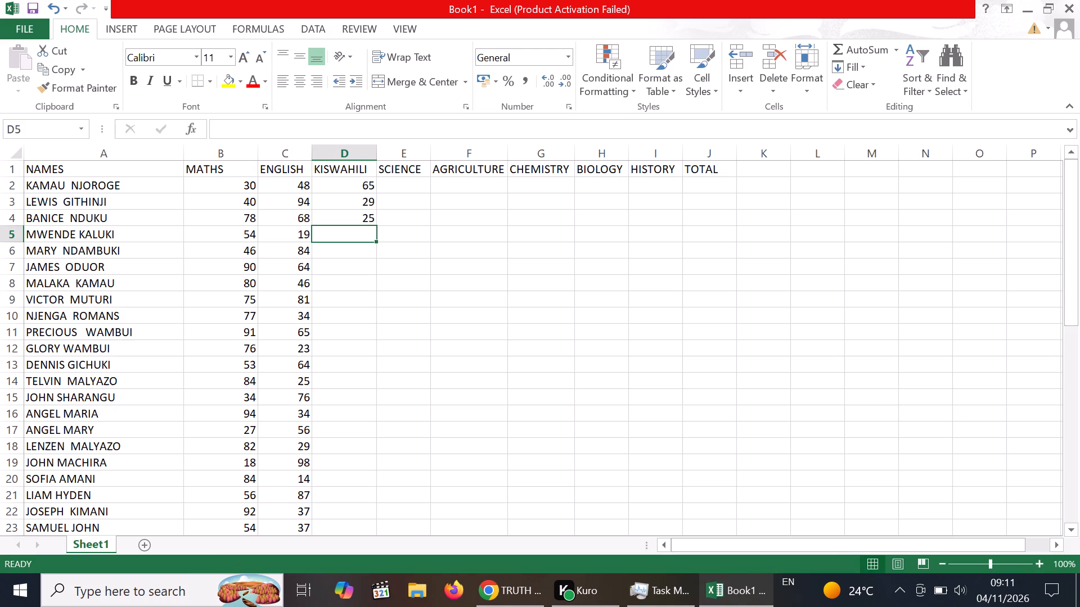
pyautogui.write('87')
pyautogui.press('Return')
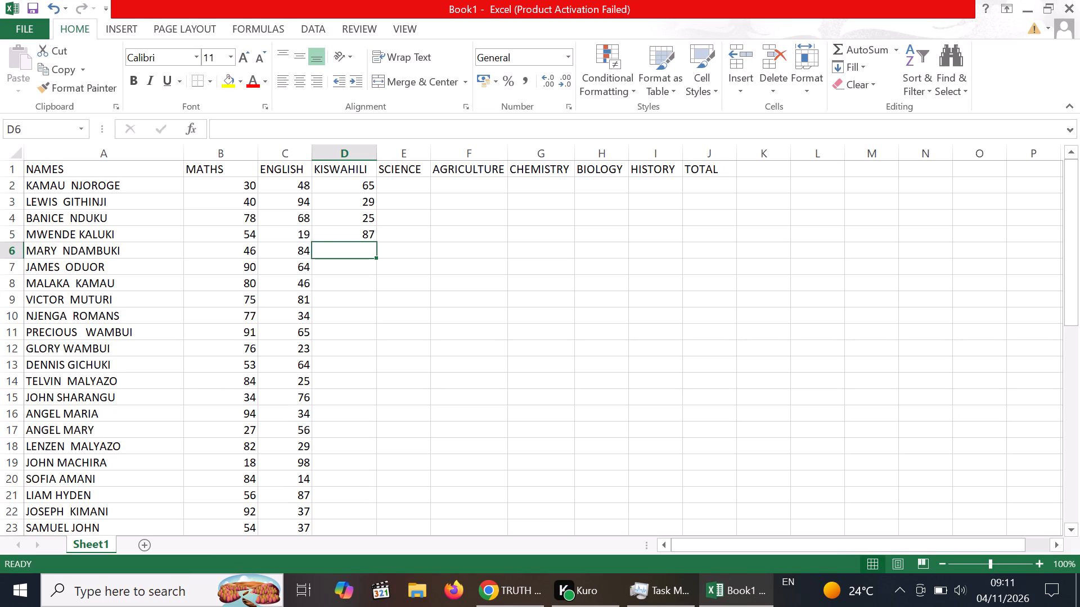
# Enter the KISWAHILI marks 23, 98, 26 and 86 in cells D6 to D9.
pyautogui.write('23')
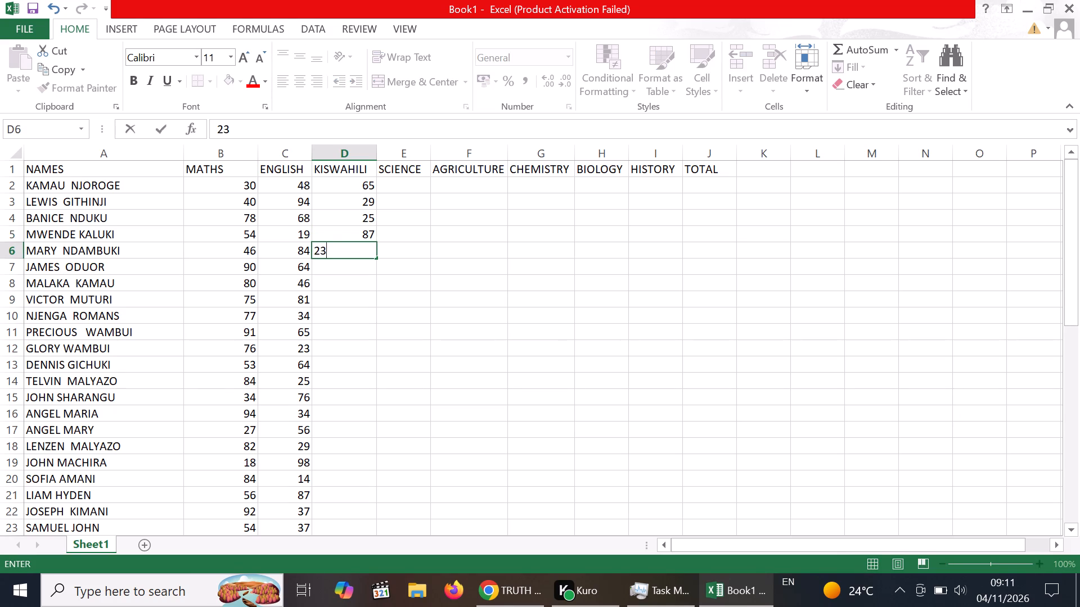
pyautogui.press('Return')
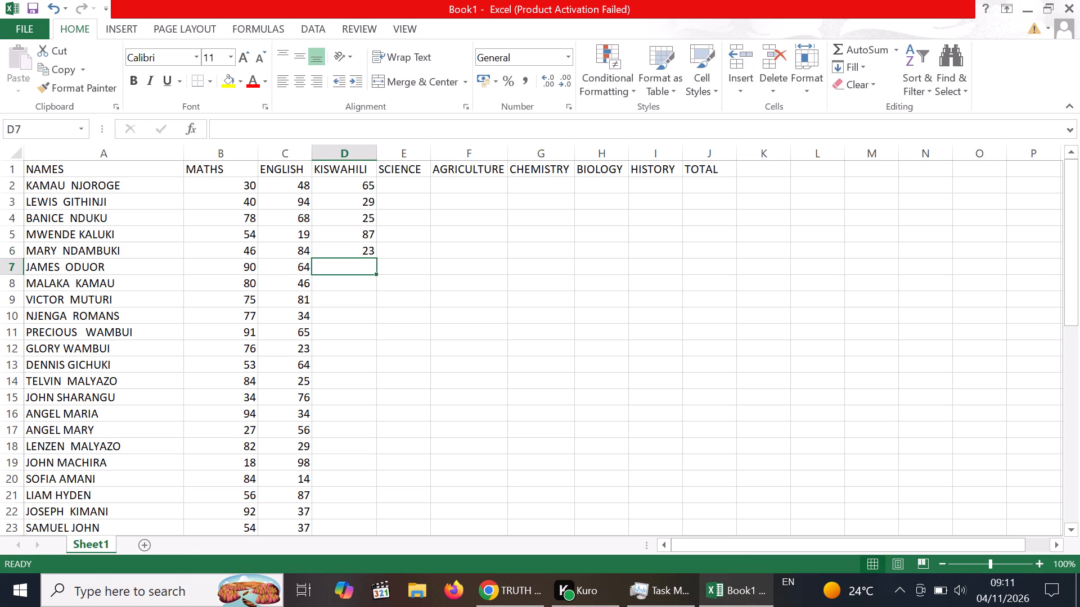
pyautogui.write('98')
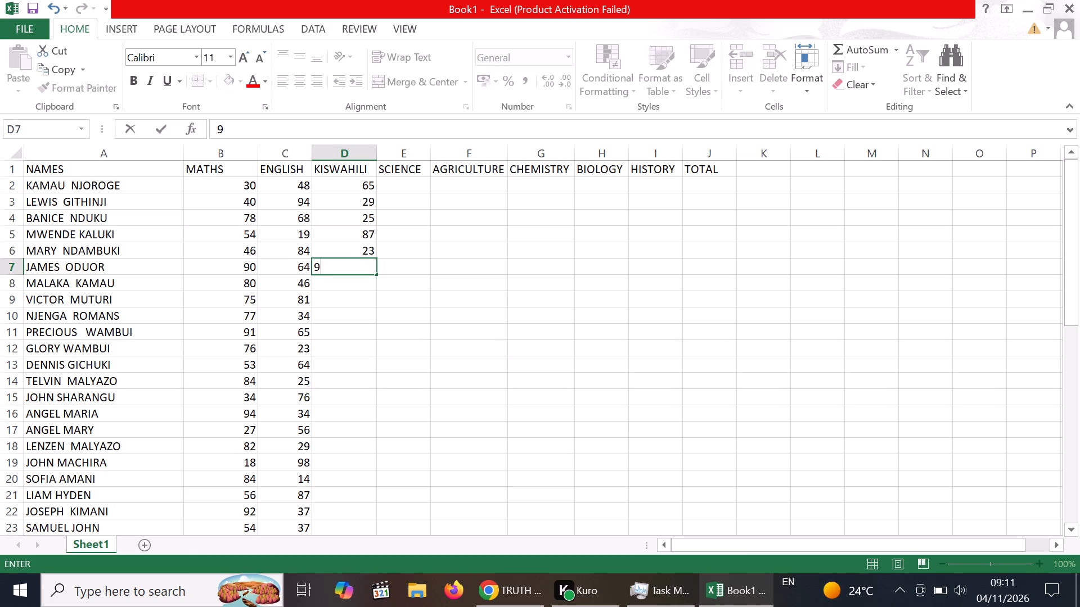
pyautogui.press('Return')
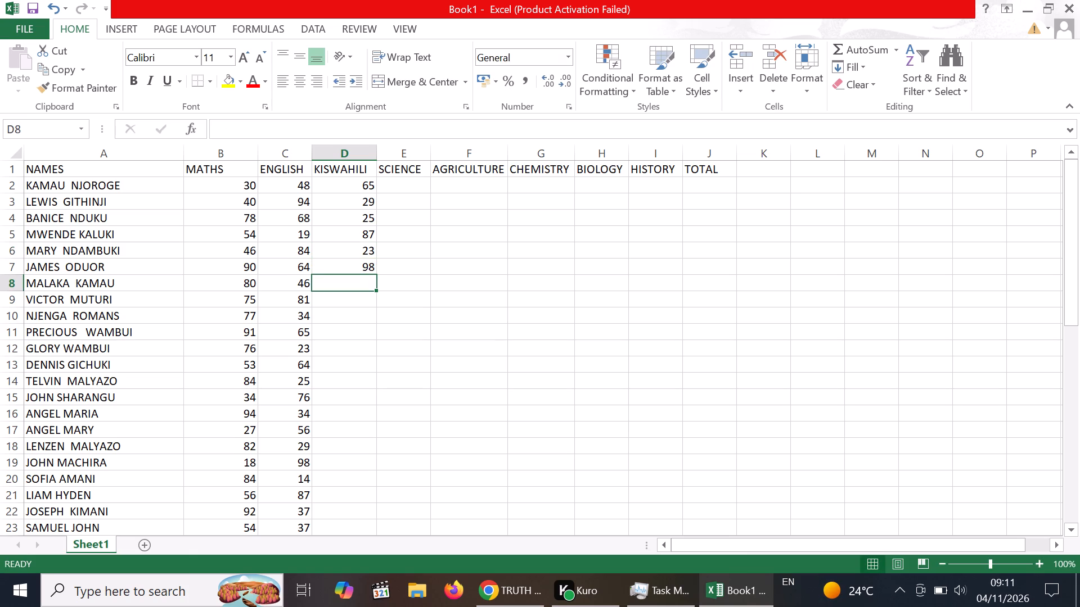
pyautogui.write('26')
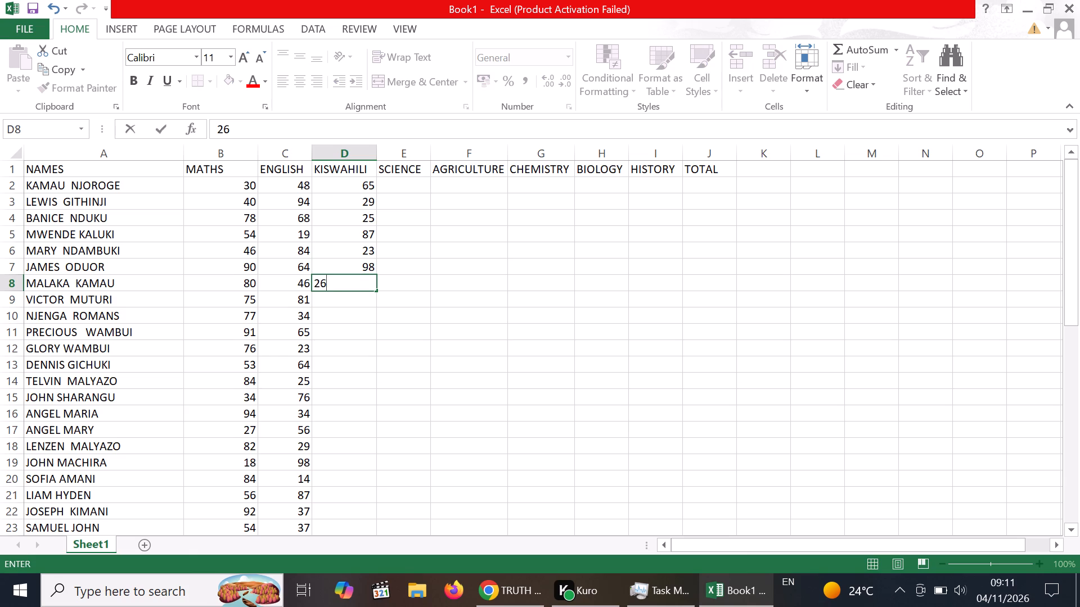
pyautogui.press('Return')
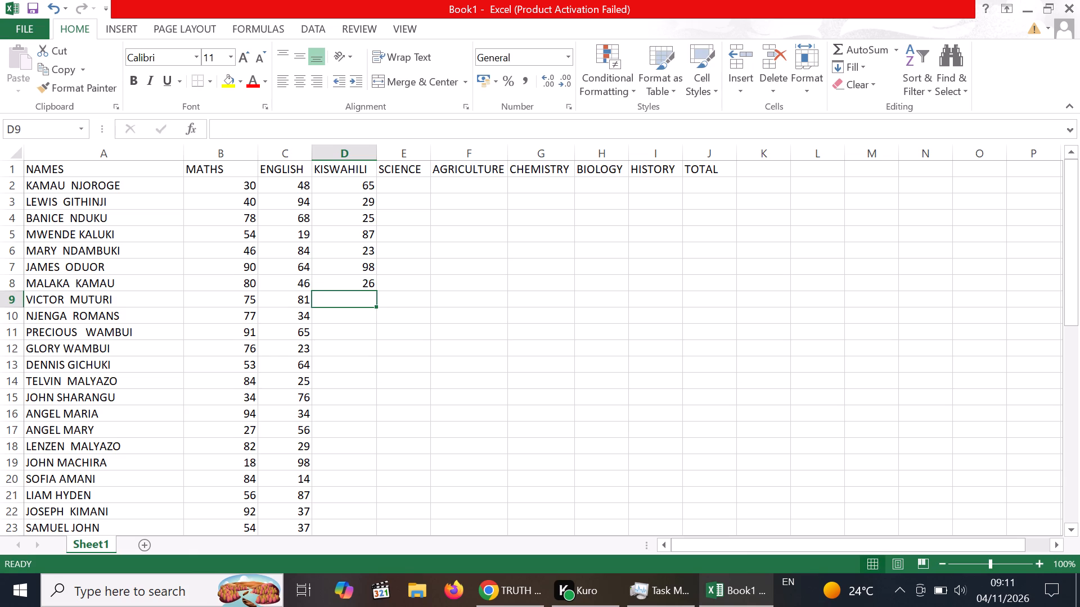
pyautogui.press('8')
pyautogui.press('6')
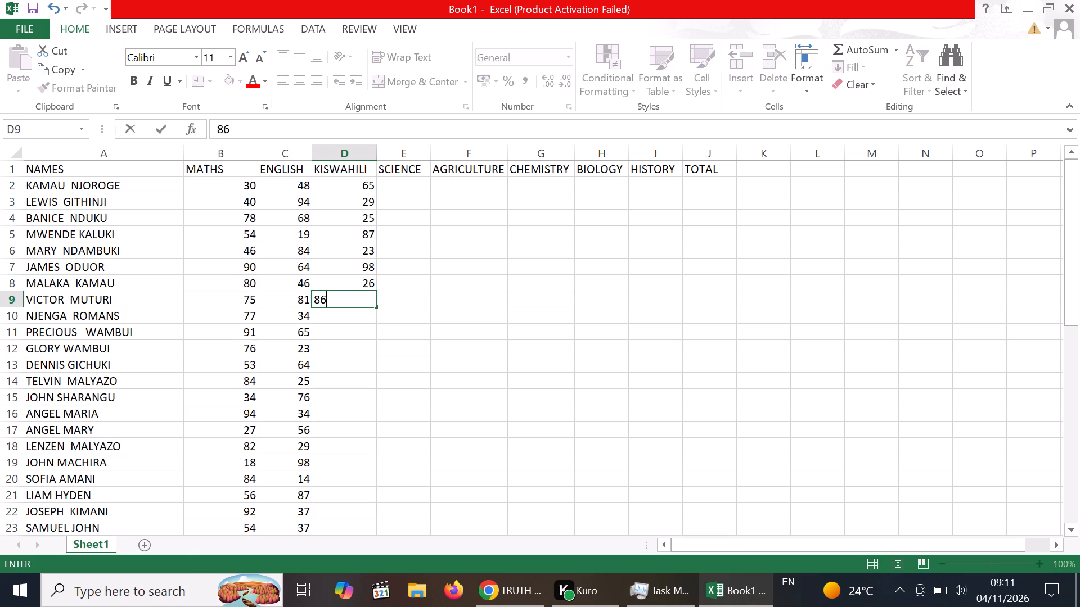
pyautogui.press('Return')
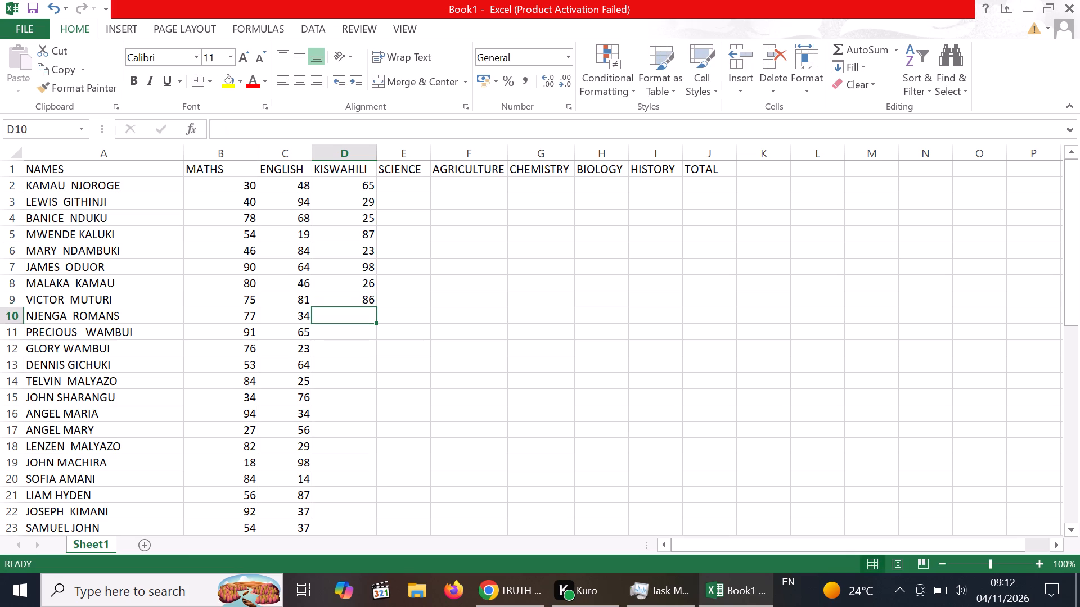
# Enter the KISWAHILI marks 56, 87, 47 and 82 in cells D10 to D13.
pyautogui.write('56')
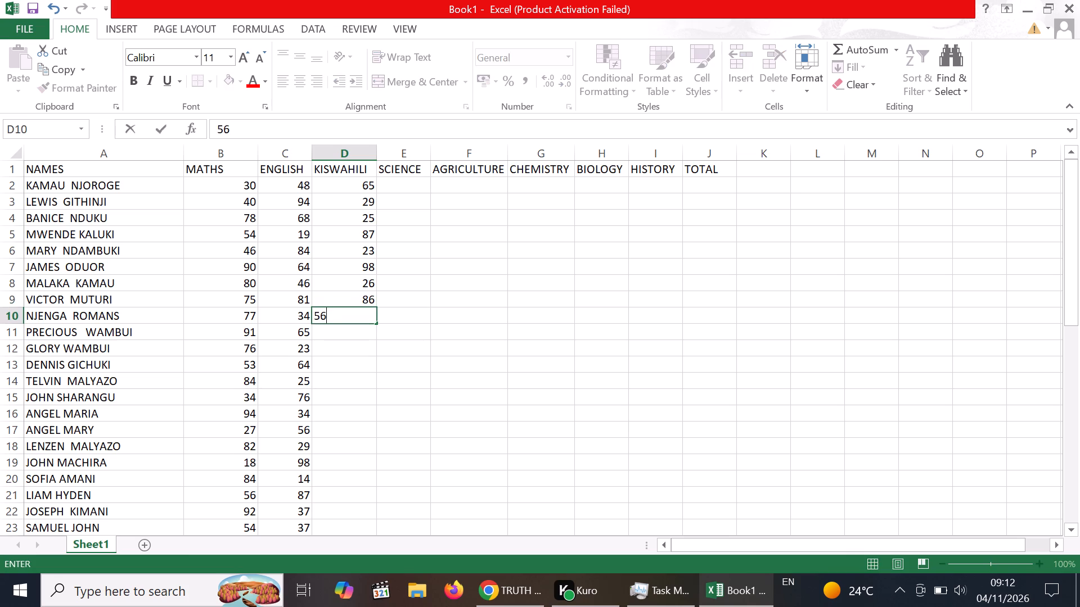
pyautogui.press('Return')
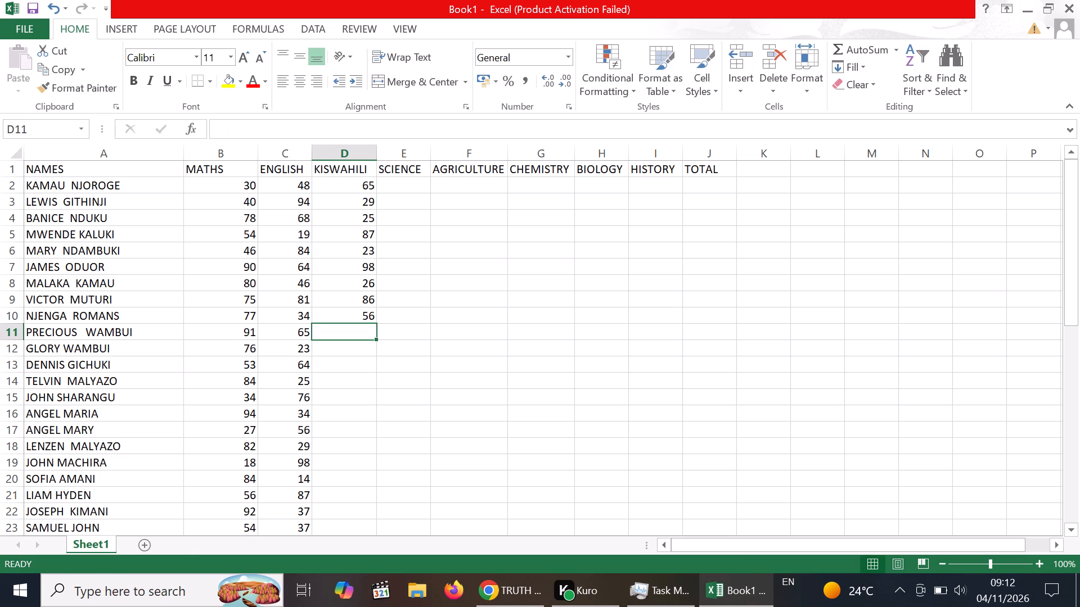
pyautogui.write('87')
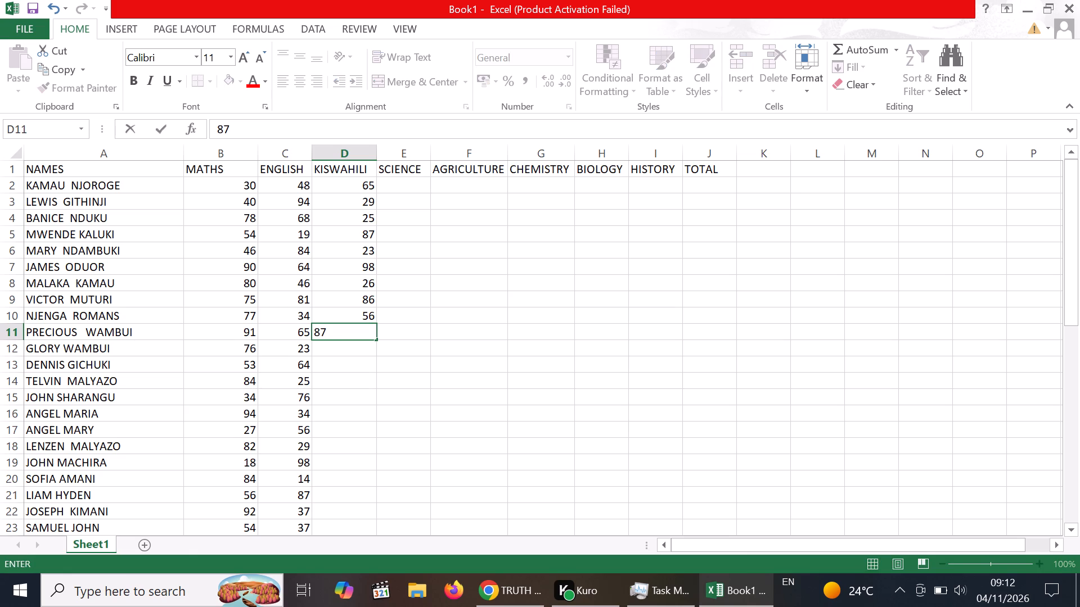
pyautogui.press('Return')
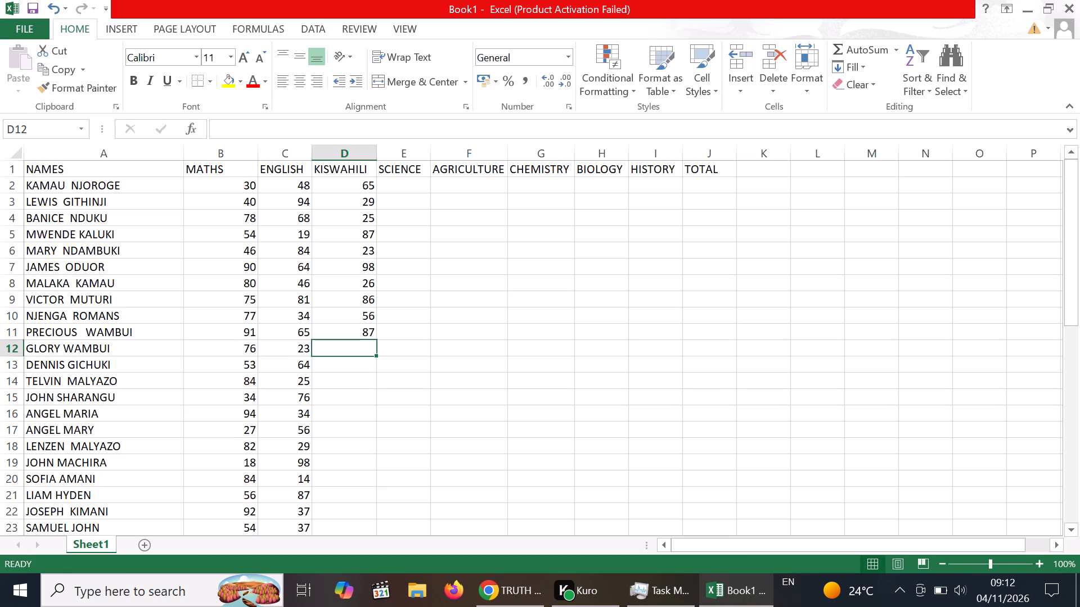
pyautogui.write('47')
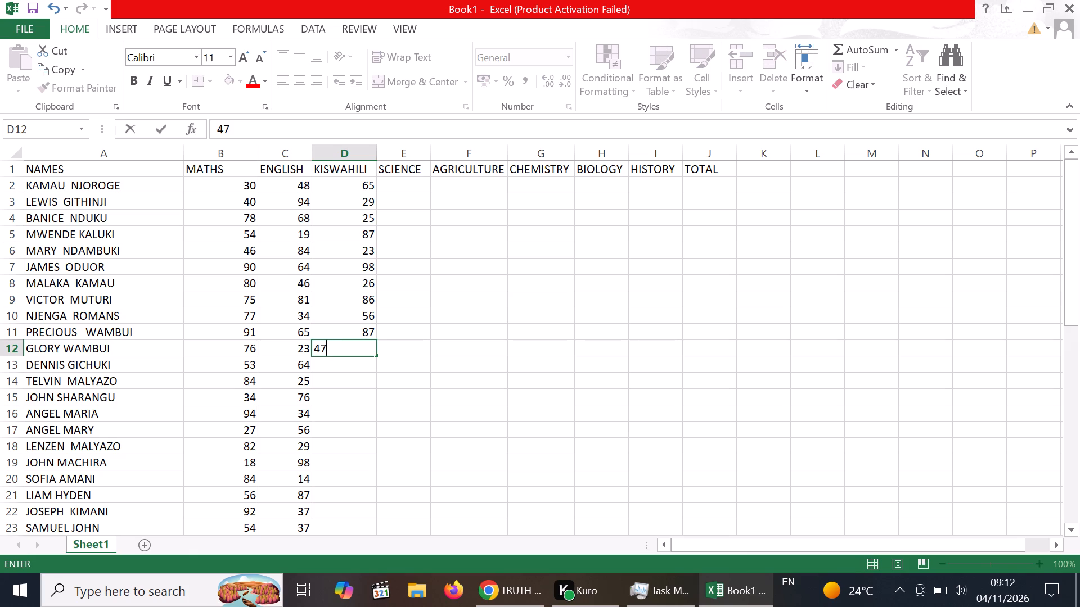
pyautogui.press('Return')
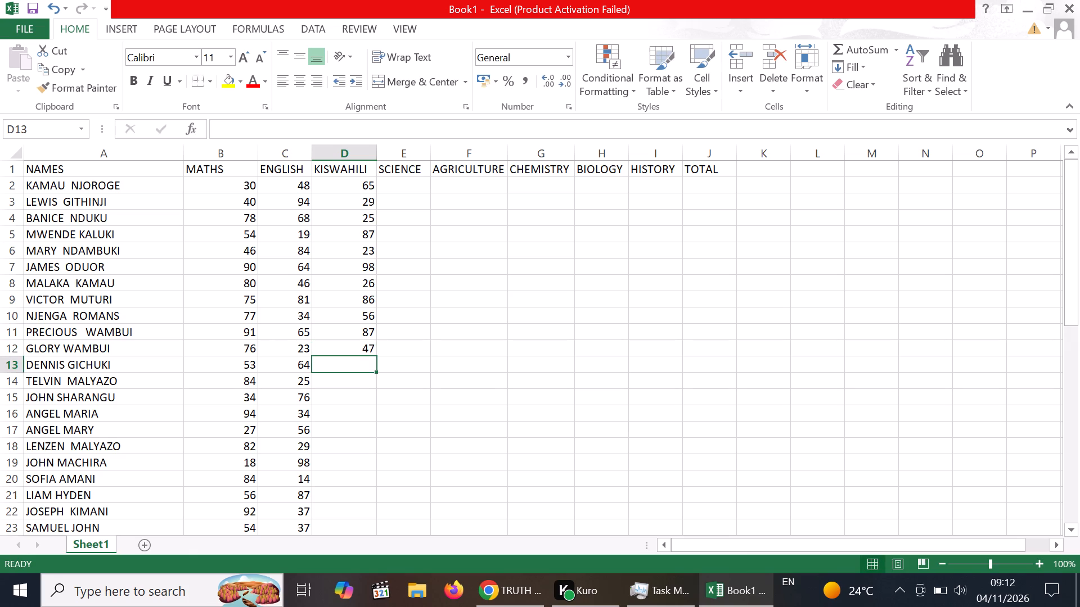
pyautogui.press('8')
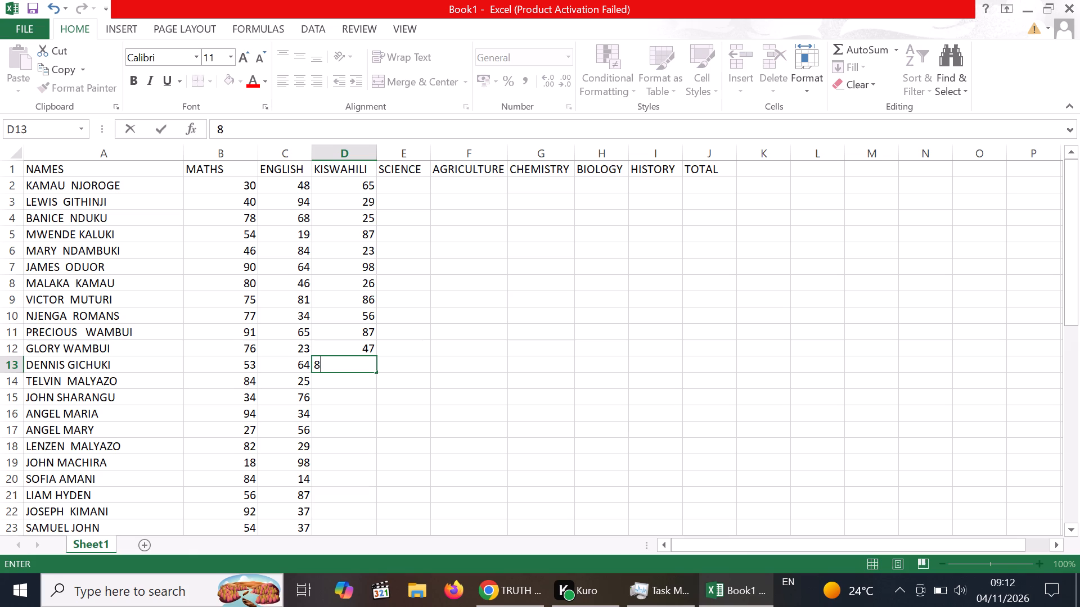
pyautogui.press('2')
pyautogui.press('Return')
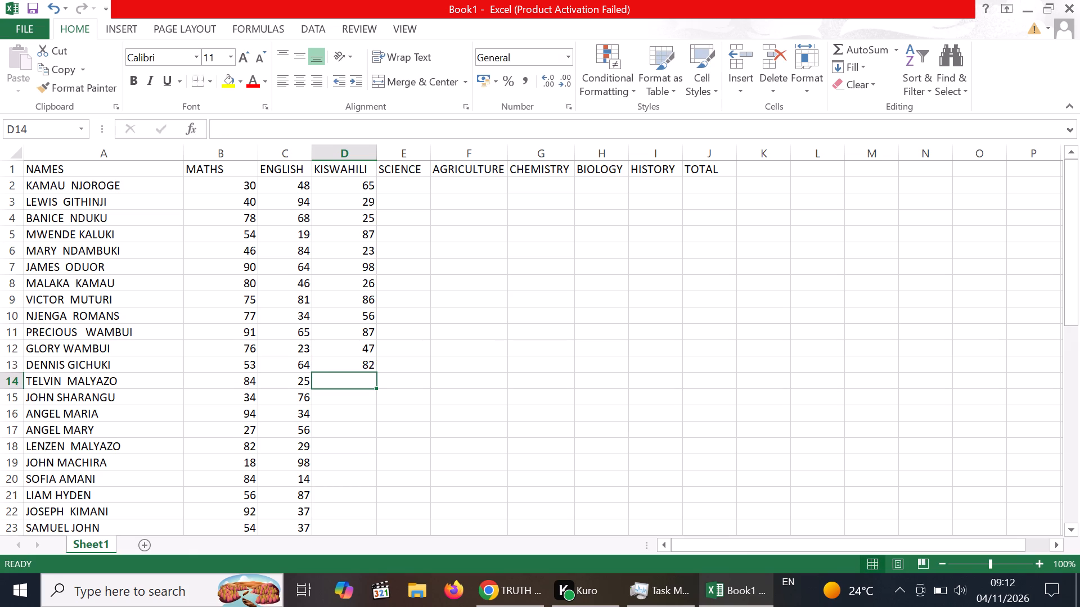
# Enter the KISWAHILI marks 84, 24 and 13 in cells D14 to D16.
pyautogui.write('87')
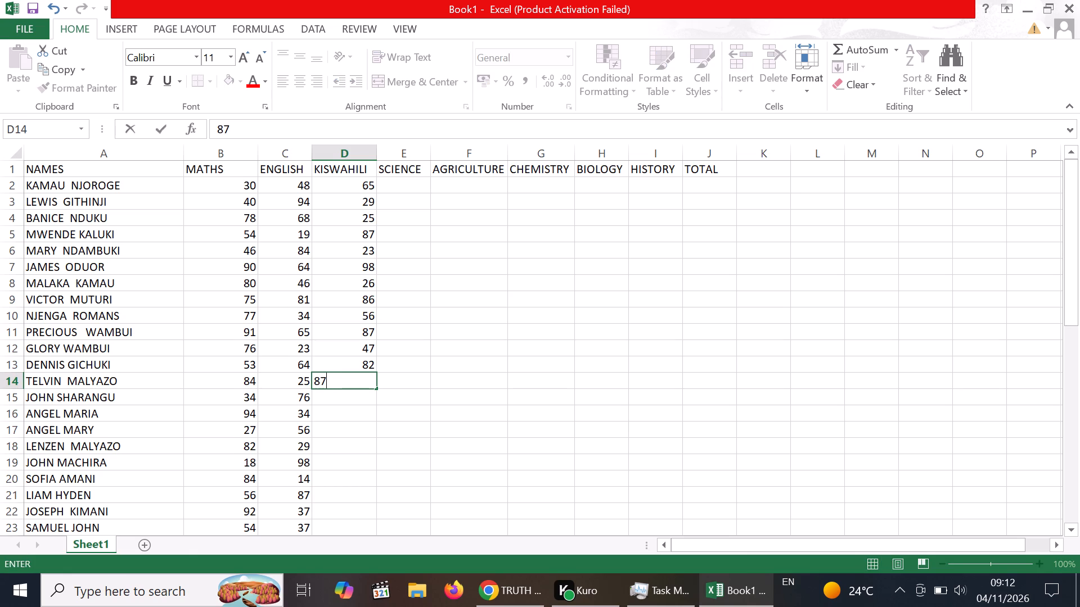
pyautogui.press('BackSpace')
pyautogui.press('4')
pyautogui.press('Return')
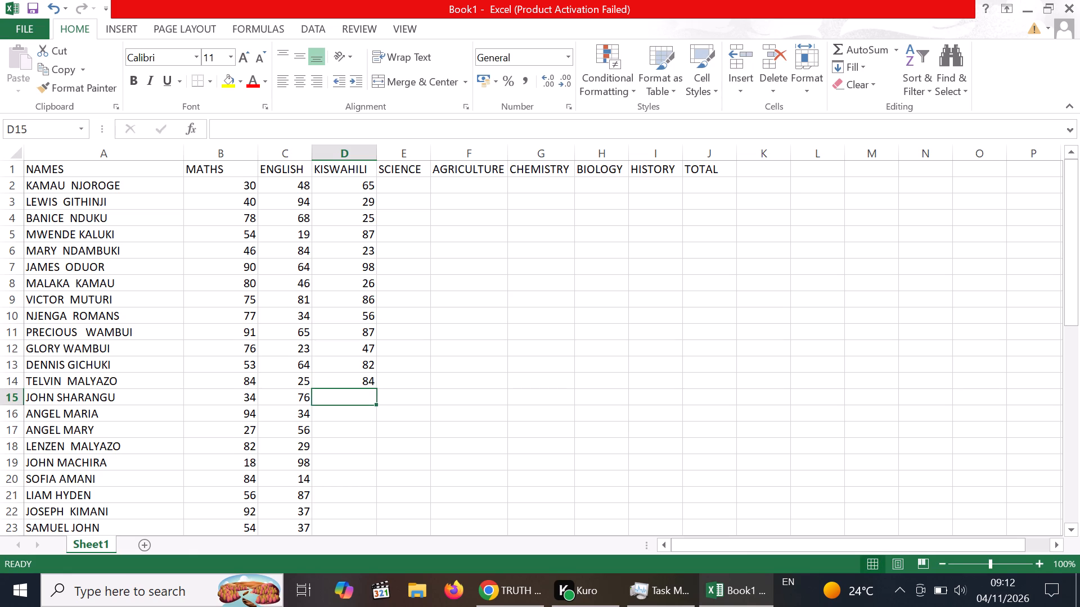
pyautogui.write('24')
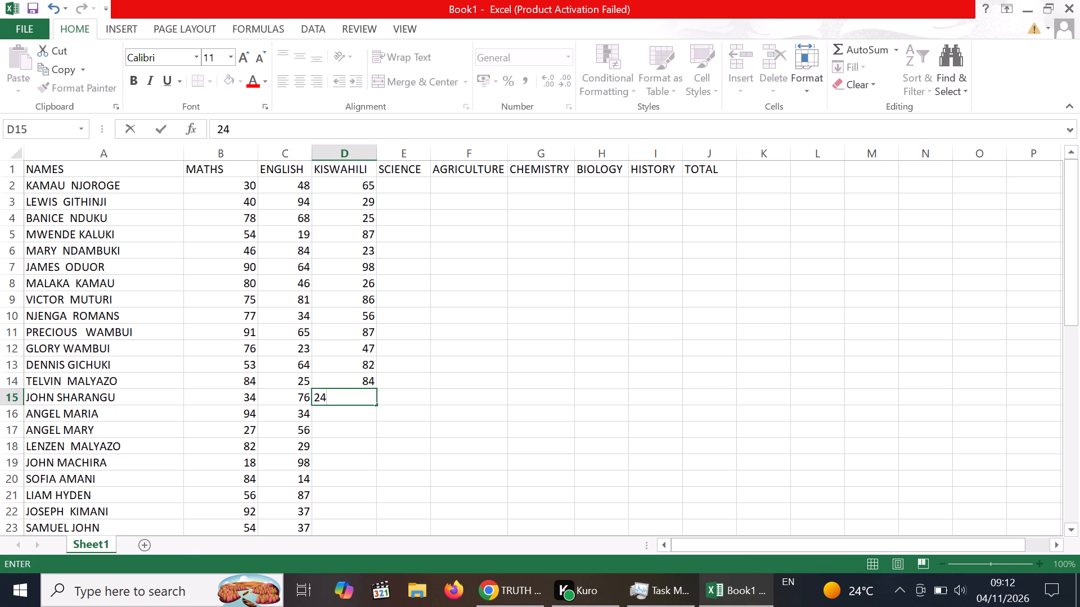
pyautogui.press('Return')
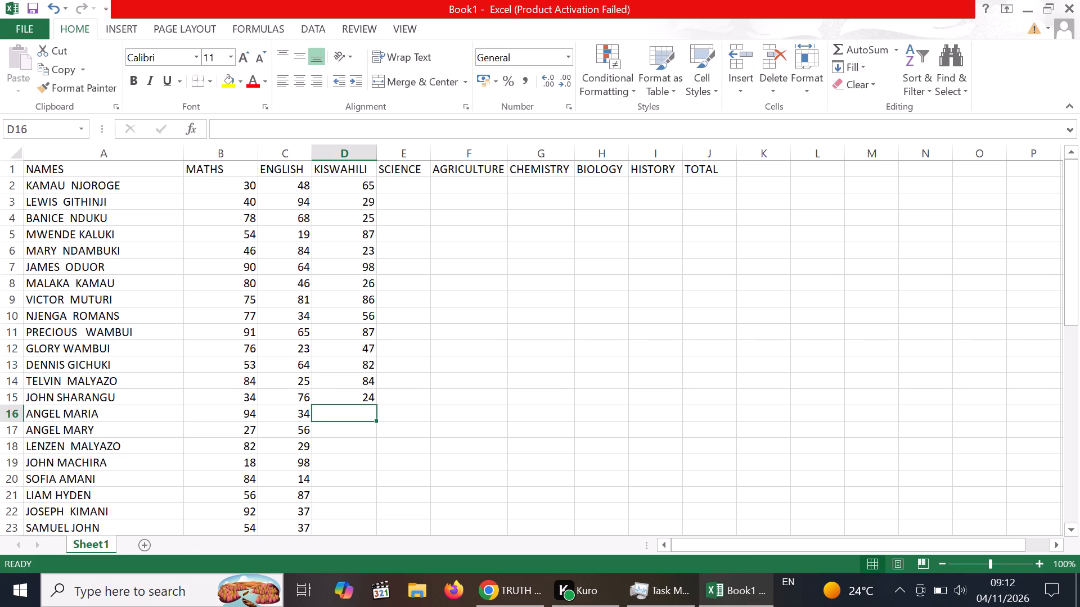
pyautogui.press('1')
pyautogui.press('3')
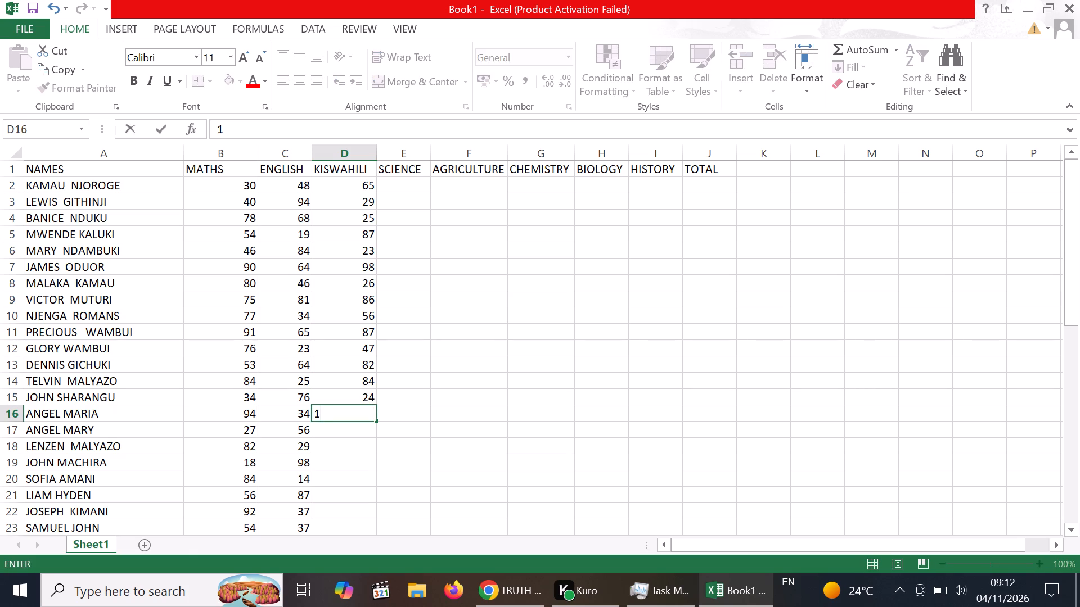
pyautogui.press('Return')
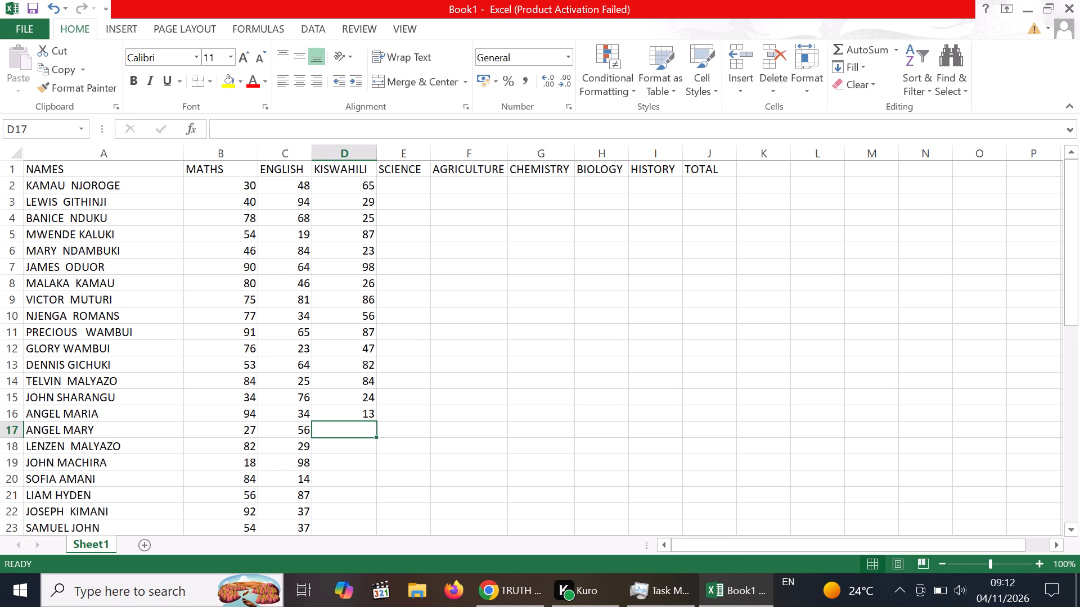
# Enter the KISWAHILI mark 34 in cell D17.
pyautogui.write('TY')
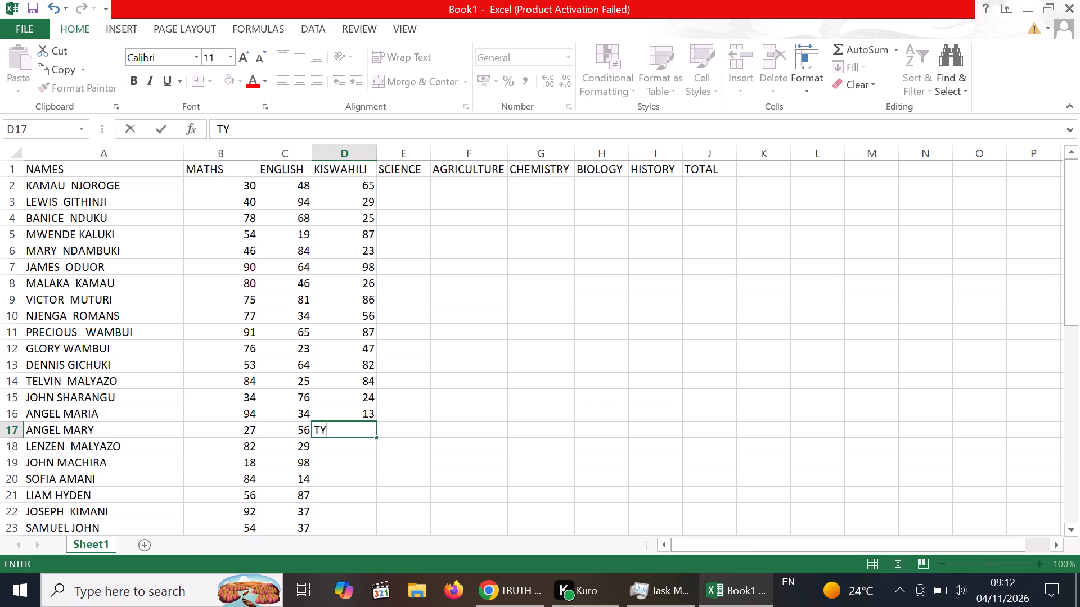
pyautogui.press('BackSpace')
pyautogui.press('BackSpace')
pyautogui.press('3')
pyautogui.press('4')
pyautogui.press('Return')
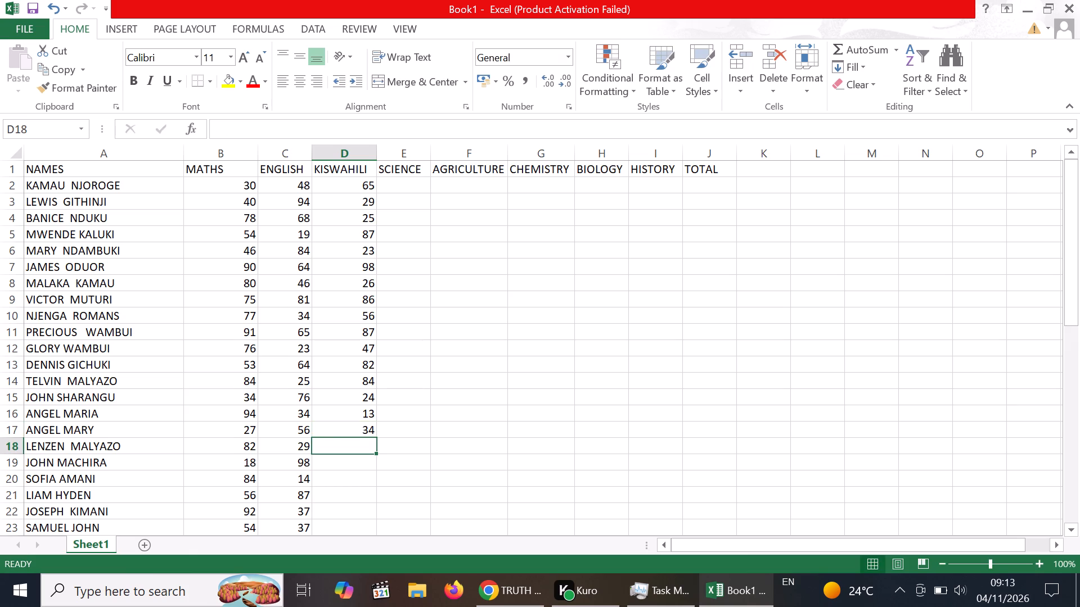
# Enter the KISWAHILI marks 29, 04, 74 and 91 in cells D18 to D21.
pyautogui.press('2')
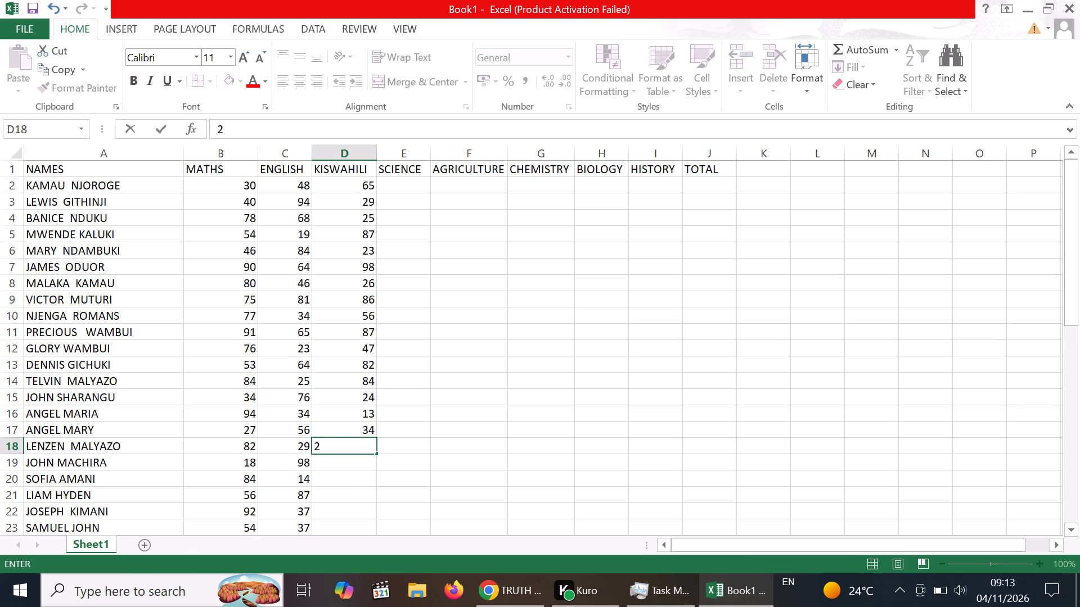
pyautogui.press('9')
pyautogui.press('Return')
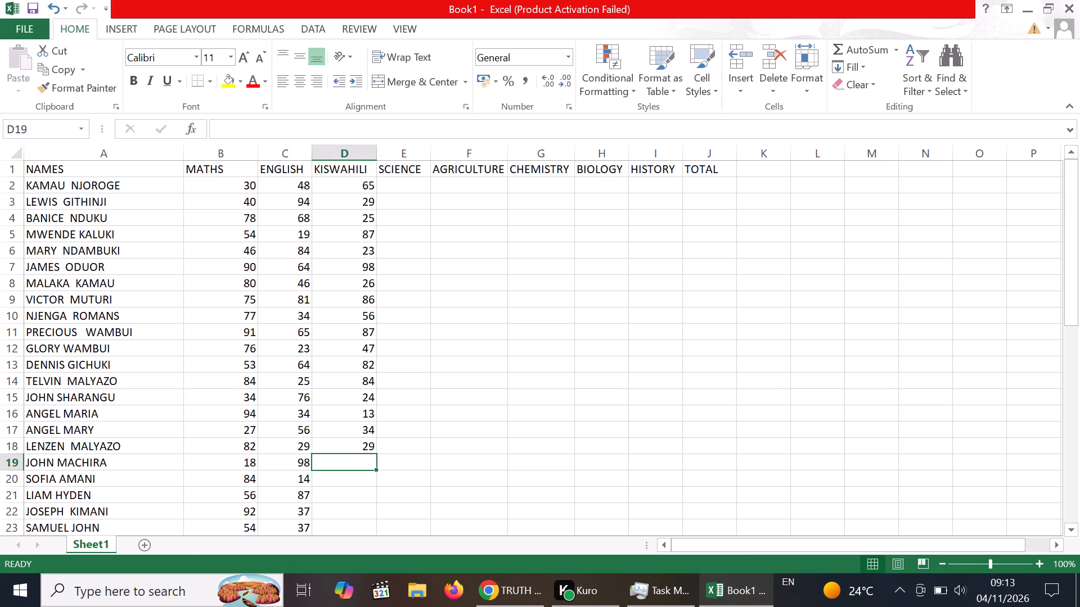
pyautogui.write('04')
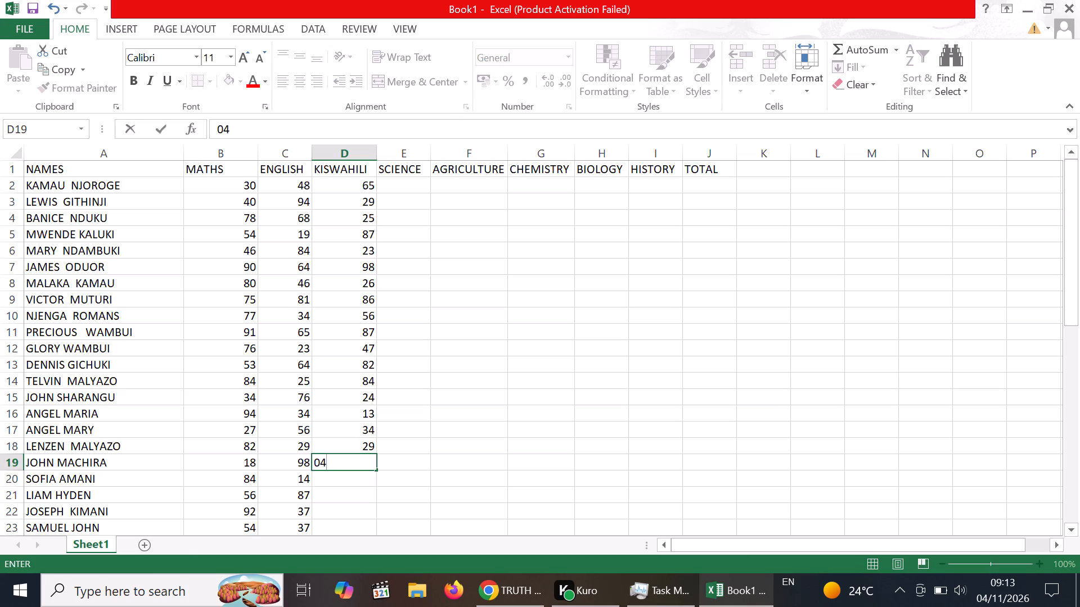
pyautogui.press('Return')
pyautogui.write('74')
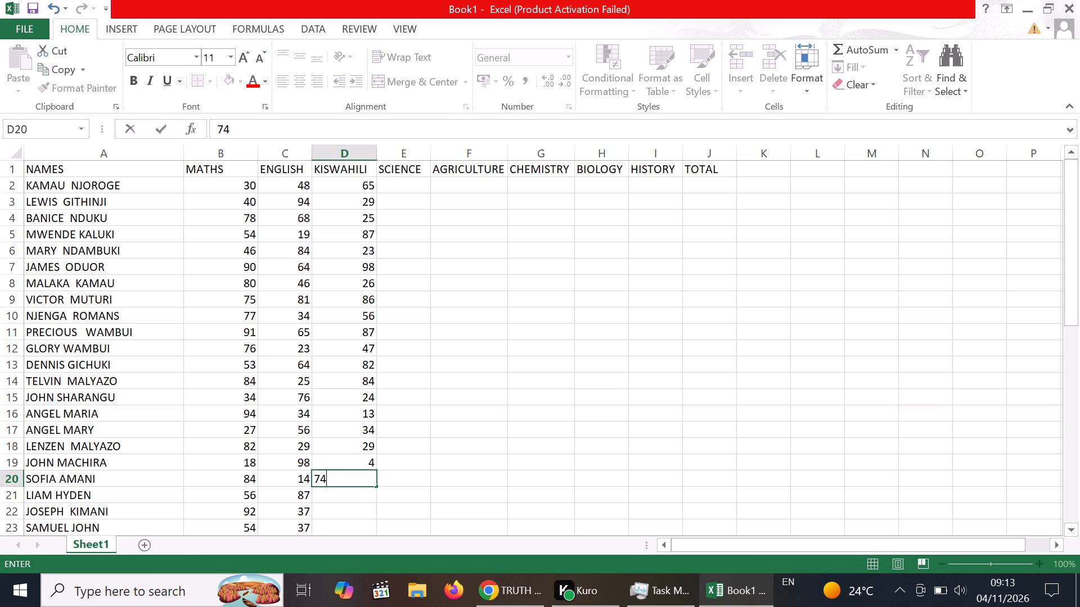
pyautogui.press('Return')
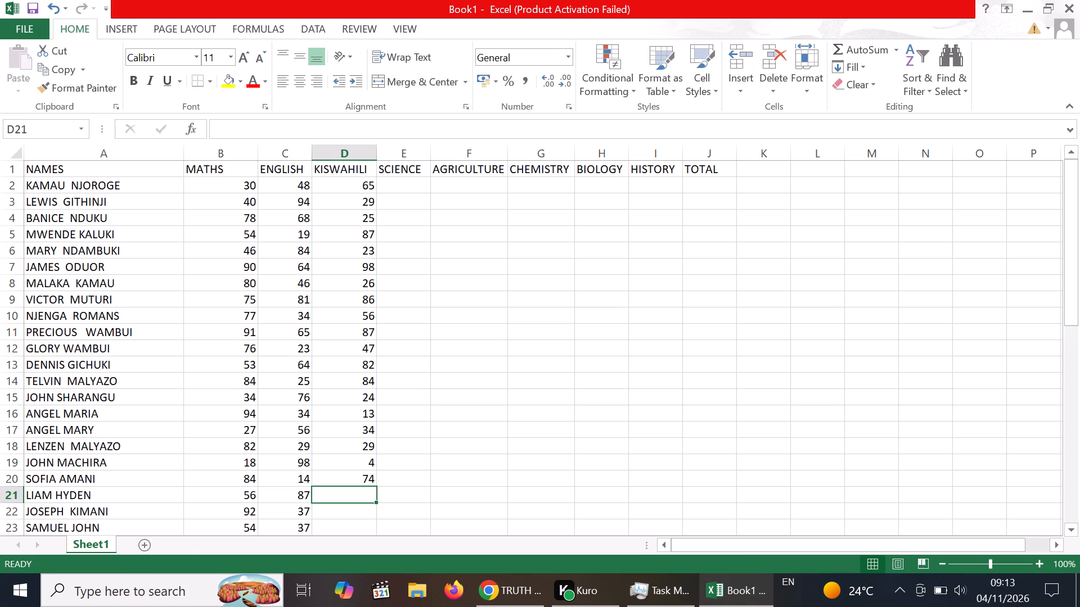
pyautogui.write('91')
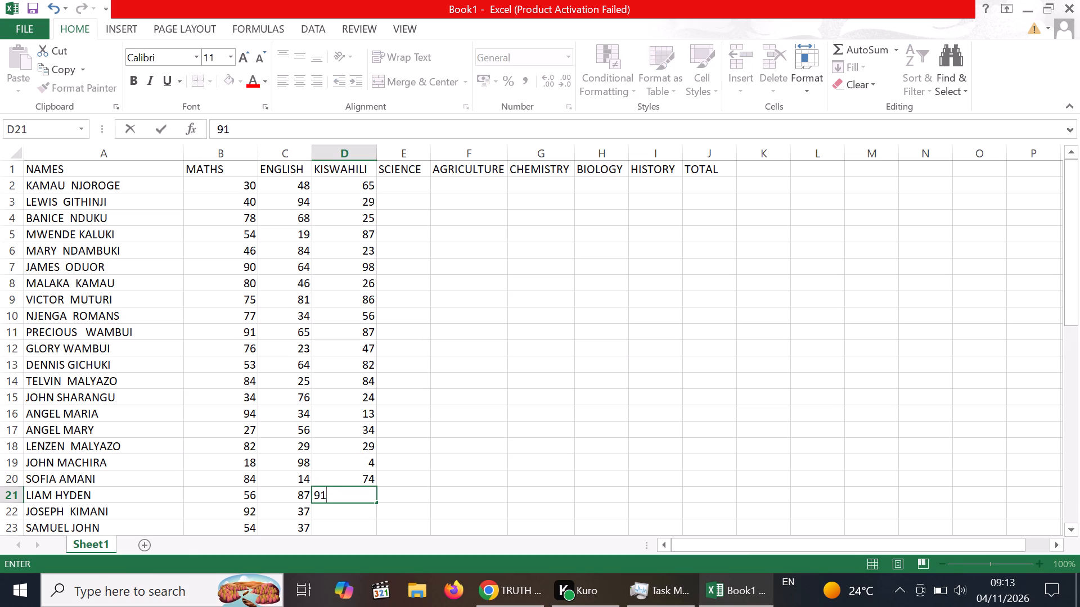
pyautogui.press('Return')
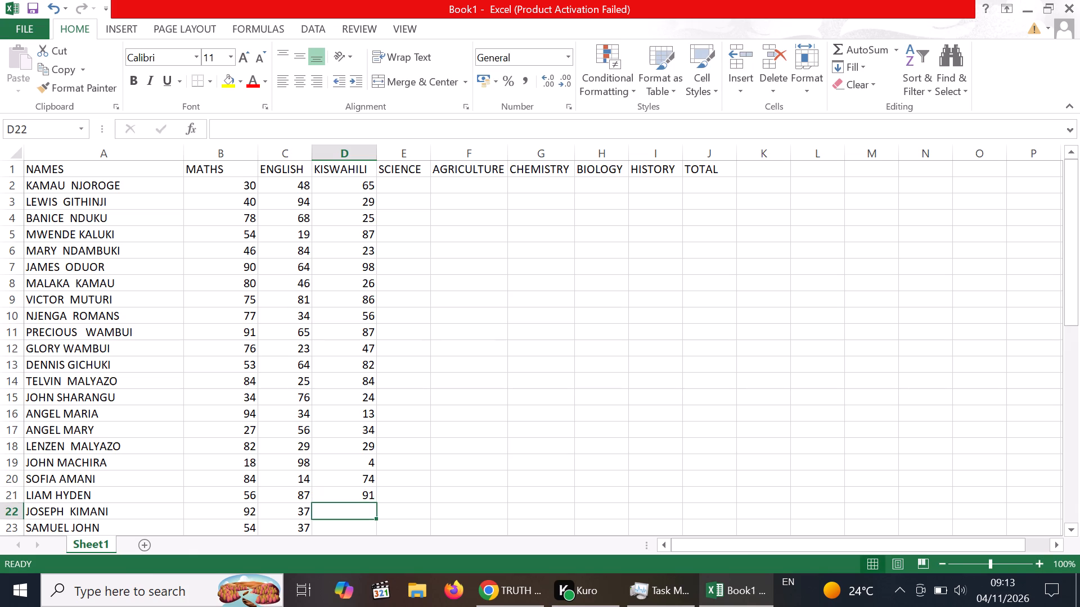
# Enter the KISWAHILI marks 23, 96, 67 and 37 in cells D22 to D25.
pyautogui.write('23')
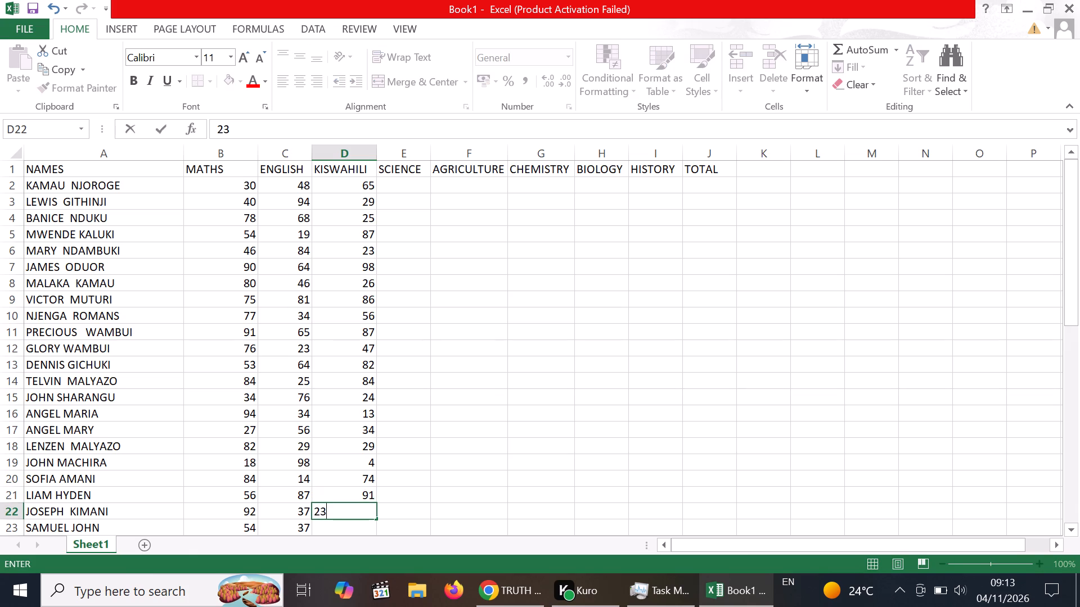
pyautogui.press('Return')
pyautogui.press('9')
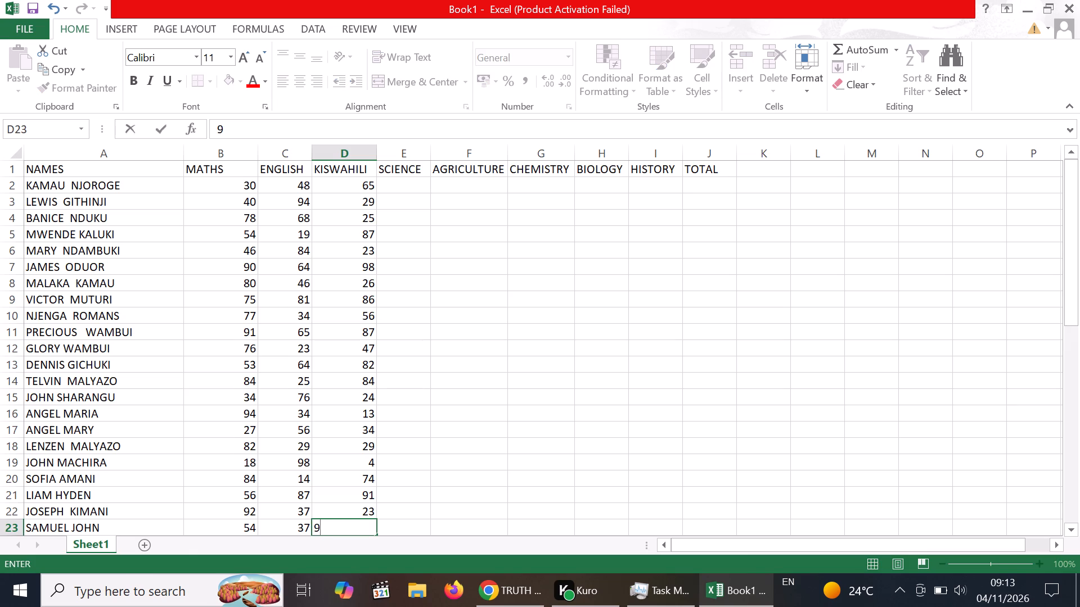
pyautogui.press('6')
pyautogui.press('Return')
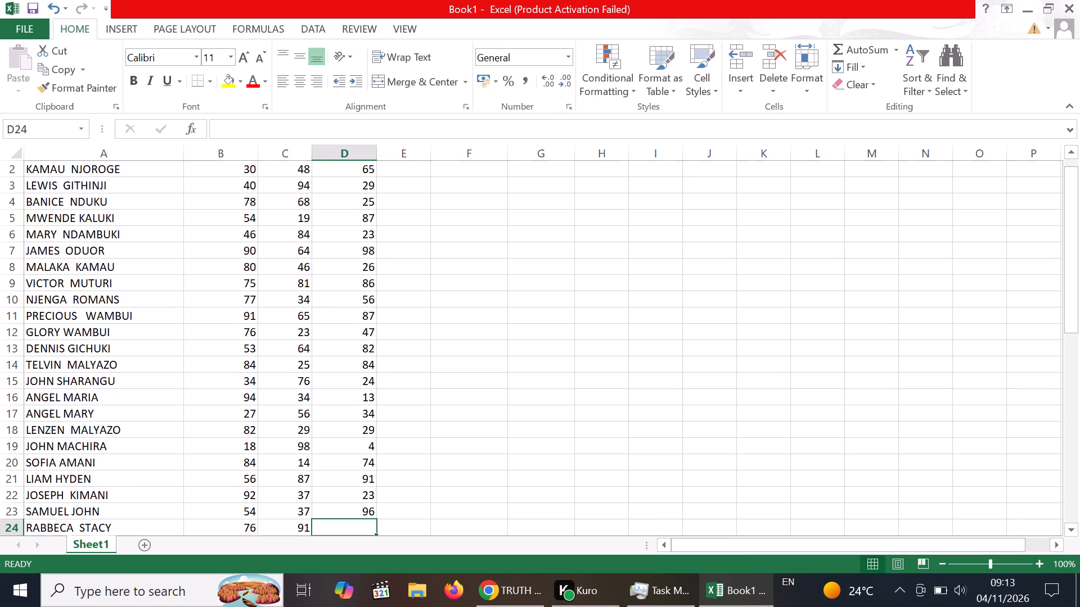
pyautogui.press('6')
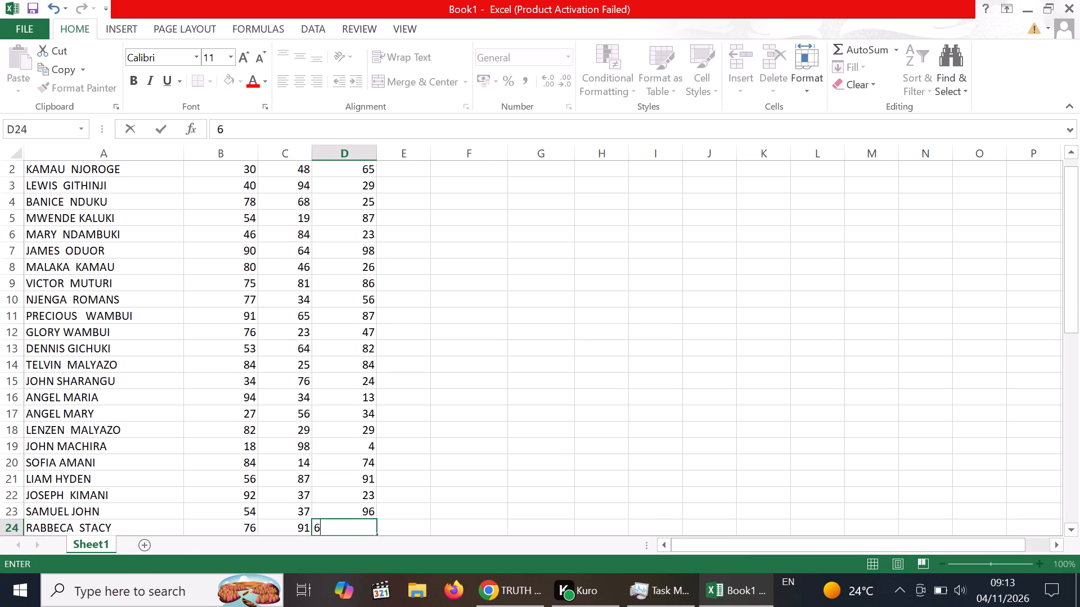
pyautogui.press('7')
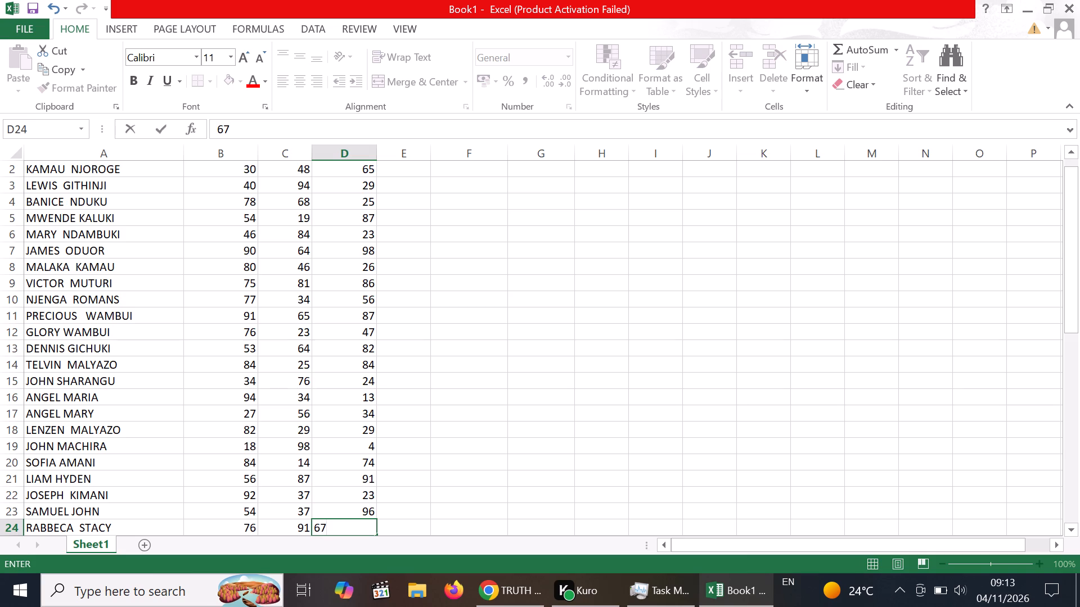
pyautogui.press('Return')
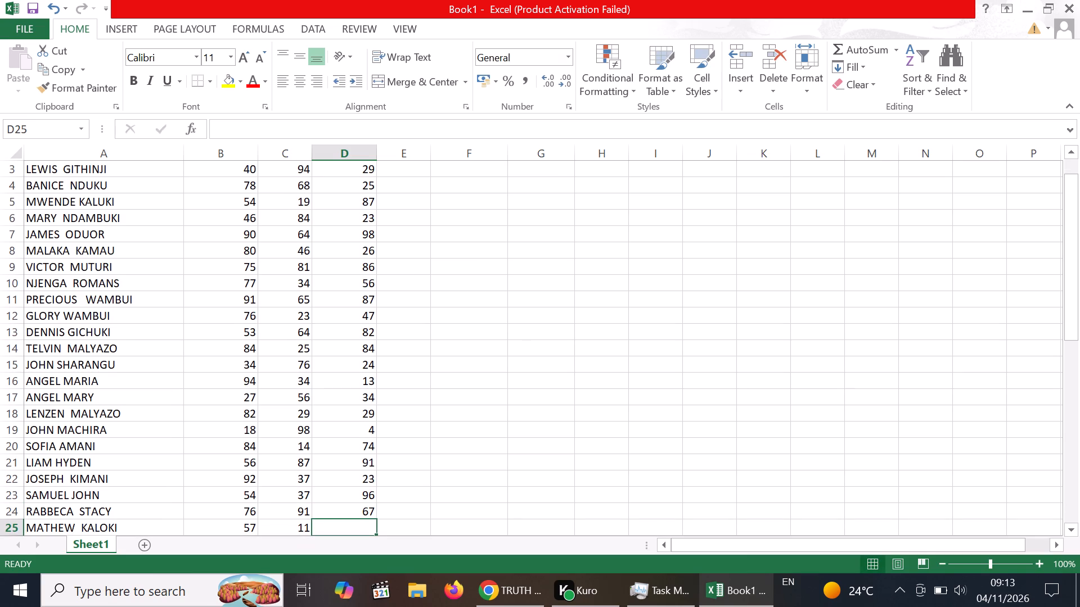
pyautogui.press('3')
pyautogui.press('7')
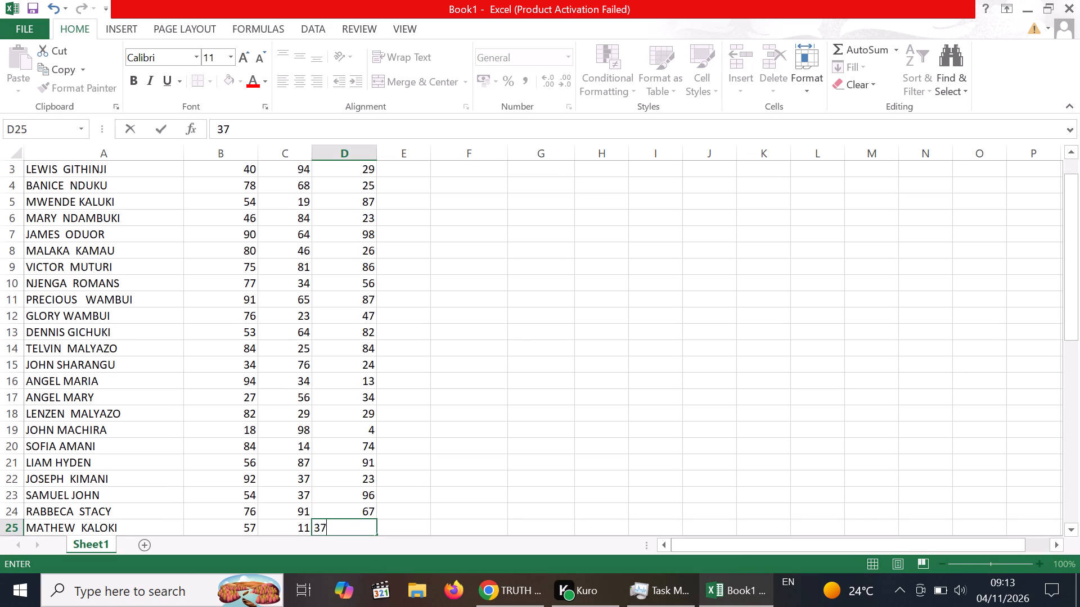
pyautogui.press('Return')
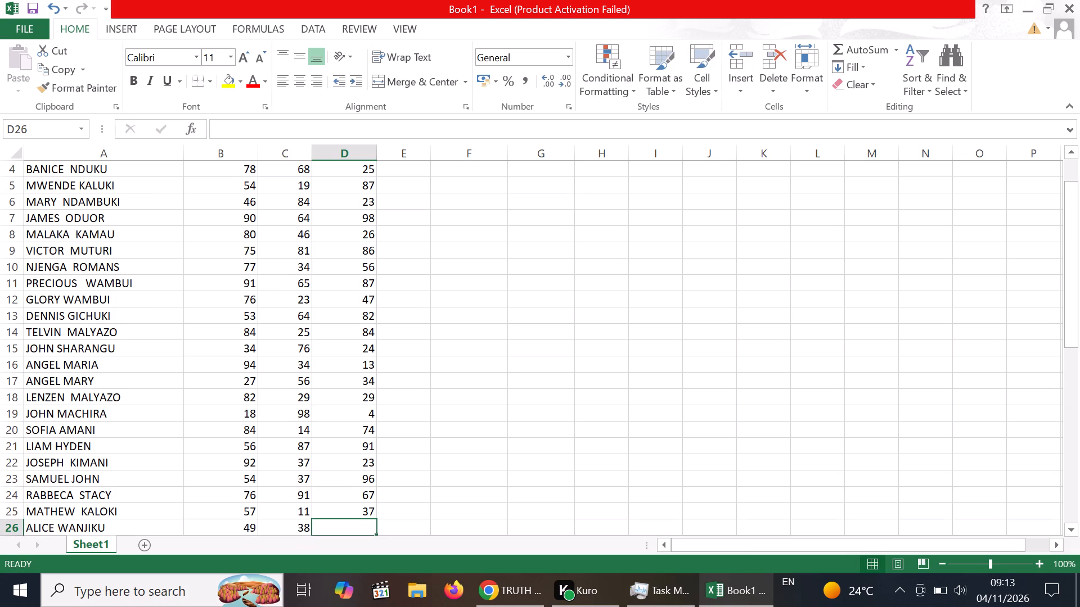
# Enter the KISWAHILI marks 75 and 88 in cells D26 and D27.
pyautogui.press('7')
pyautogui.press('7')
pyautogui.press('7')
pyautogui.press('7')
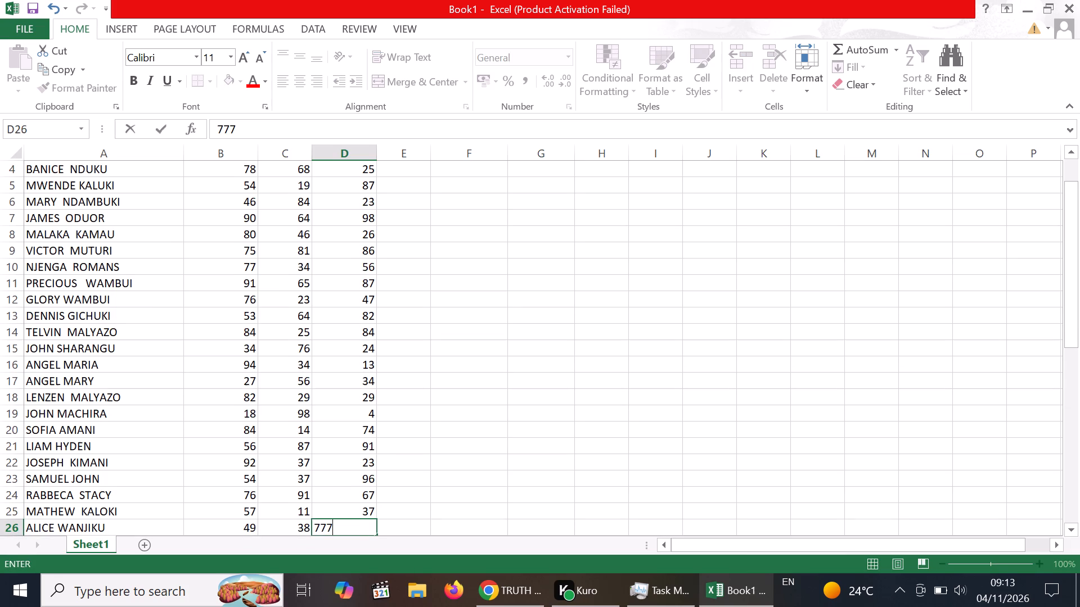
pyautogui.press('BackSpace')
pyautogui.press('BackSpace')
pyautogui.press('BackSpace')
pyautogui.press('5')
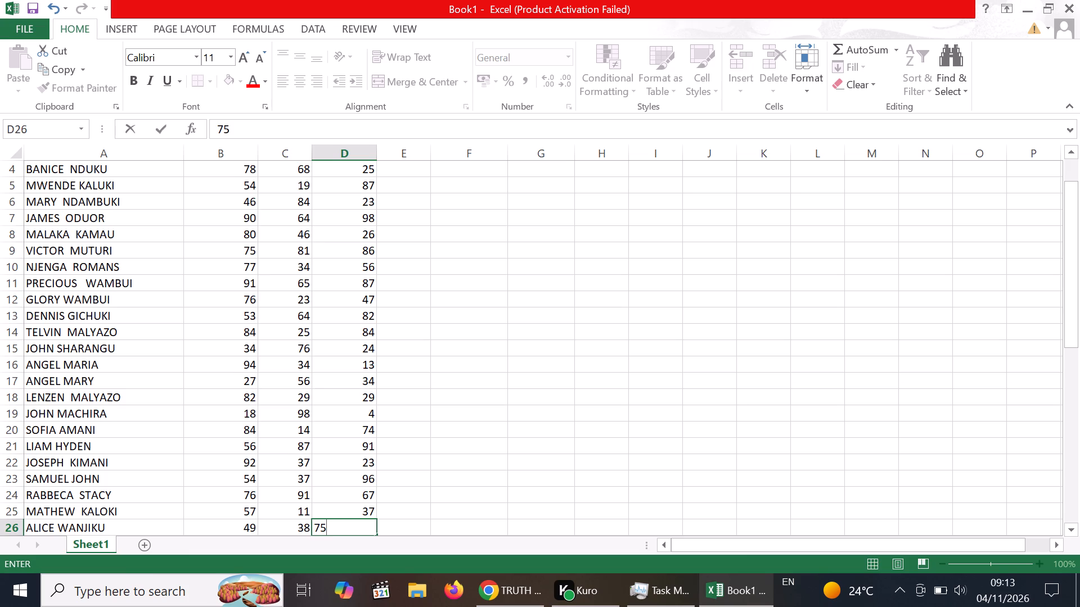
pyautogui.press('Return')
pyautogui.write('88')
pyautogui.press('Return')
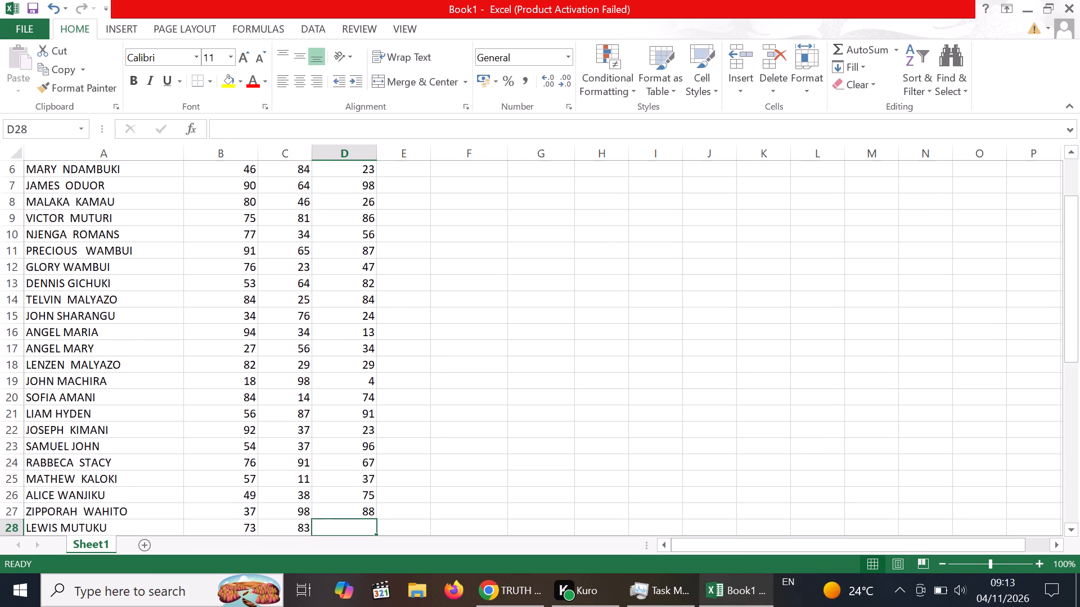
# Enter the KISWAHILI marks 84 and 44 in cells D28 and D29.
pyautogui.write('87')
pyautogui.press('BackSpace')
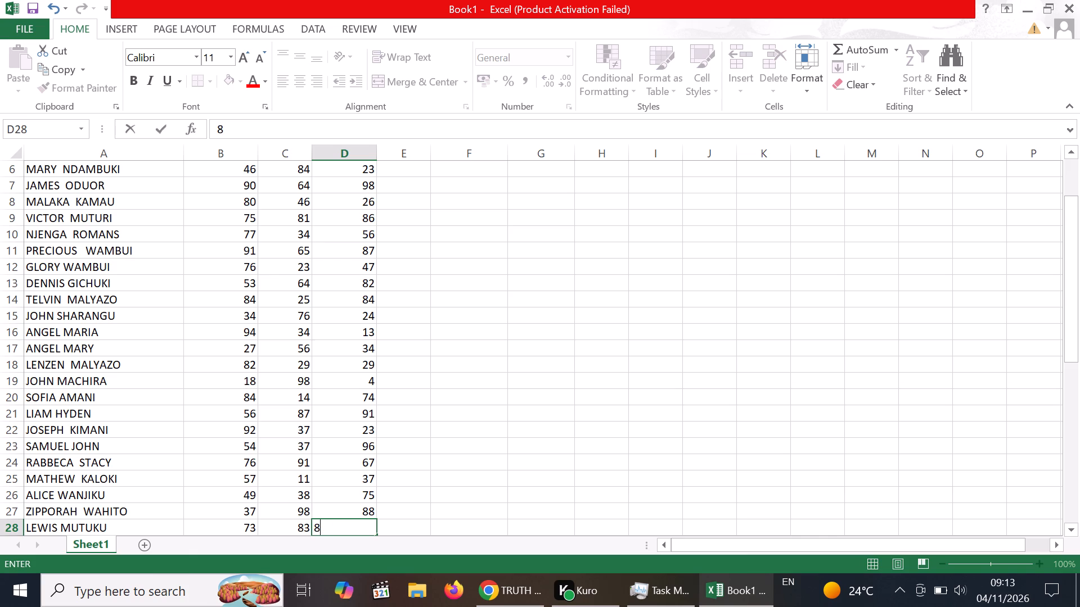
pyautogui.press('4')
pyautogui.press('Return')
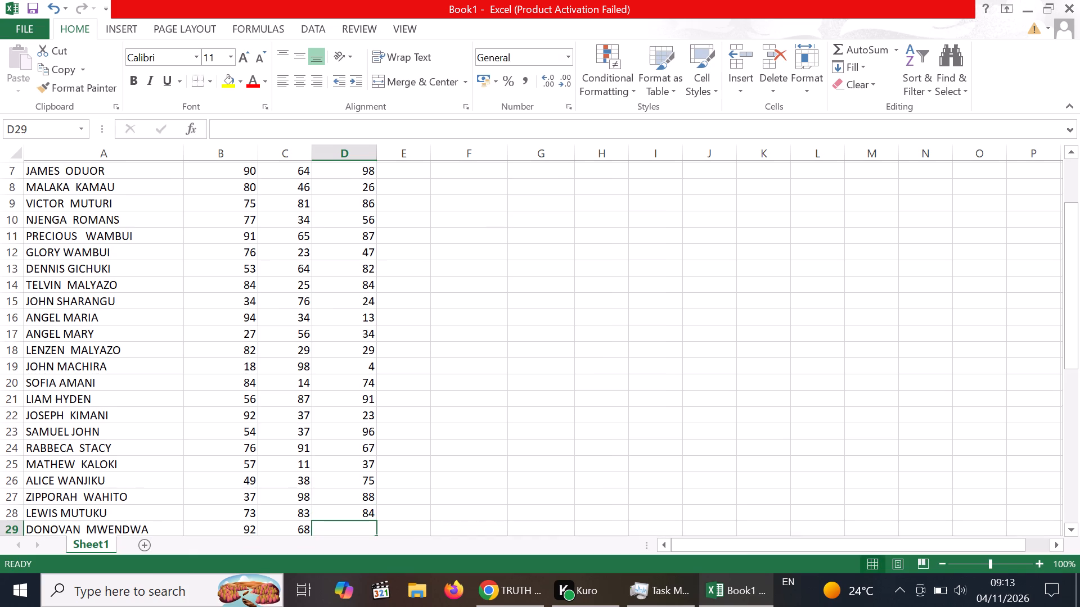
pyautogui.write('44')
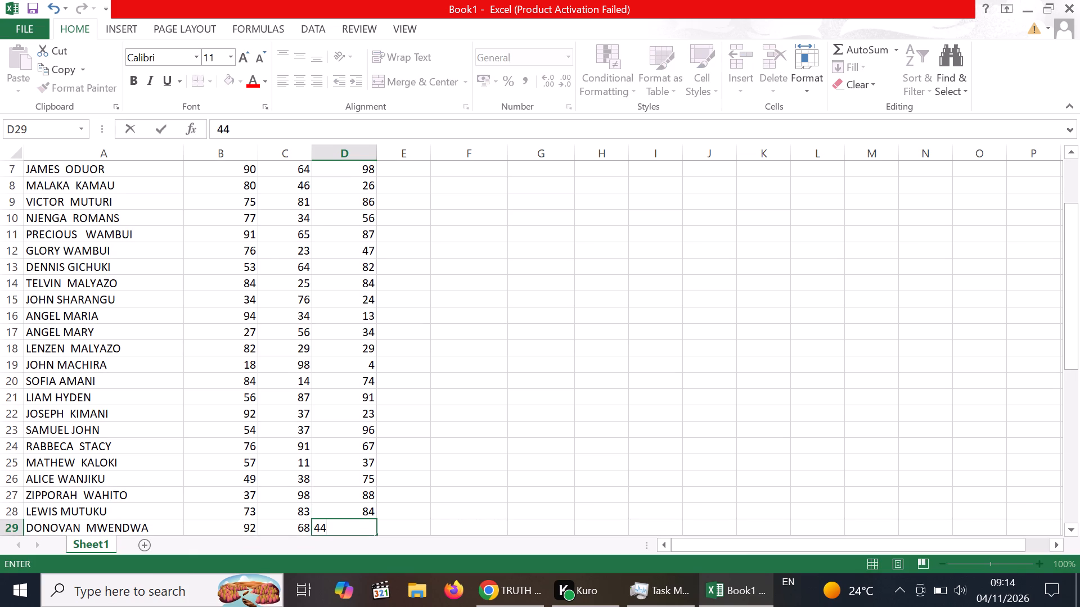
pyautogui.press('Return')
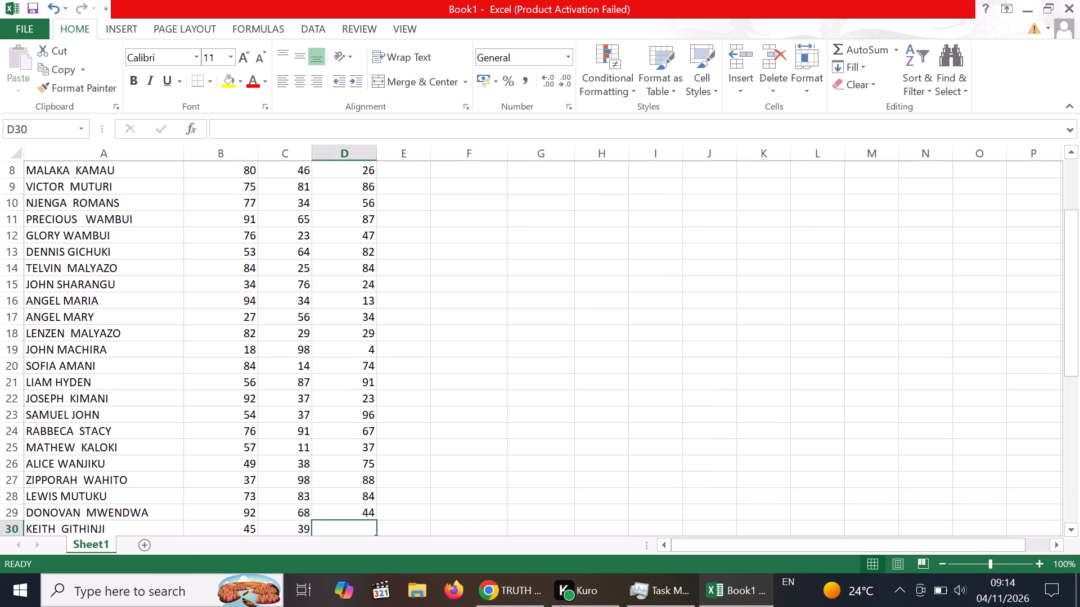
# Change the KISWAHILI mark in cell D9 to 30.
pyautogui.click(352, 193)
pyautogui.press('3')
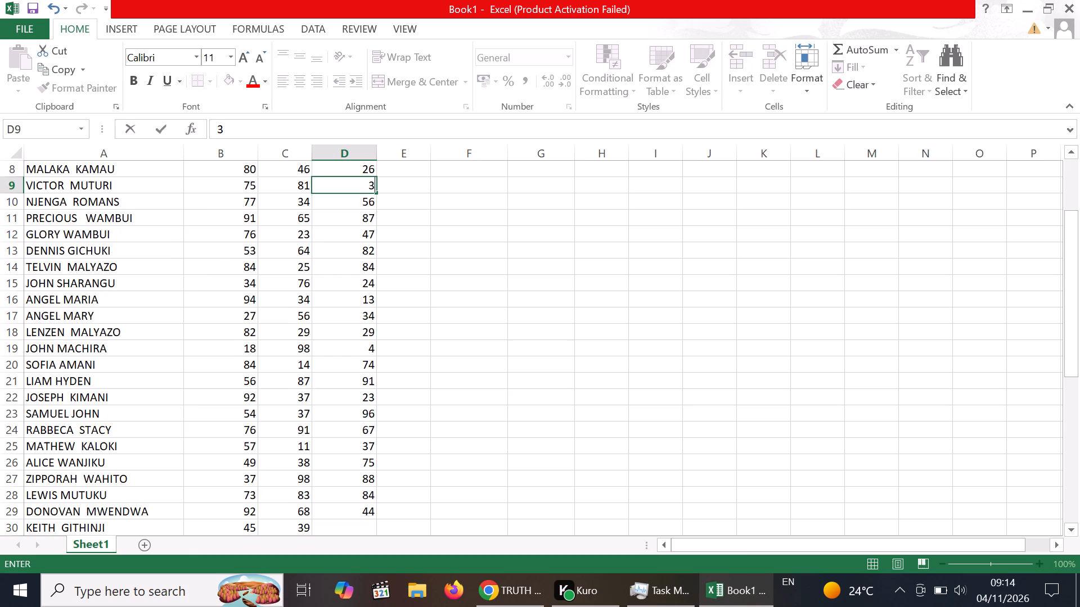
pyautogui.press('0')
# Enter the KISWAHILI marks 30, 45 and 63 in cells D30 to D32.
pyautogui.click(358, 533)
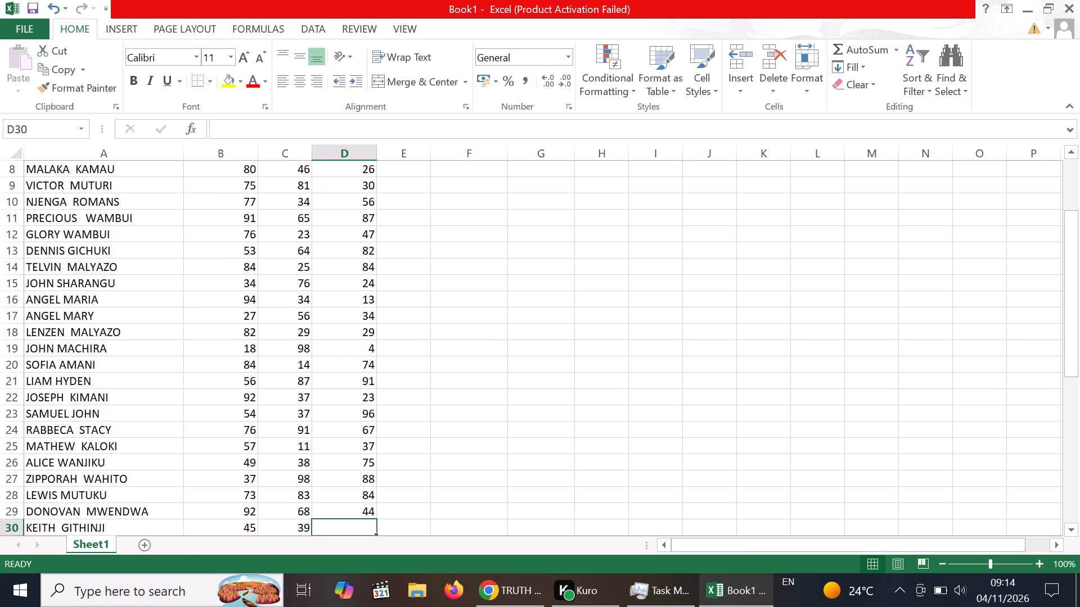
pyautogui.press('3')
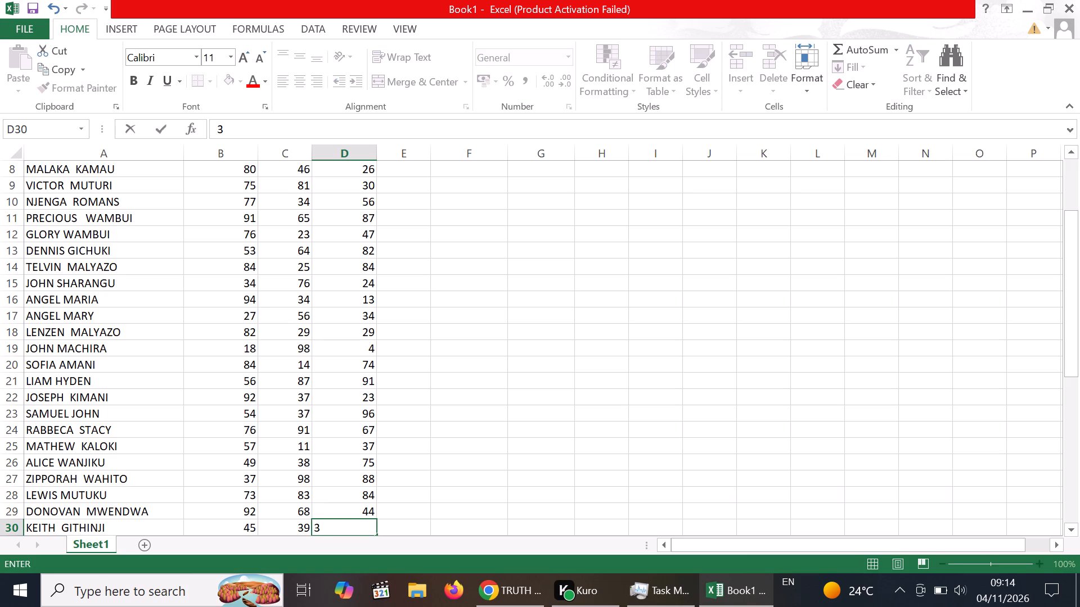
pyautogui.press('0')
pyautogui.press('Return')
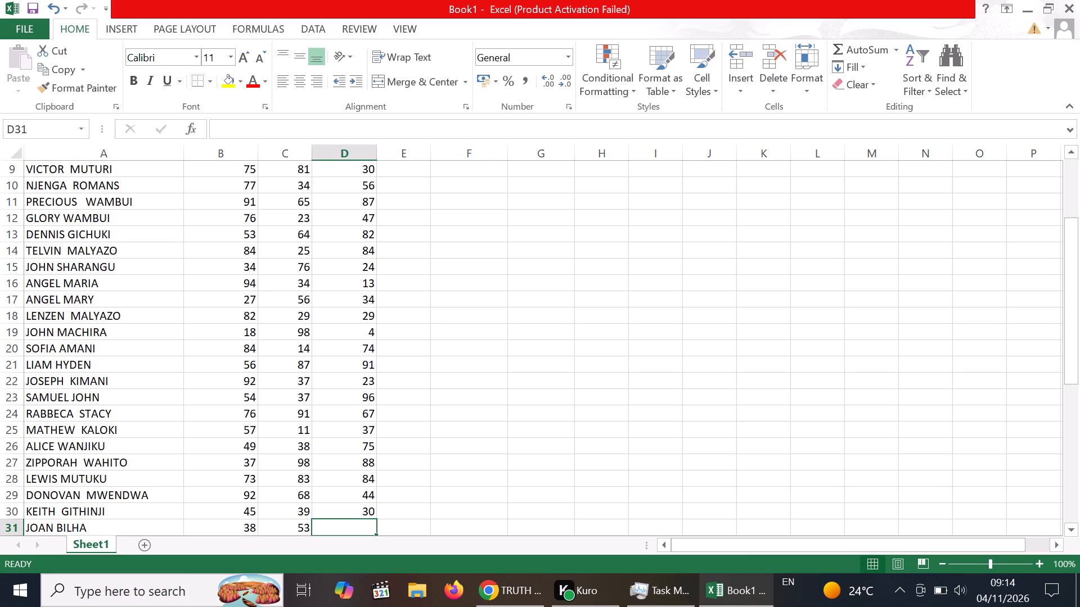
pyautogui.write('45')
pyautogui.press('Return')
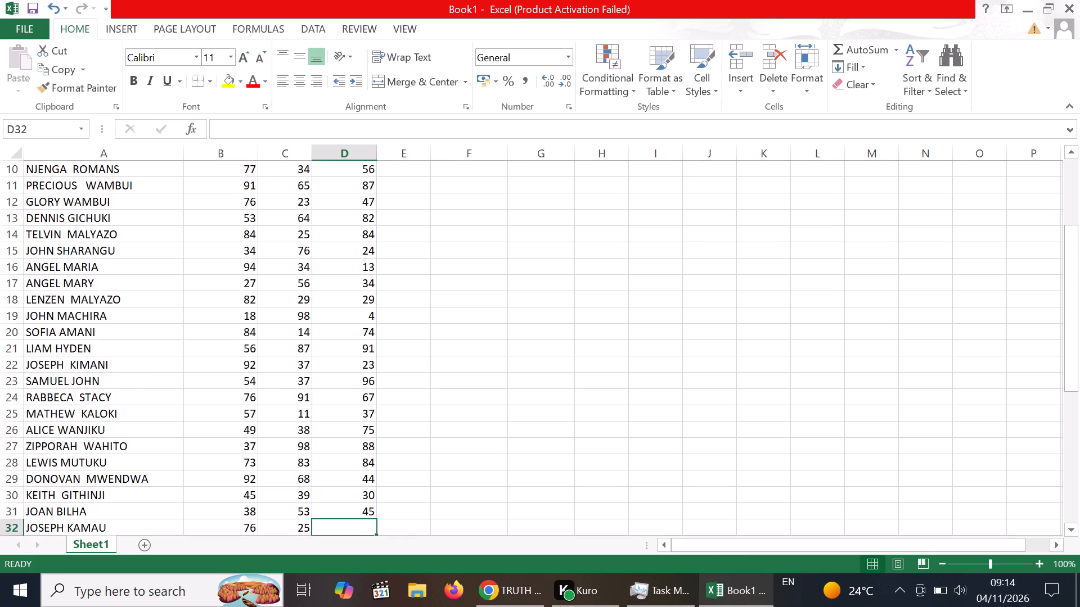
pyautogui.press('6')
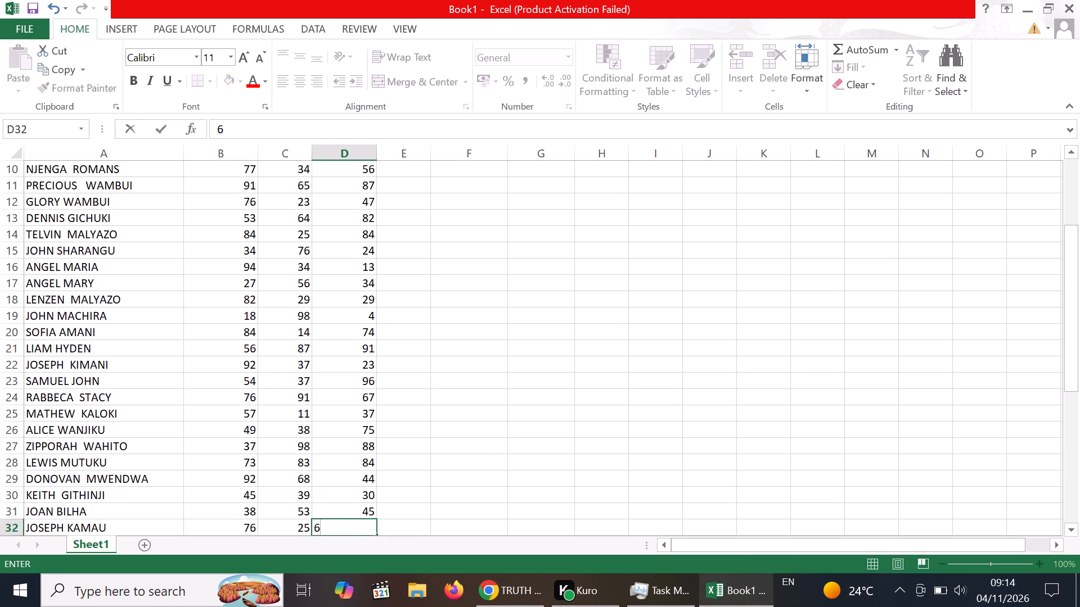
pyautogui.press('3')
pyautogui.press('Return')
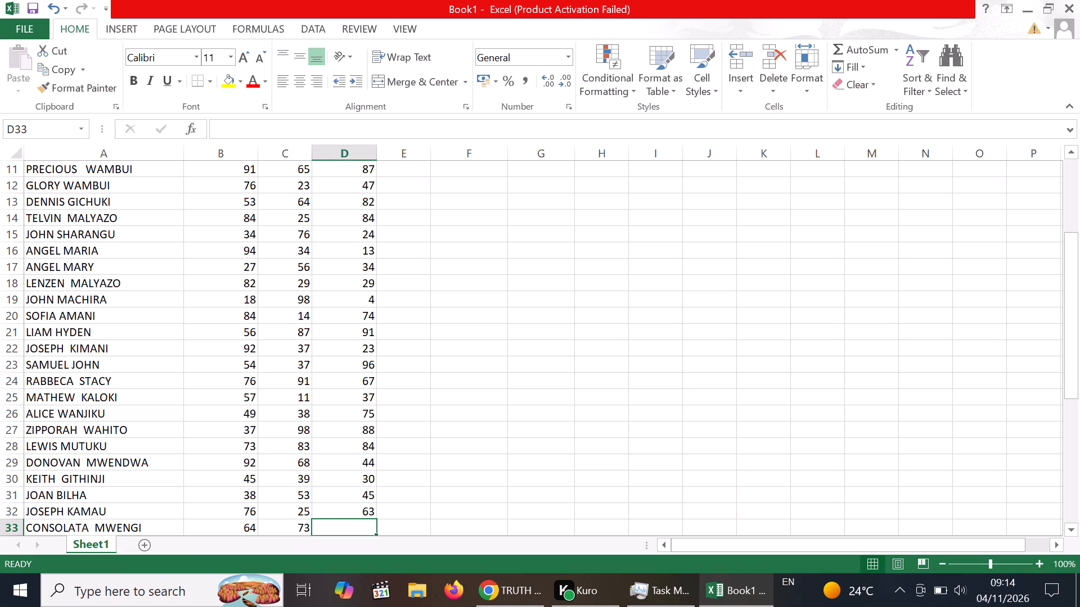
# Enter the KISWAHILI marks 85, 66 and 60 in cells D33 to D35.
pyautogui.press('8')
pyautogui.press('5')
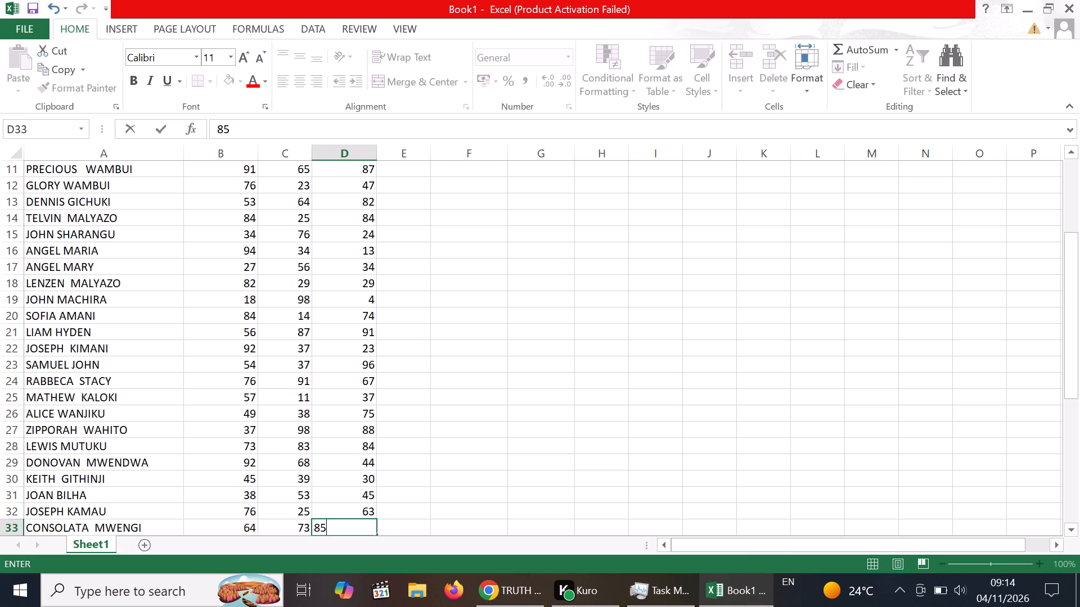
pyautogui.press('Return')
pyautogui.write('66')
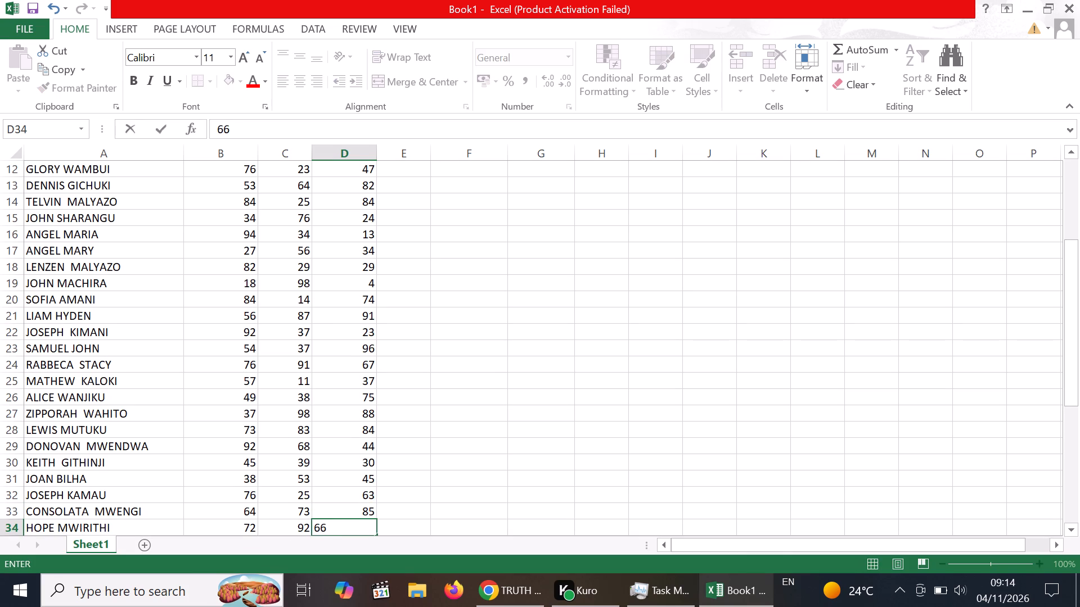
pyautogui.press('Return')
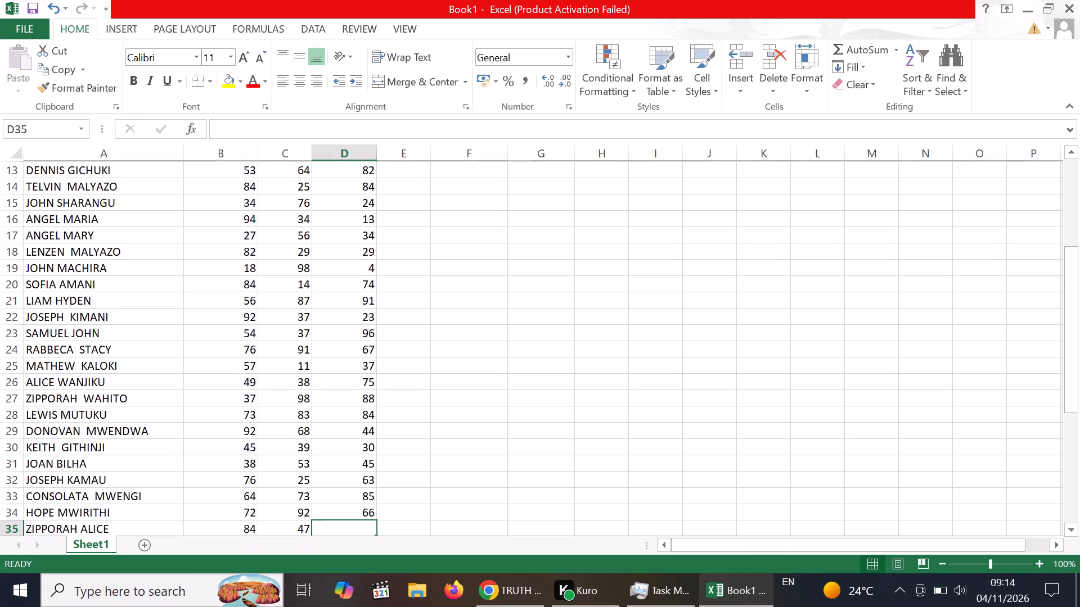
pyautogui.press('6')
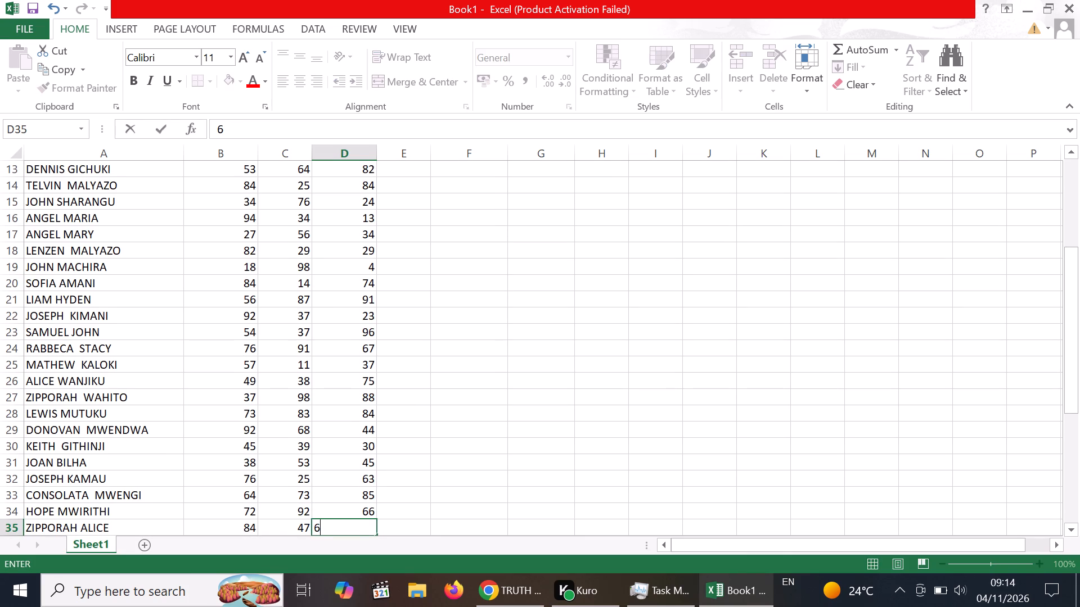
pyautogui.press('0')
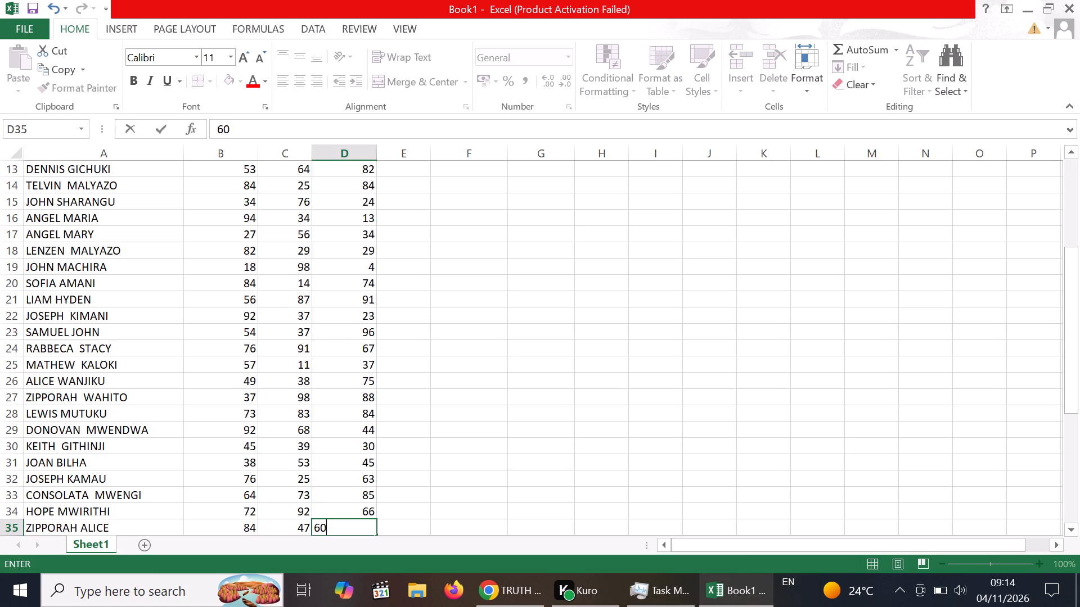
pyautogui.press('Return')
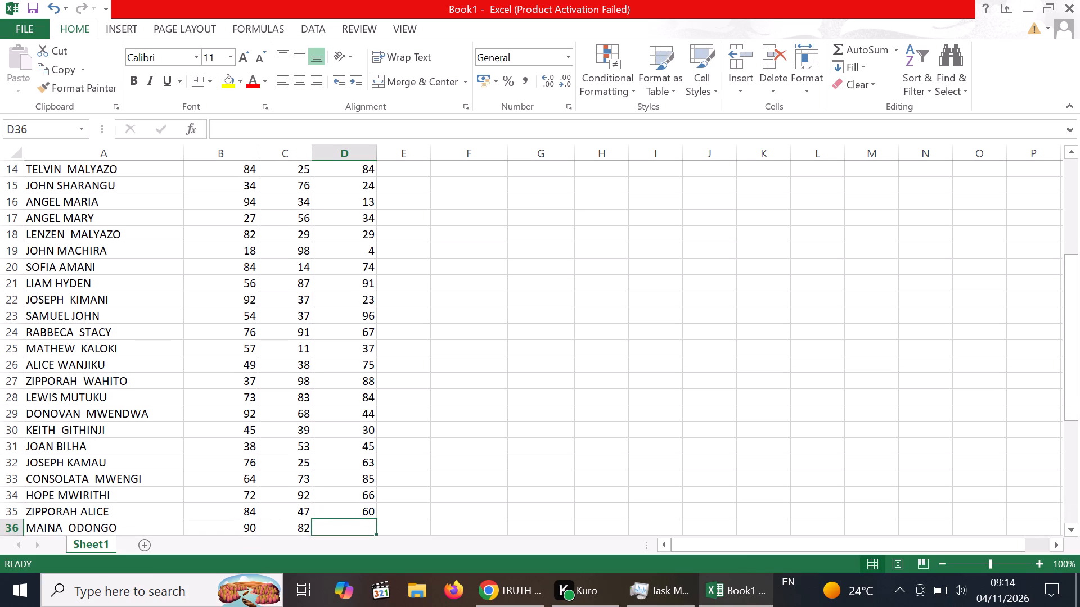
# Enter the KISWAHILI marks 90, 49 and 56 in cells D36 to D38.
pyautogui.click(361, 530)
pyautogui.press('4')
pyautogui.press('9')
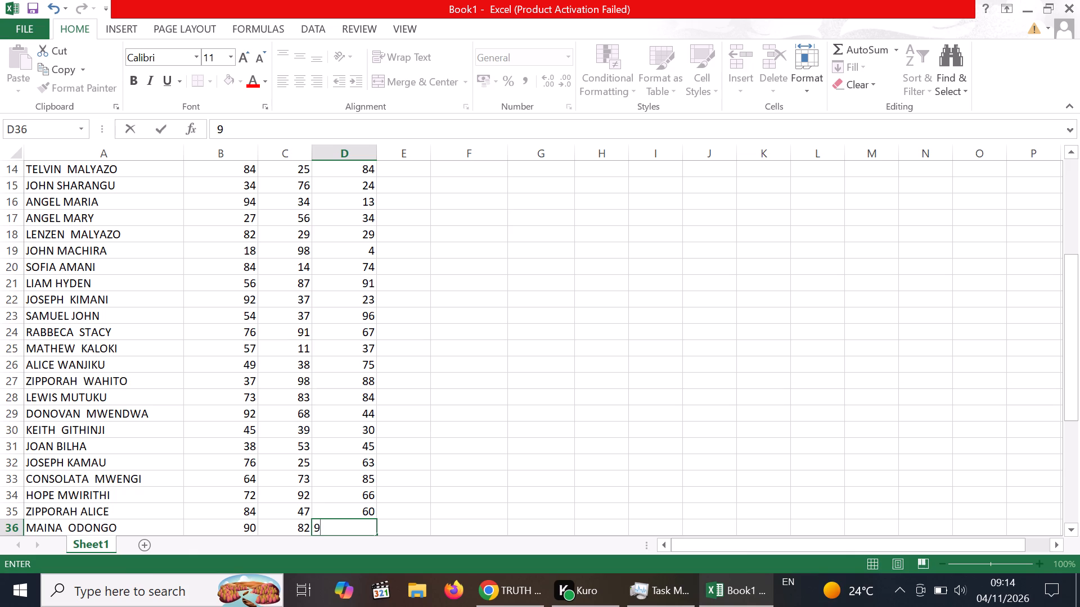
pyautogui.press('0')
pyautogui.press('Return')
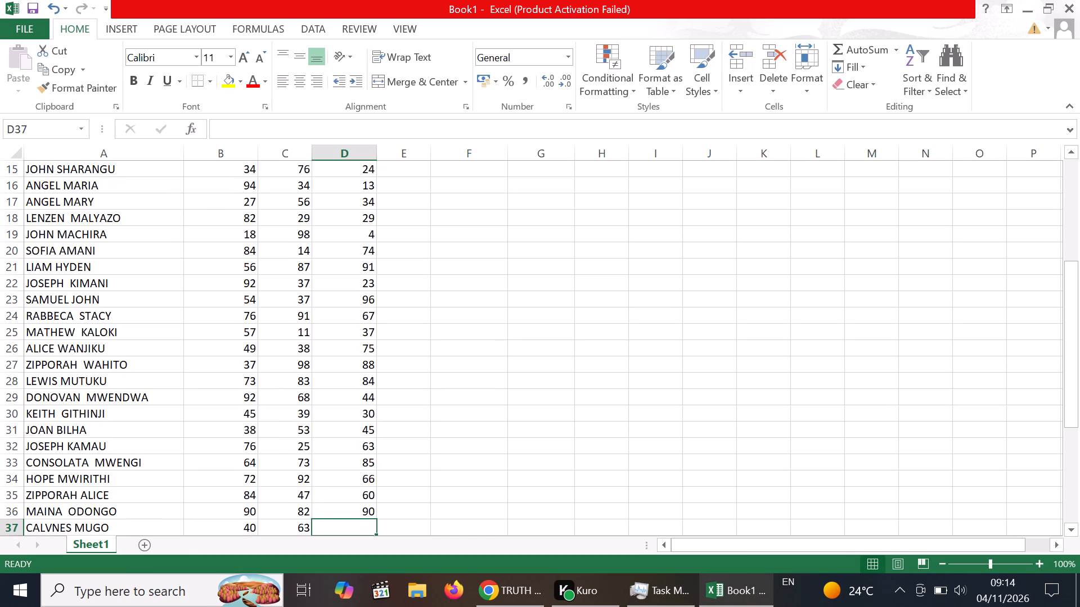
pyautogui.press('4')
pyautogui.press('9')
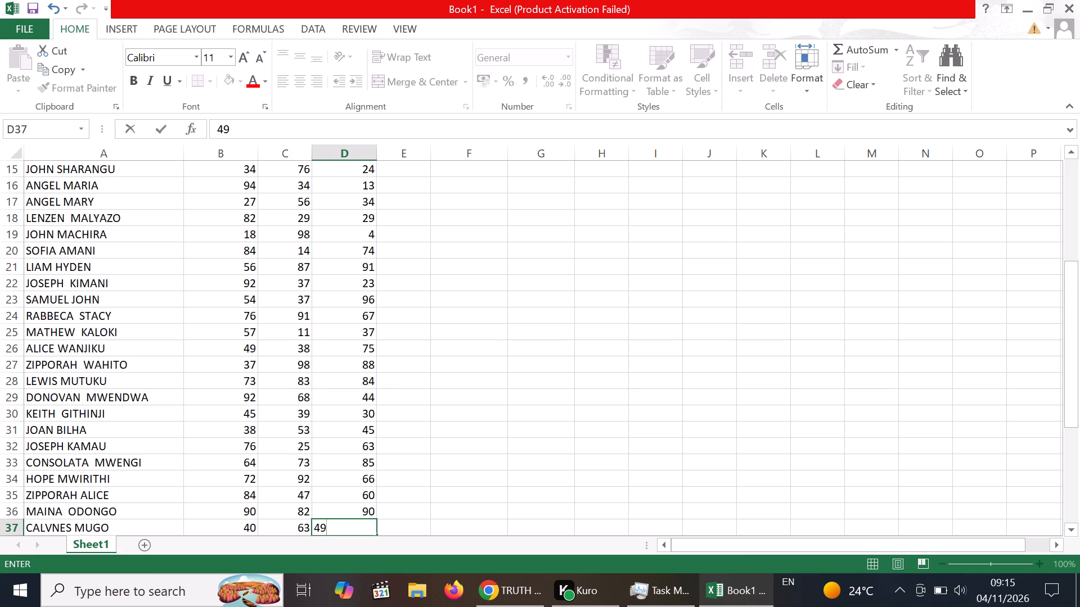
pyautogui.press('Return')
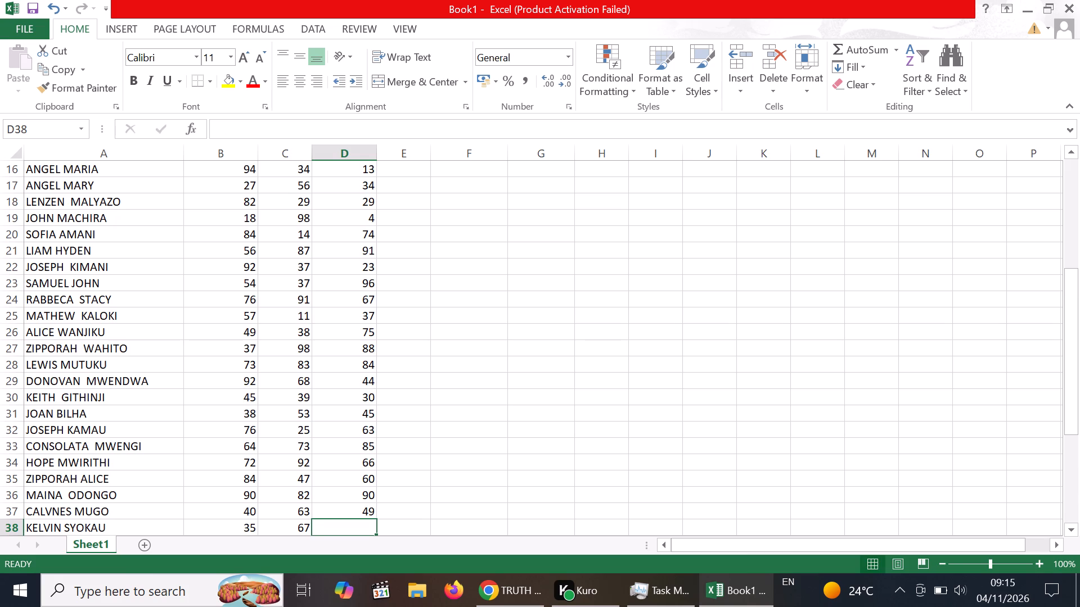
pyautogui.write('56')
pyautogui.press('Return')
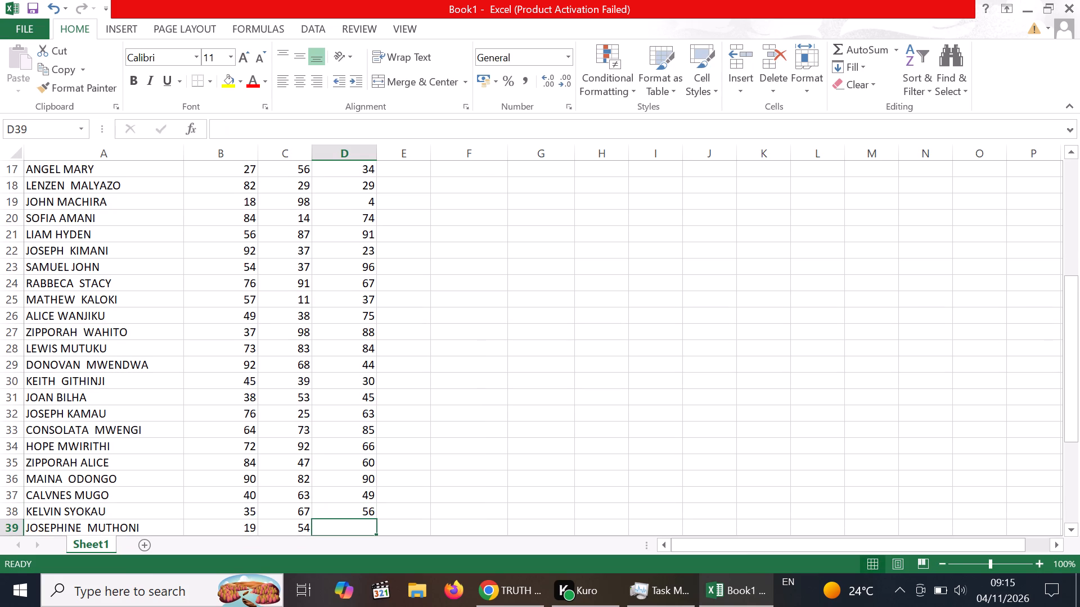
# Enter the KISWAHILI marks 55, 77, 18 and 33 in cells D39 to D42.
pyautogui.write('55')
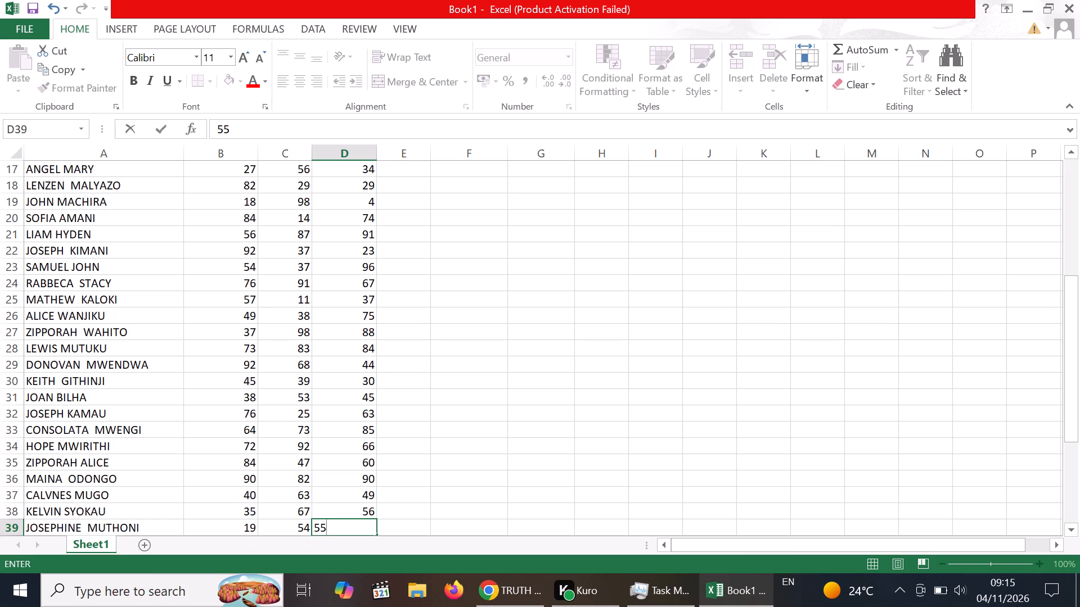
pyautogui.press('Return')
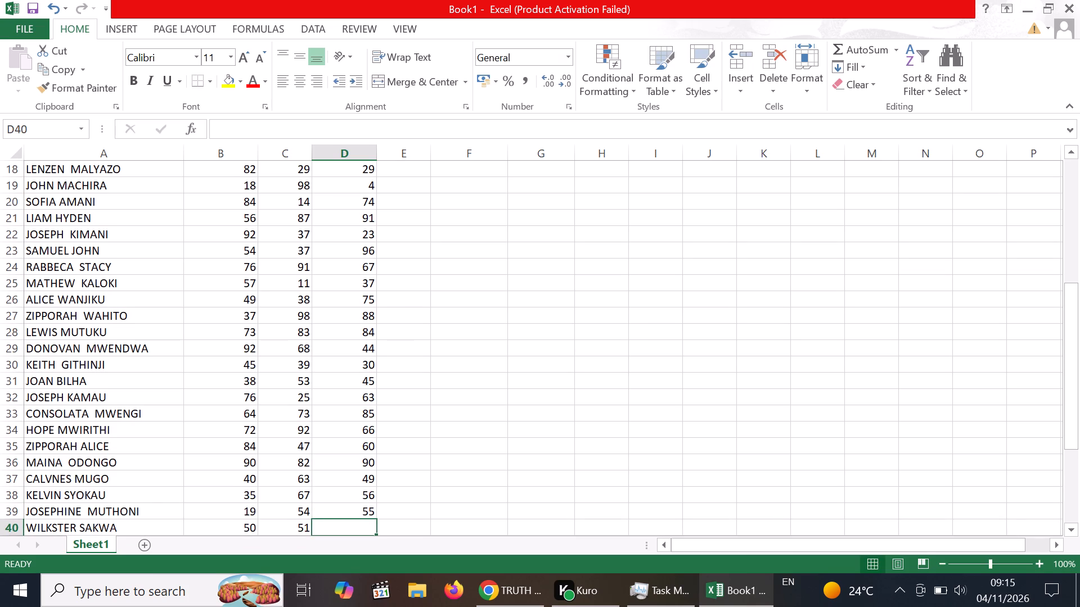
pyautogui.write('77')
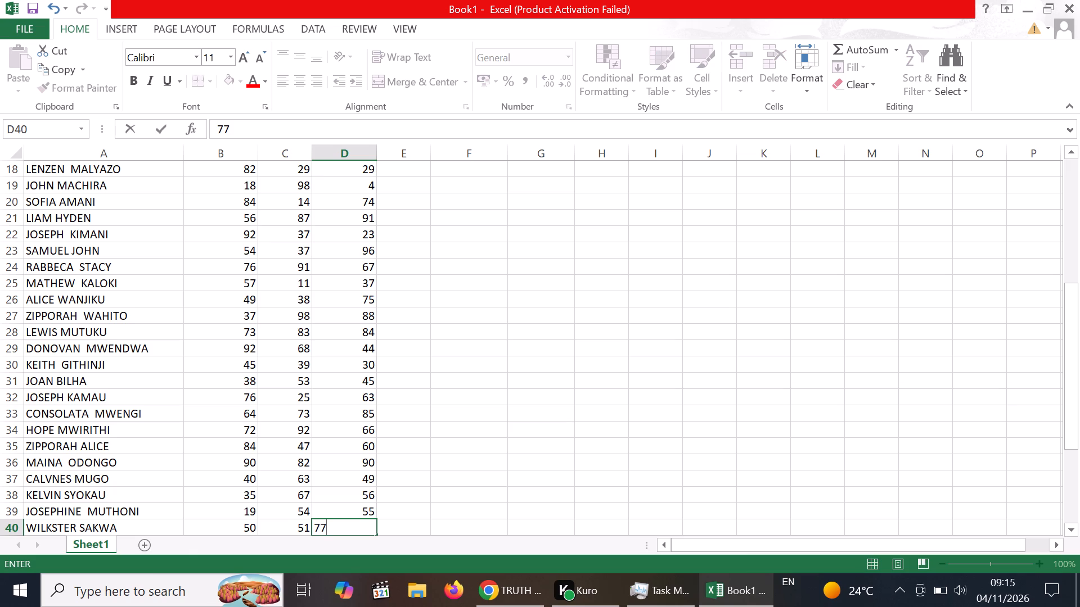
pyautogui.press('Return')
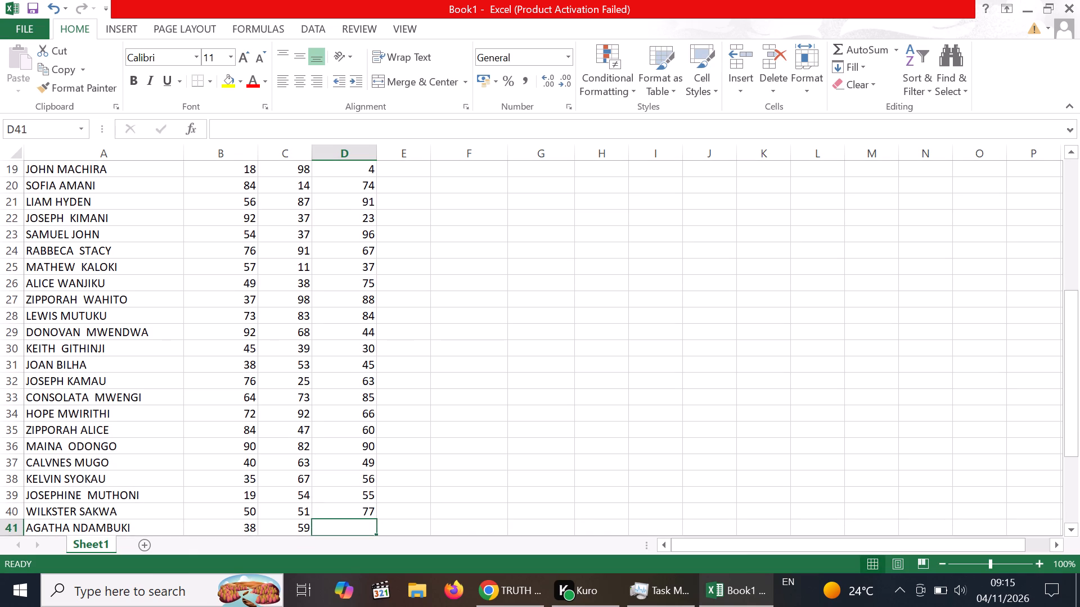
pyautogui.press('1')
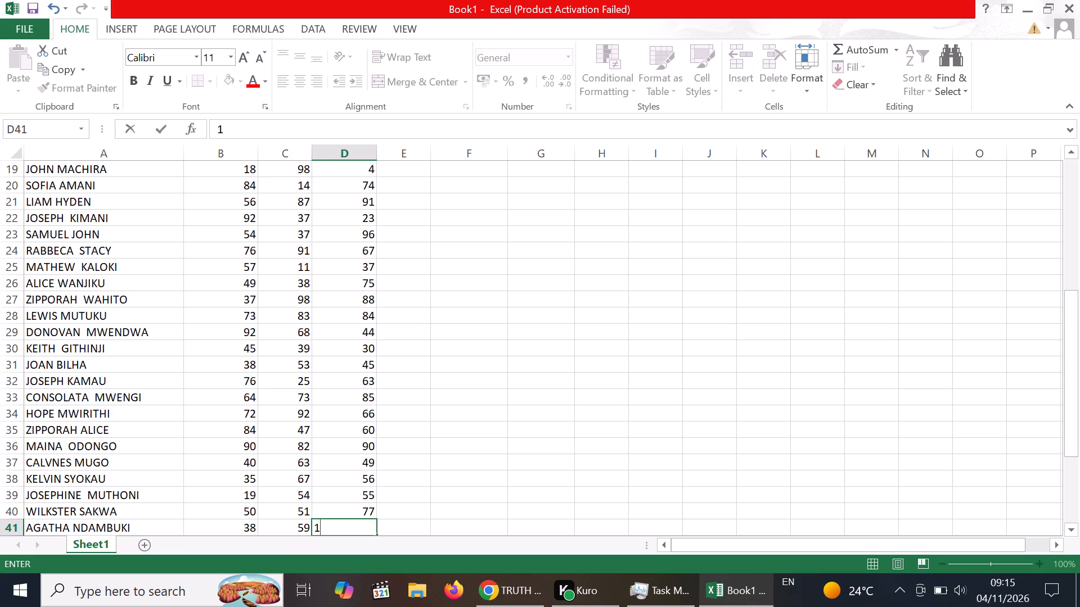
pyautogui.press('8')
pyautogui.press('Return')
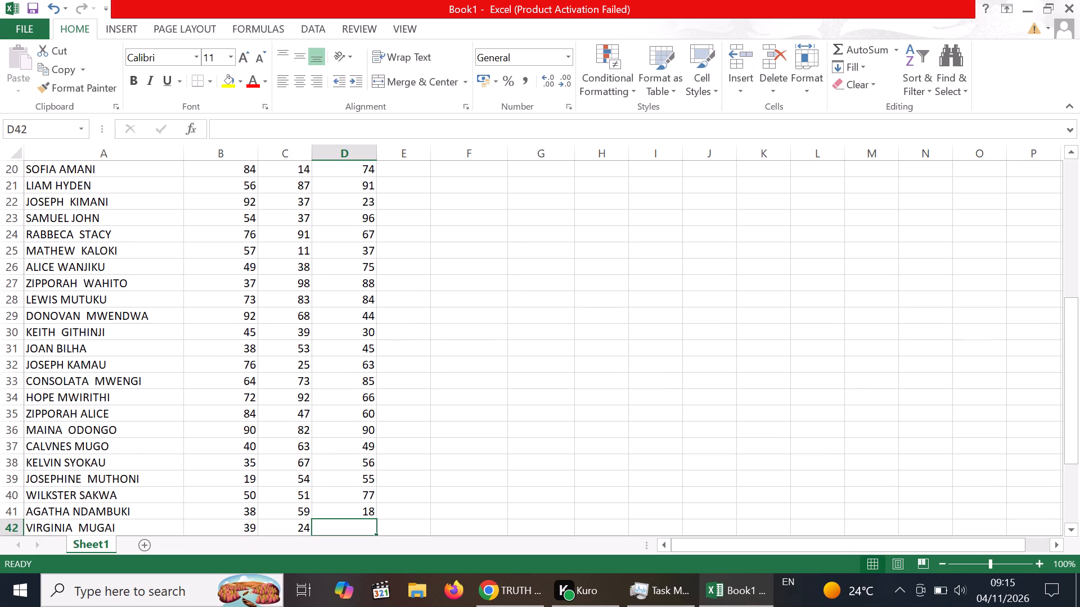
pyautogui.write('33')
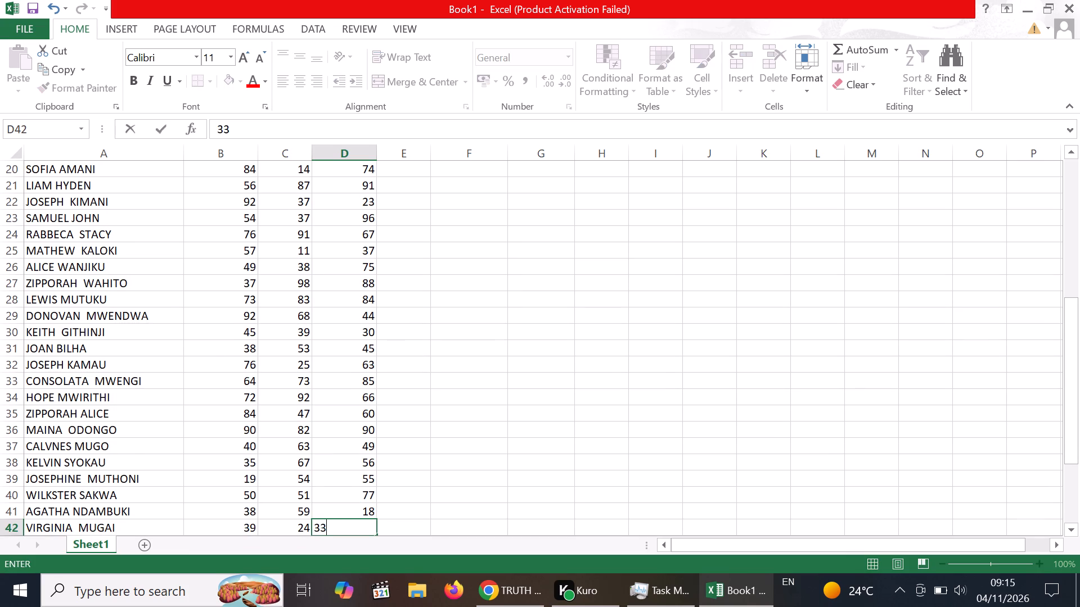
pyautogui.press('Return')
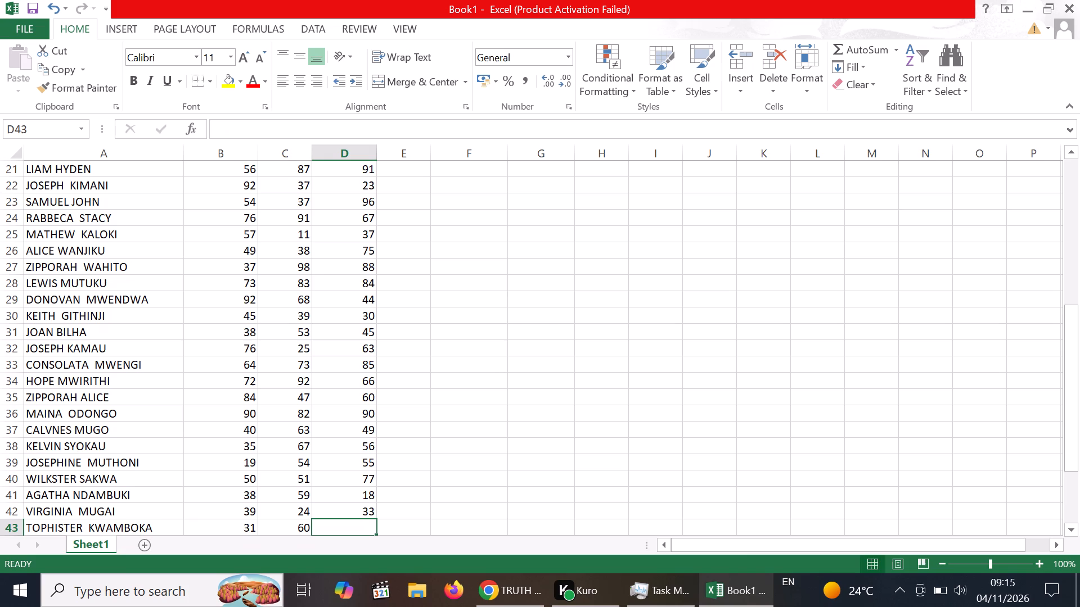
# Enter the KISWAHILI marks 85, 52 and 87 in cells D43 to D45.
pyautogui.write('85')
pyautogui.press('Return')
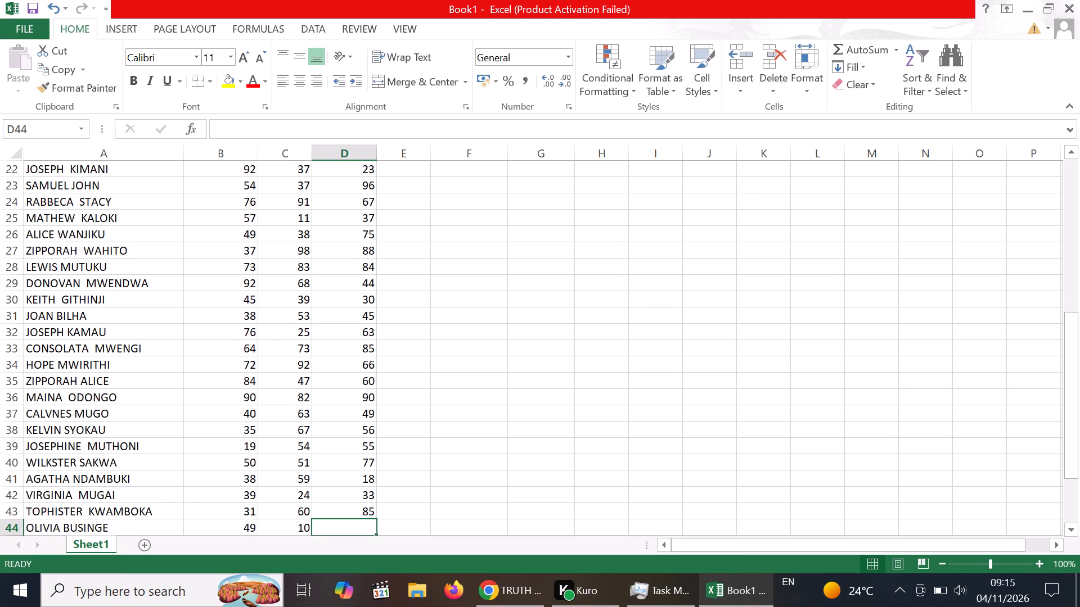
pyautogui.press('5')
pyautogui.press('2')
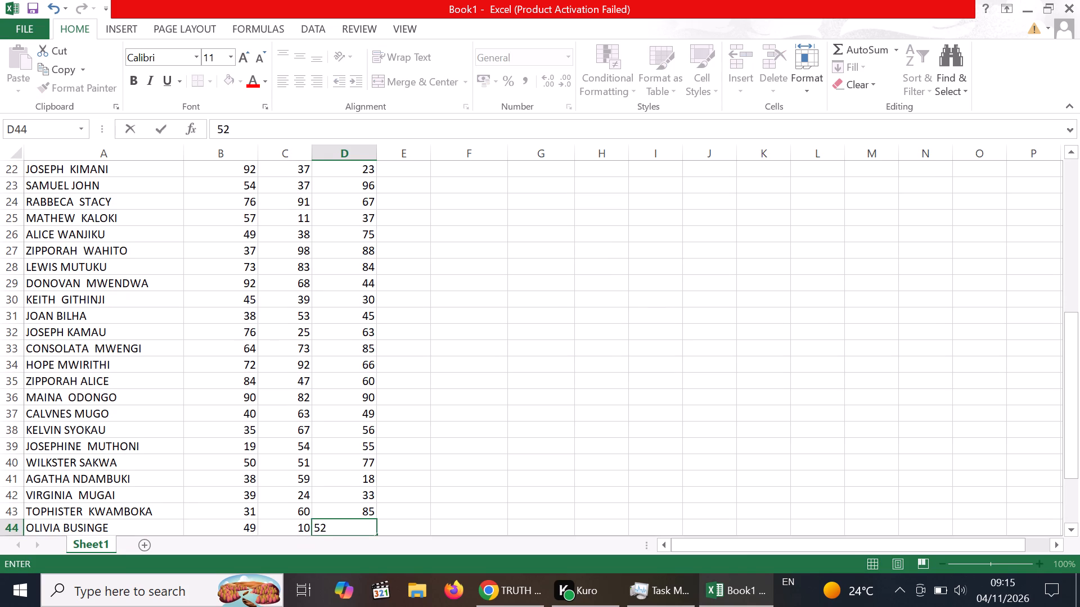
pyautogui.press('Return')
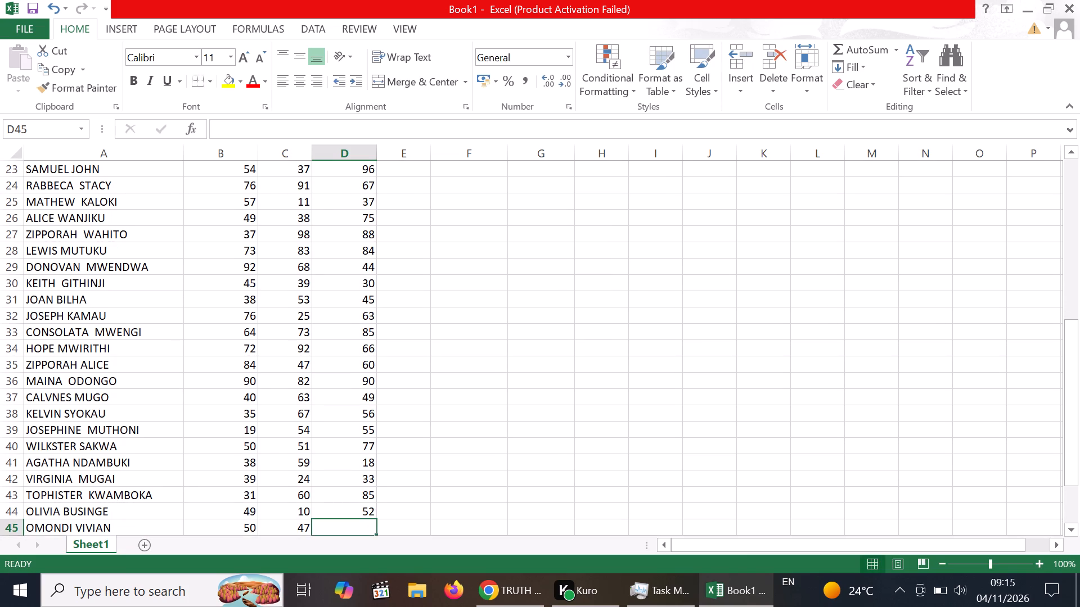
pyautogui.press('8')
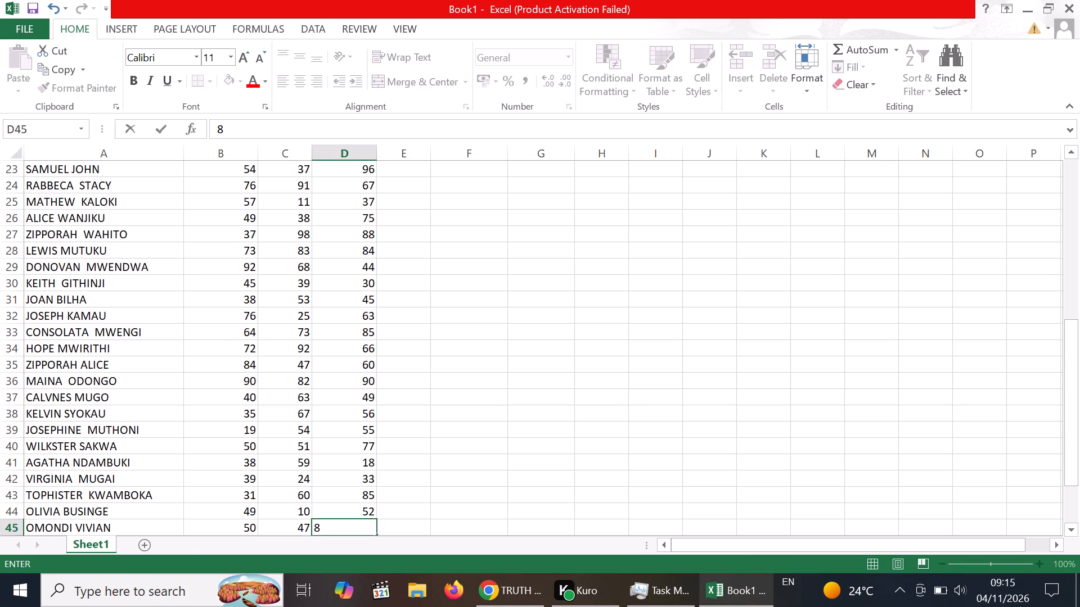
pyautogui.press('7')
pyautogui.press('Return')
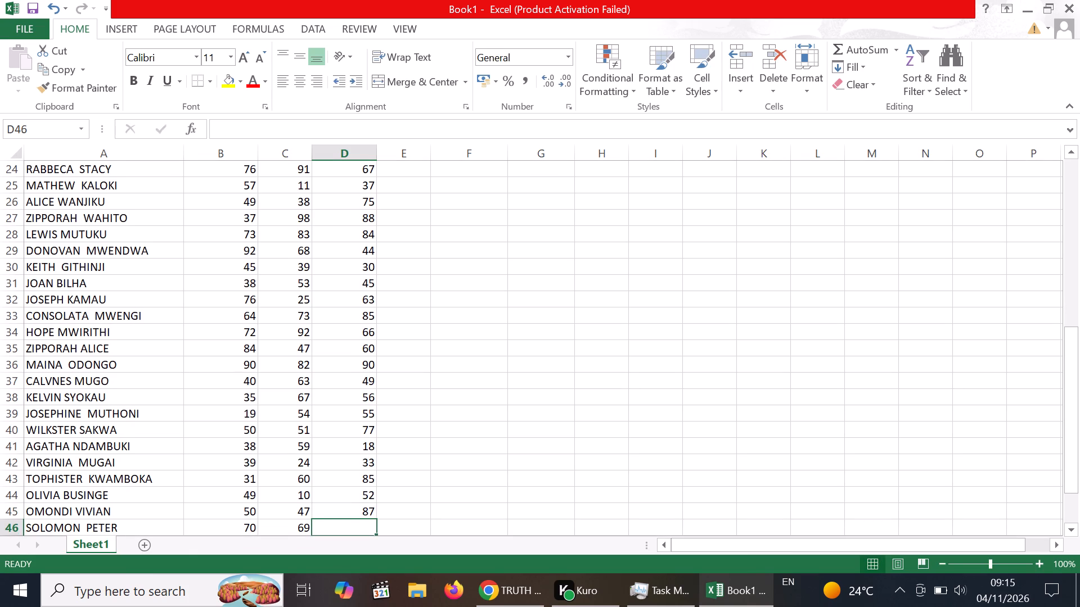
# Enter the KISWAHILI marks 36, 17, 45 and 22 in cells D46 to D49.
pyautogui.press('3')
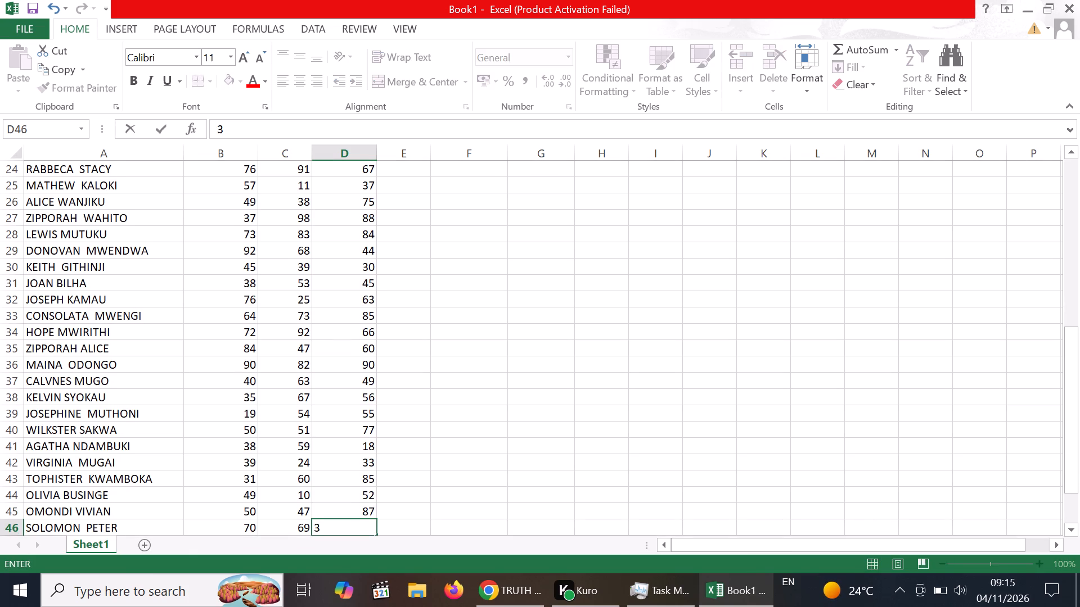
pyautogui.press('6')
pyautogui.press('Return')
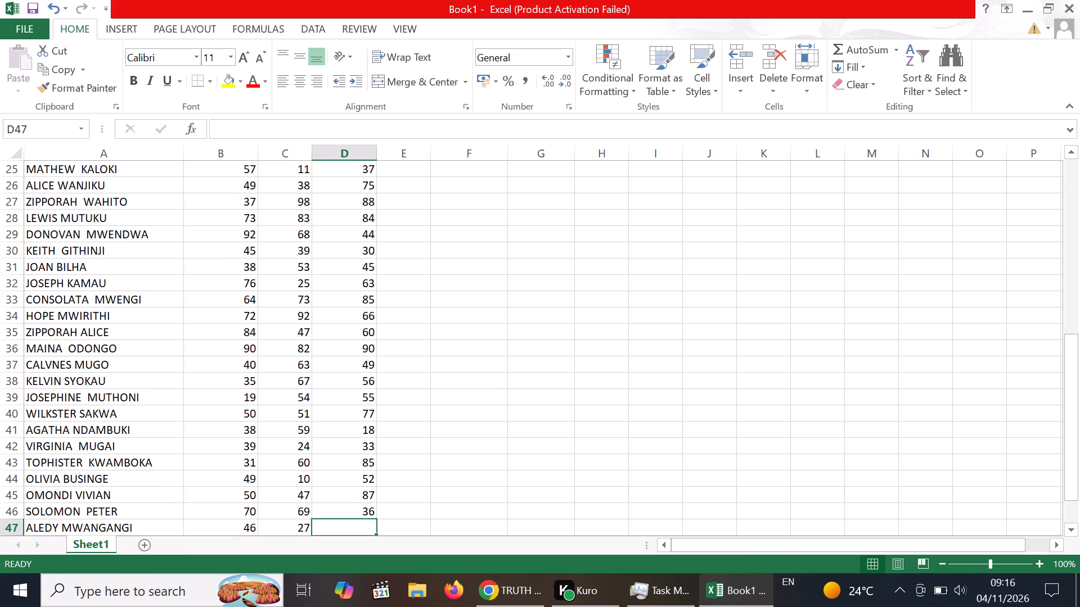
pyautogui.press('1')
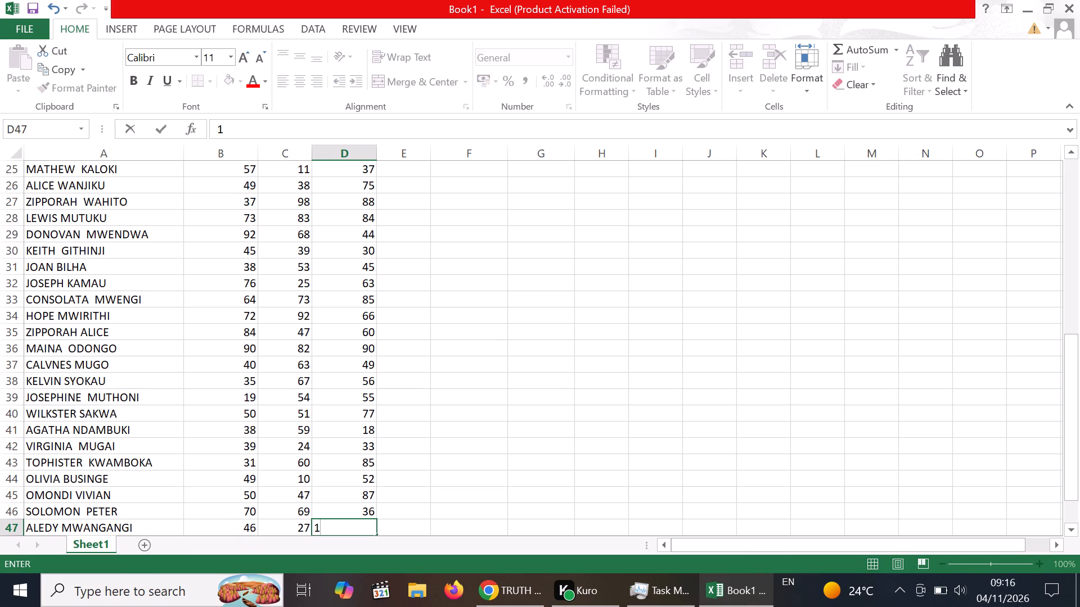
pyautogui.press('7')
pyautogui.press('Return')
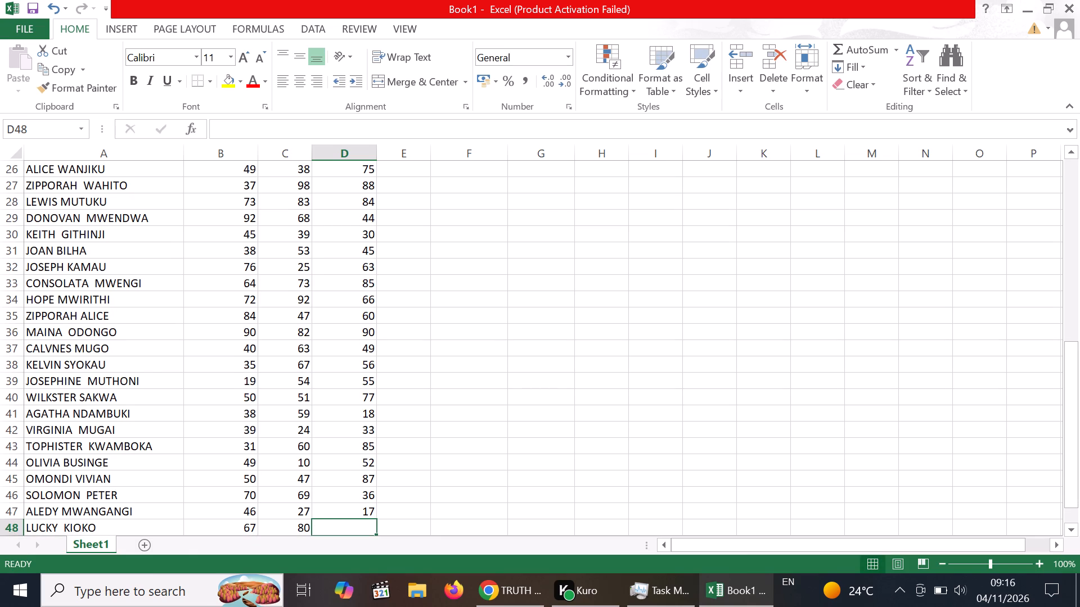
pyautogui.write('45')
pyautogui.press('Return')
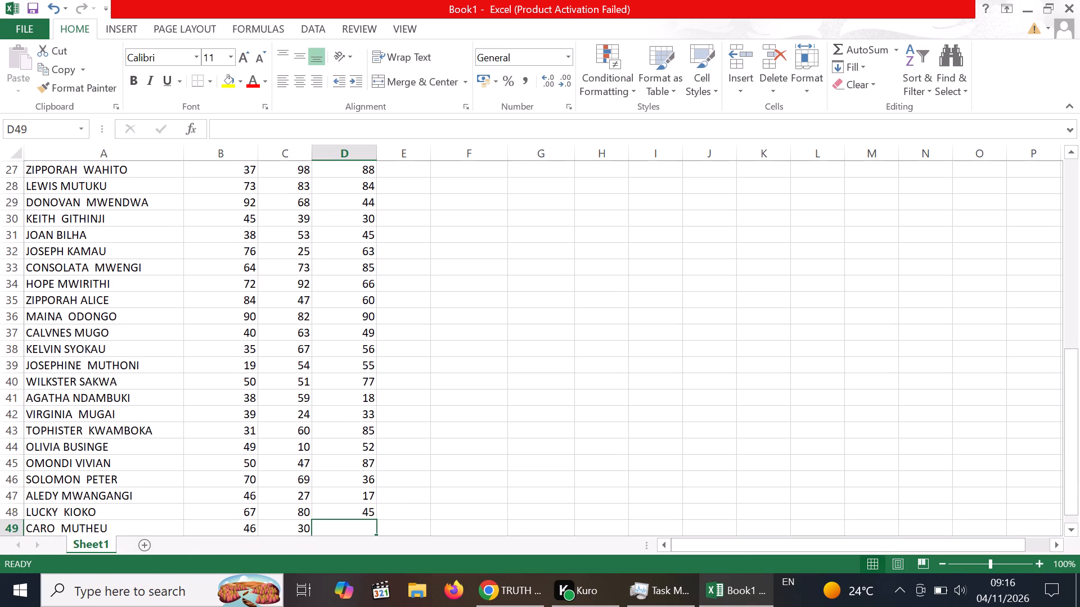
pyautogui.write('22')
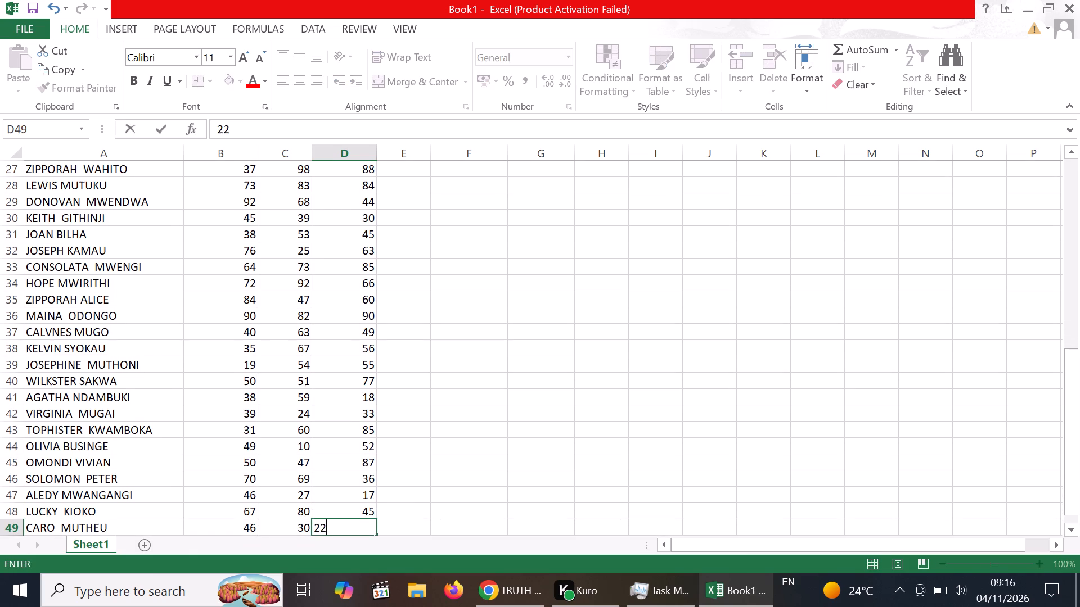
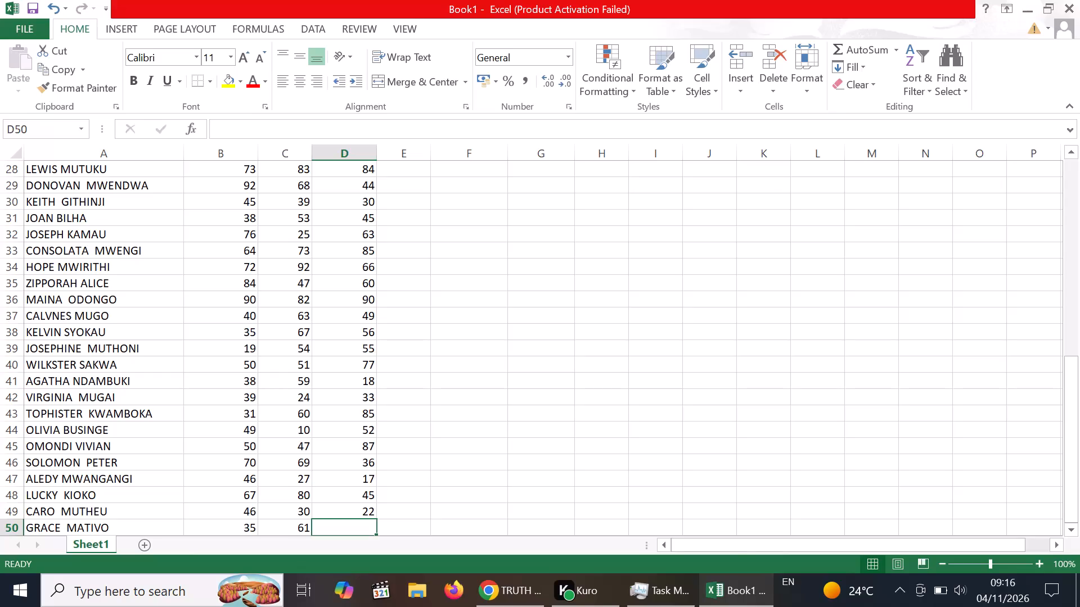
# Enter the last KISWAHILI mark, 62, in cell D50.
pyautogui.press('6')
pyautogui.press('2')
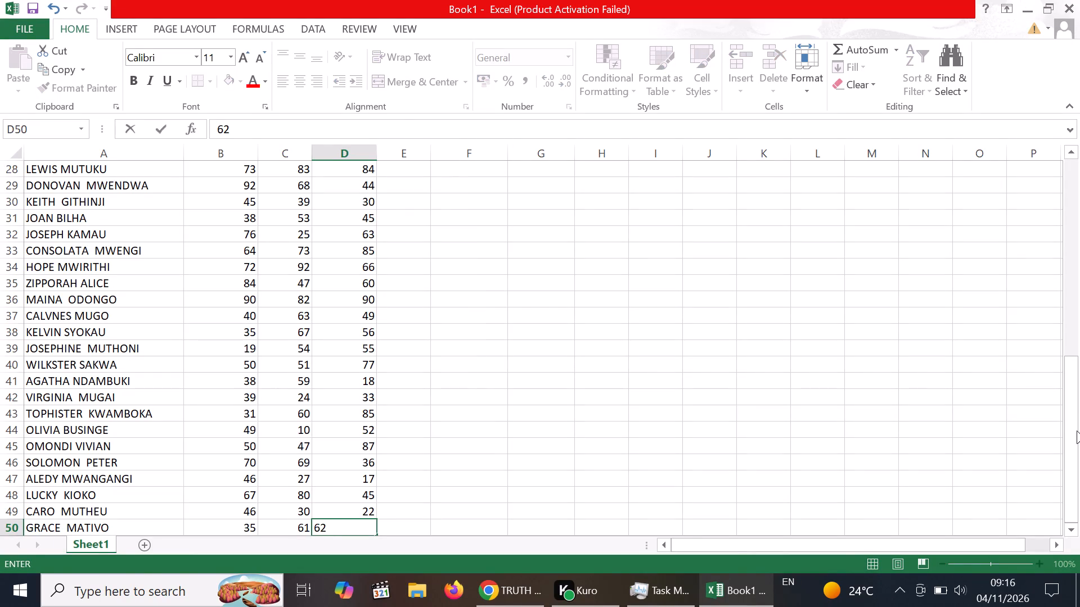
# Enter the SCIENCE marks 67, 56 and 34 in cells E2 to E4.
pyautogui.moveTo(1073, 432); pyautogui.dragTo(1075, 325)
pyautogui.scroll(-1, 1073, 423)
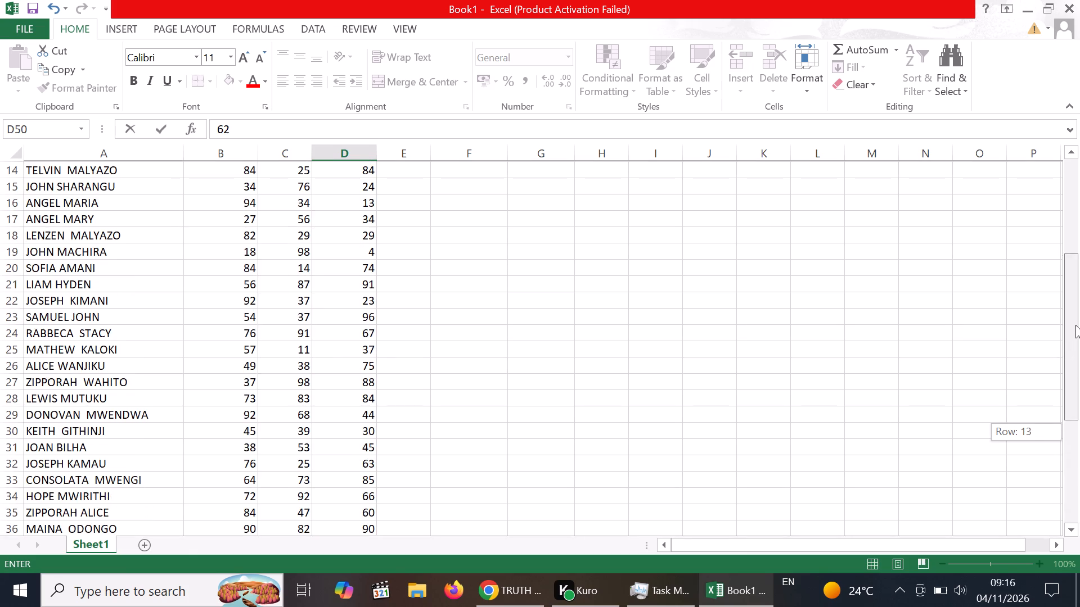
pyautogui.scroll(-1, 1075, 325)
pyautogui.moveTo(1075, 325); pyautogui.dragTo(1079, 210)
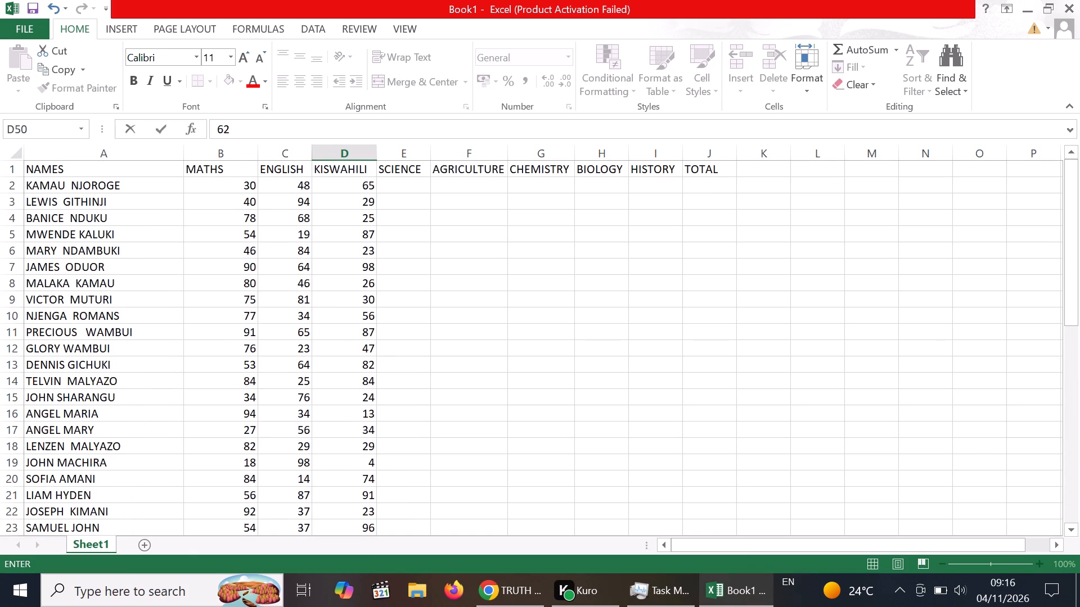
pyautogui.click(408, 184)
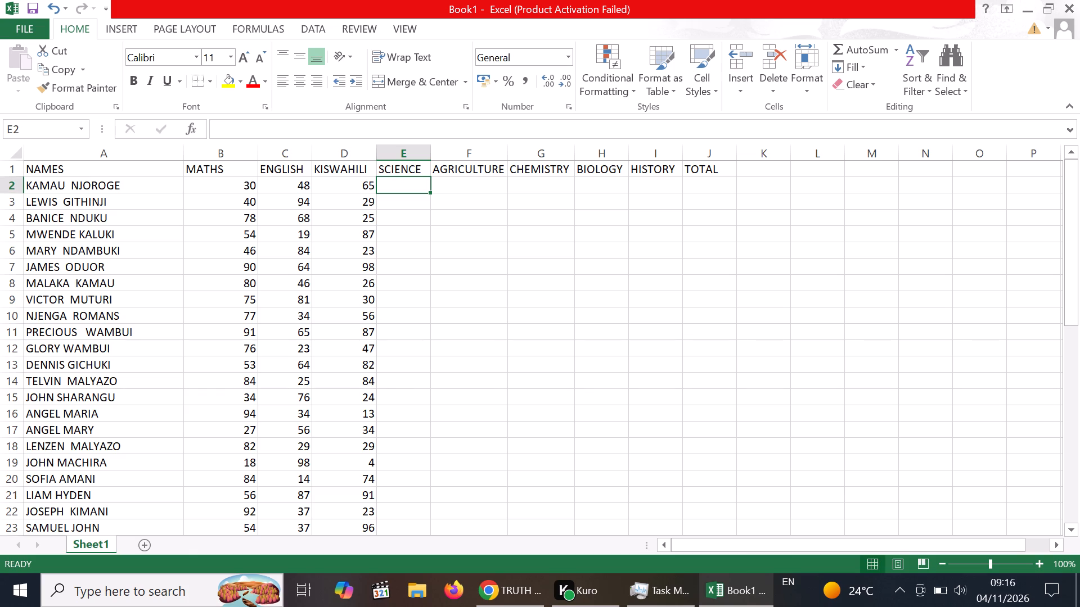
pyautogui.write('67')
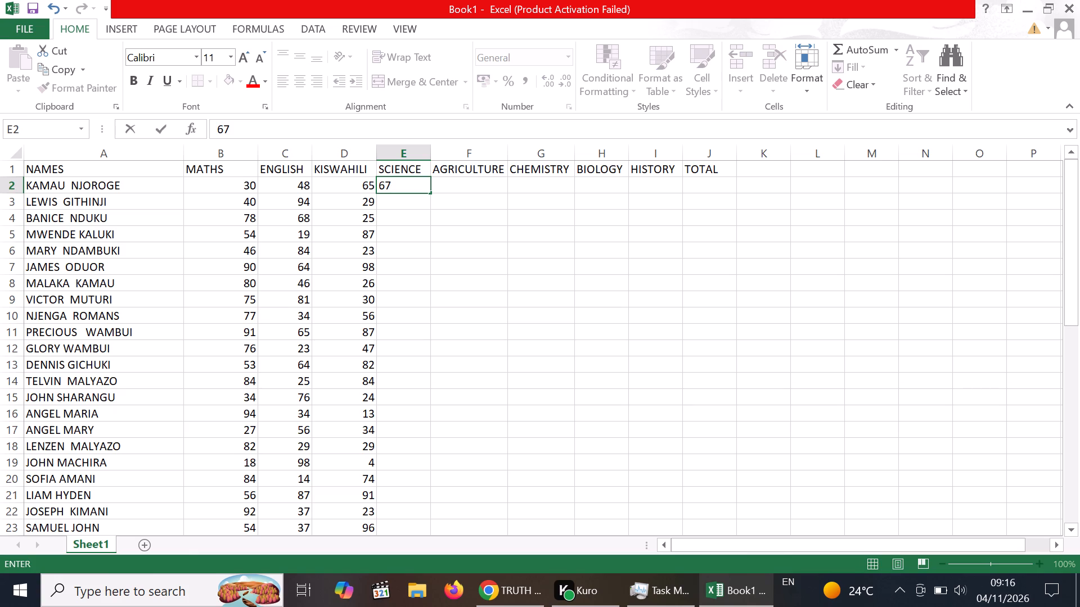
pyautogui.press('Return')
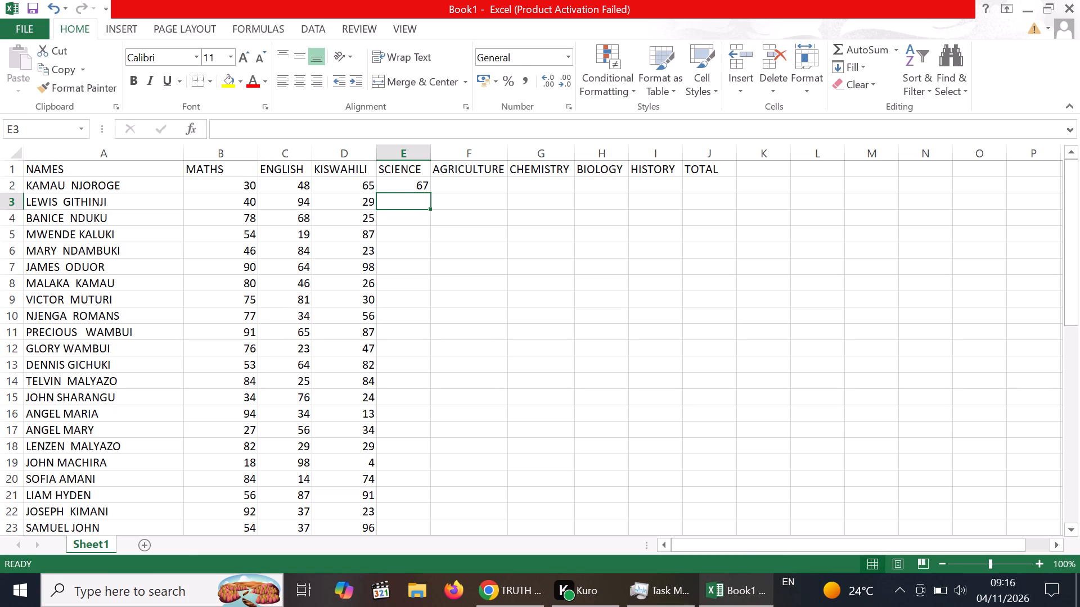
pyautogui.press('5')
pyautogui.press('6')
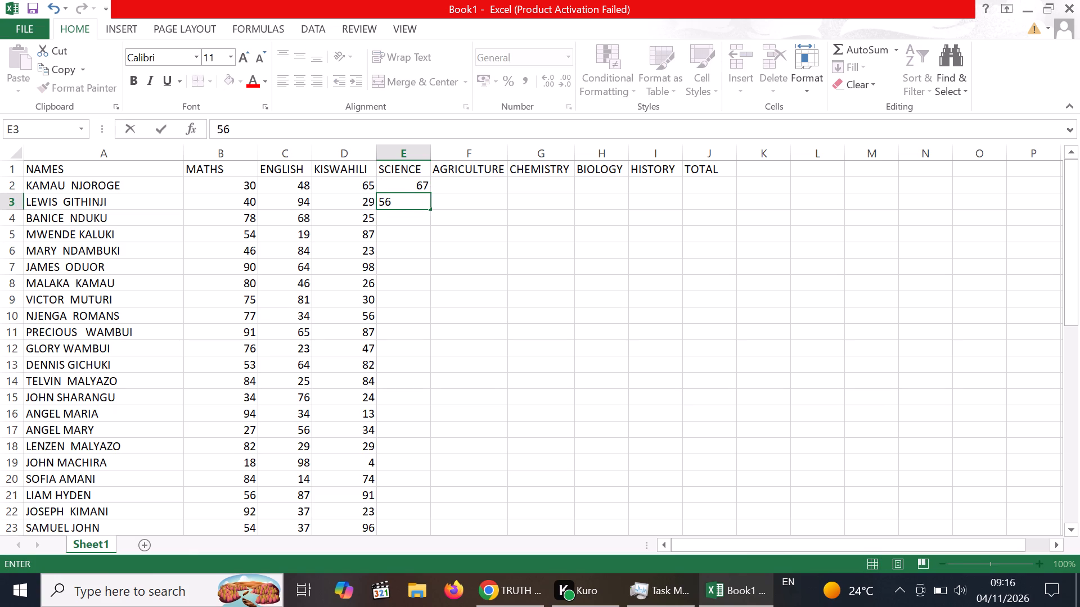
pyautogui.press('Return')
pyautogui.write('34')
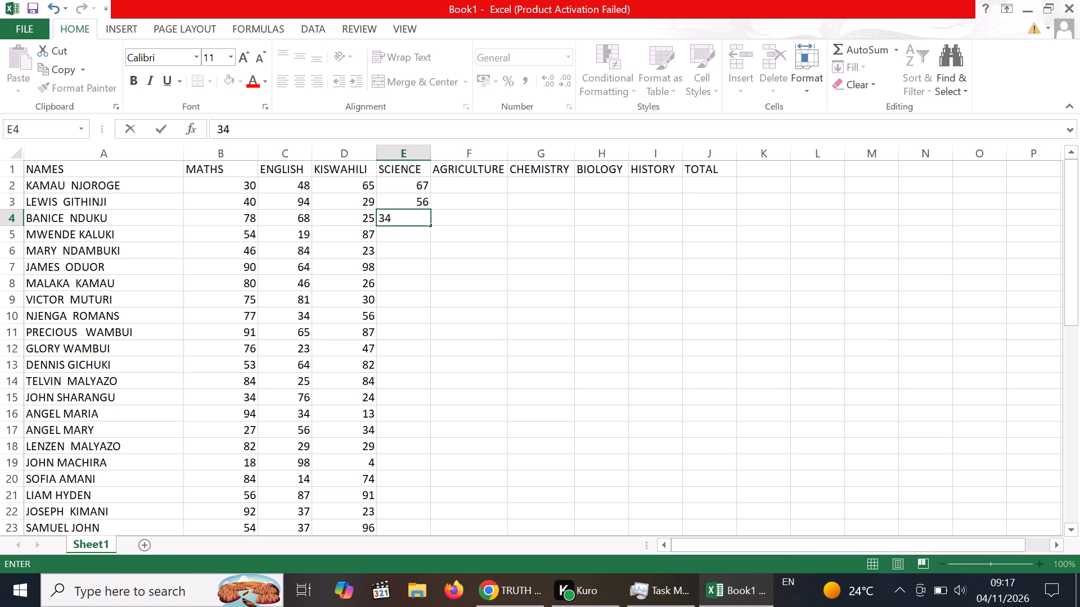
pyautogui.press('Return')
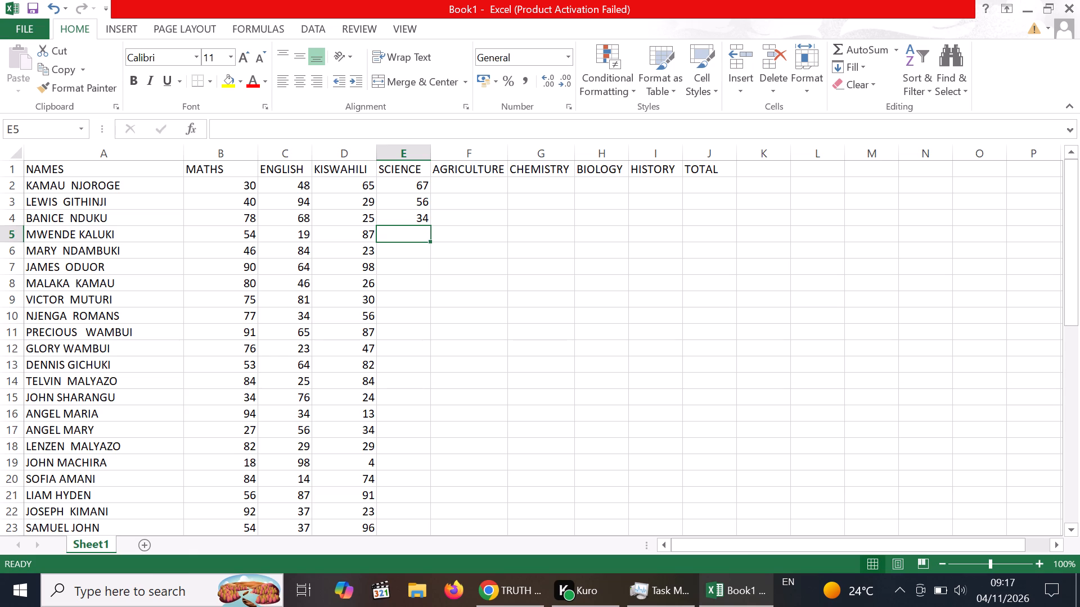
# Enter the SCIENCE marks 30, 96, 46 and 87 in cells E5 to E8.
pyautogui.press('3')
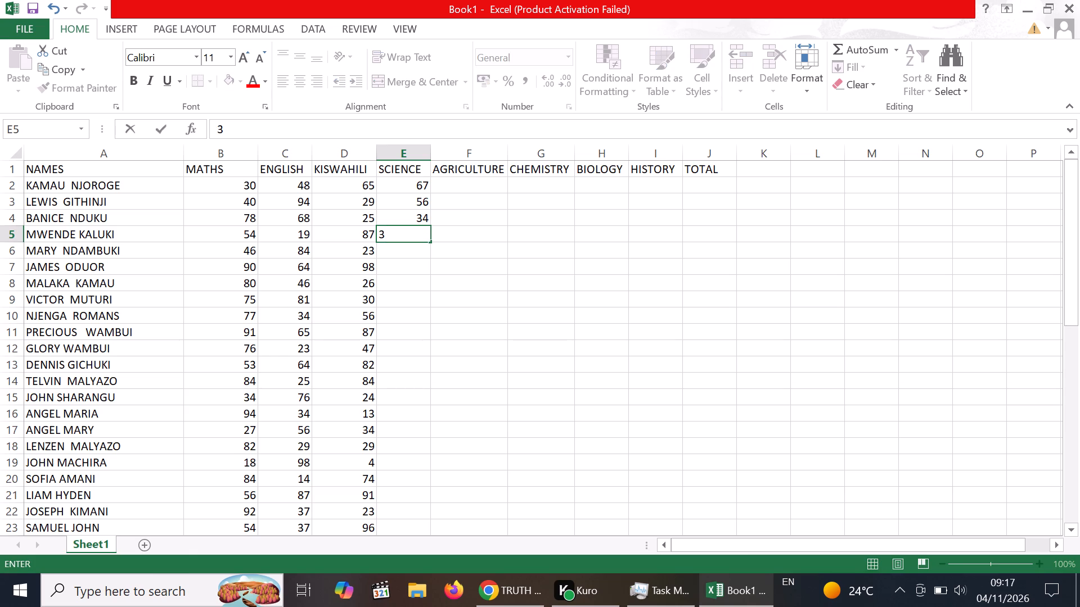
pyautogui.press('0')
pyautogui.press('Return')
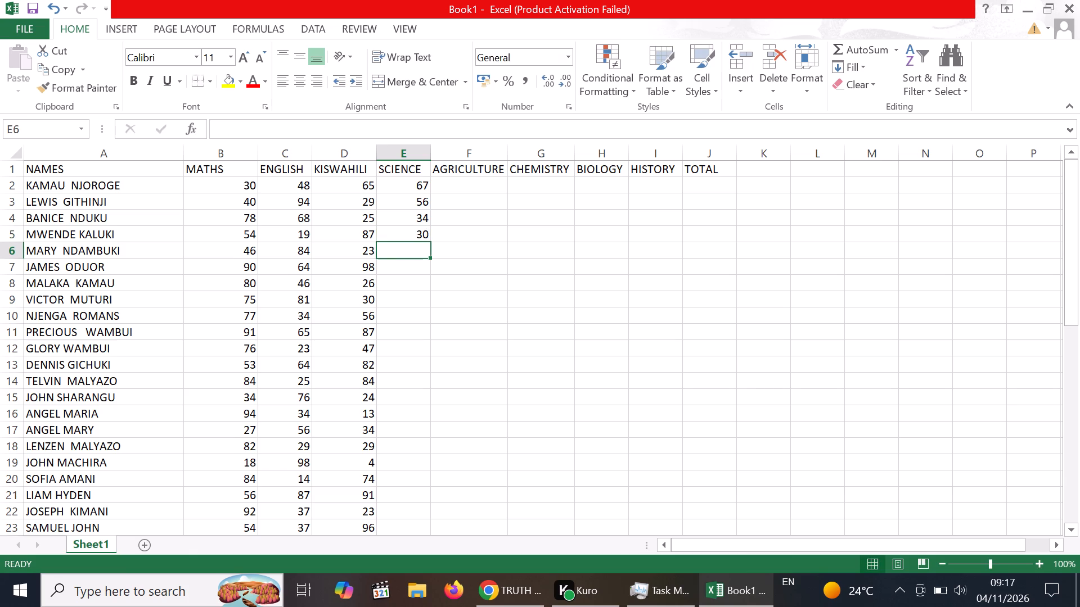
pyautogui.press('9')
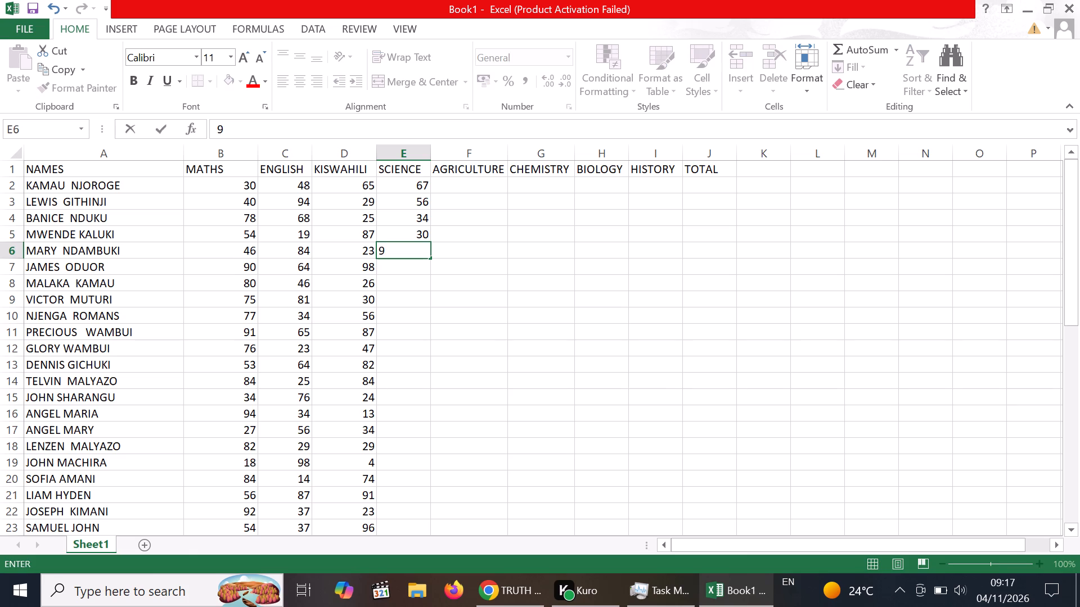
pyautogui.press('6')
pyautogui.press('Return')
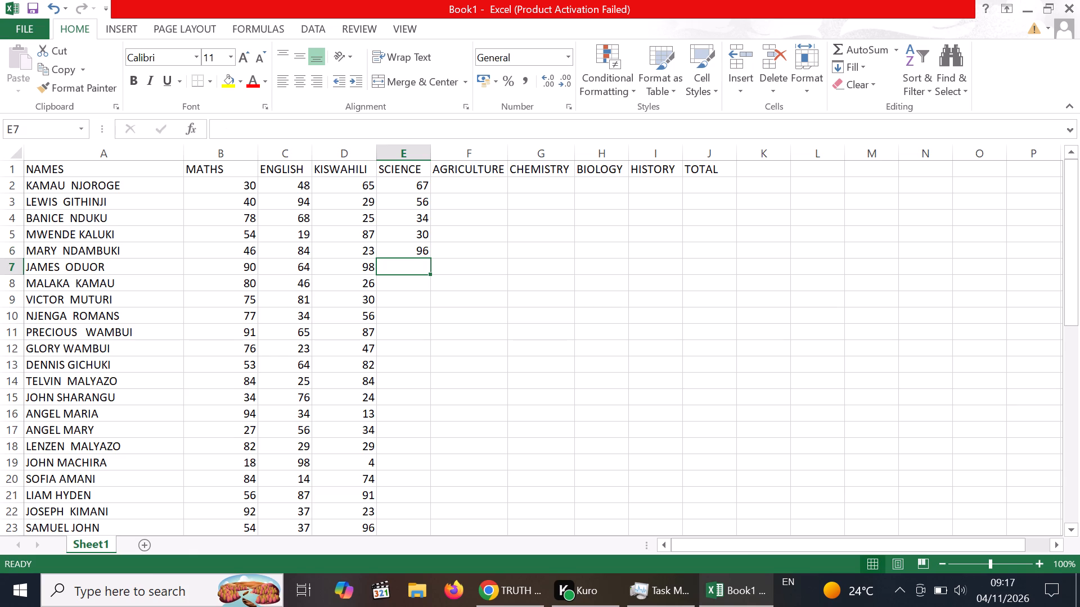
pyautogui.write('46')
pyautogui.press('Return')
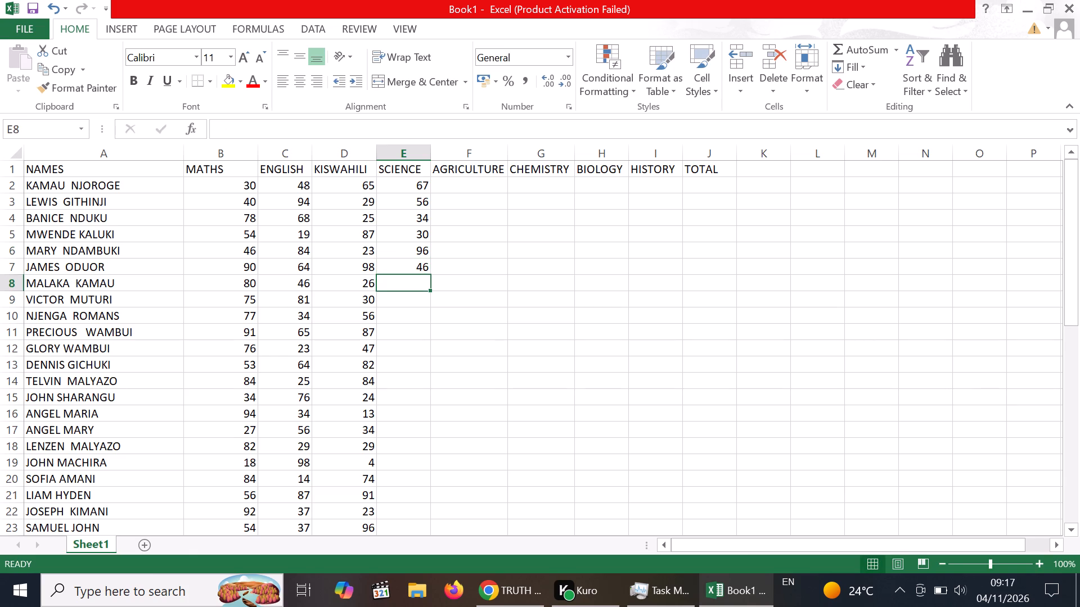
pyautogui.write('87')
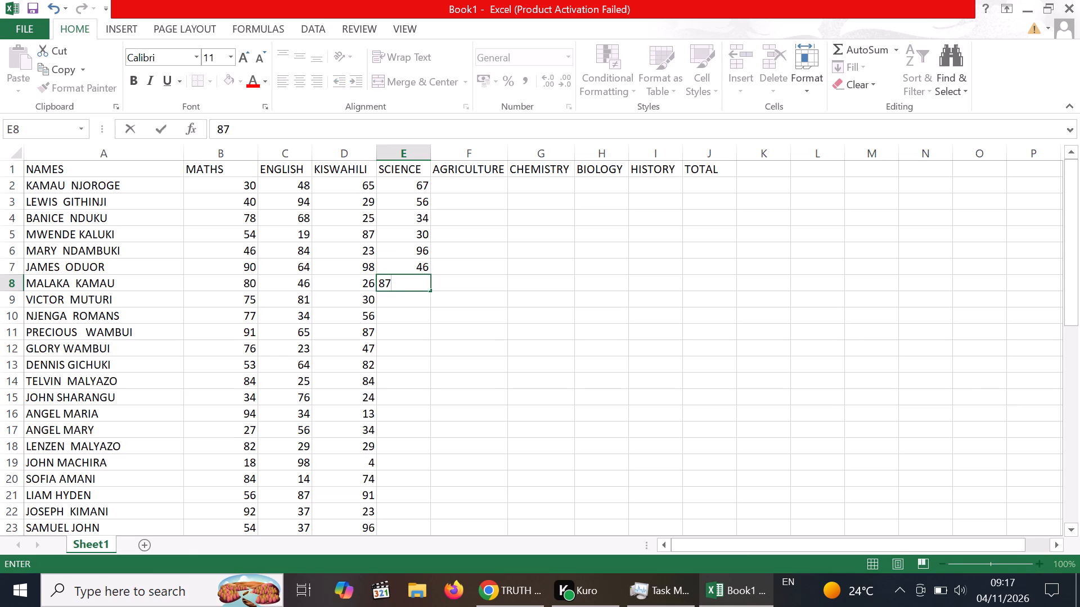
pyautogui.press('Return')
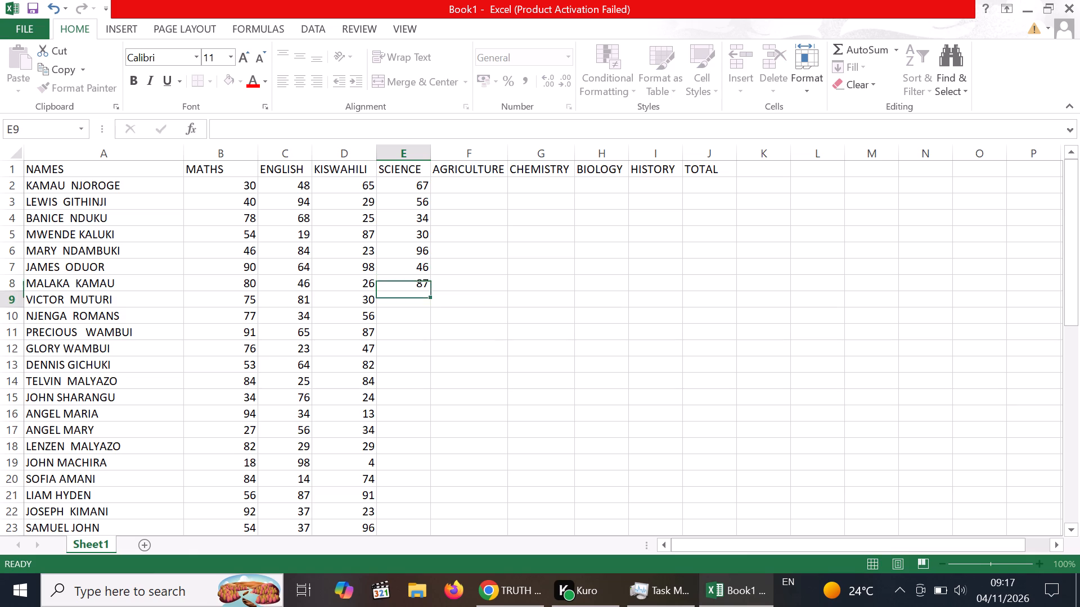
# Enter the SCIENCE marks 20, 28, 54 and 34 in cells E9 to E12.
pyautogui.press('2')
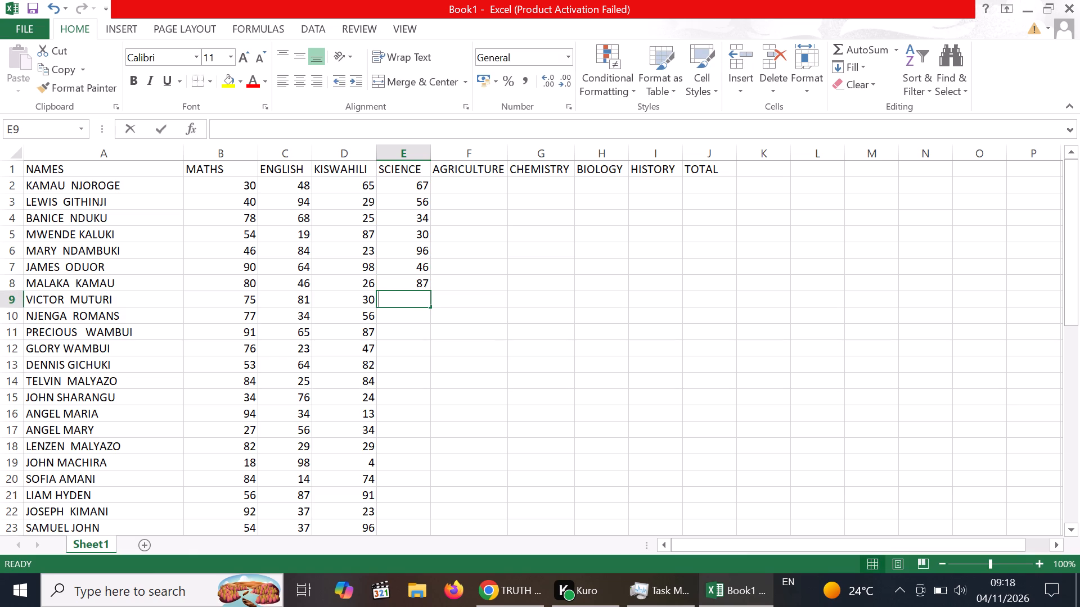
pyautogui.press('0')
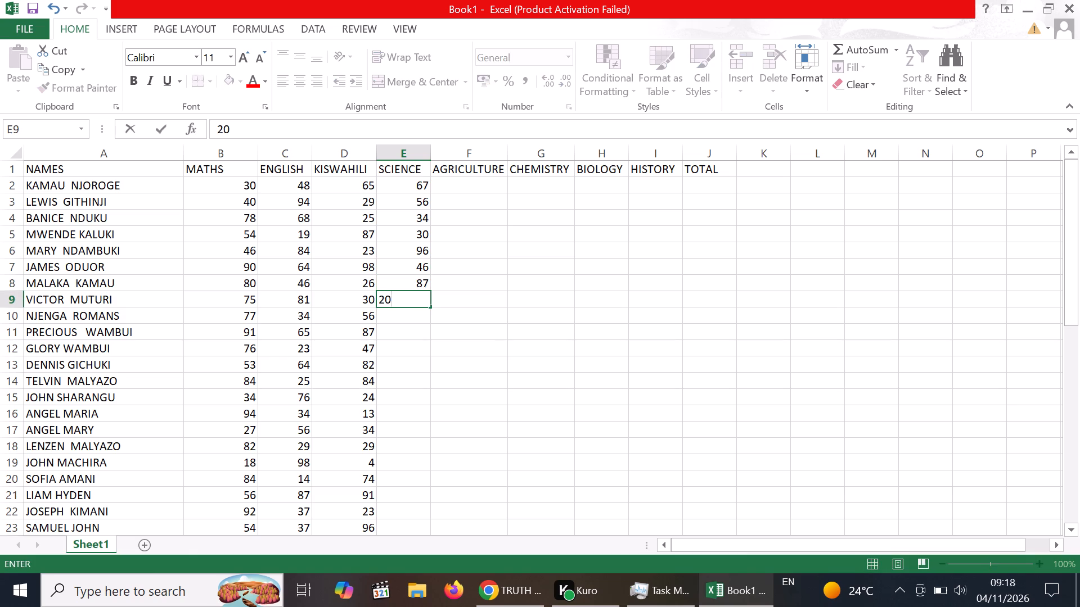
pyautogui.press('Return')
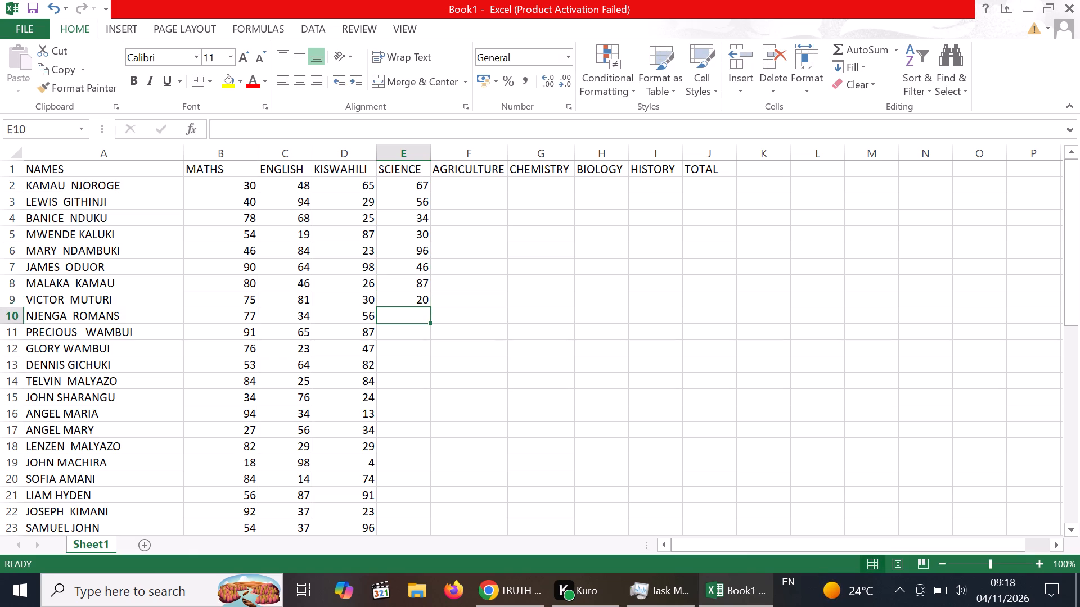
pyautogui.press('2')
pyautogui.press('8')
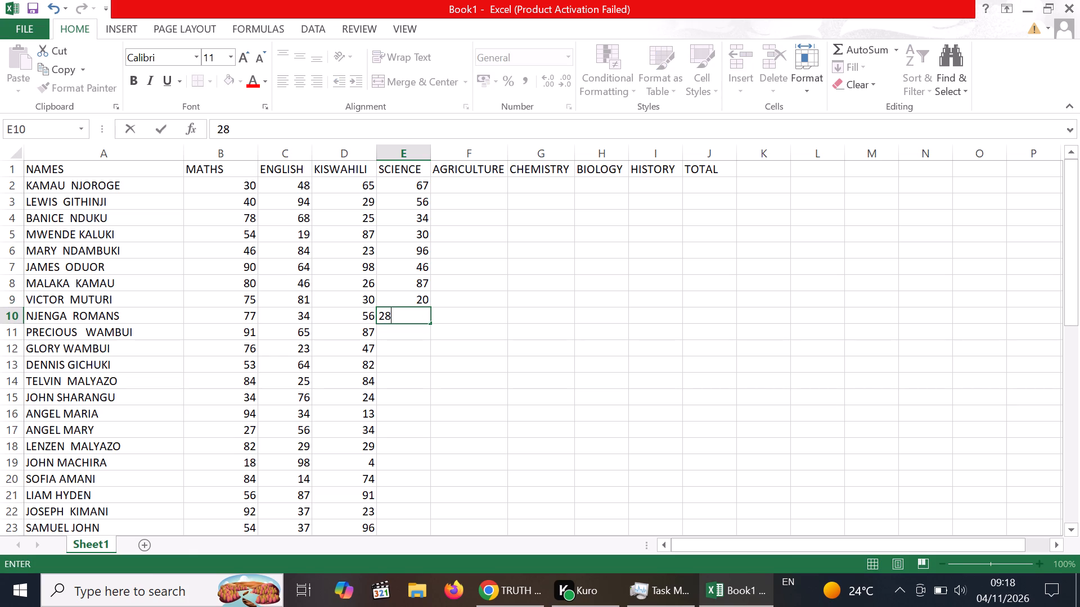
pyautogui.press('Return')
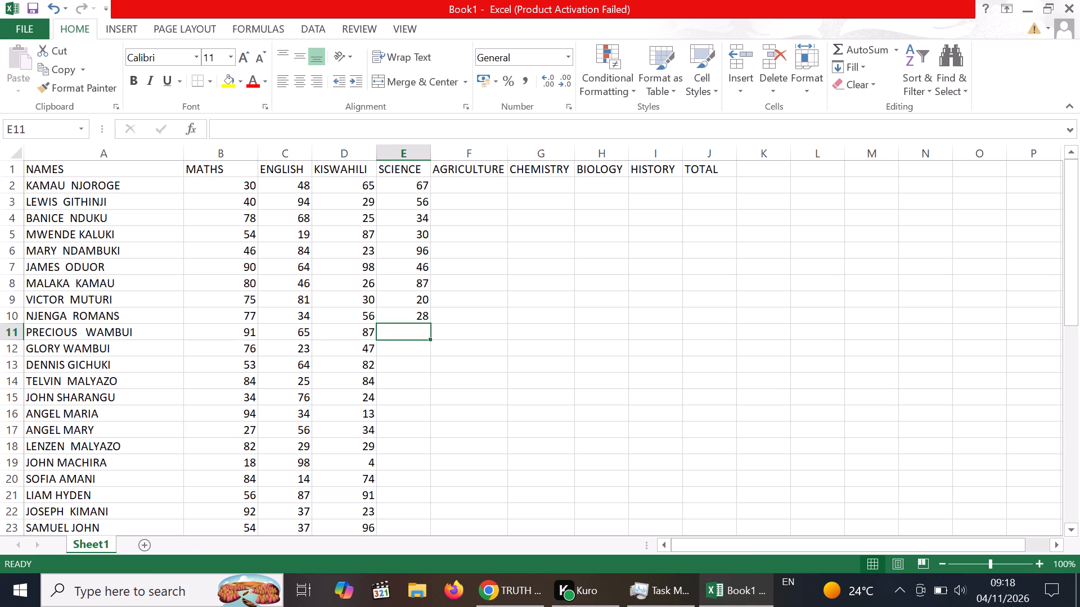
pyautogui.press('5')
pyautogui.press('4')
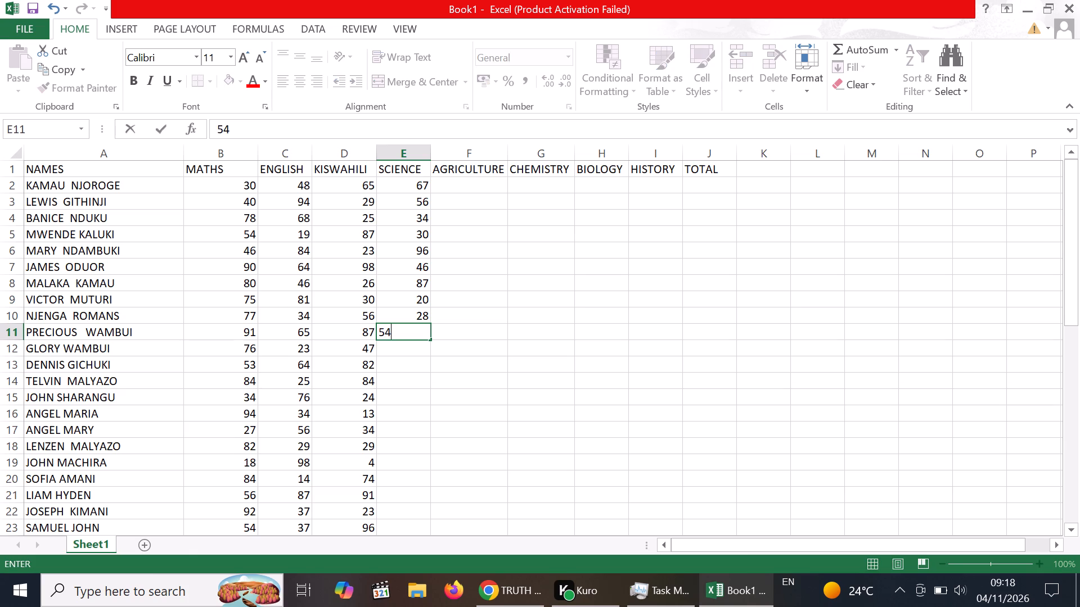
pyautogui.press('Return')
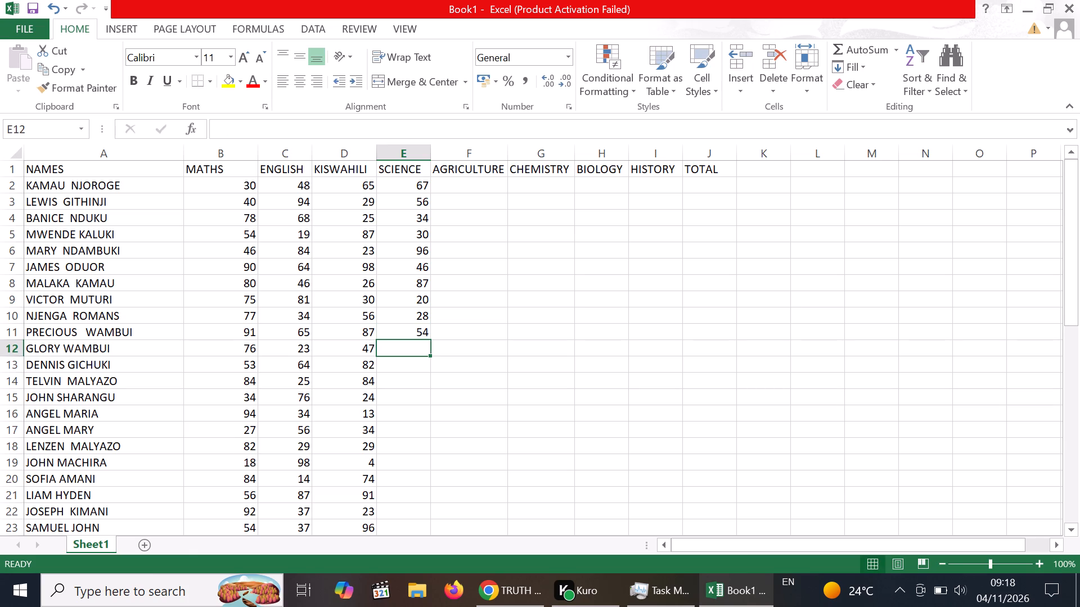
pyautogui.write('34')
pyautogui.press('Return')
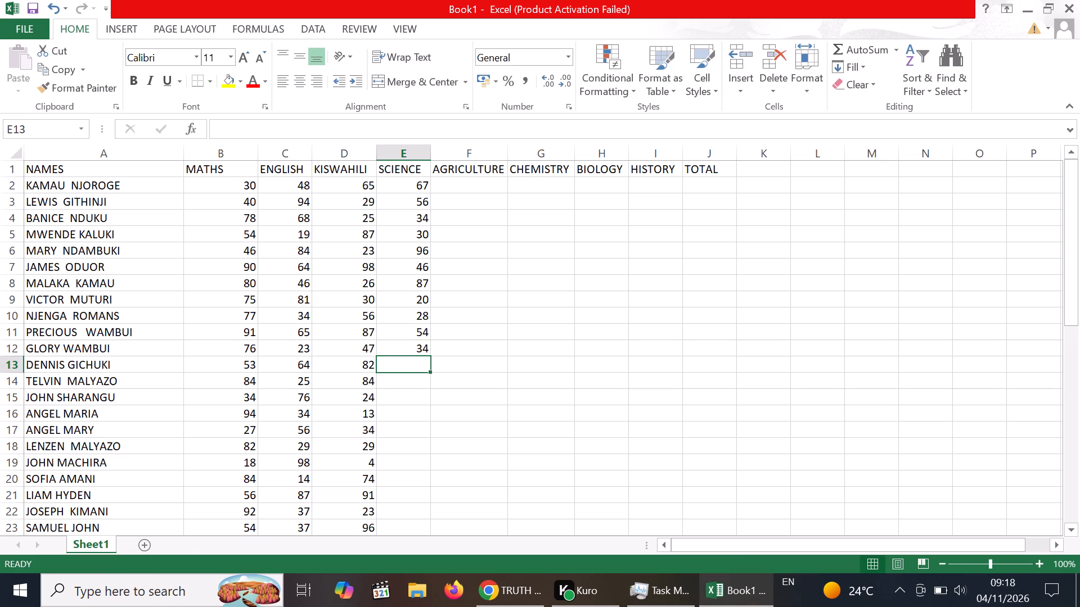
# Enter the SCIENCE marks 45, 78 and 43 in cells E13 to E15.
pyautogui.write('45')
pyautogui.press('Return')
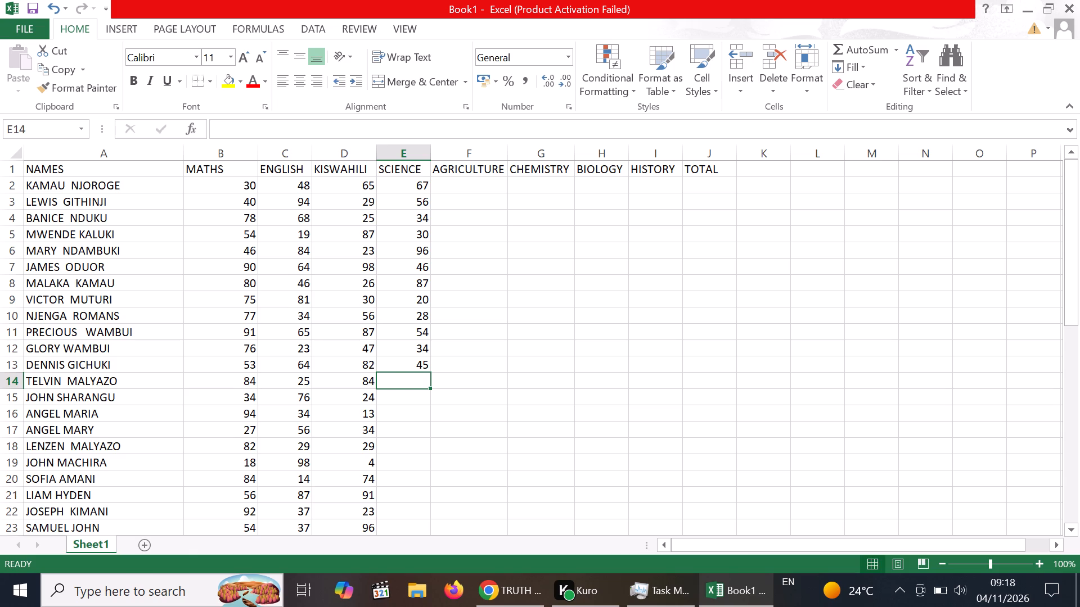
pyautogui.write('787')
pyautogui.press('BackSpace')
pyautogui.press('Return')
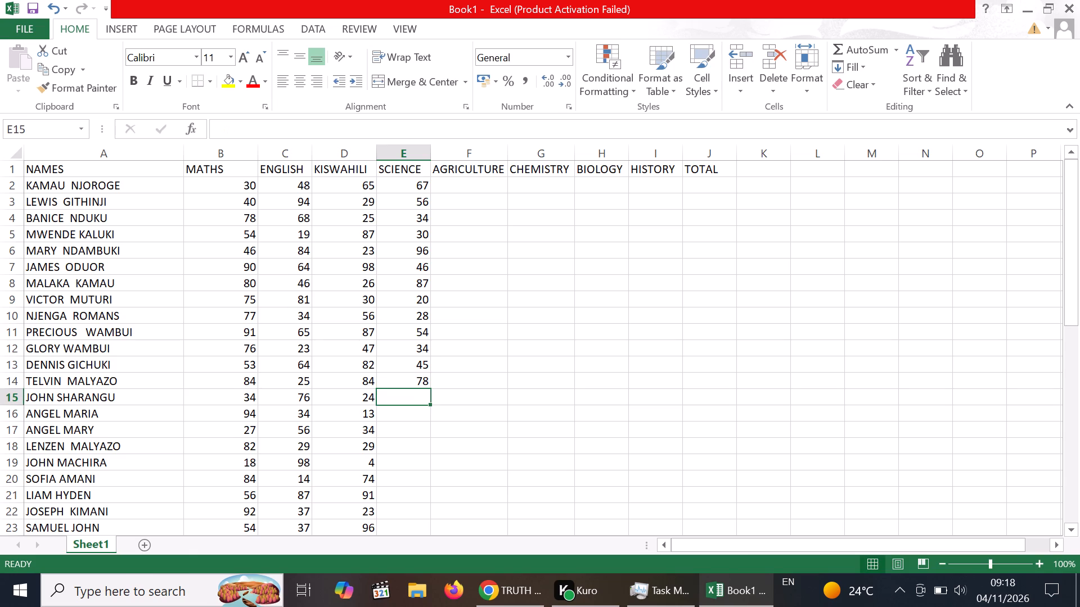
pyautogui.press('4')
pyautogui.press('3')
pyautogui.press('Return')
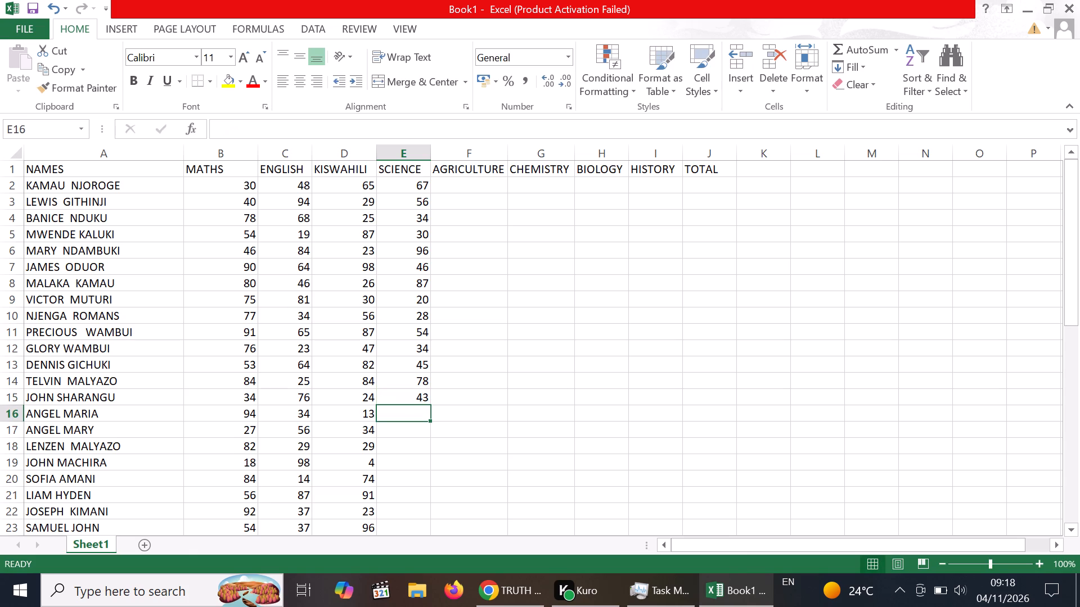
# Enter the SCIENCE marks 94 and 33 in cells E16 and E17.
pyautogui.press('9')
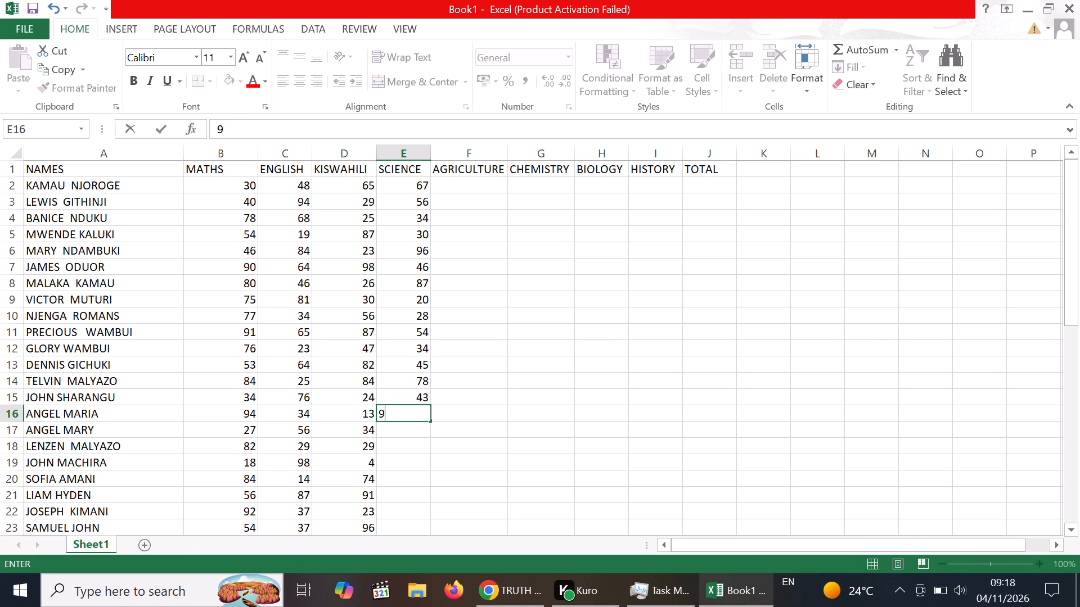
pyautogui.press('1')
pyautogui.press('BackSpace')
pyautogui.press('4')
pyautogui.press('Return')
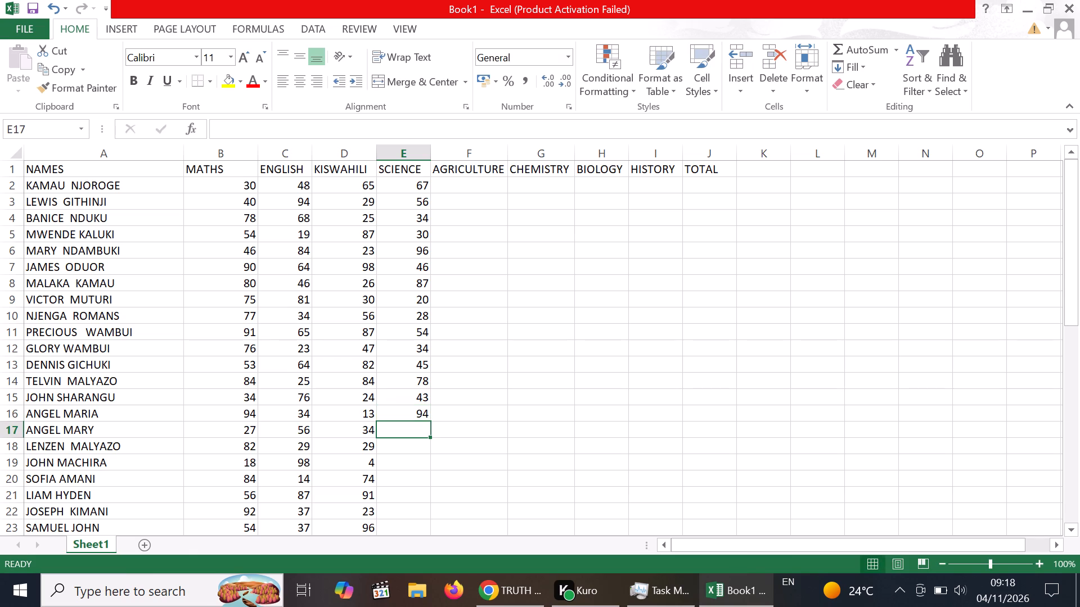
pyautogui.press('3')
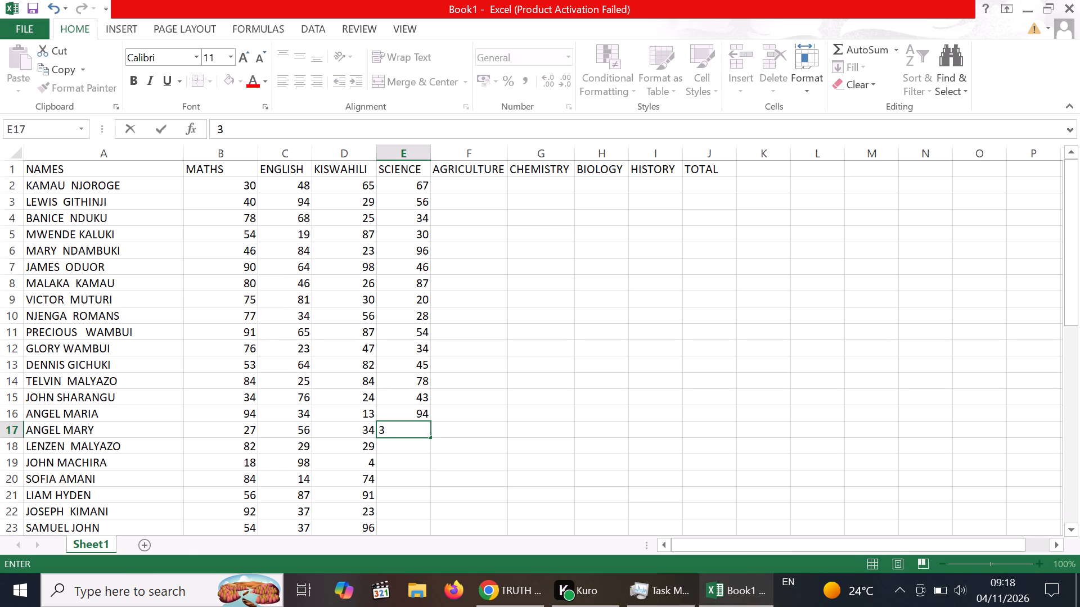
pyautogui.press('3')
pyautogui.press('Return')
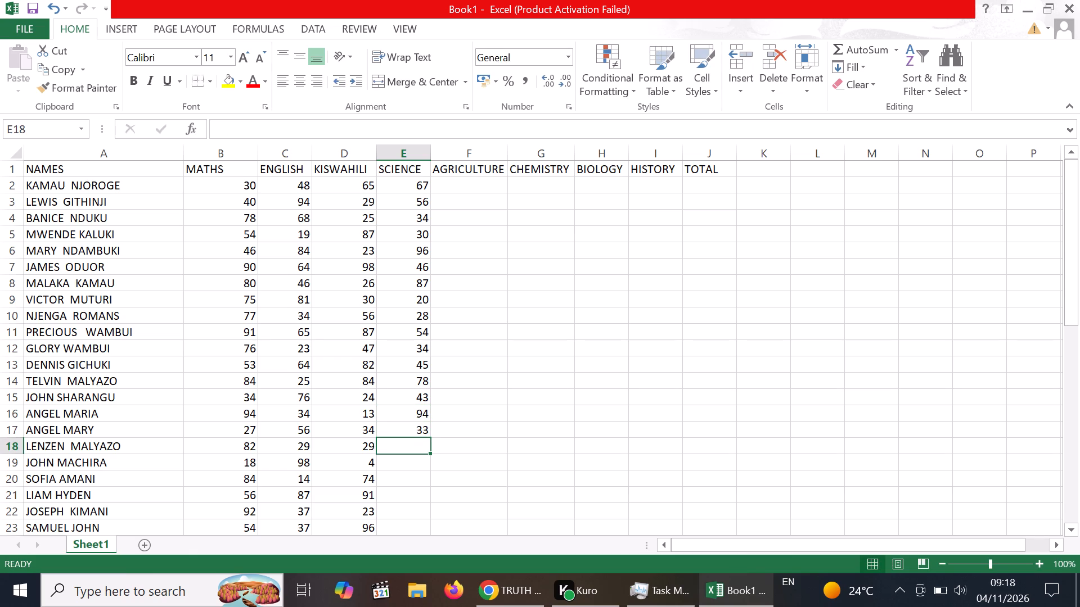
# Enter the SCIENCE marks 65, 24 and 53 in cells E18 to E20.
pyautogui.press('6')
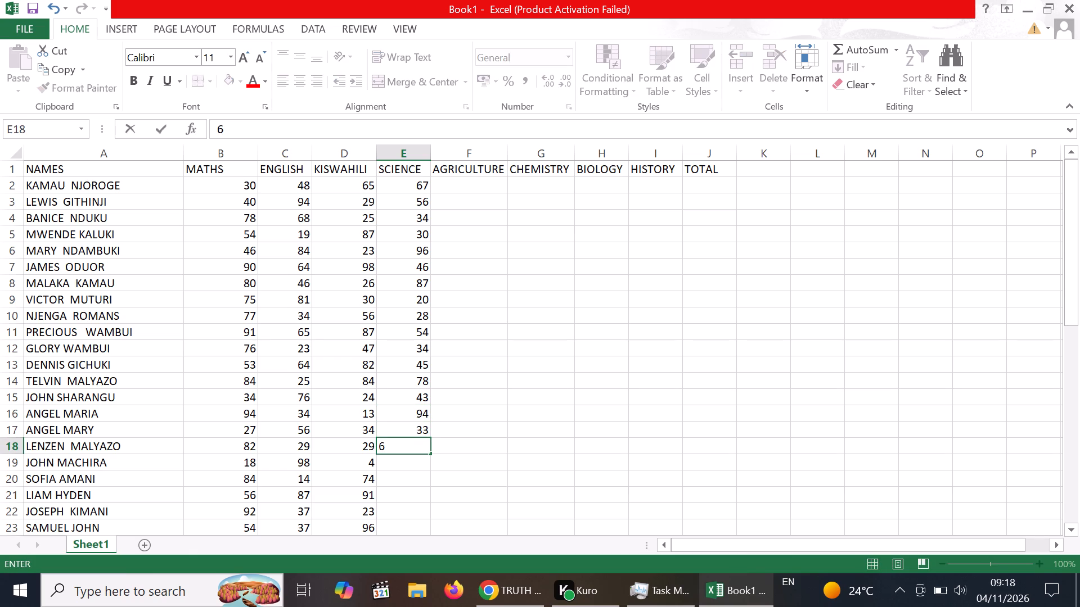
pyautogui.press('5')
pyautogui.press('Return')
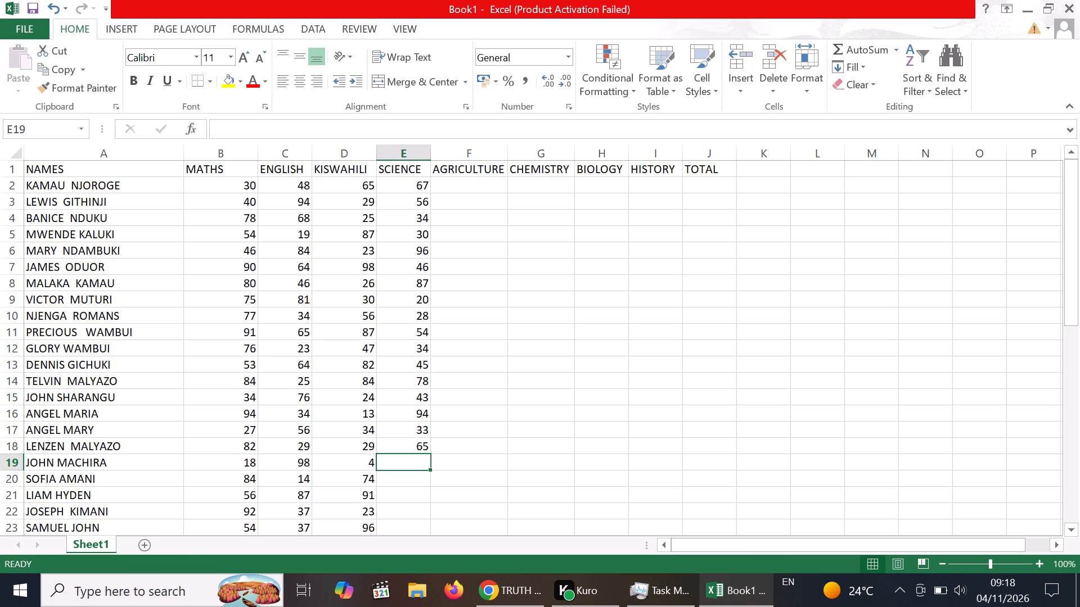
pyautogui.press('2')
pyautogui.press('4')
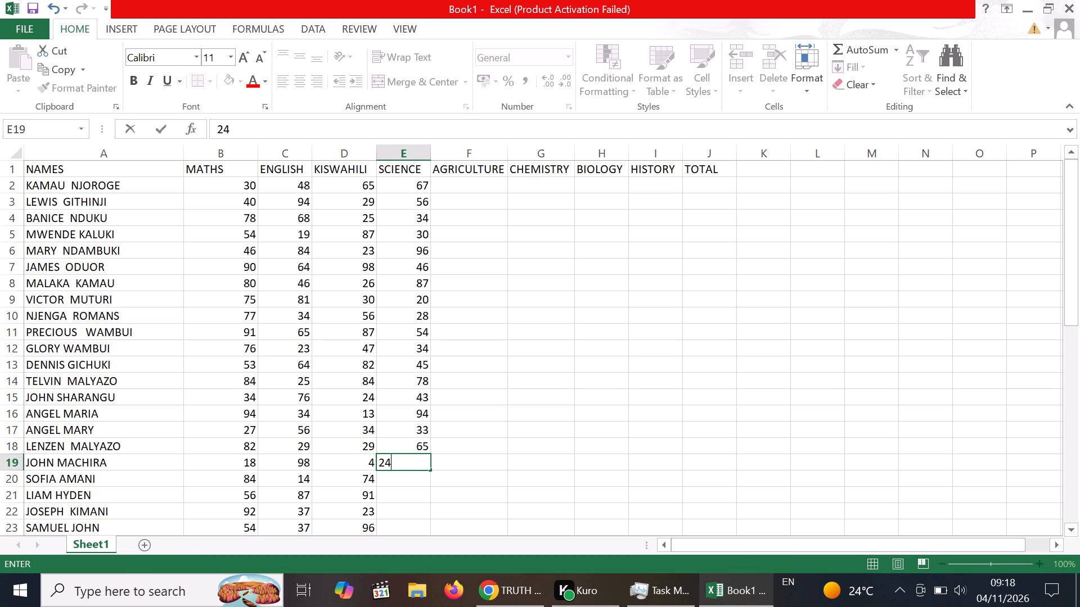
pyautogui.press('Return')
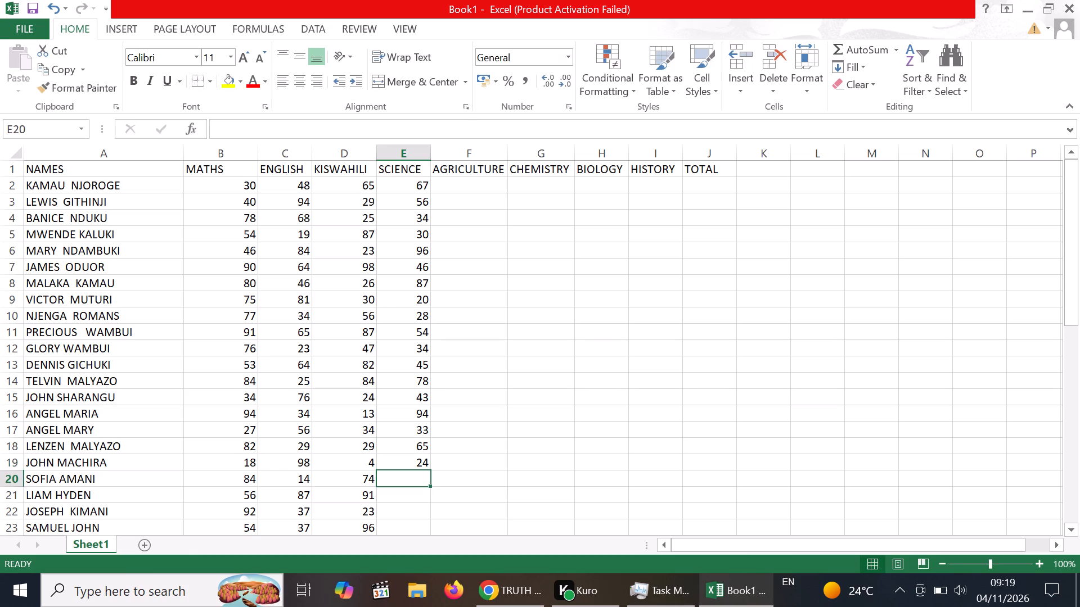
pyautogui.press('5')
pyautogui.press('3')
pyautogui.press('Return')
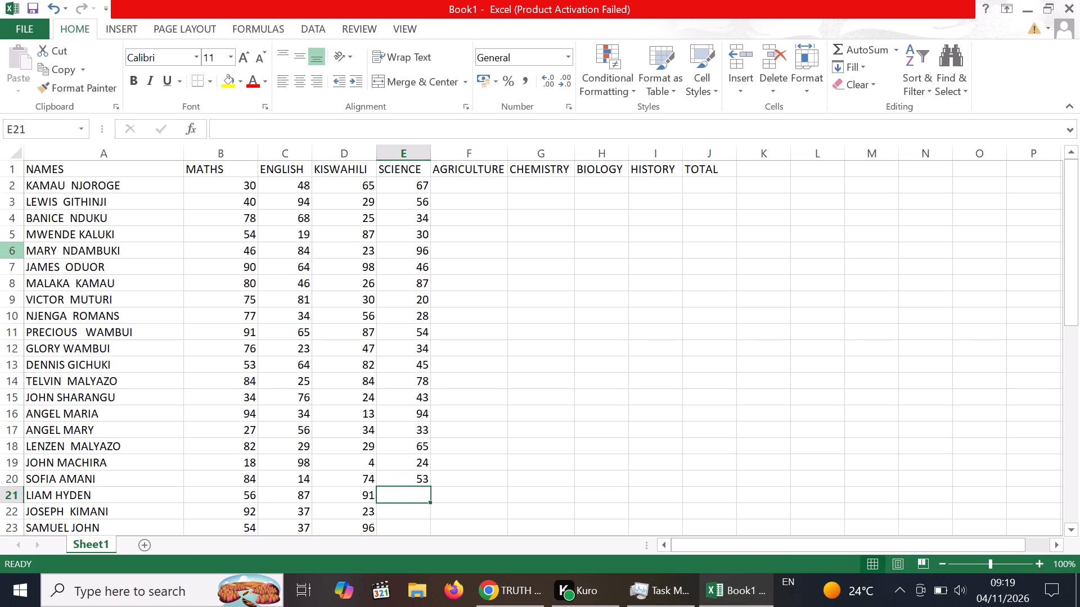
# Change the ENGLISH mark in cell C19 to 45.
pyautogui.click(304, 467)
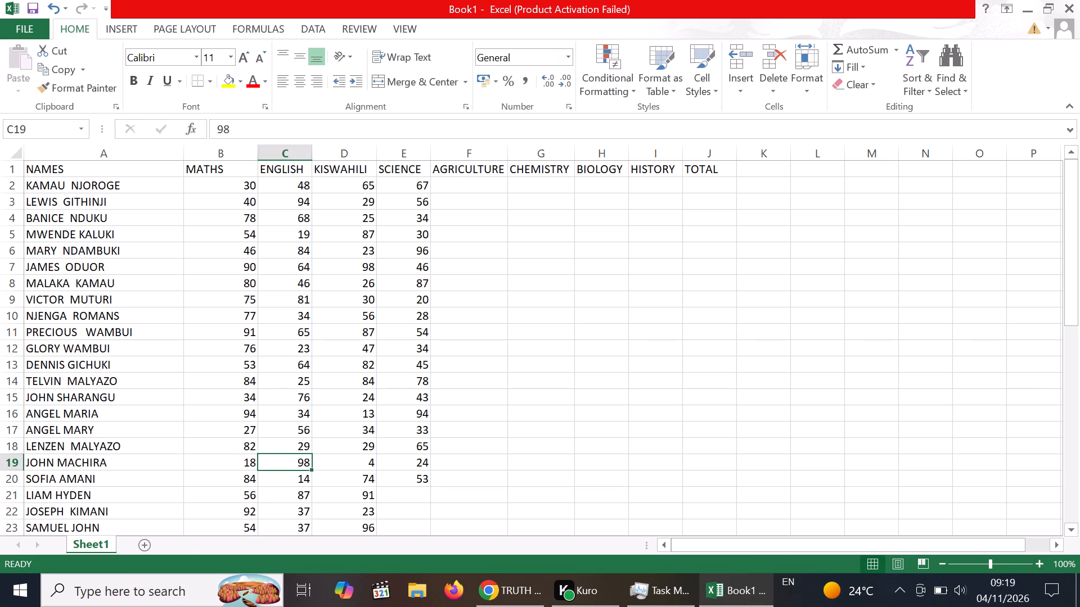
pyautogui.scroll(-1, 300, 456)
pyautogui.click(245, 121)
pyautogui.press('BackSpace')
pyautogui.press('BackSpace')
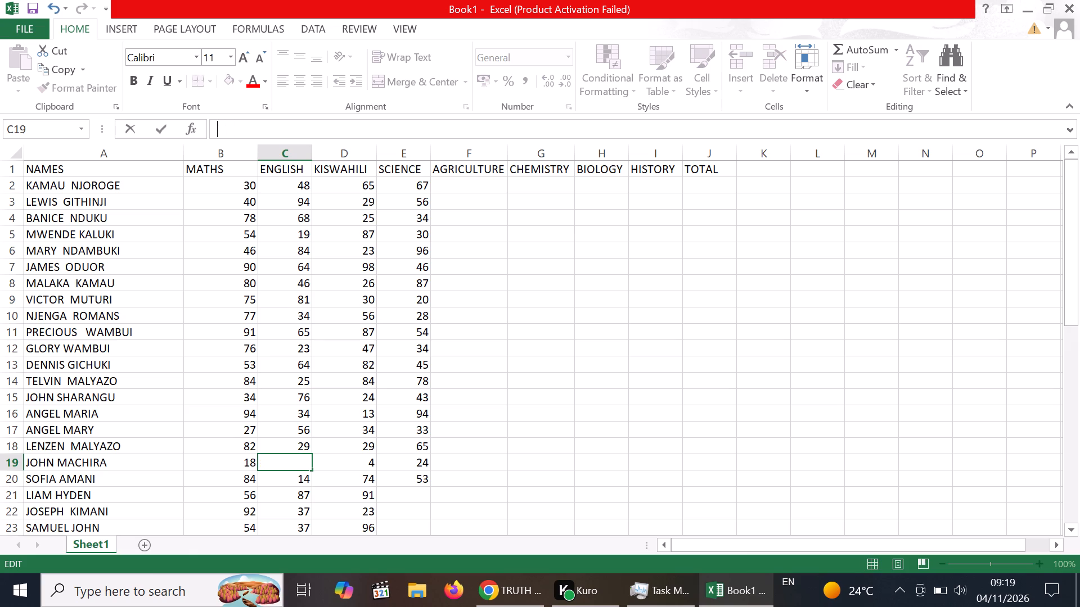
pyautogui.press('y')
pyautogui.press('BackSpace')
pyautogui.write('45')
# Enter the SCIENCE marks 30, 49 and 45 in cells E21 to E23.
pyautogui.click(413, 496)
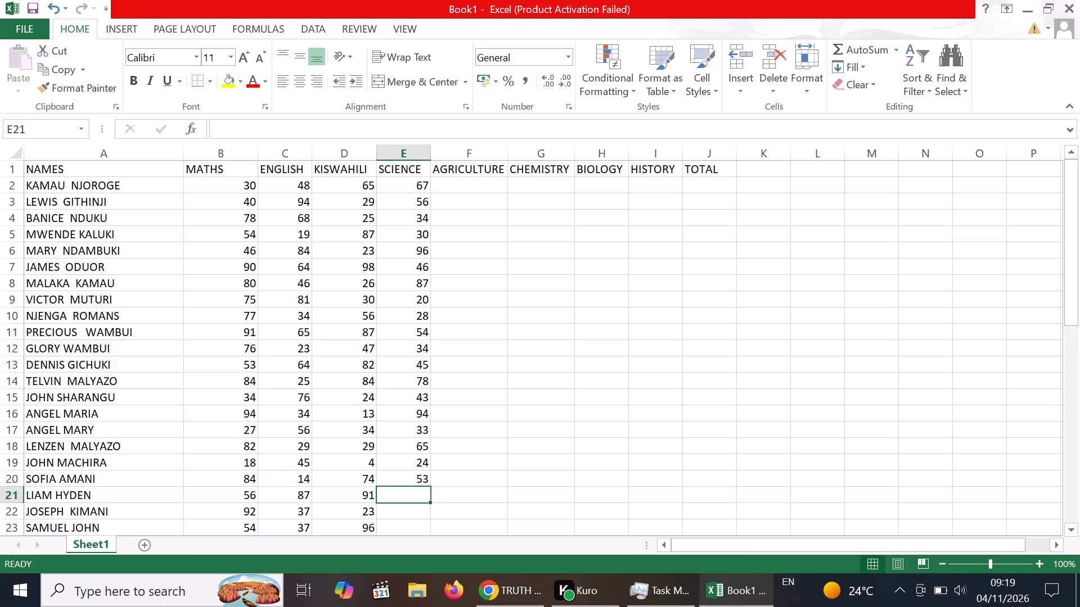
pyautogui.write('30')
pyautogui.press('Return')
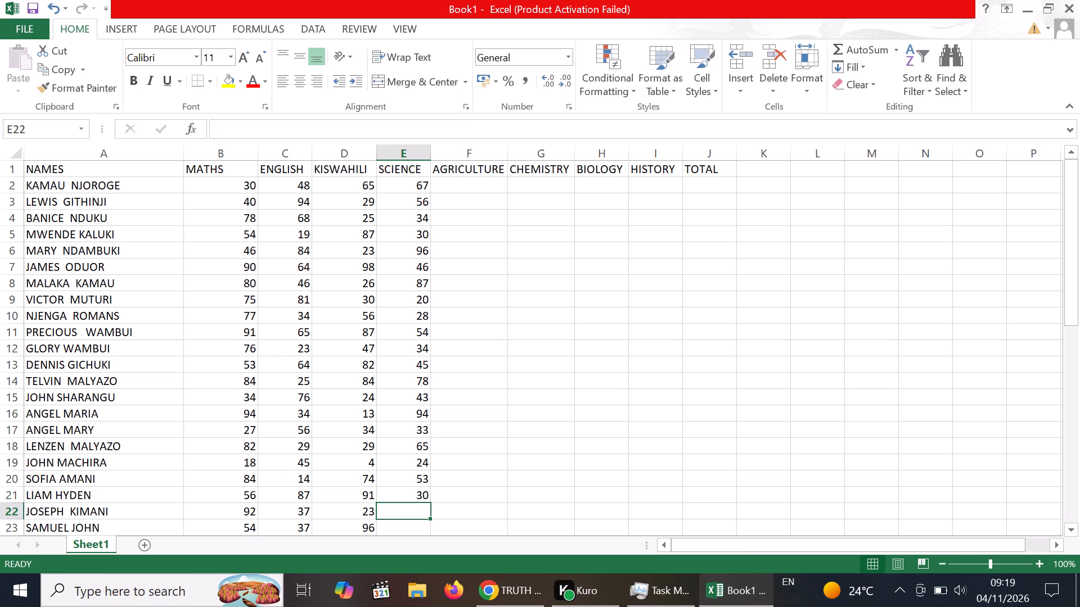
pyautogui.press('4')
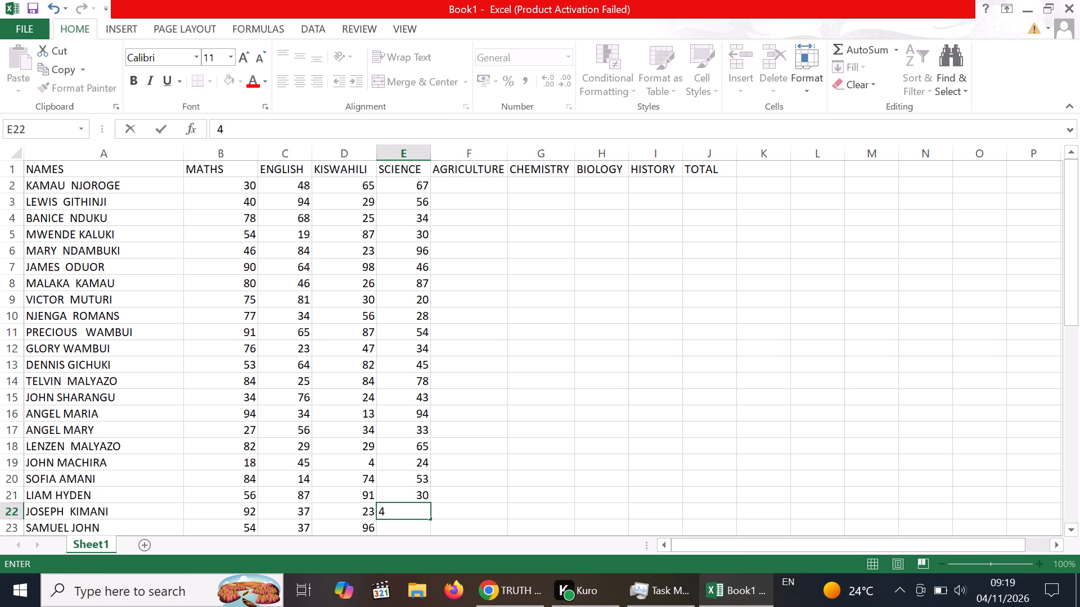
pyautogui.press('9')
pyautogui.press('Return')
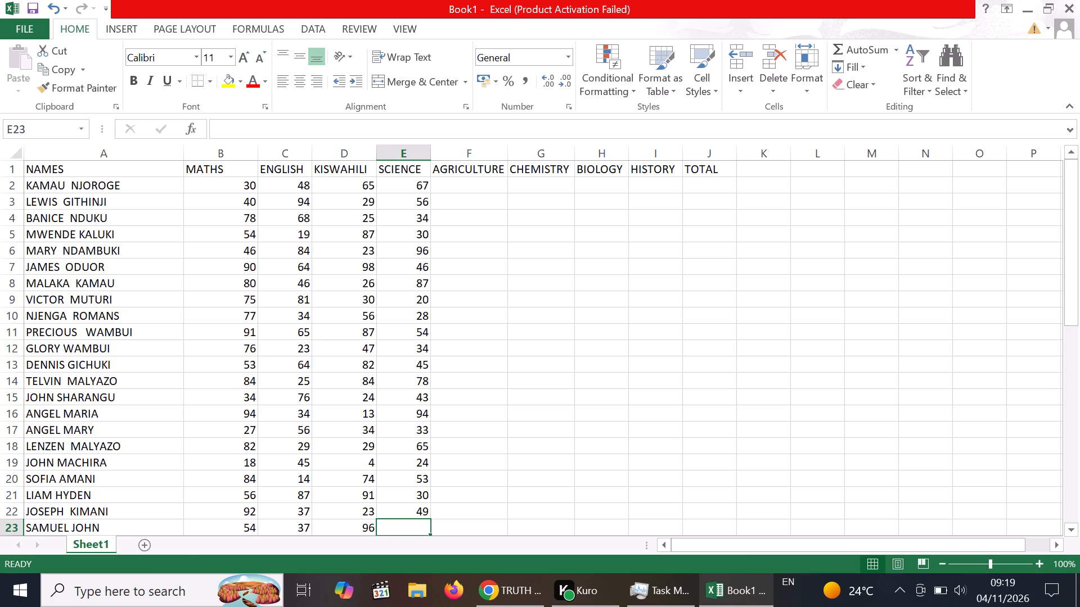
pyautogui.write('45')
pyautogui.press('Return')
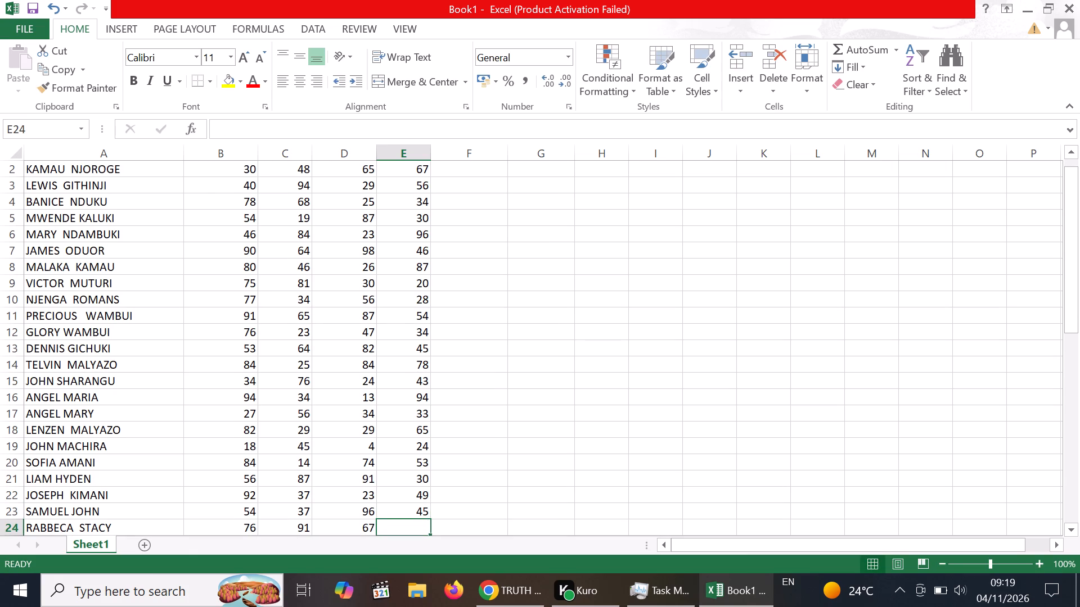
# Enter the SCIENCE marks 82, 31, 75 and 86 in cells E24 to E27.
pyautogui.press('8')
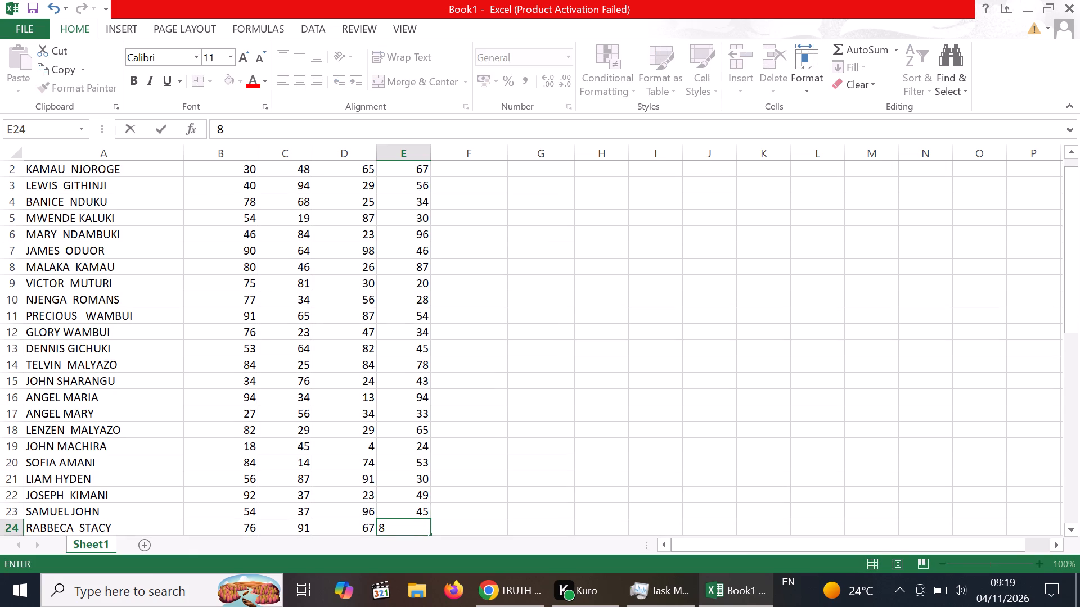
pyautogui.press('2')
pyautogui.press('Return')
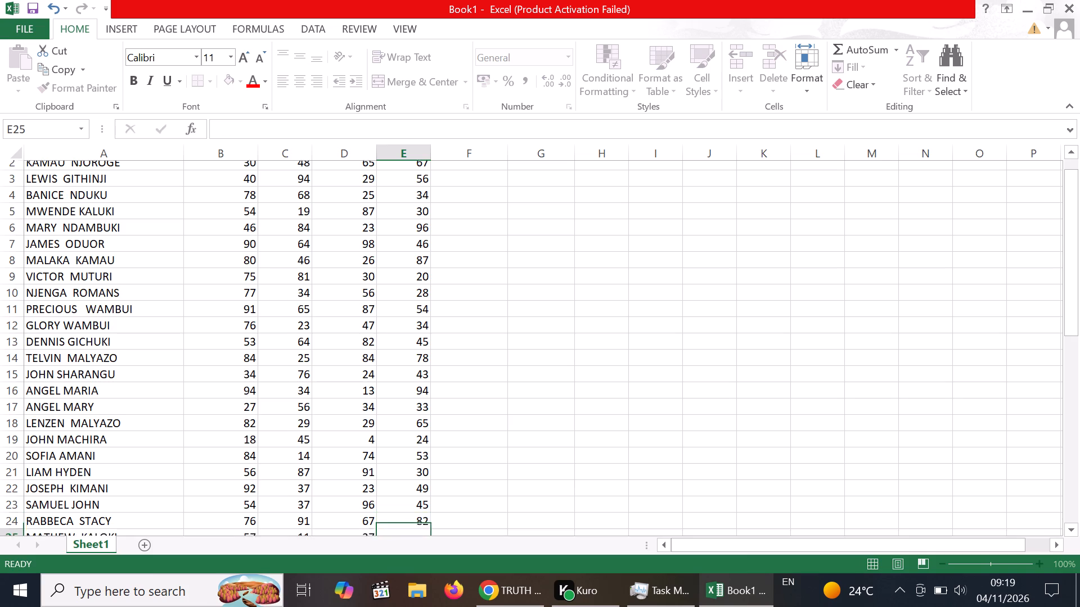
pyautogui.press('3')
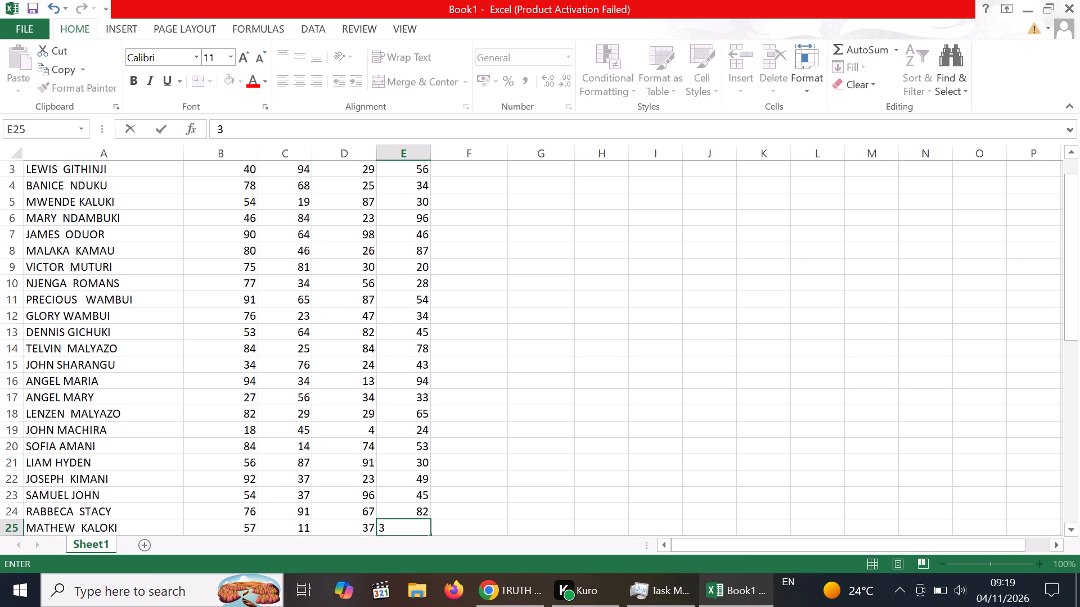
pyautogui.press('1')
pyautogui.press('Return')
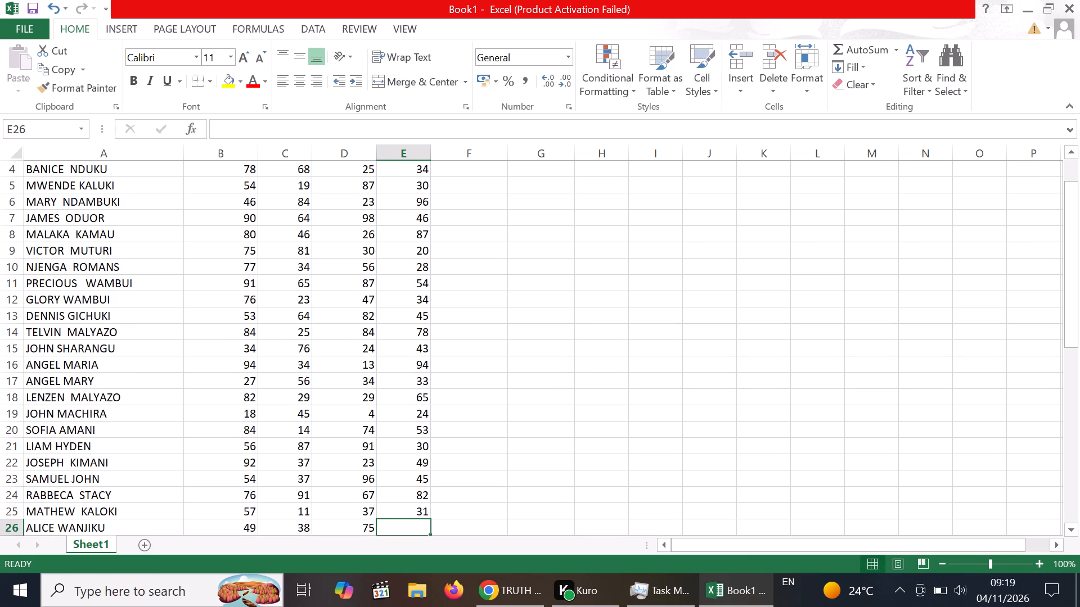
pyautogui.write('75')
pyautogui.press('Return')
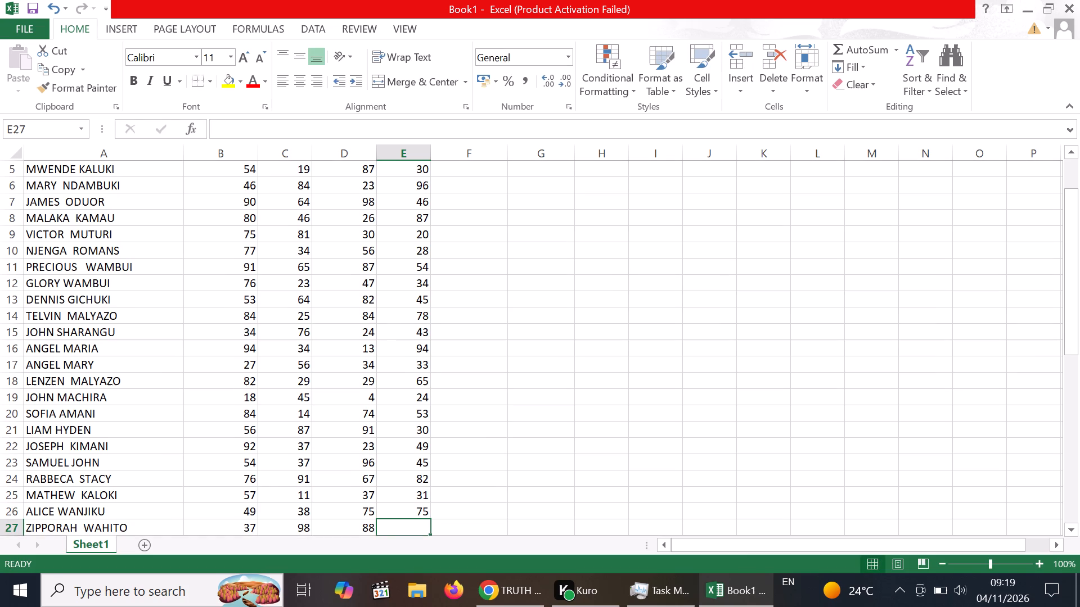
pyautogui.write('86')
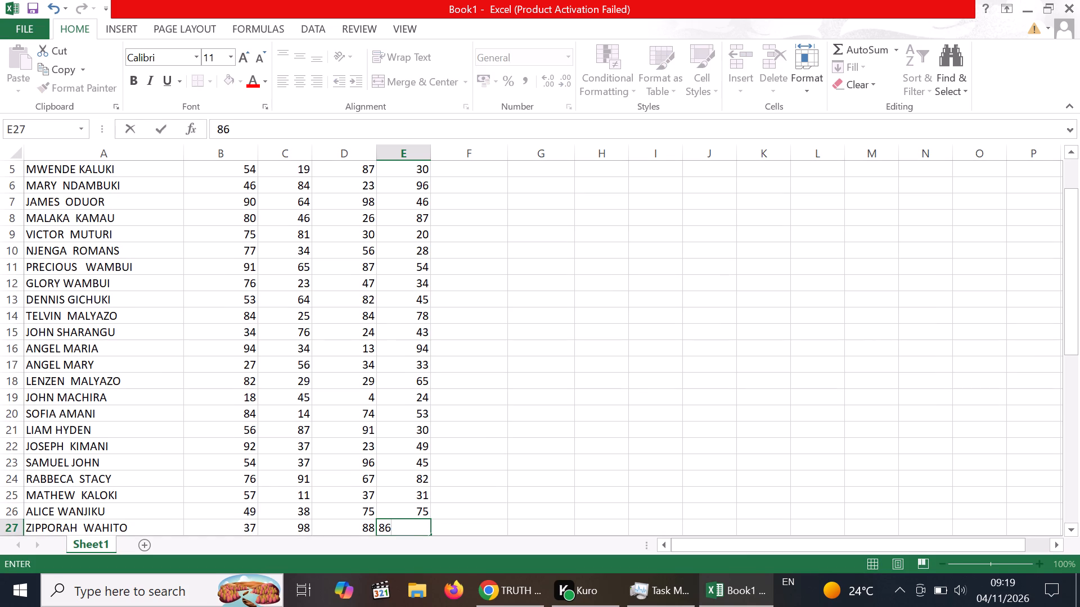
pyautogui.press('Return')
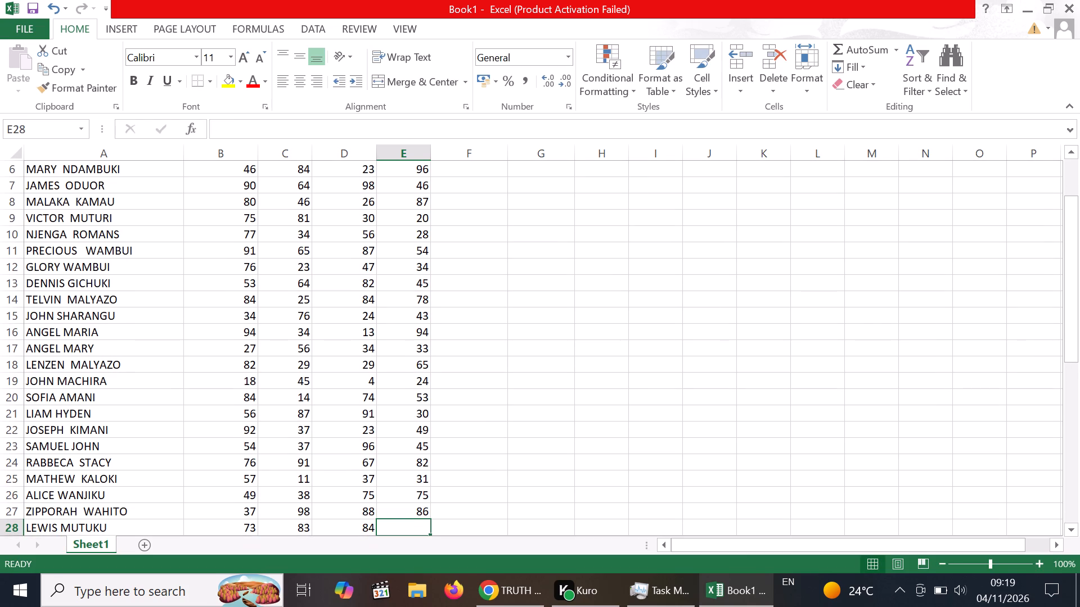
# Enter the SCIENCE marks 64, 32 and 82 in cells E28 to E30.
pyautogui.write('64')
pyautogui.press('Return')
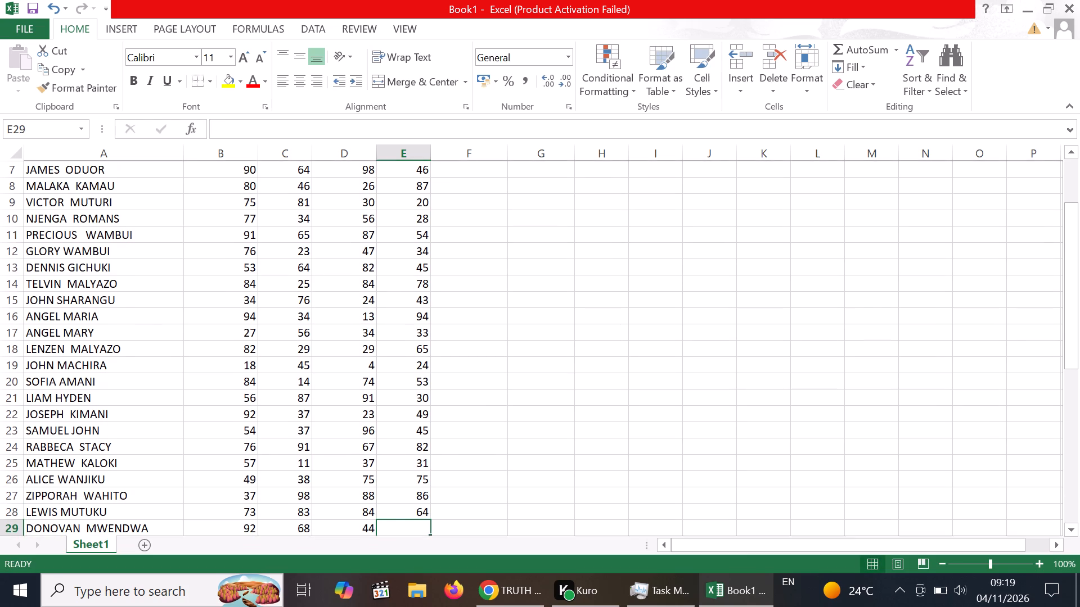
pyautogui.press('3')
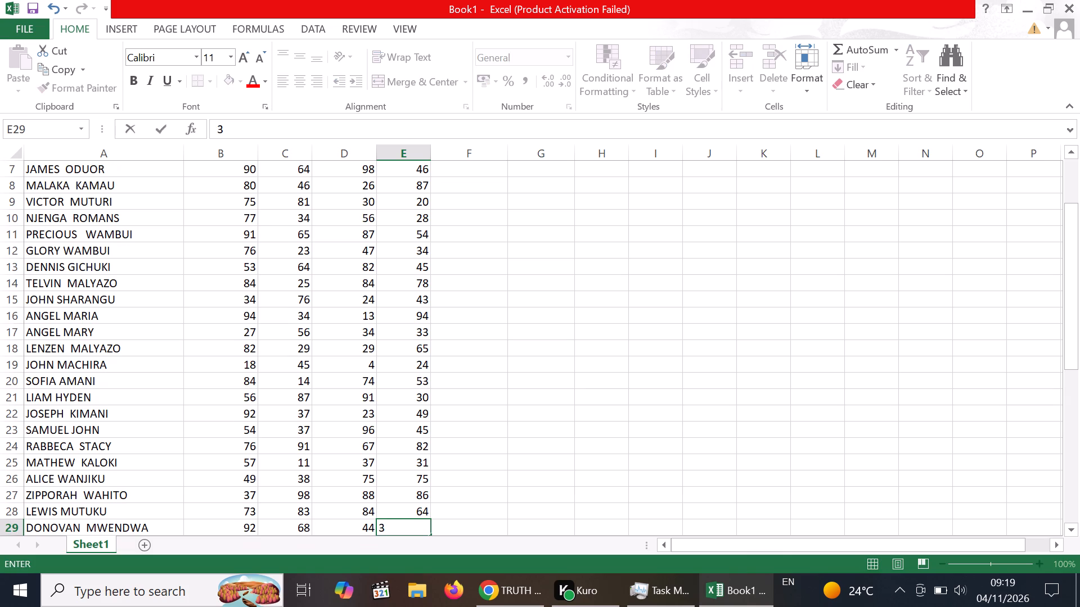
pyautogui.press('2')
pyautogui.press('Return')
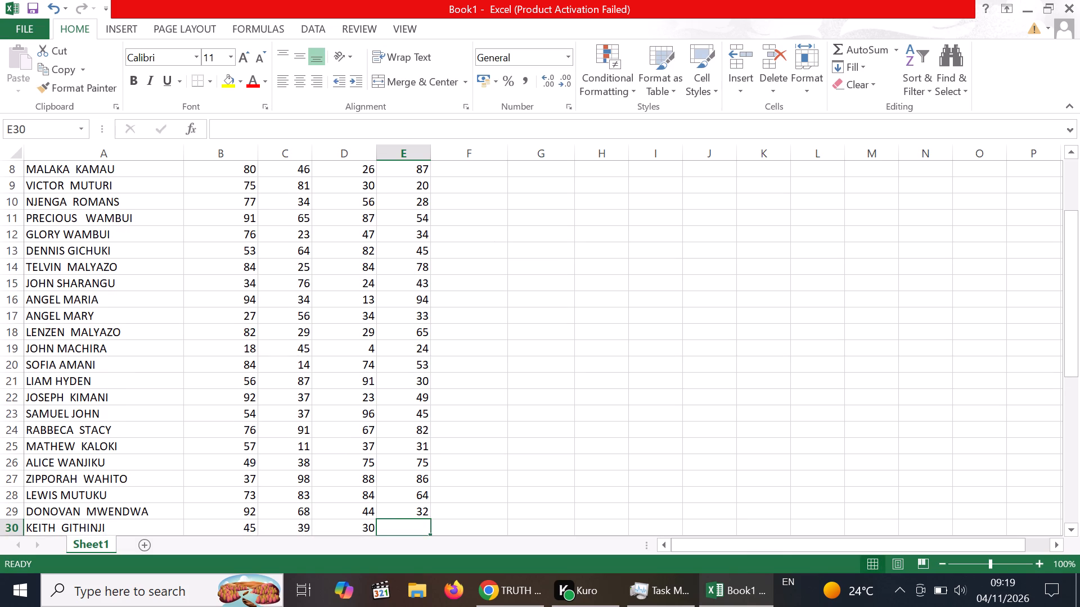
pyautogui.write('87')
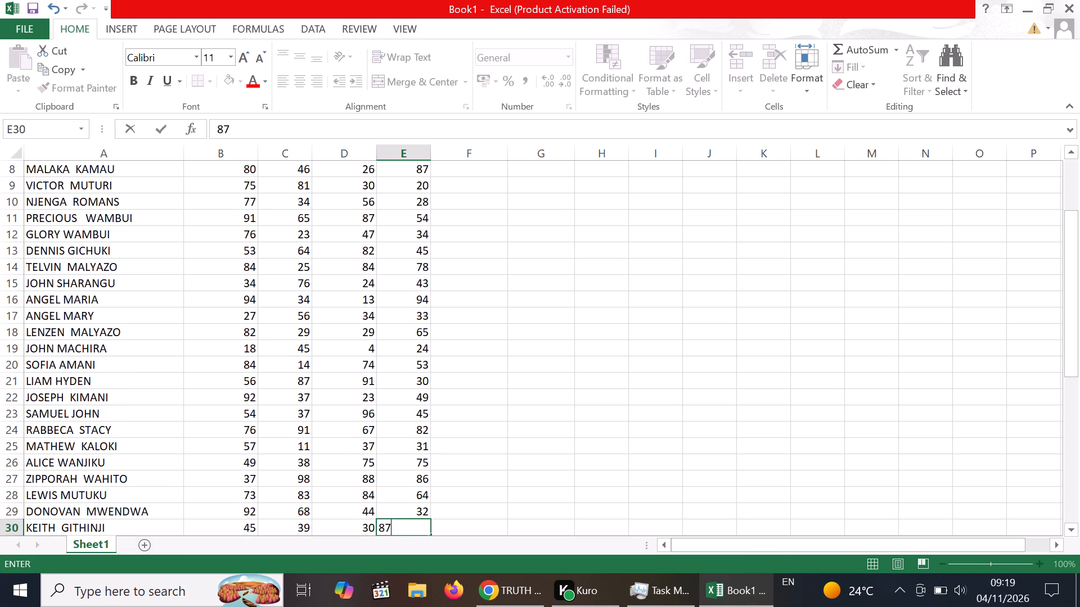
pyautogui.press('BackSpace')
pyautogui.press('2')
pyautogui.press('Return')
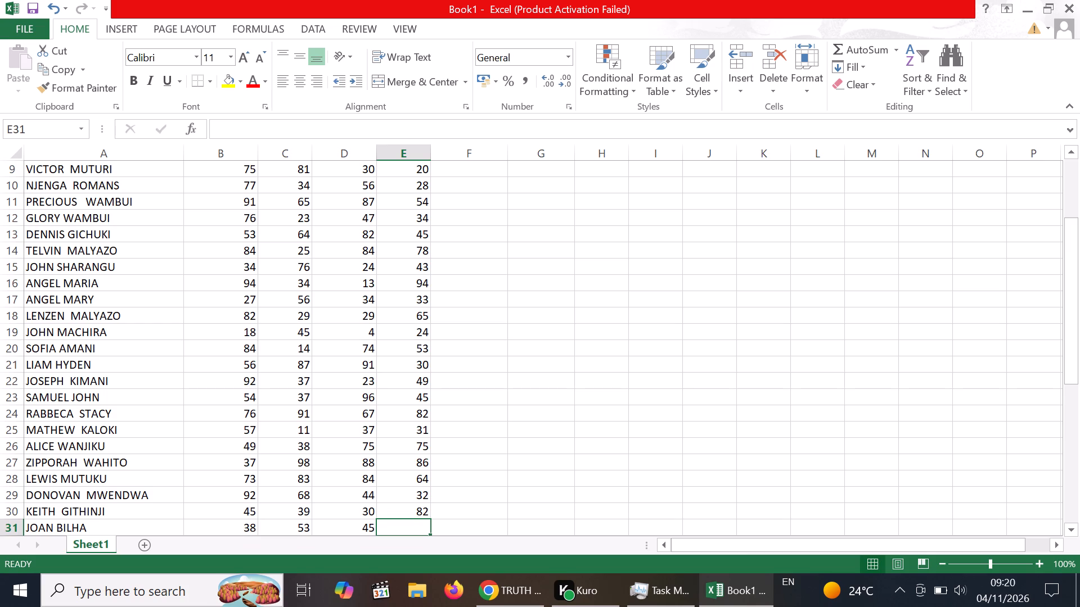
# Enter the SCIENCE marks 74, 44 and 28 in cells E31 to E33.
pyautogui.write('74')
pyautogui.press('Return')
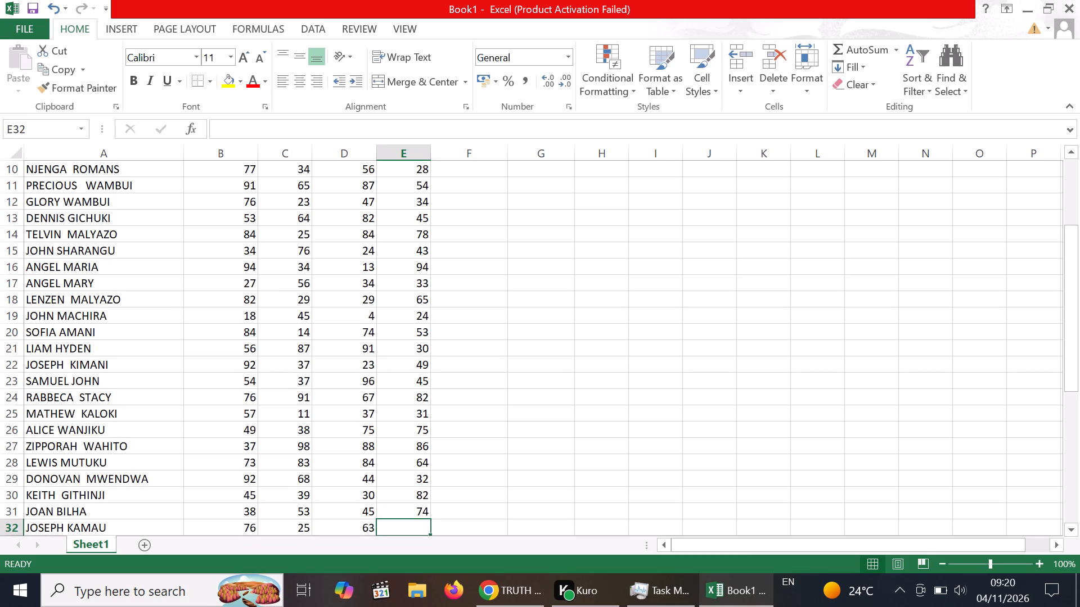
pyautogui.write('47')
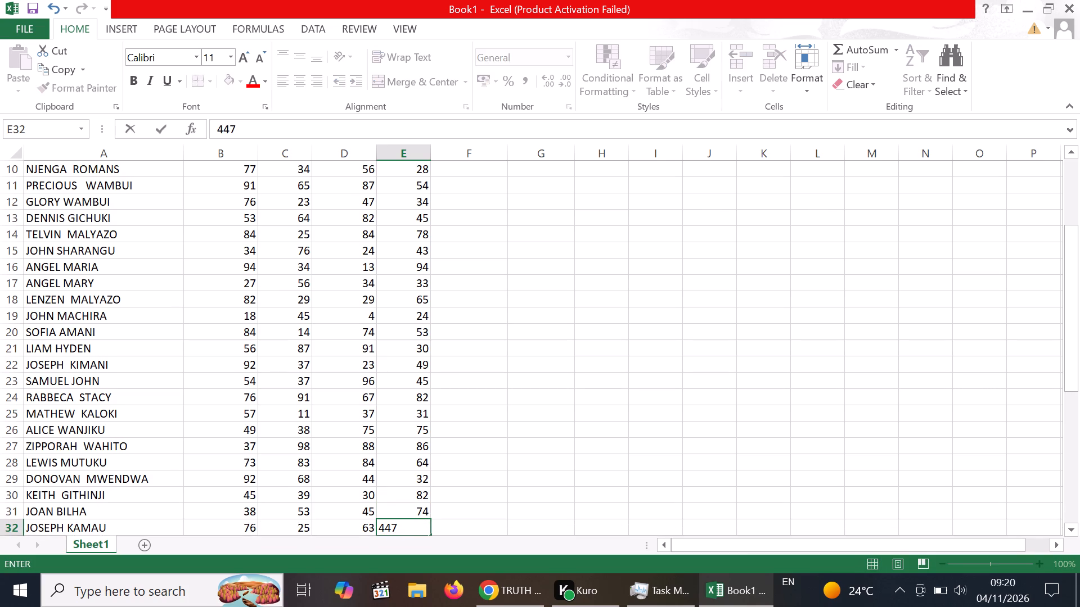
pyautogui.press('BackSpace')
pyautogui.press('Return')
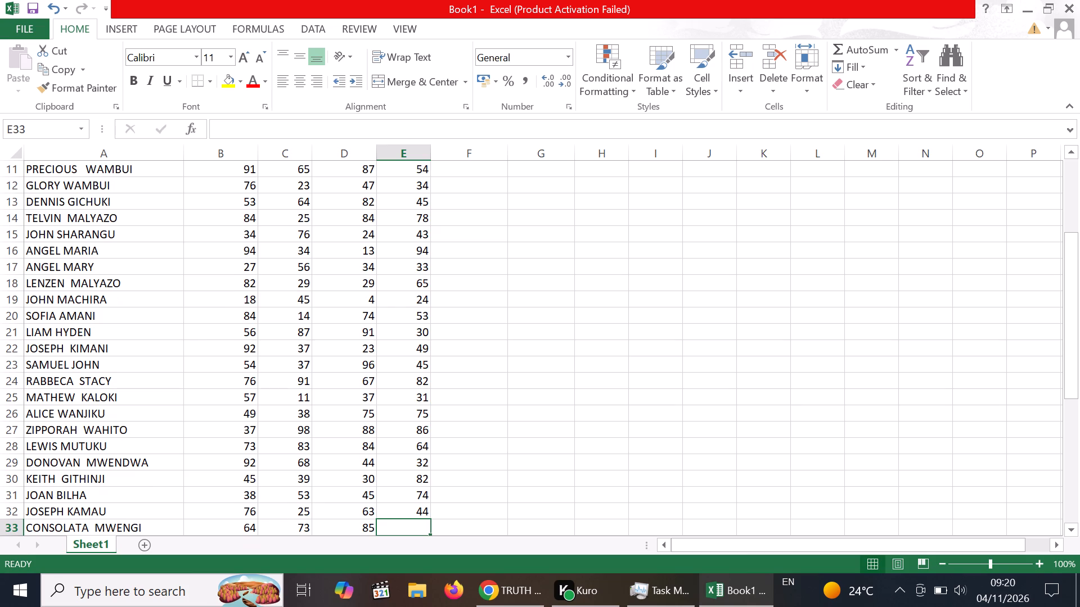
pyautogui.write('28')
pyautogui.press('Return')
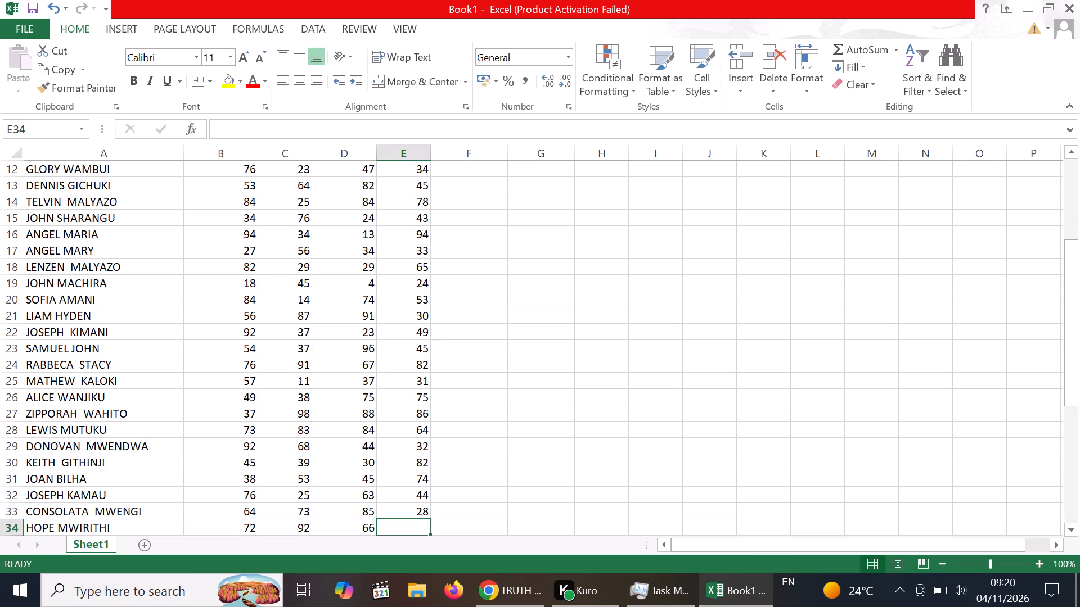
# Enter the SCIENCE marks 50, 28 and 29 in cells E34 to E36.
pyautogui.press('5')
pyautogui.press('0')
pyautogui.press('Return')
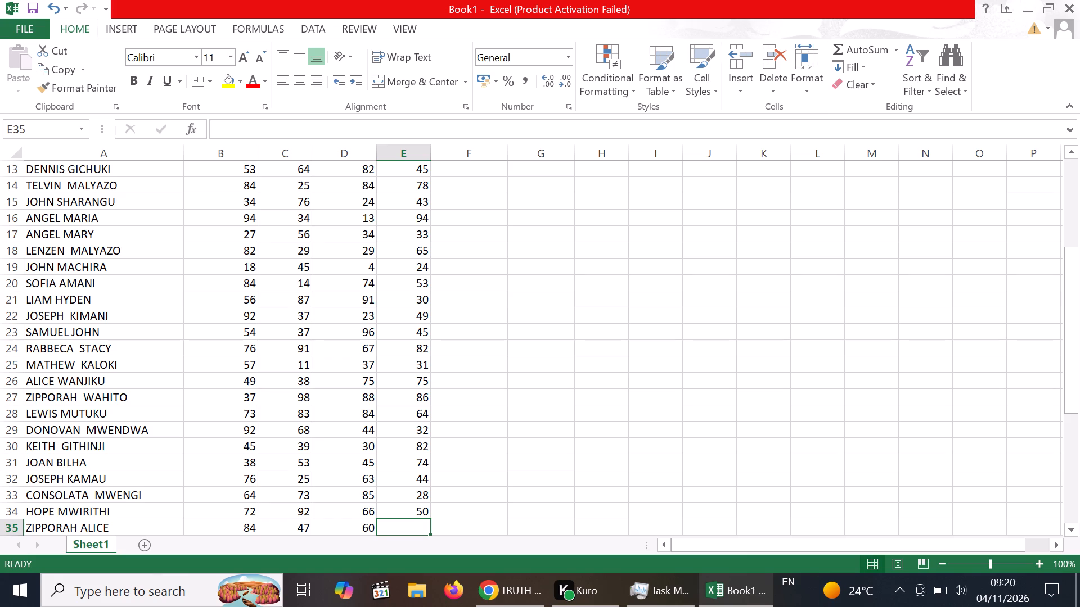
pyautogui.press('2')
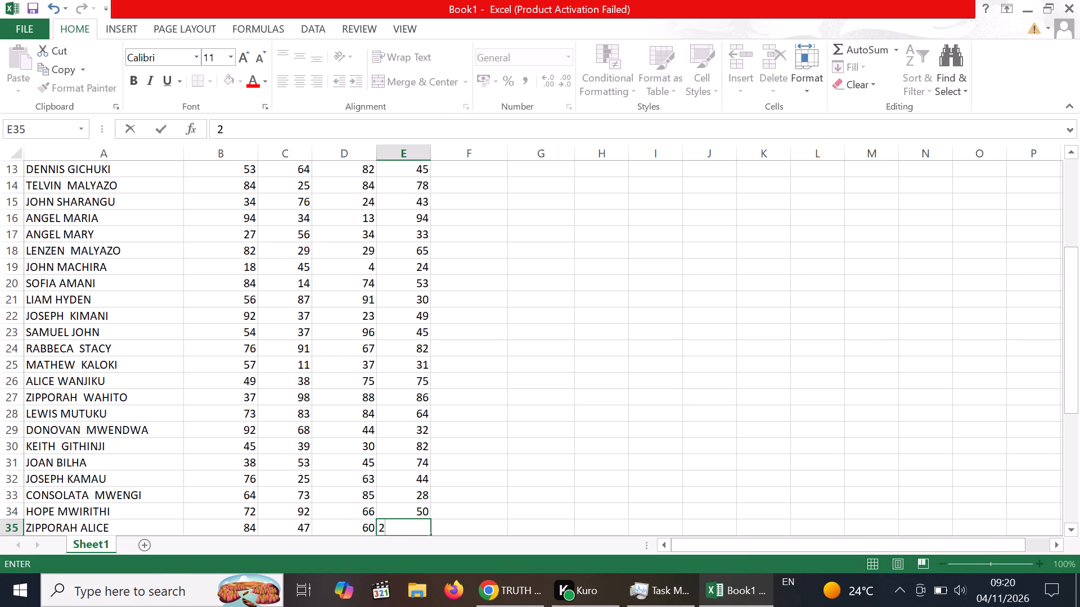
pyautogui.press('8')
pyautogui.press('Return')
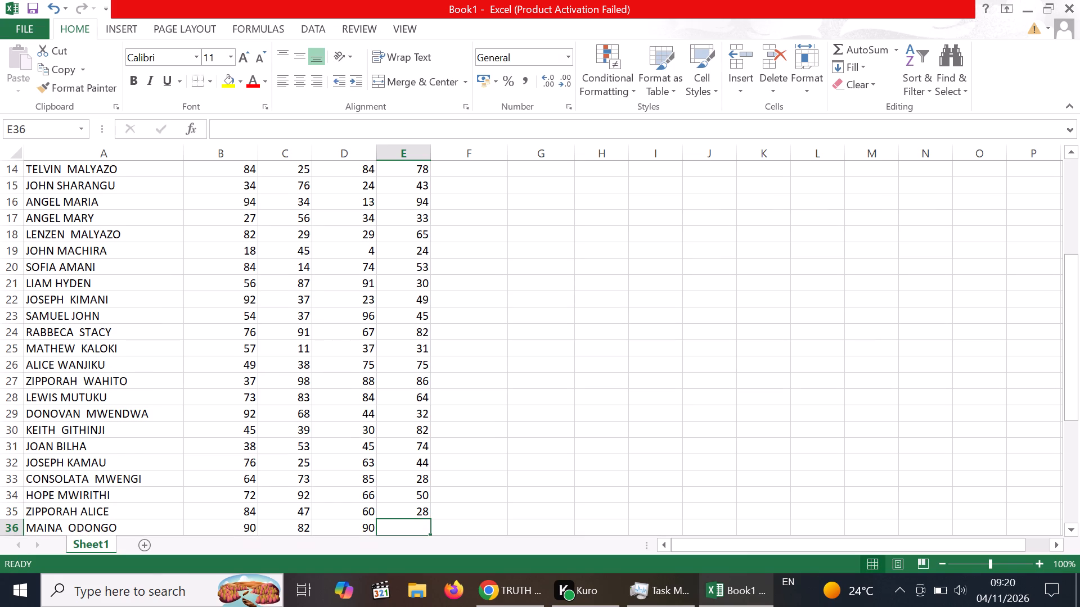
pyautogui.press('2')
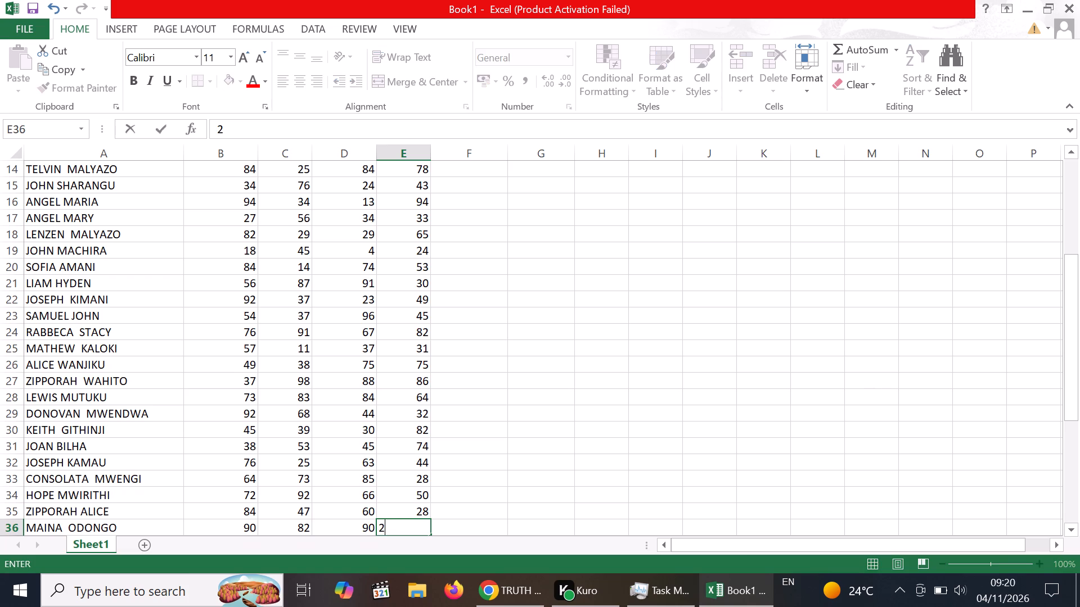
pyautogui.press('8')
pyautogui.press('BackSpace')
pyautogui.press('9')
pyautogui.press('Return')
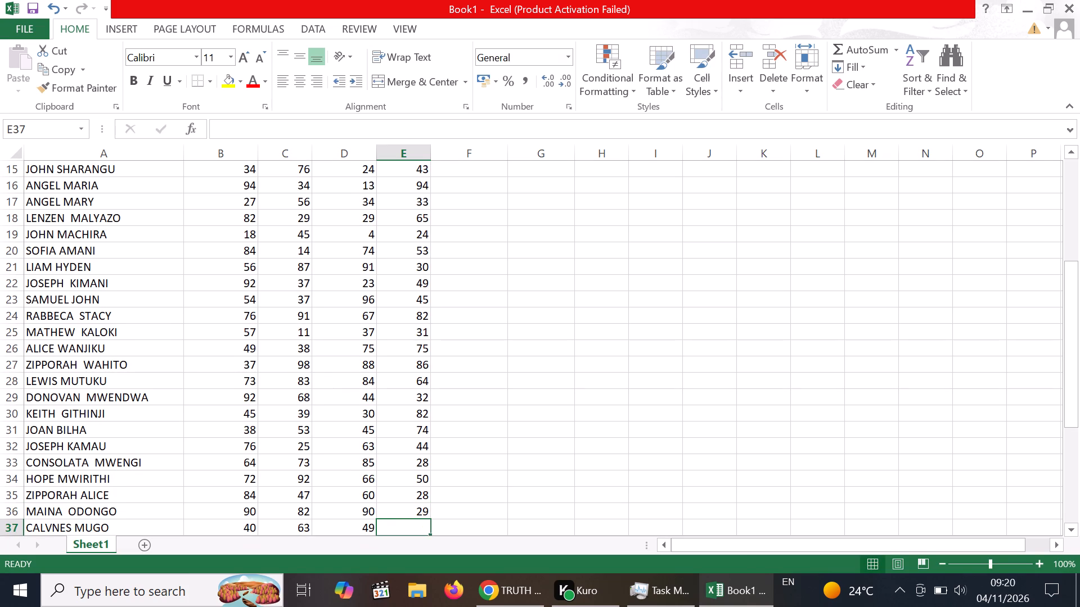
# Enter the SCIENCE marks 38, 82 and 39 in cells E37 to E39.
pyautogui.press('3')
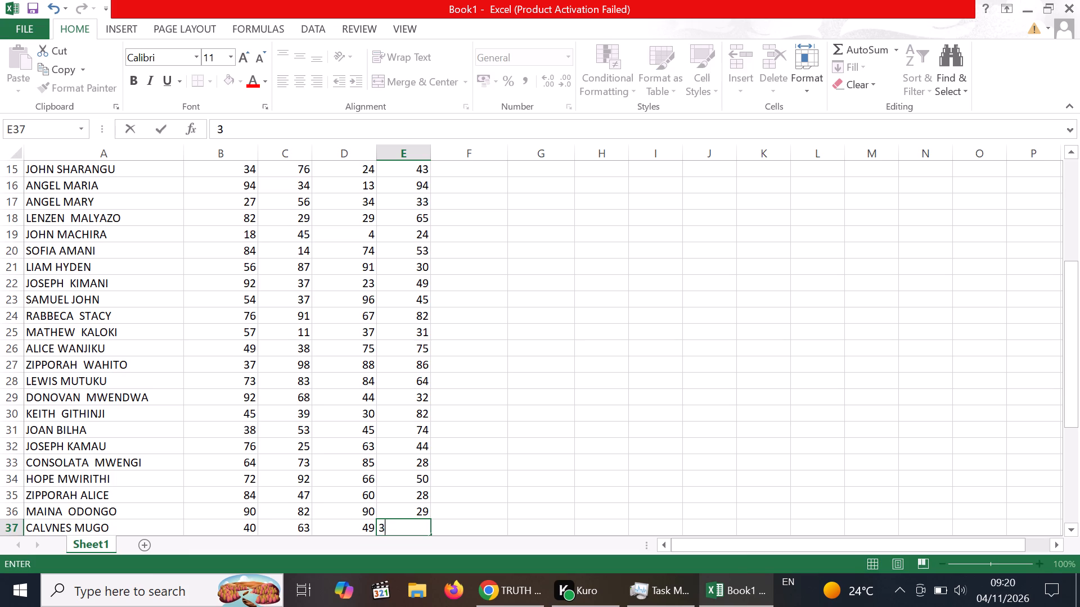
pyautogui.press('8')
pyautogui.press('Return')
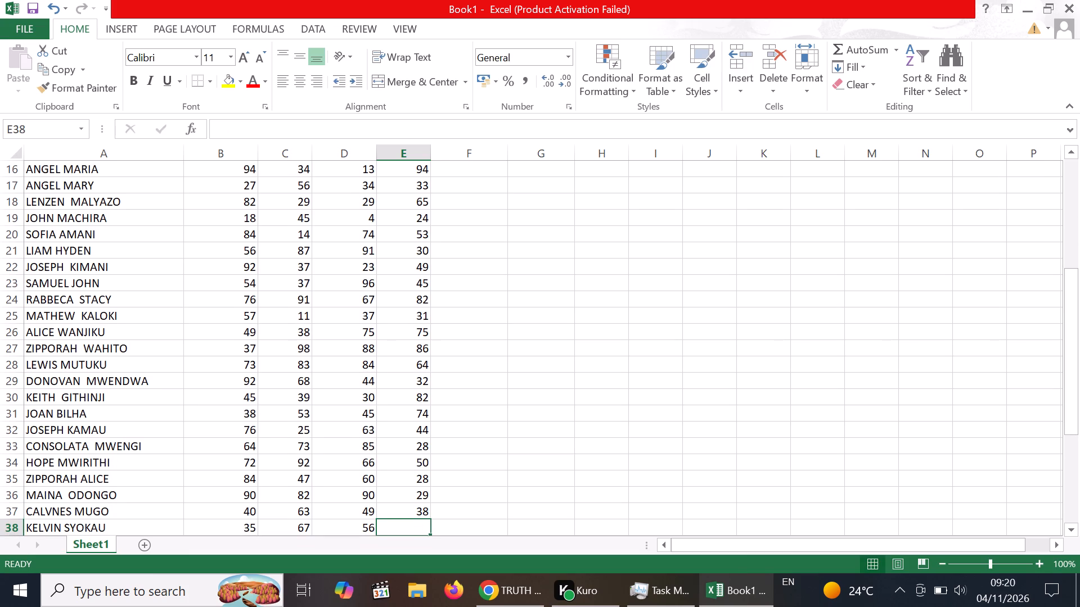
pyautogui.write('82')
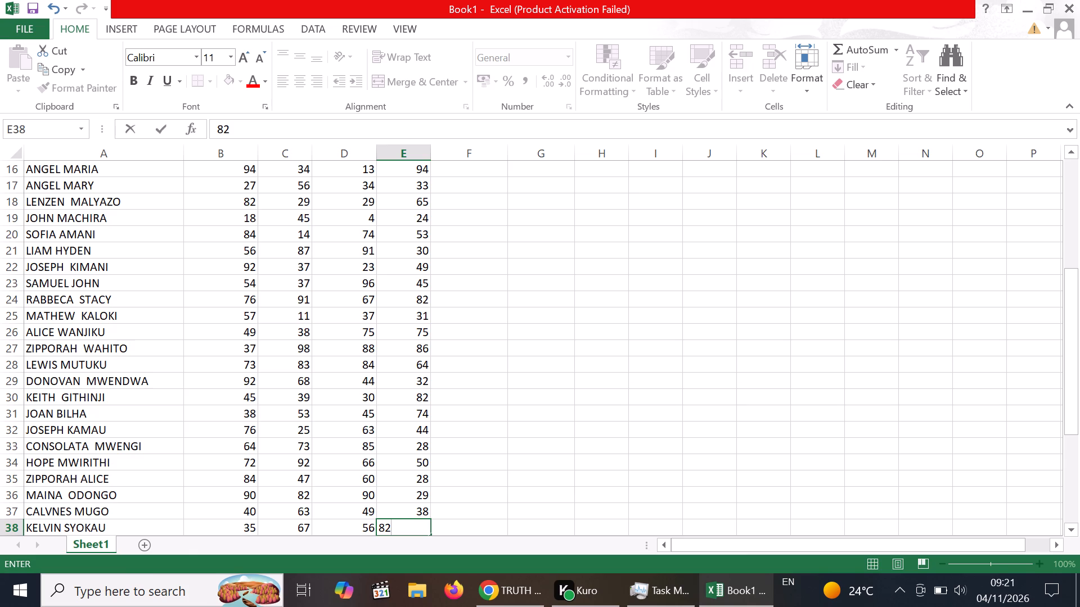
pyautogui.press('Return')
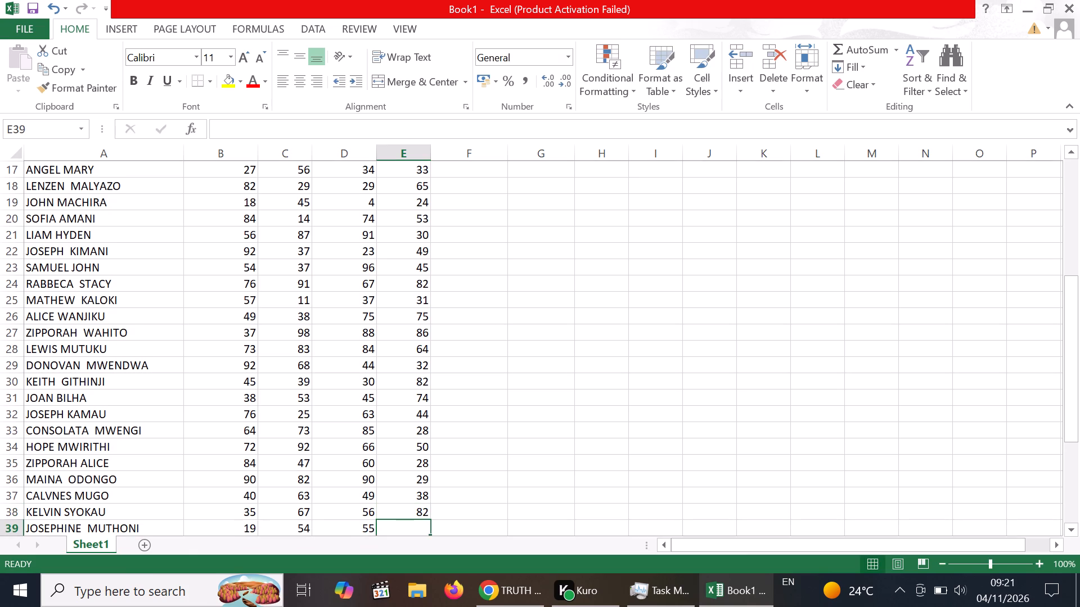
pyautogui.write('386')
pyautogui.press('BackSpace')
pyautogui.press('BackSpace')
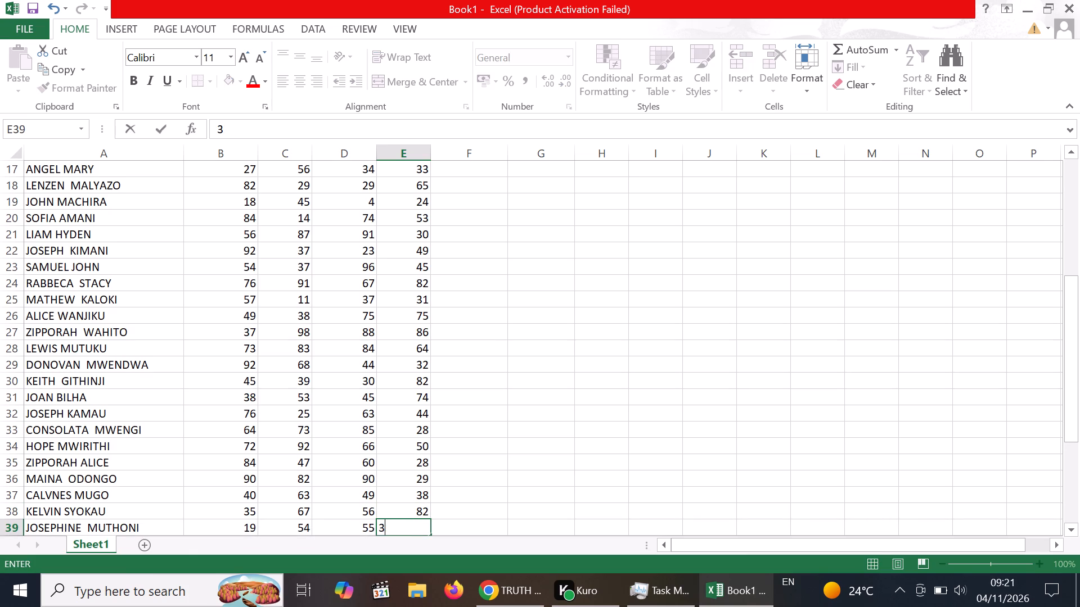
pyautogui.press('9')
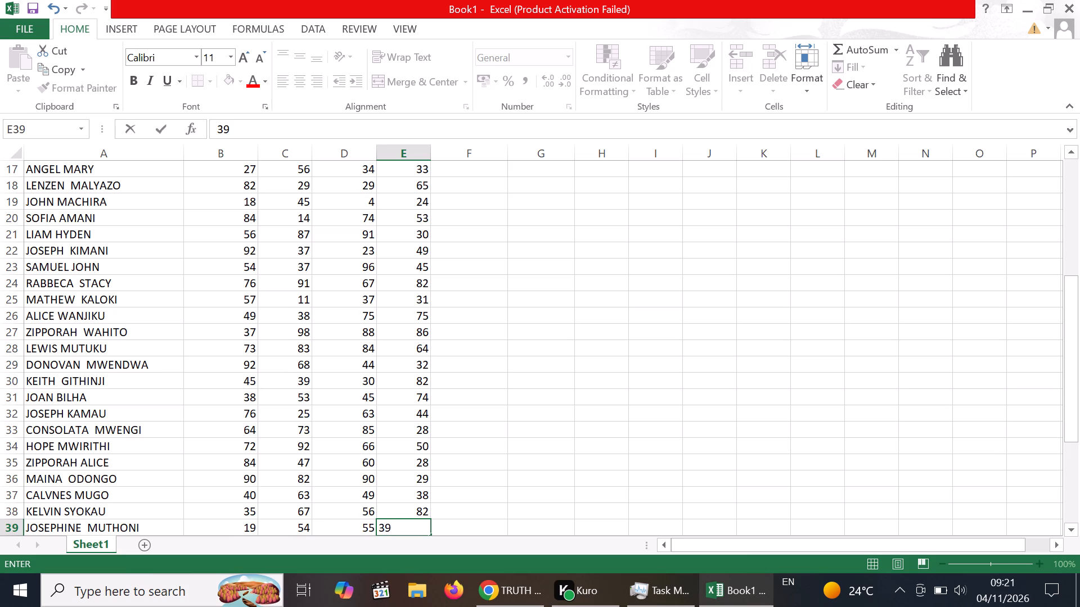
pyautogui.press('Return')
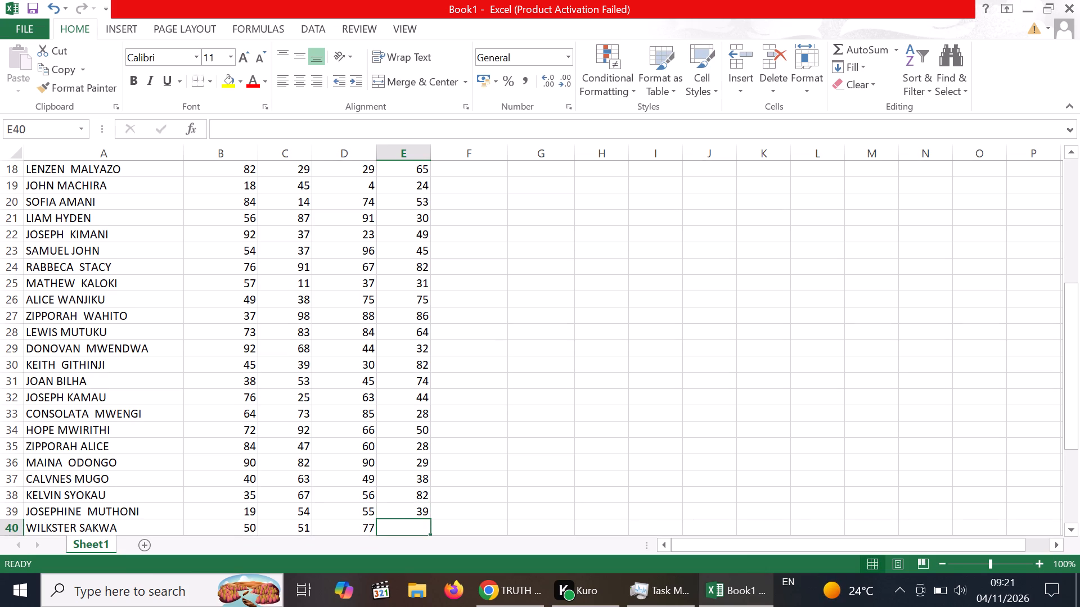
# Enter the SCIENCE marks 80, 29 and 40 in cells E40 to E42.
pyautogui.write('76')
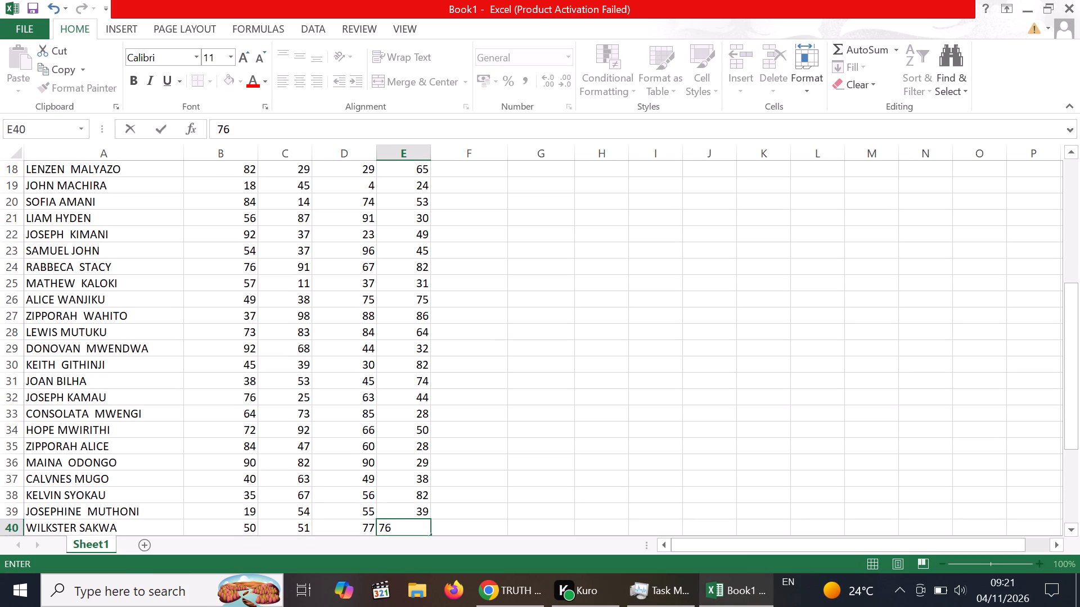
pyautogui.press('BackSpace')
pyautogui.press('BackSpace')
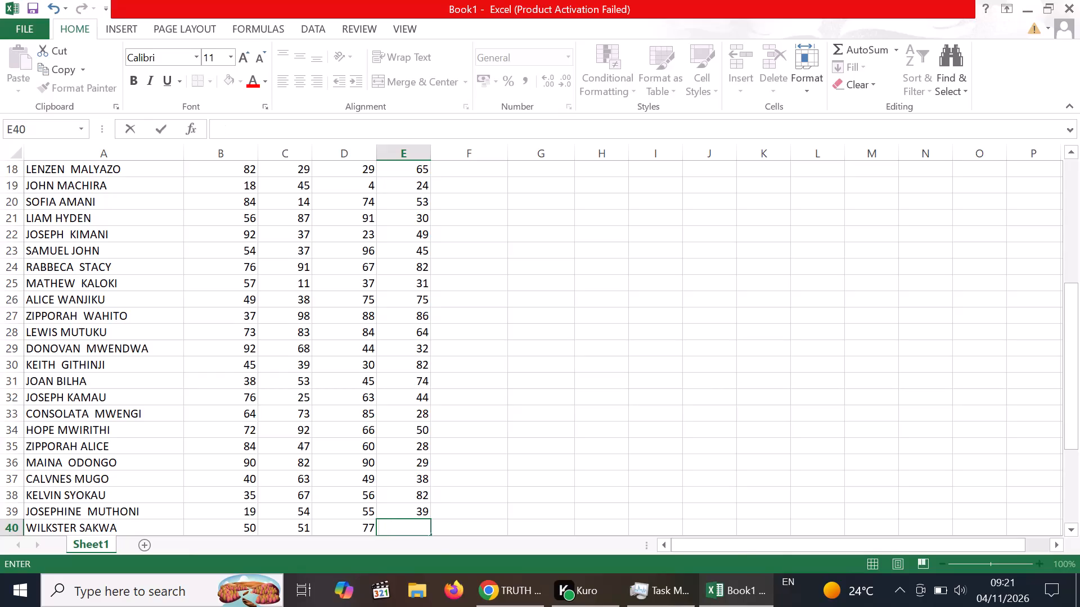
pyautogui.write('80')
pyautogui.press('Return')
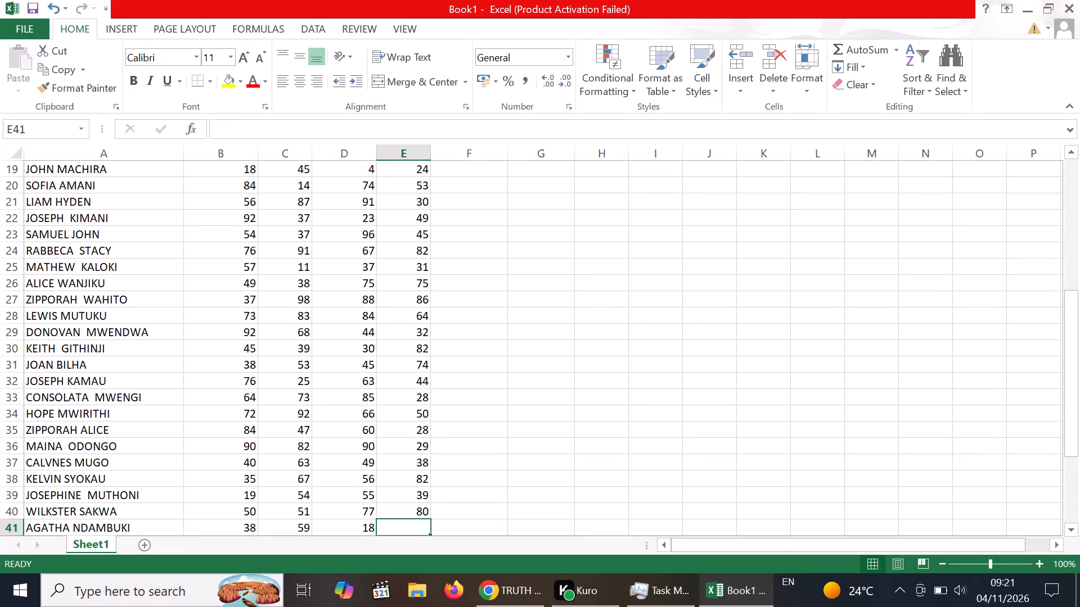
pyautogui.press('2')
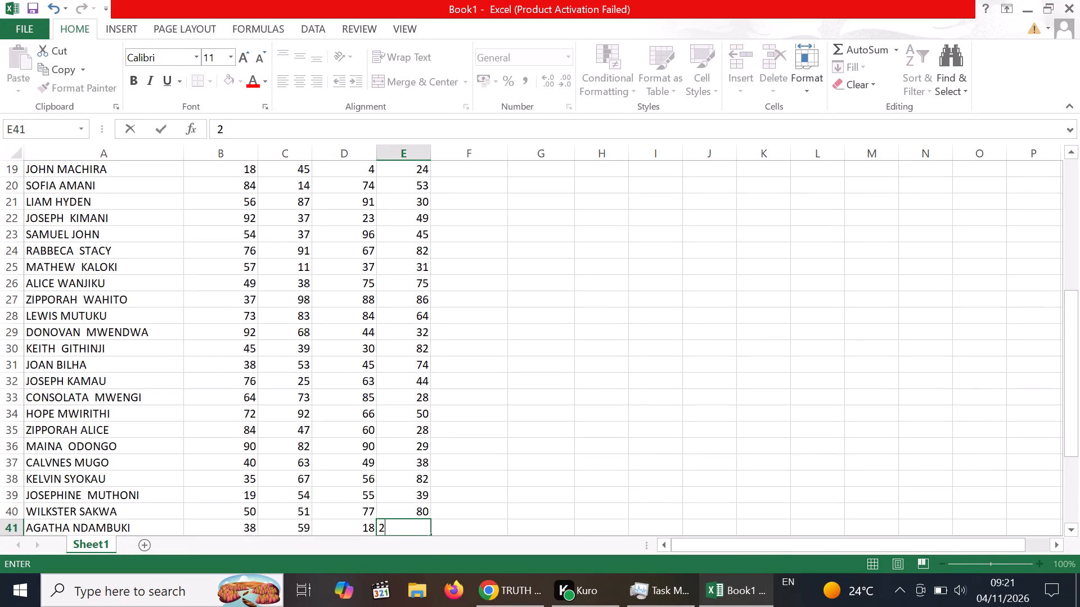
pyautogui.press('9')
pyautogui.press('Return')
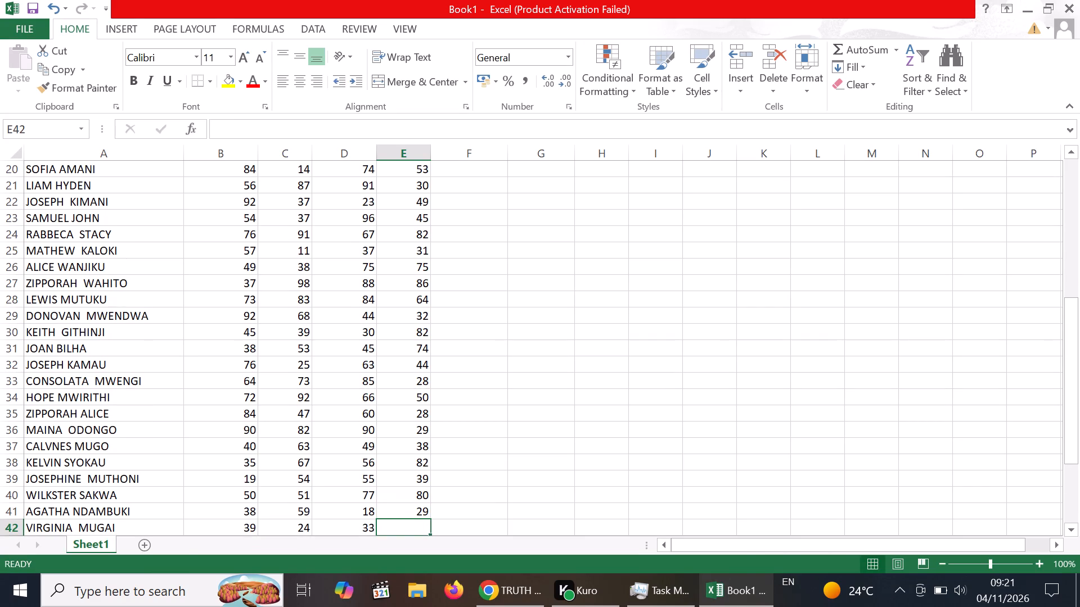
pyautogui.write('40')
pyautogui.press('Return')
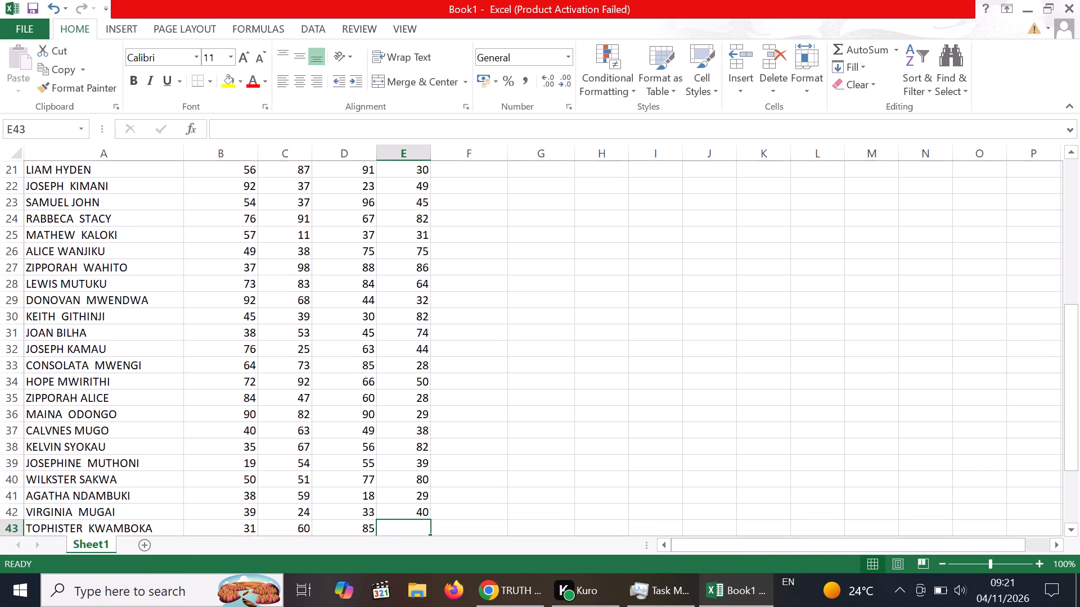
# Enter the SCIENCE marks 20, 19 and 54 in cells E43 to E45.
pyautogui.press('2')
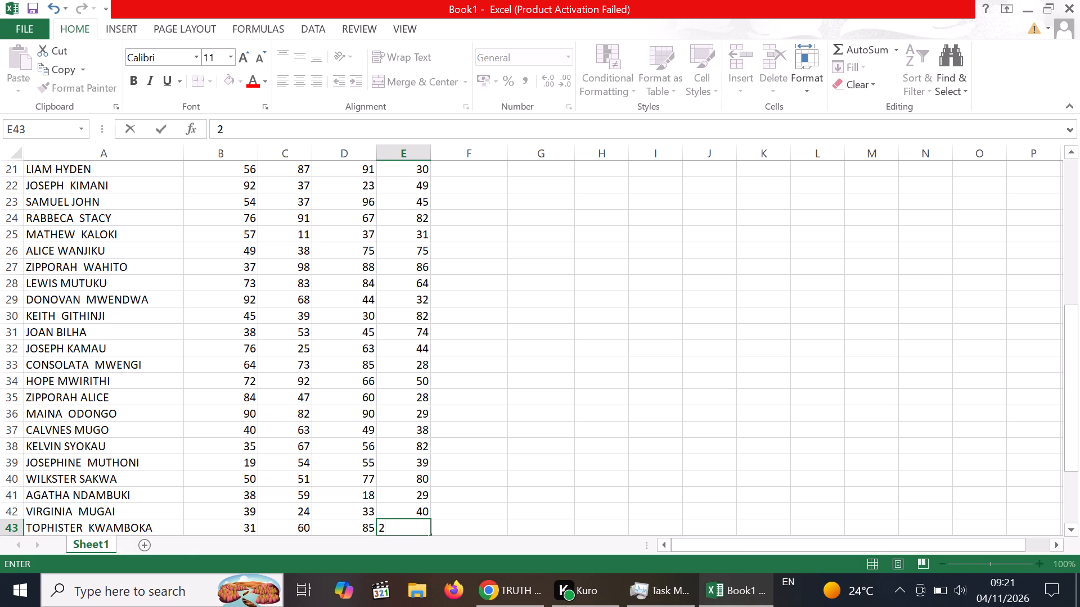
pyautogui.press('0')
pyautogui.press('Return')
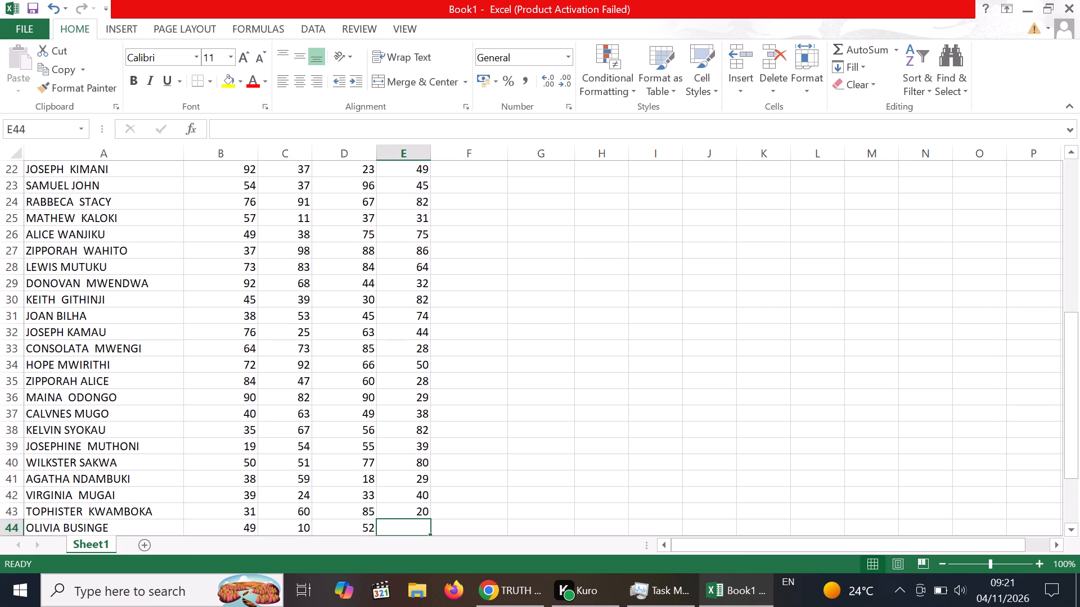
pyautogui.press('1')
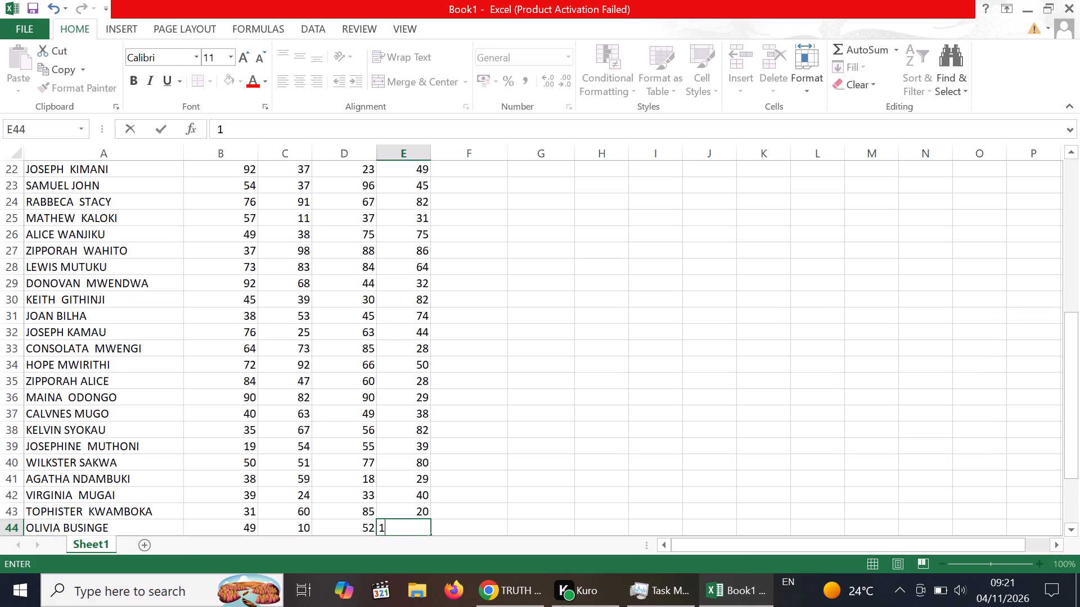
pyautogui.press('9')
pyautogui.press('Return')
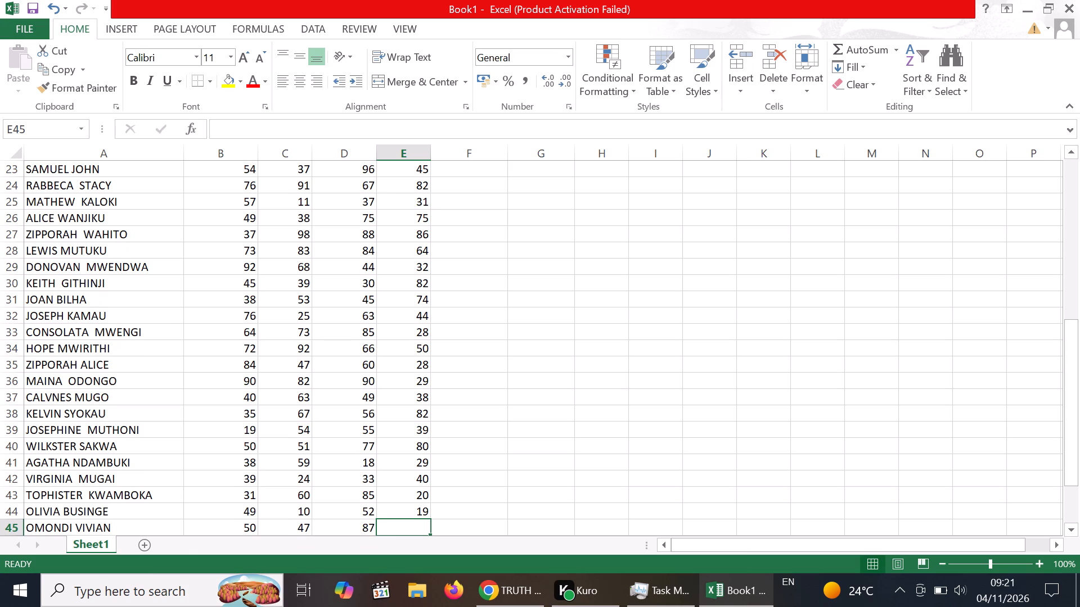
pyautogui.press('1')
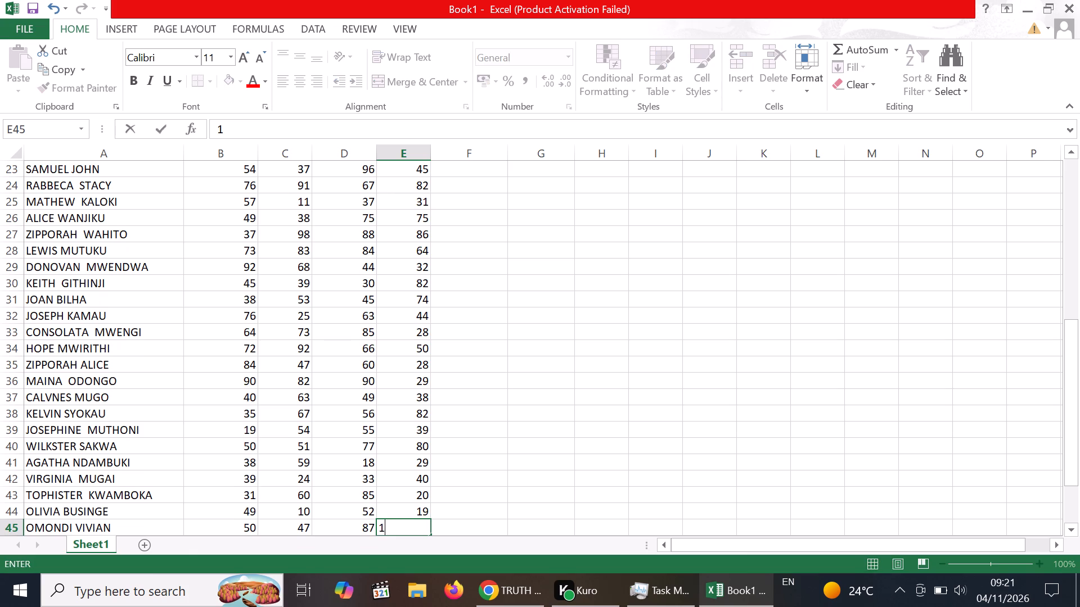
pyautogui.press('BackSpace')
pyautogui.write('54')
pyautogui.press('Return')
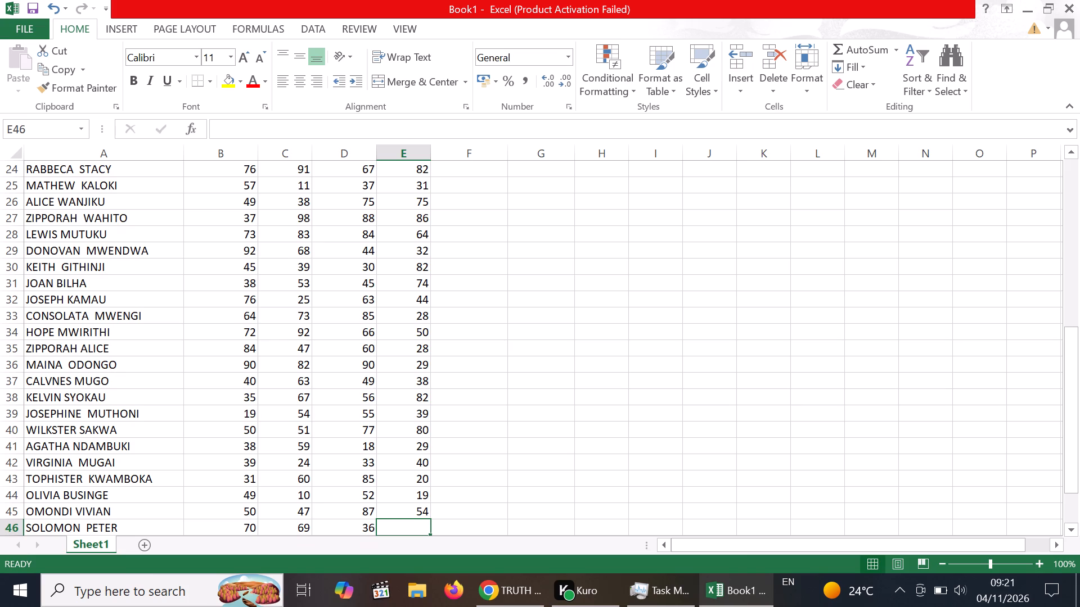
# Enter the SCIENCE marks 82, 79, 24, 47 and 36 in cells E46 to E50.
pyautogui.press('8')
pyautogui.press('2')
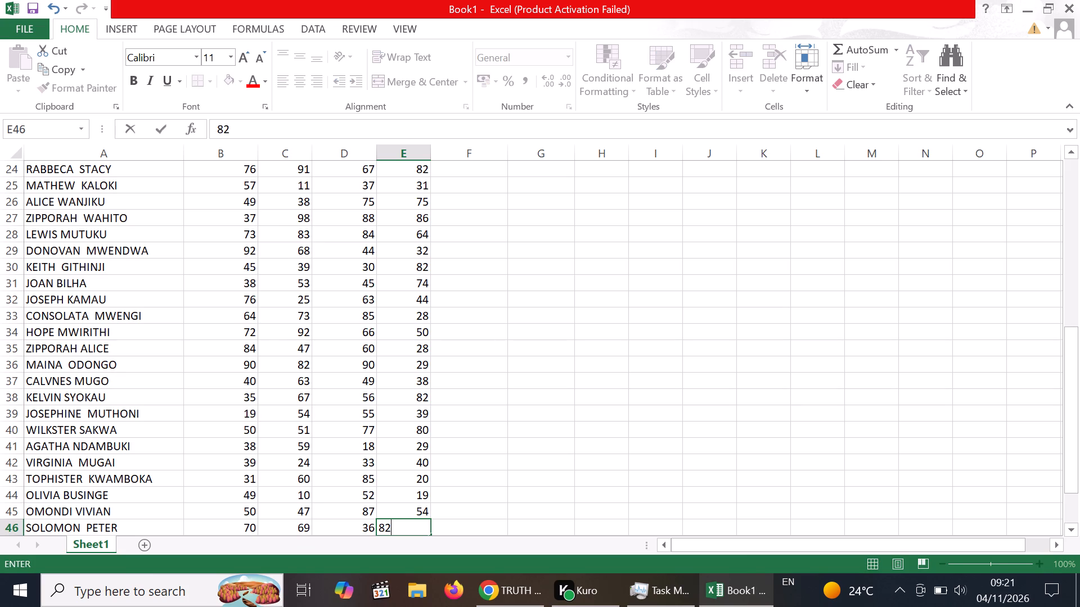
pyautogui.press('Return')
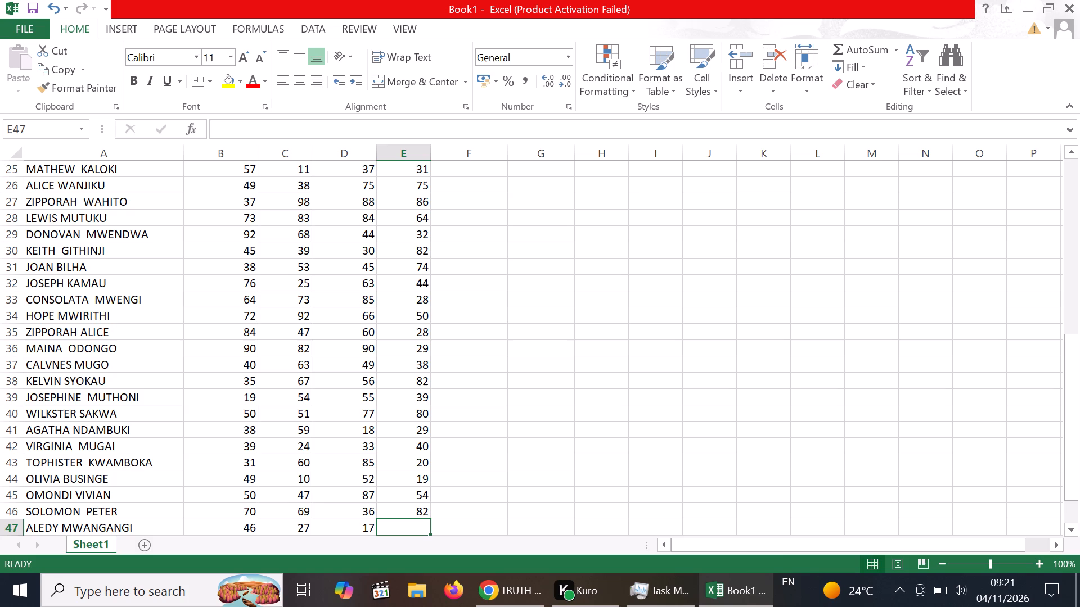
pyautogui.write('79')
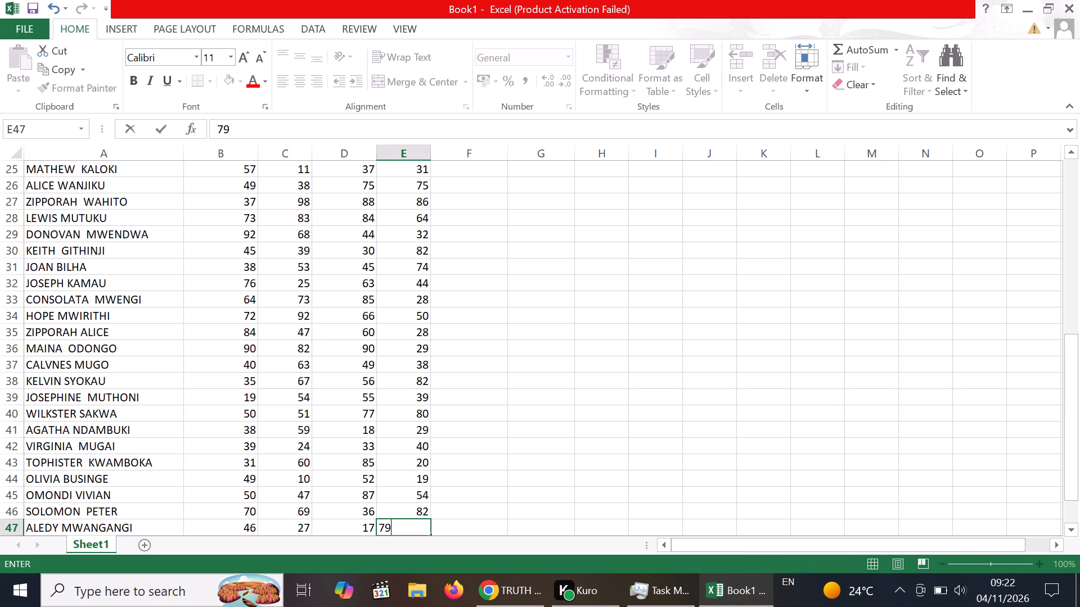
pyautogui.press('Return')
pyautogui.write('24')
pyautogui.press('Return')
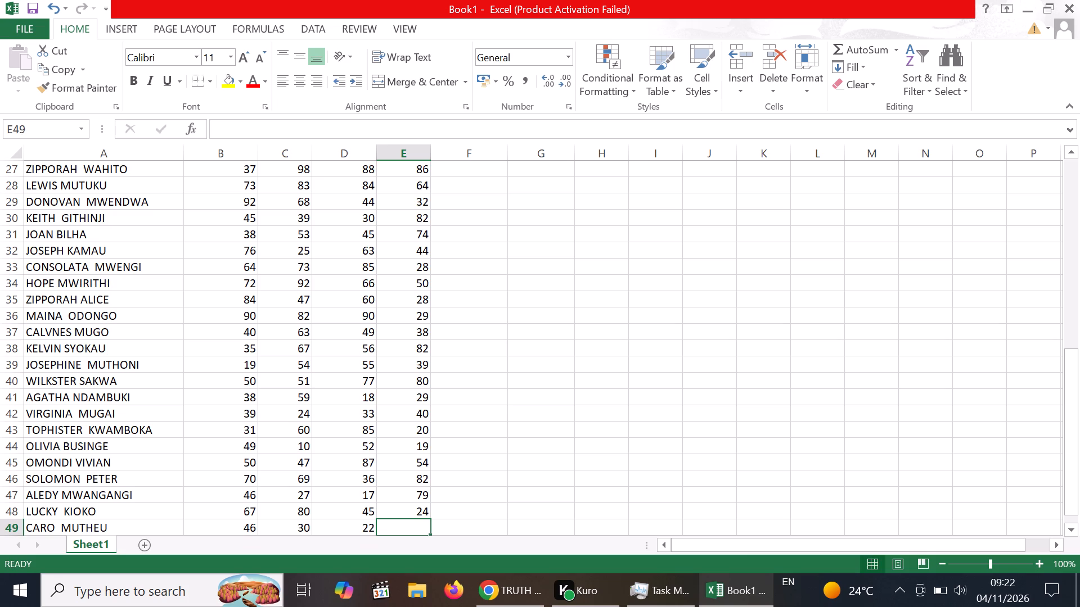
pyautogui.write('47')
pyautogui.press('Return')
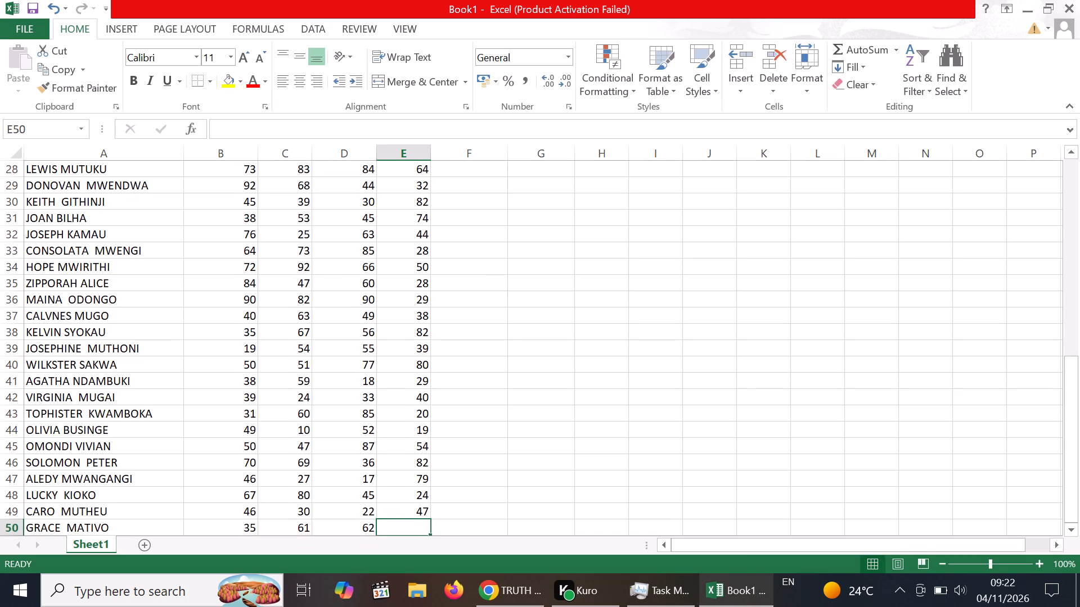
pyautogui.write('36')
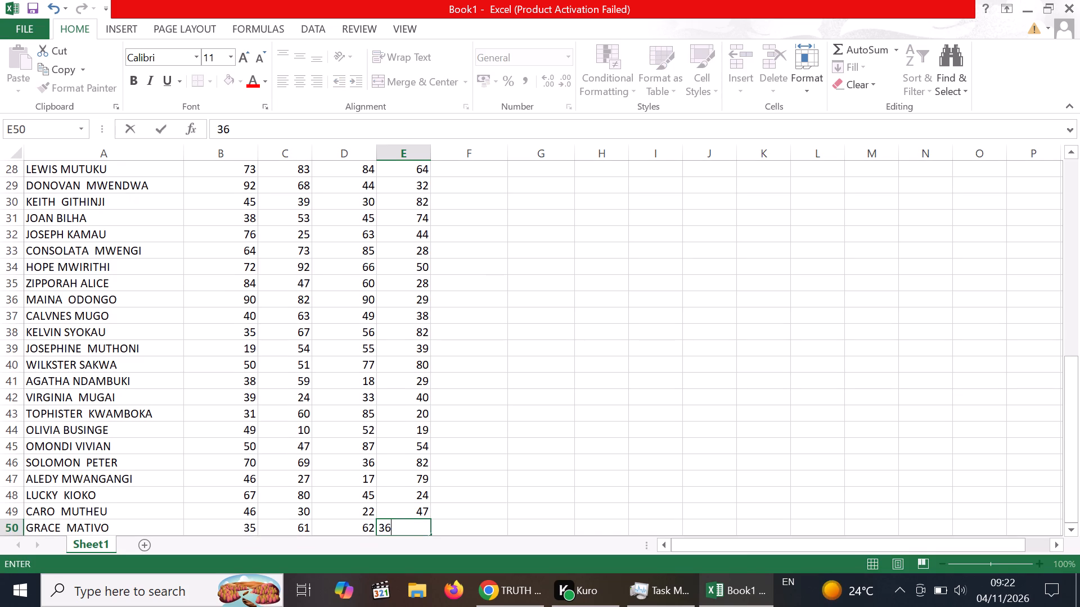
pyautogui.press('Return')
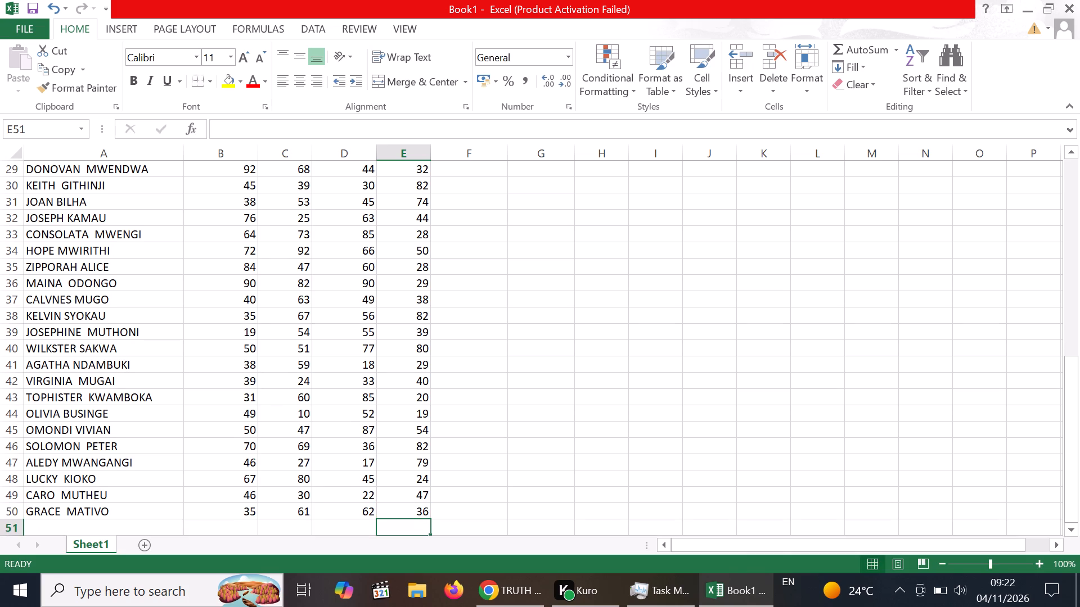
# Replace the SCIENCE column heading in cell E1 with PHYSICS.
pyautogui.moveTo(1071, 486); pyautogui.dragTo(1066, 411)
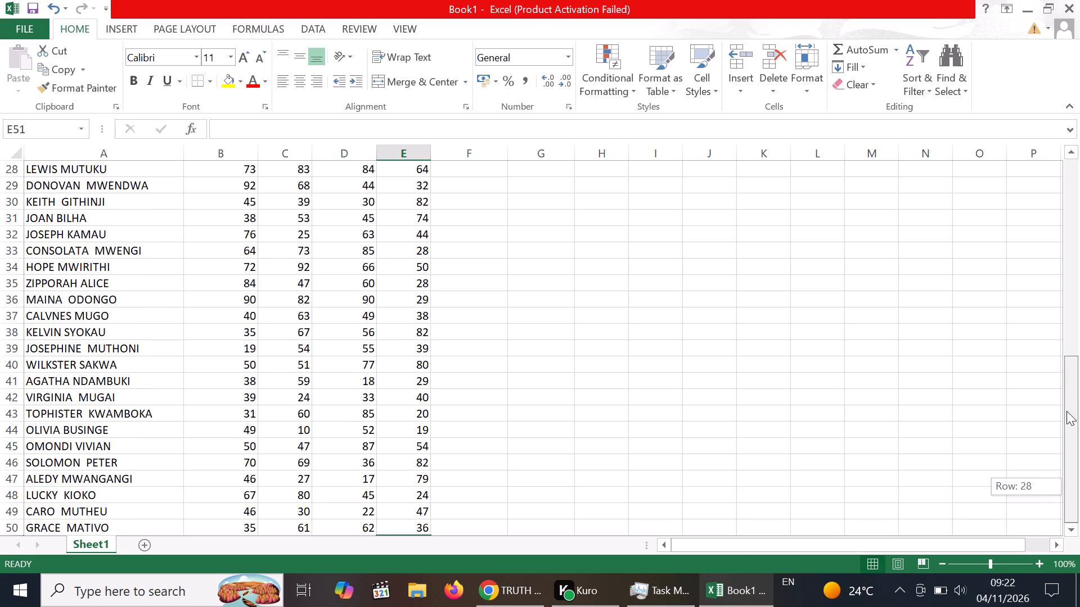
pyautogui.moveTo(1066, 411); pyautogui.dragTo(1027, 193)
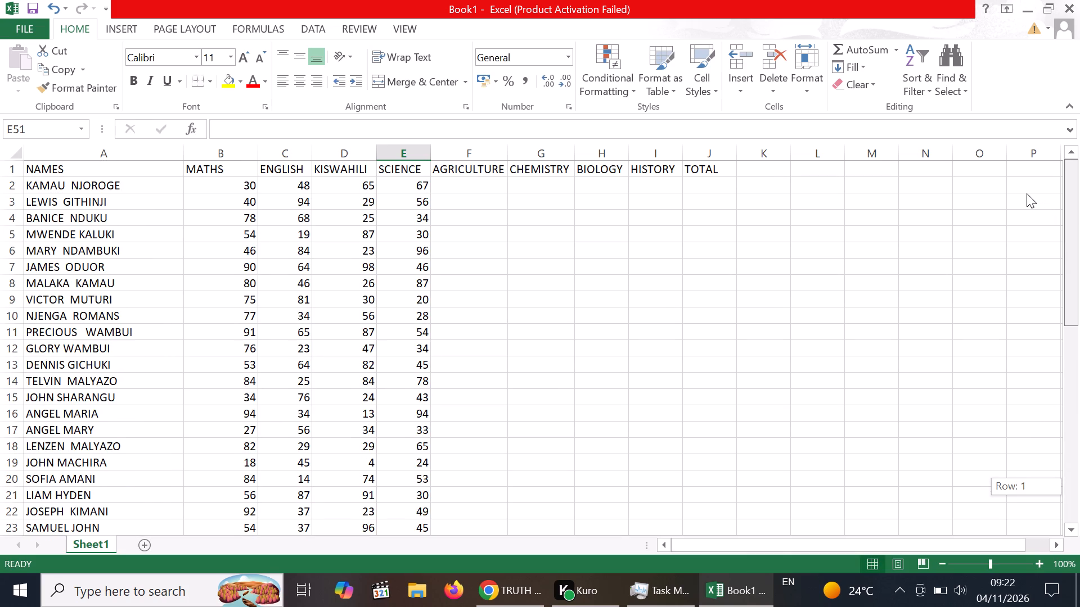
pyautogui.moveTo(1027, 193); pyautogui.dragTo(1025, 193)
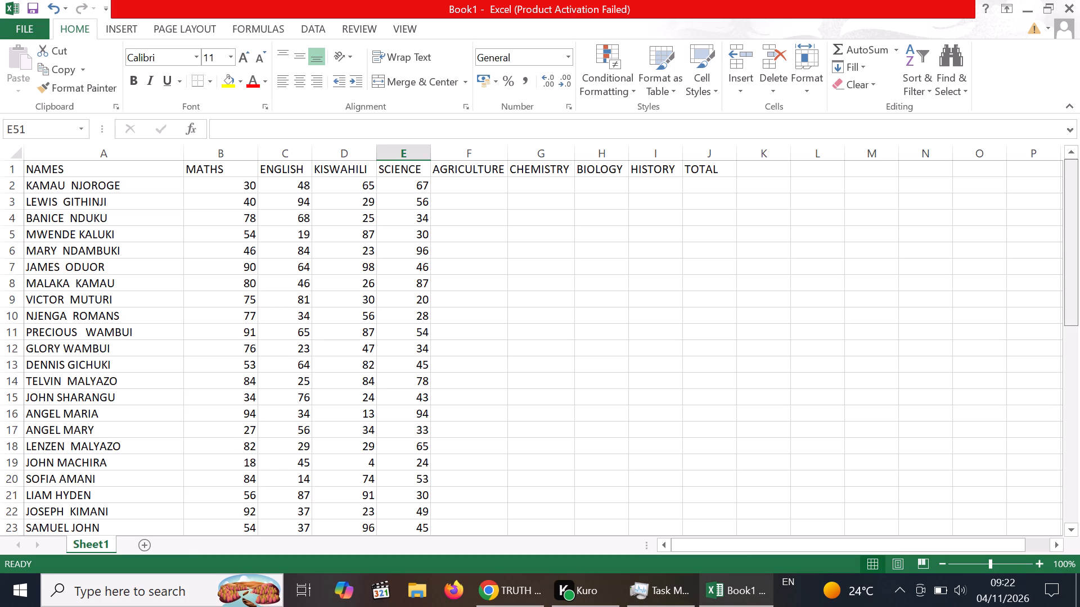
pyautogui.click(408, 169)
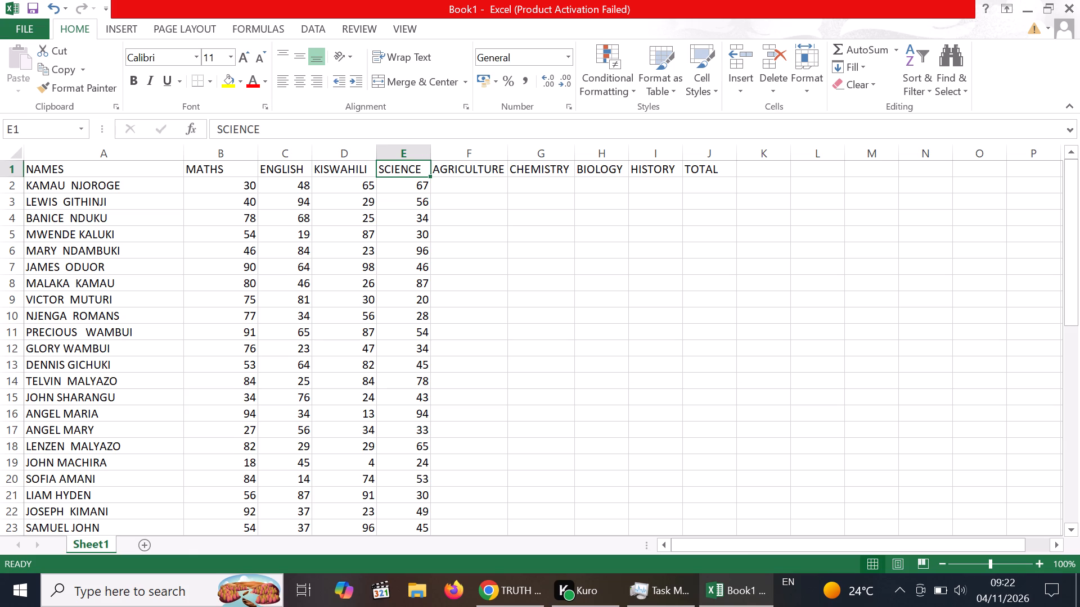
pyautogui.press('BackSpace')
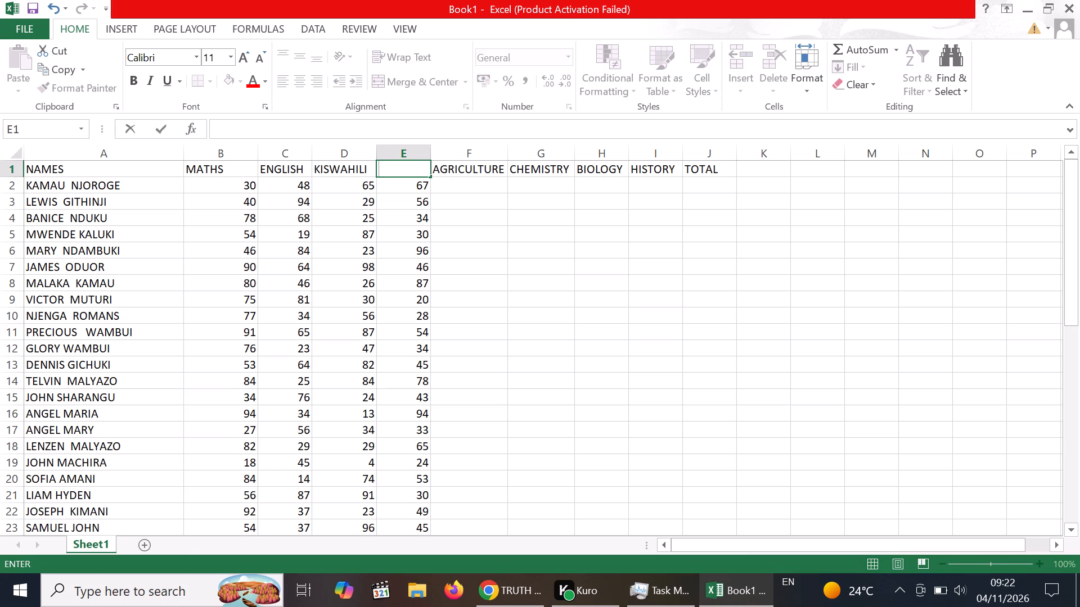
pyautogui.write('PHY')
pyautogui.write('SICS')
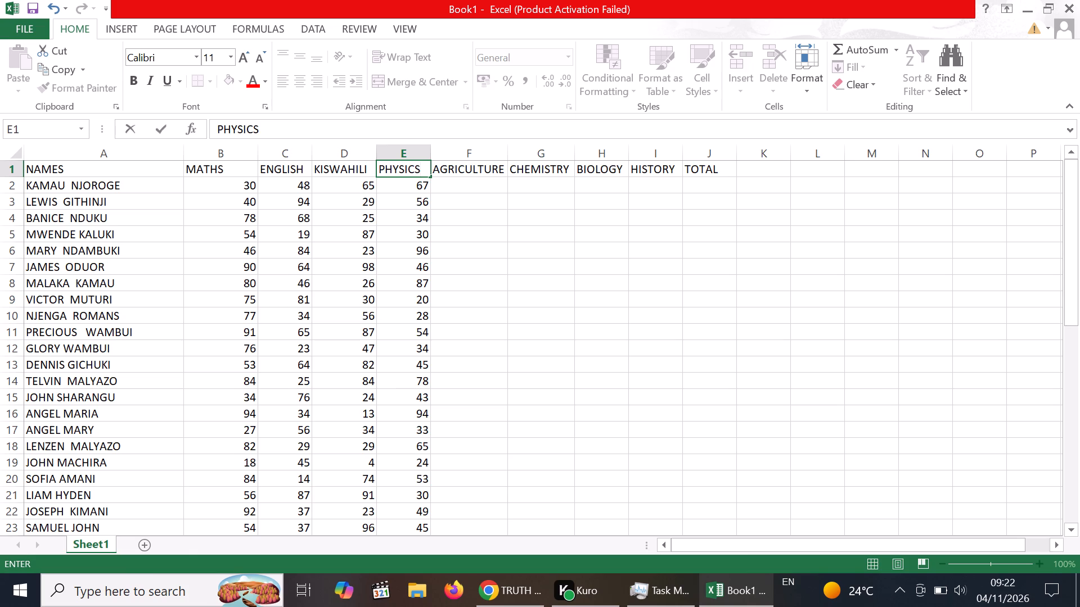
# Enter the AGRICULTURE marks 80, 98, 70, 72, 40 and 66 in cells F2 to F7.
pyautogui.click(479, 184)
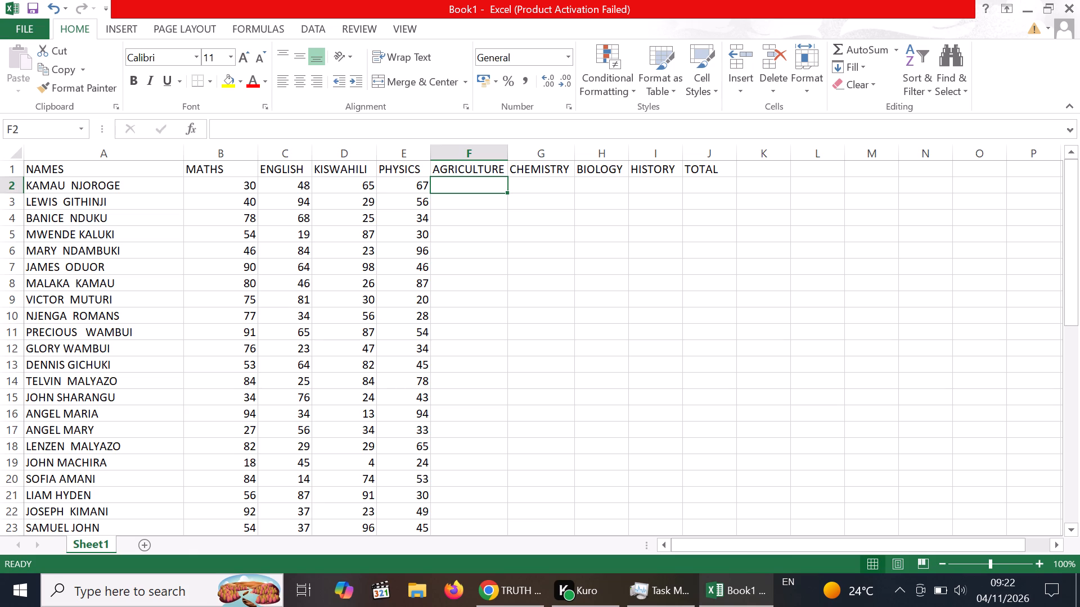
pyautogui.write('80')
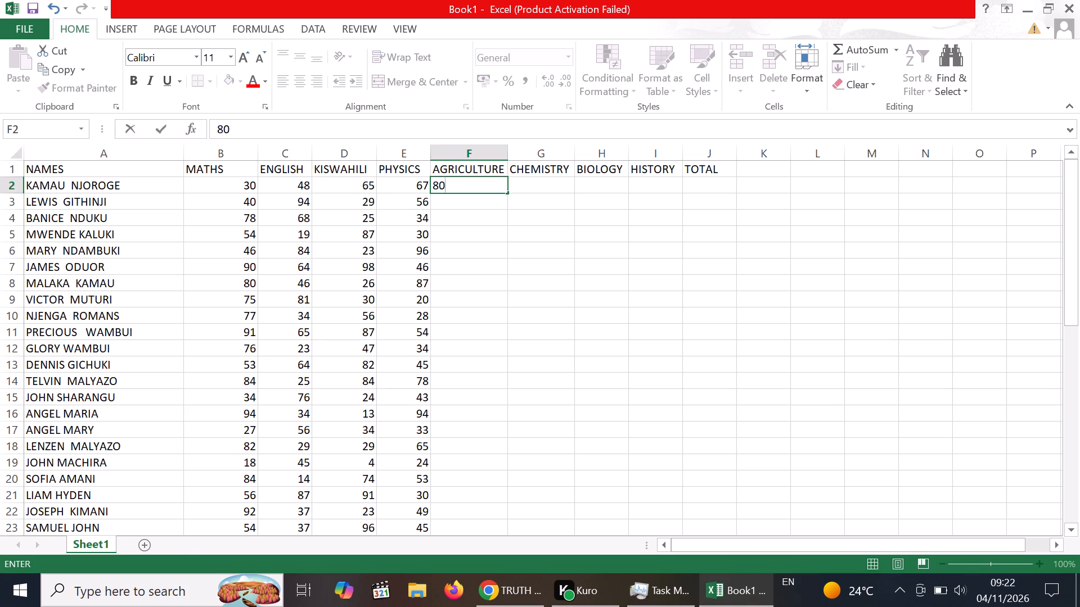
pyautogui.press('Return')
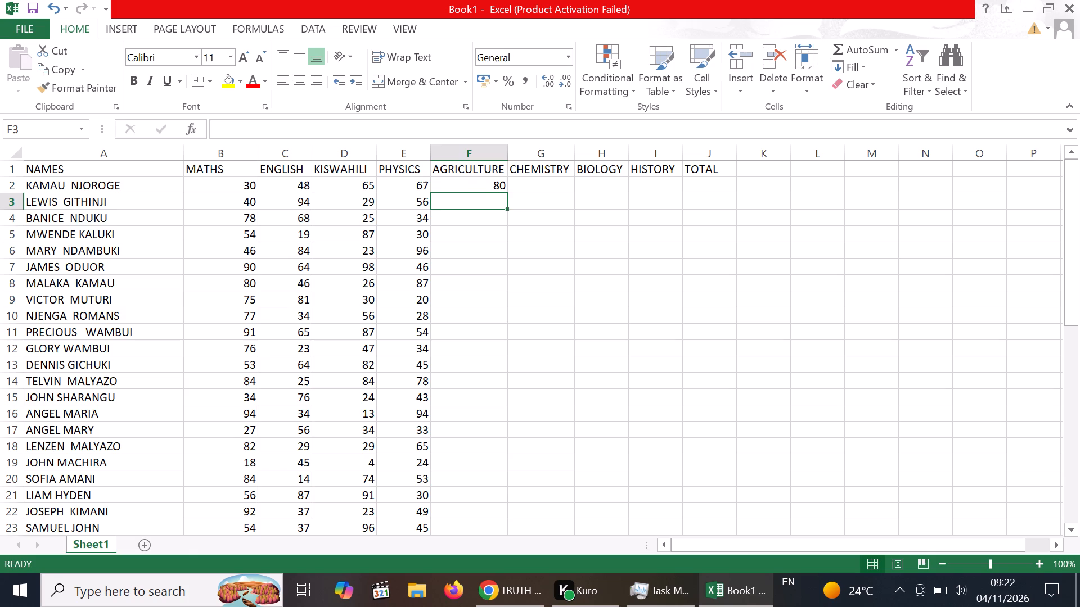
pyautogui.write('98')
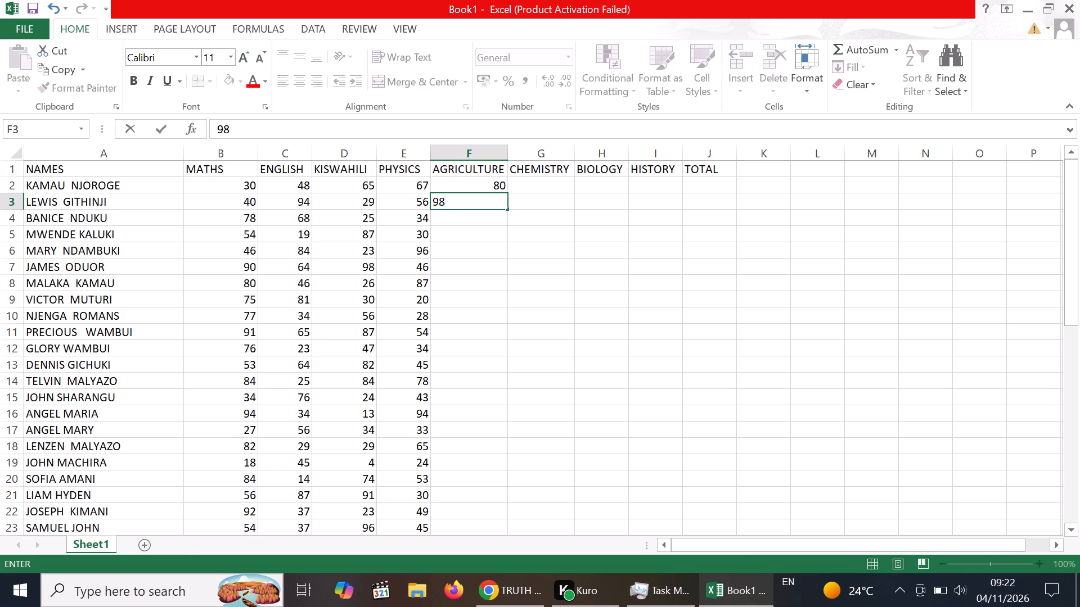
pyautogui.press('Return')
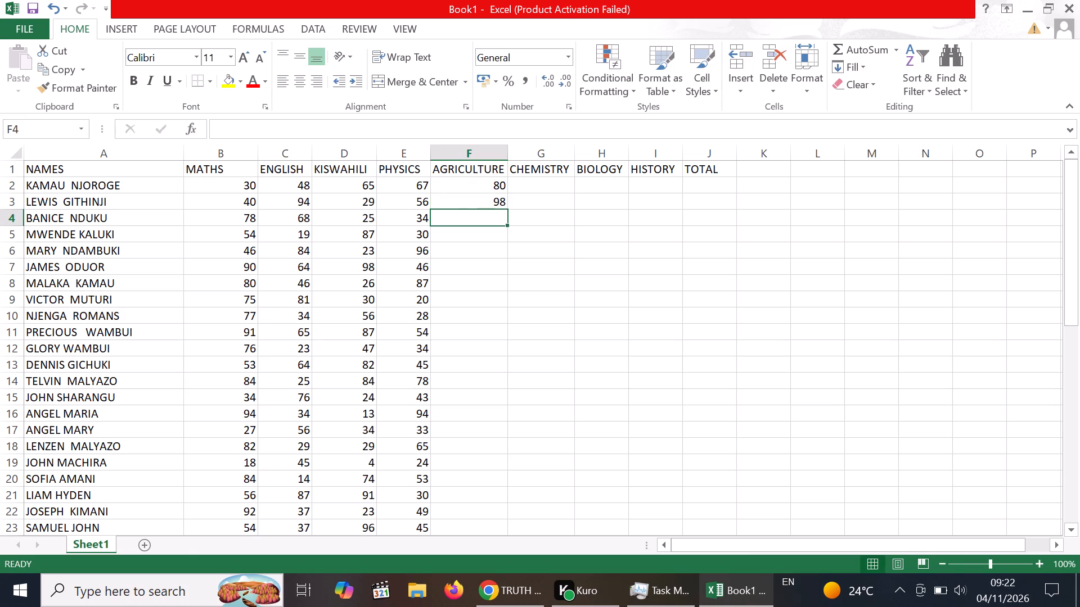
pyautogui.write('70')
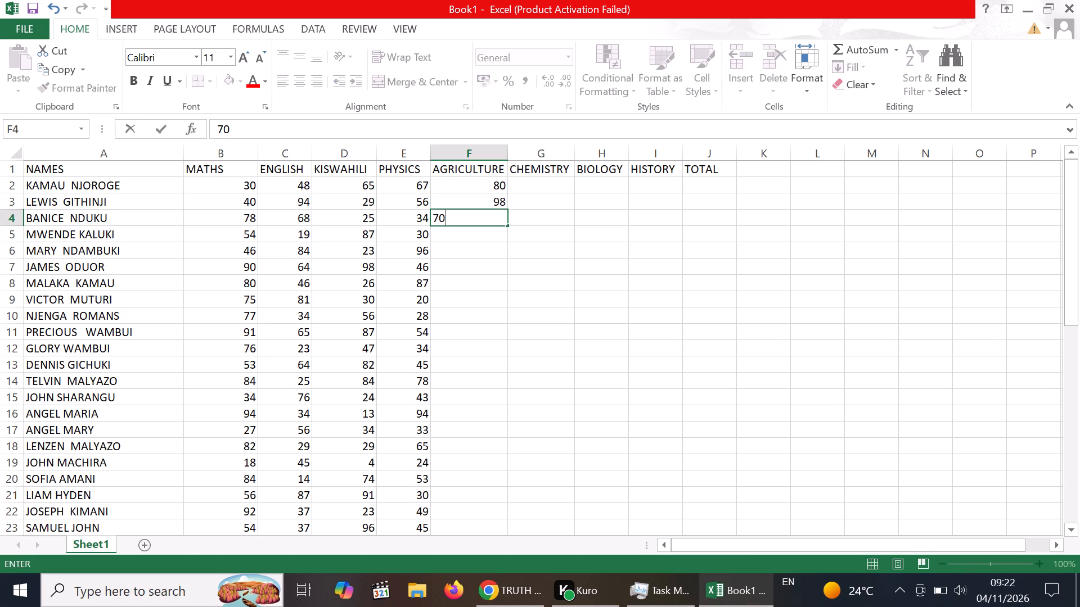
pyautogui.press('Return')
pyautogui.write('72')
pyautogui.press('Return')
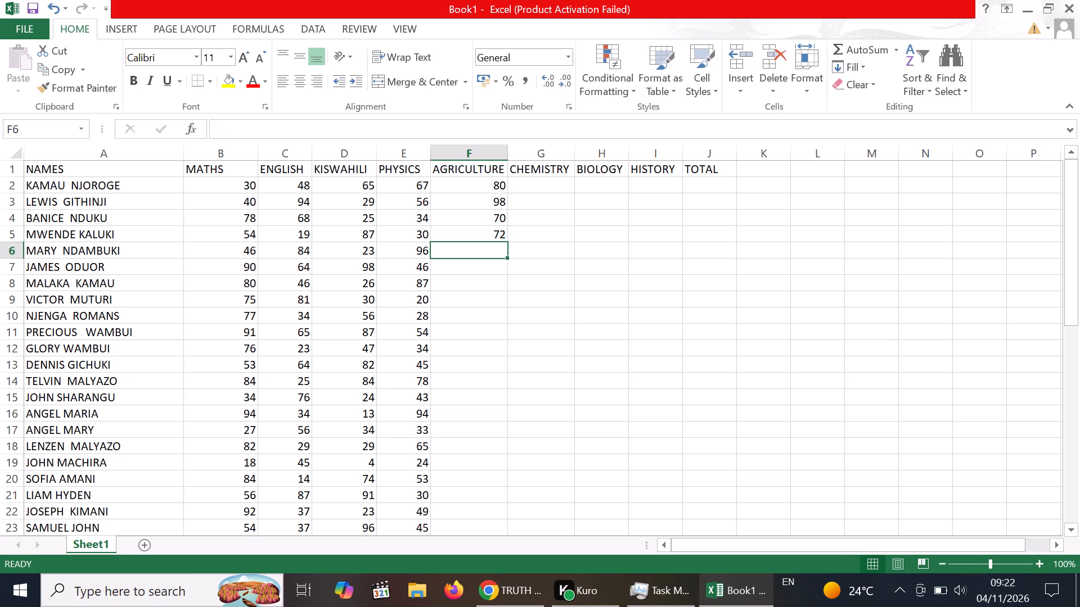
pyautogui.write('40')
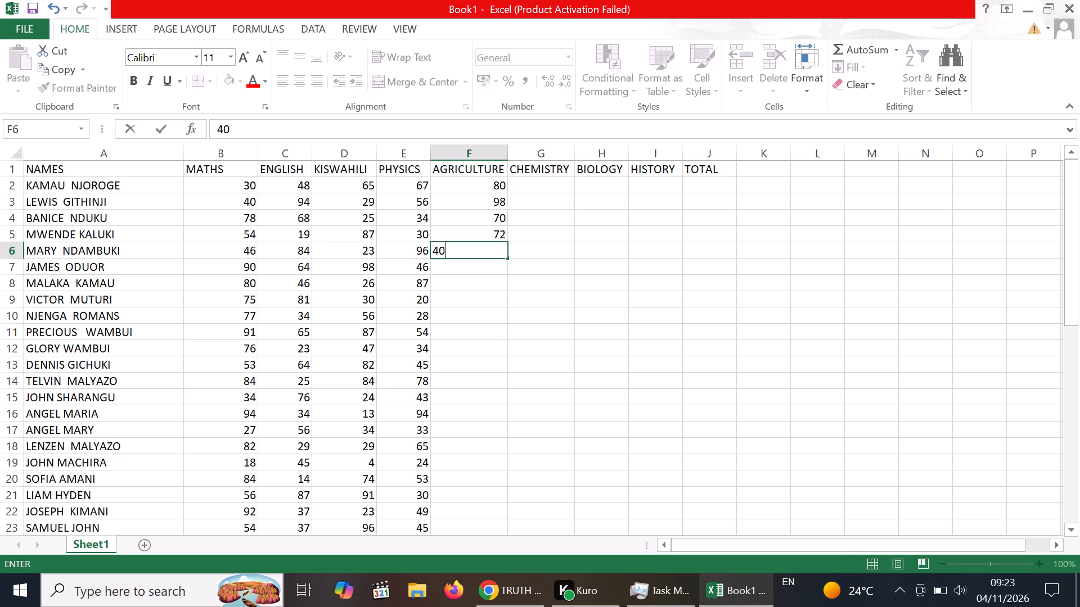
pyautogui.press('Return')
pyautogui.write('66')
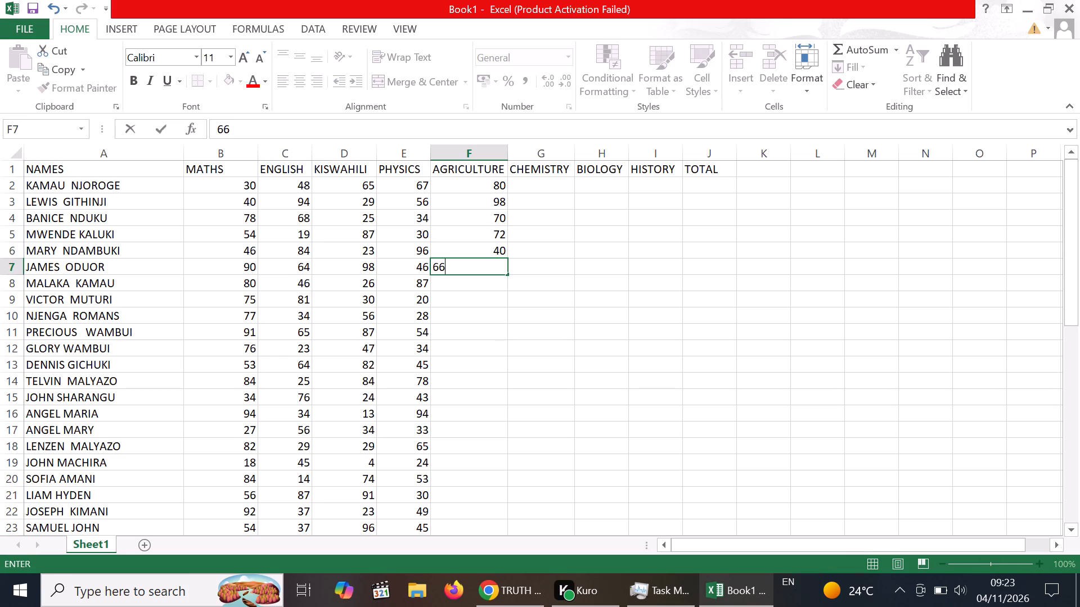
pyautogui.press('Return')
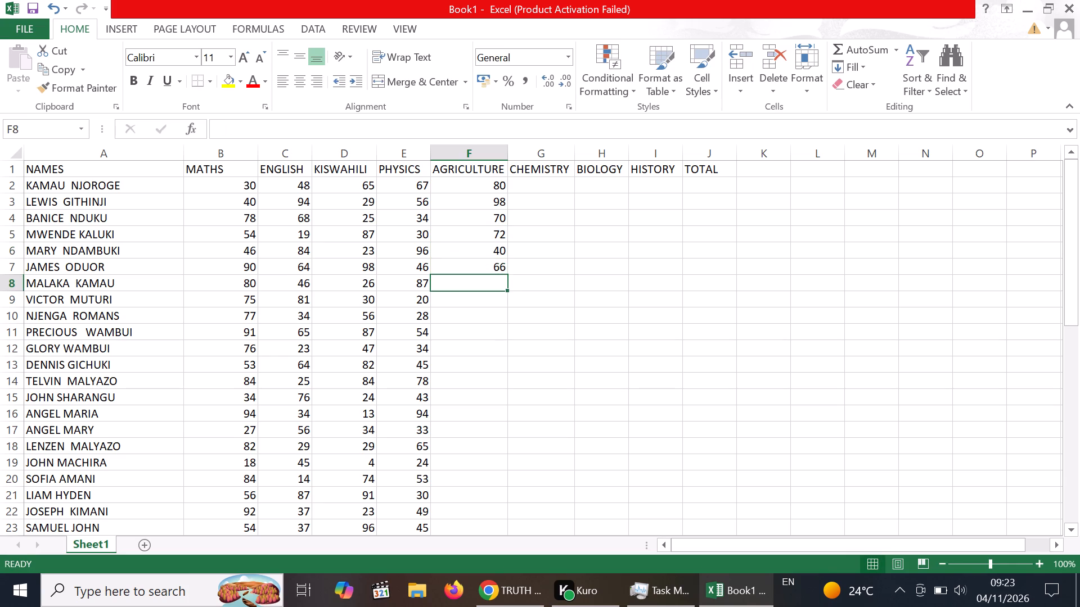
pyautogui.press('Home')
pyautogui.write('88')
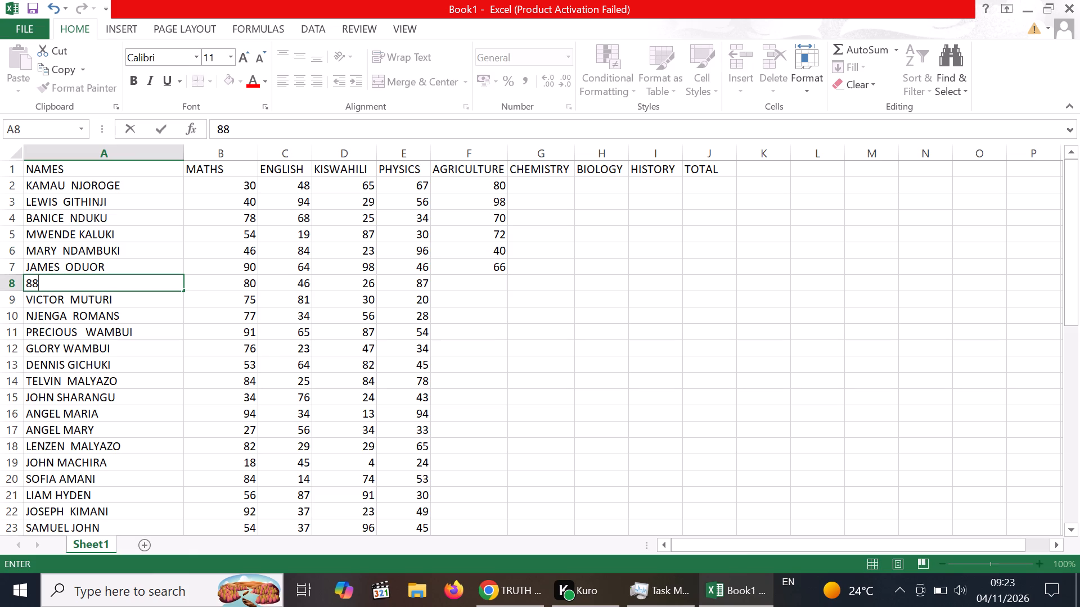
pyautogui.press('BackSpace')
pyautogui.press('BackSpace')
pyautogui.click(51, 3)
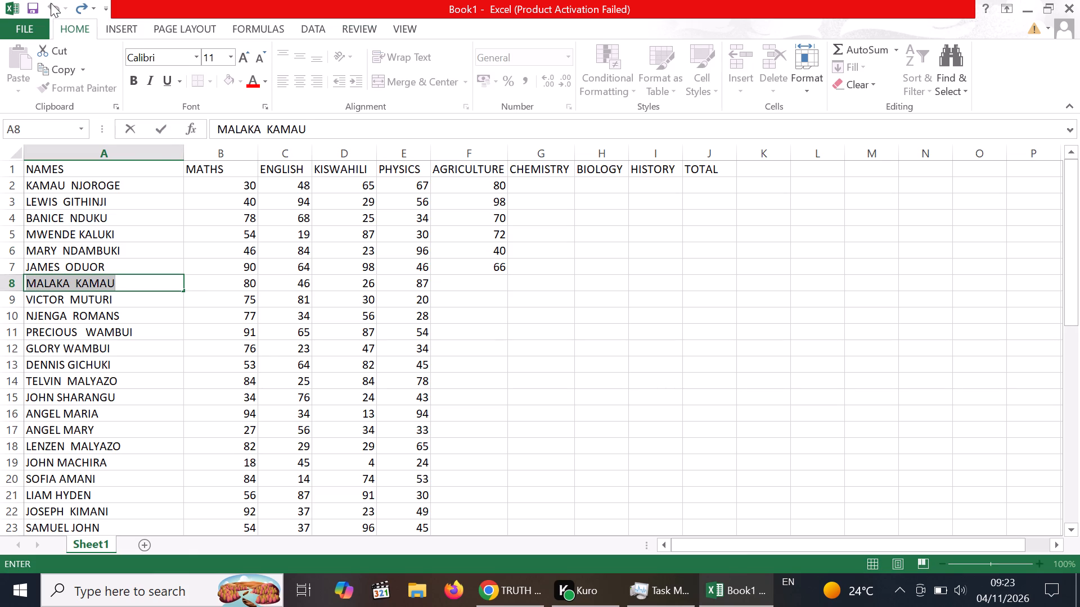
# Enter the AGRICULTURE marks 88, 60, 30, 22 and 34 in cells F8 to F12.
pyautogui.click(497, 285)
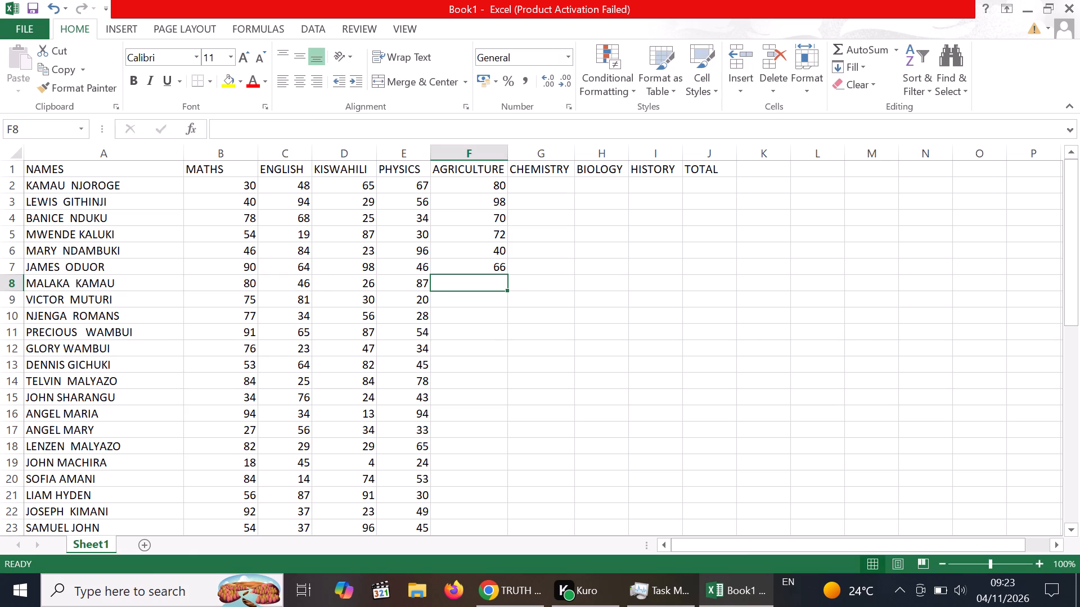
pyautogui.write('88')
pyautogui.press('Return')
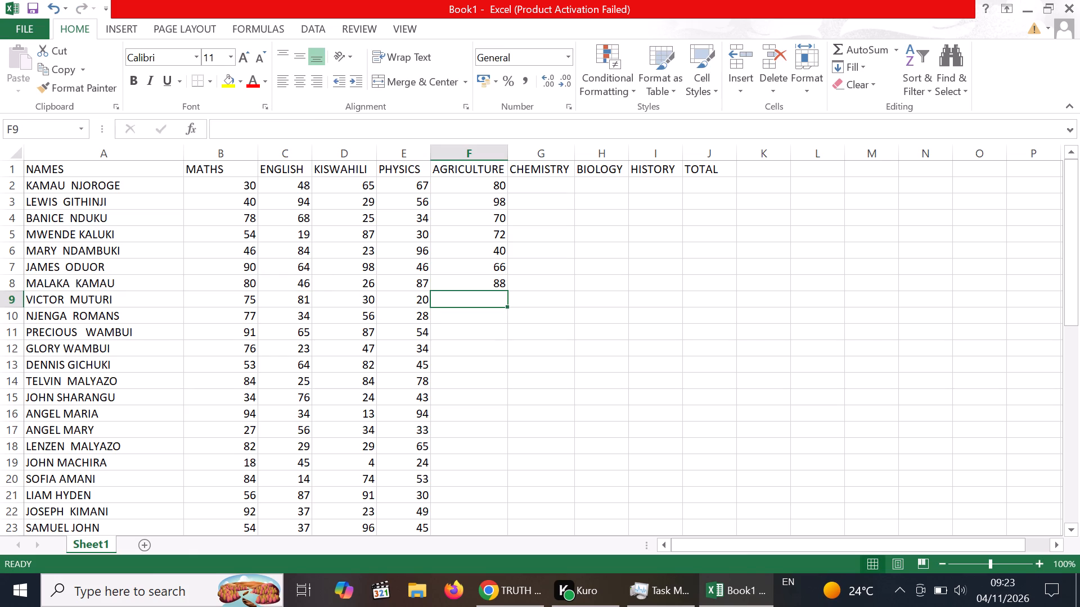
pyautogui.write('60')
pyautogui.press('Return')
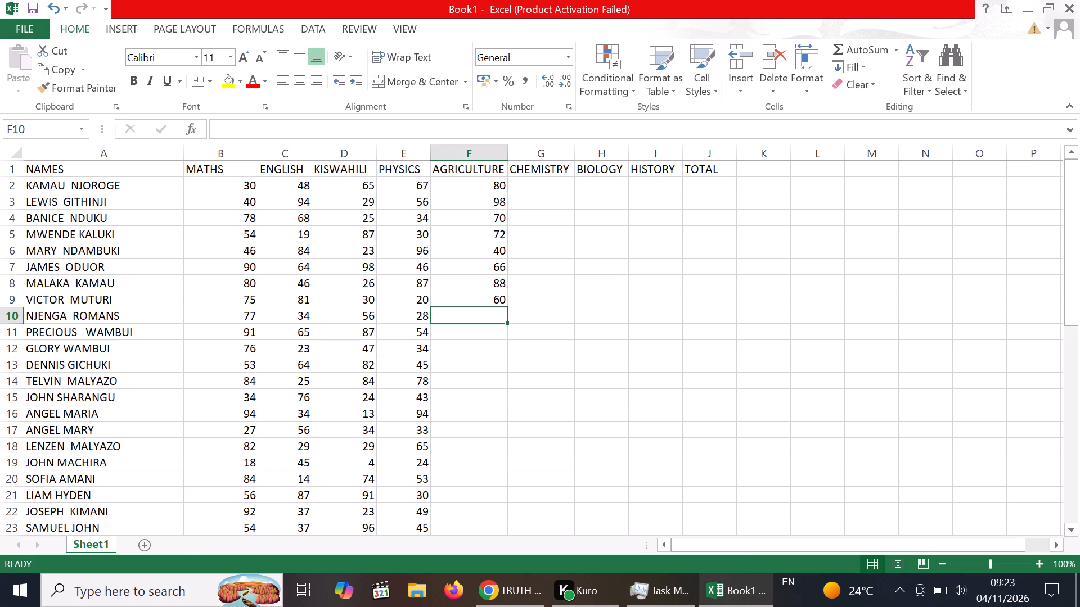
pyautogui.write('30')
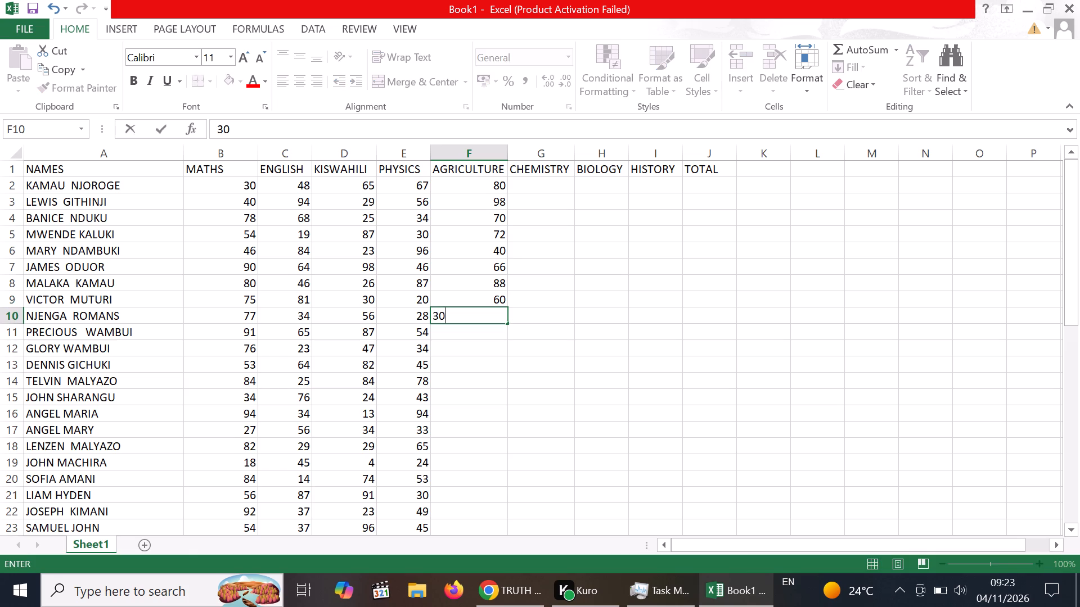
pyautogui.press('Return')
pyautogui.write('22')
pyautogui.press('Return')
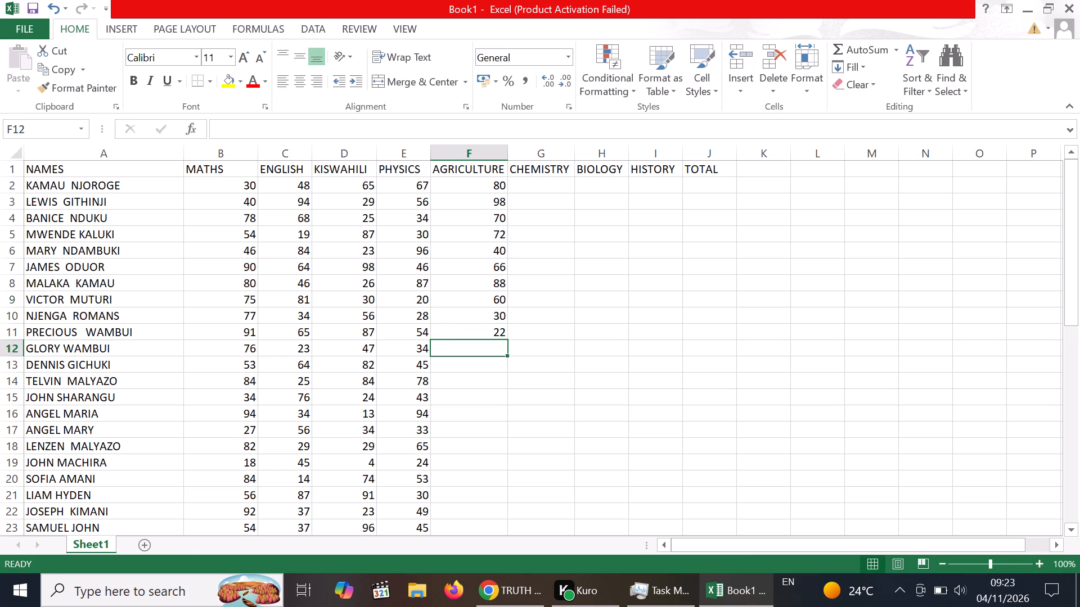
pyautogui.write('34')
pyautogui.press('Return')
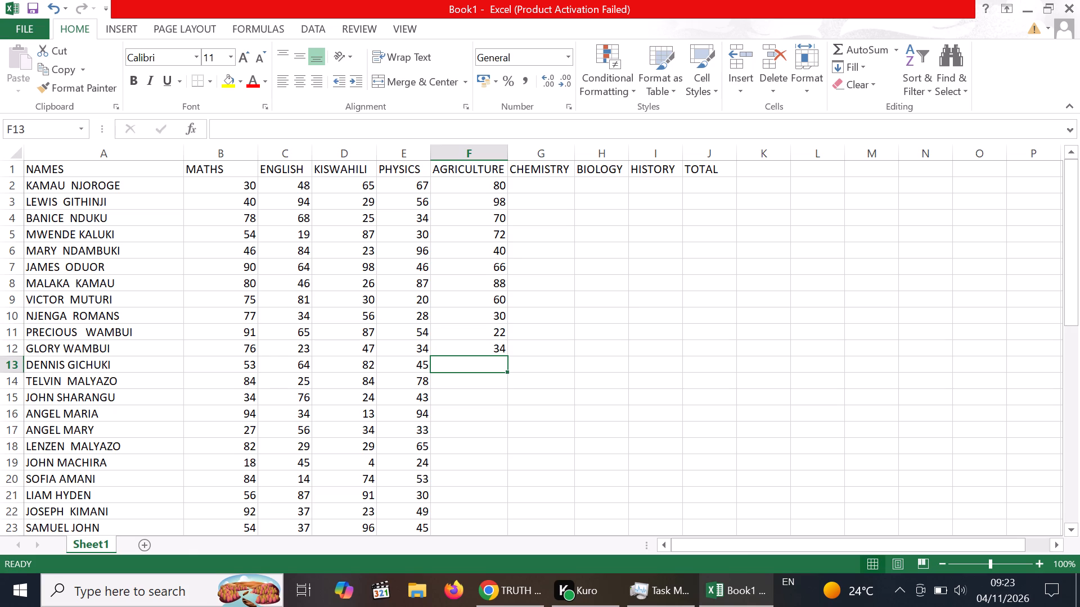
# Enter the AGRICULTURE marks 68, 74, 70, 78 and 60 in cells F13 to F17.
pyautogui.press('6')
pyautogui.press('8')
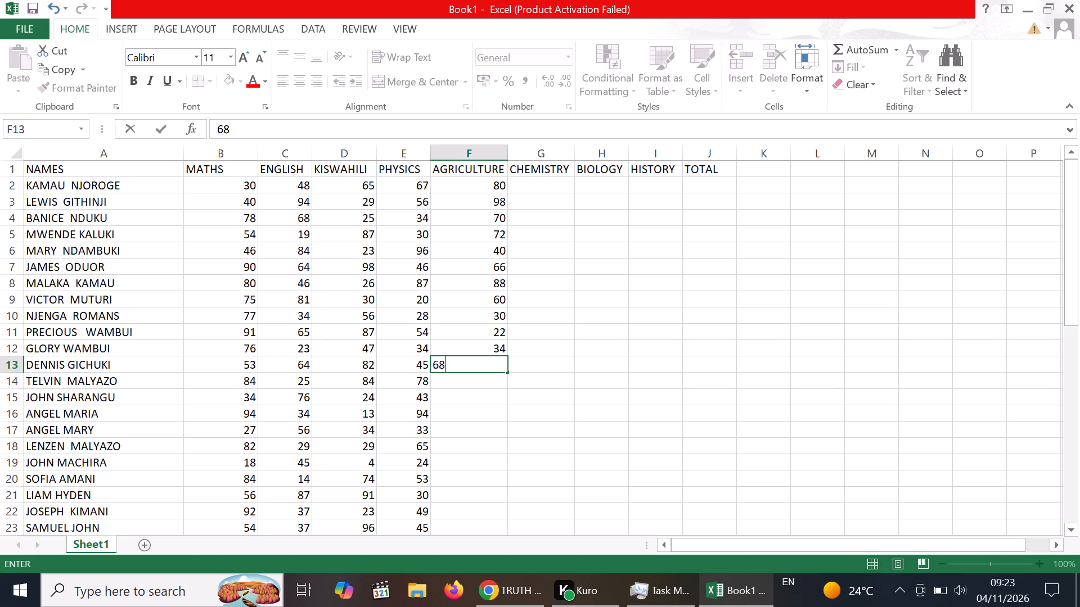
pyautogui.press('Return')
pyautogui.press('7')
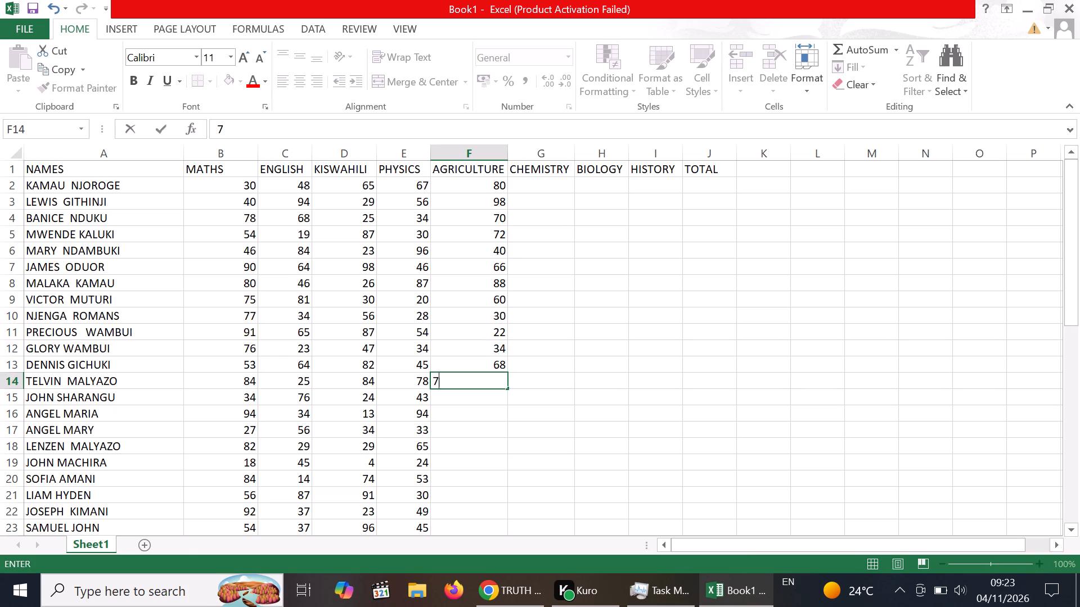
pyautogui.press('4')
pyautogui.press('Return')
pyautogui.write('70')
pyautogui.press('Return')
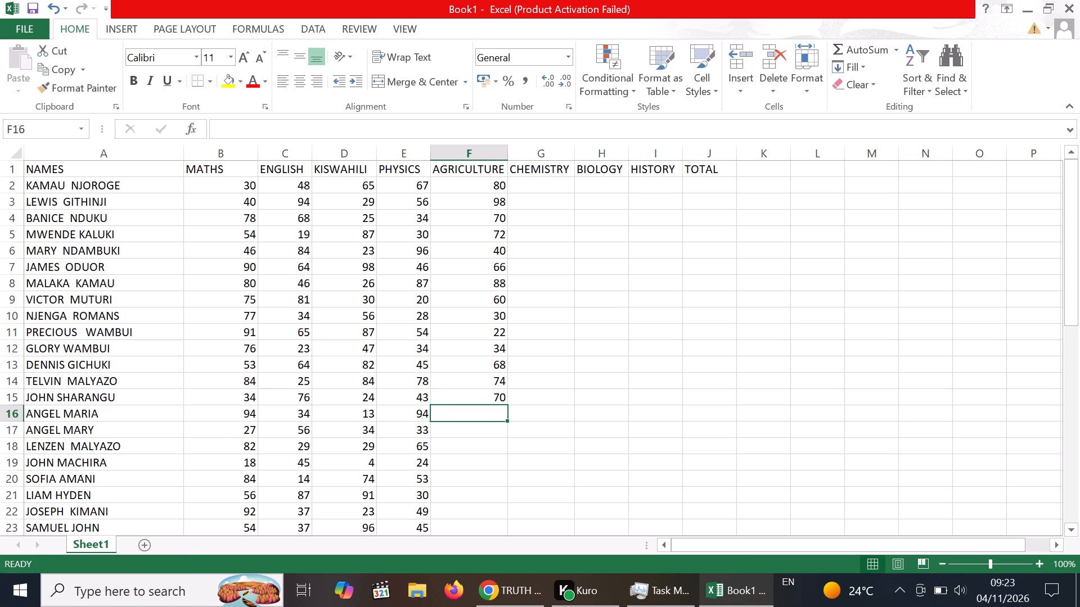
pyautogui.write('78')
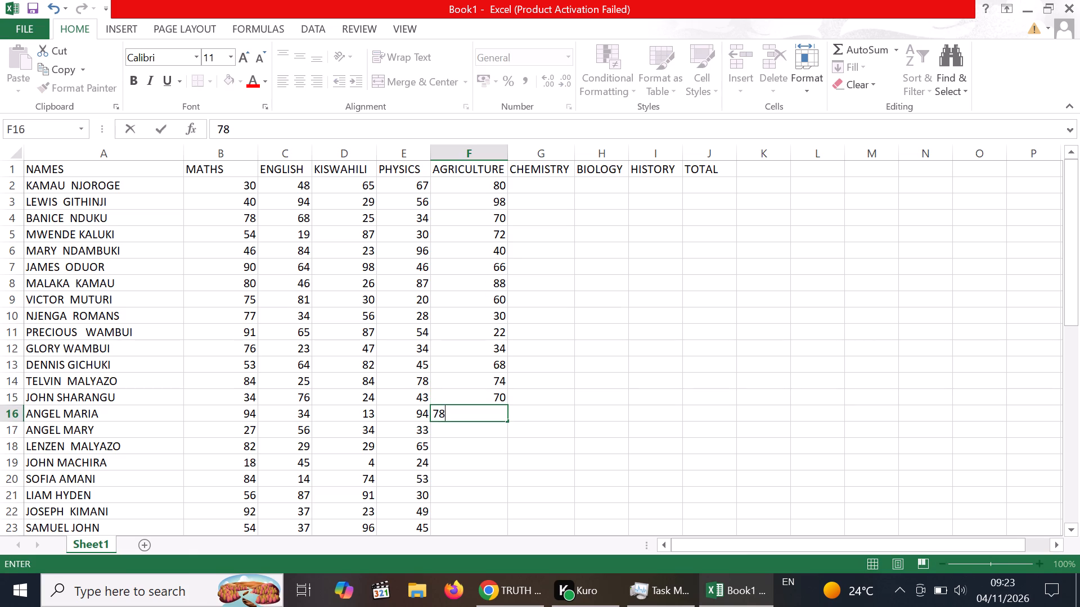
pyautogui.press('Return')
pyautogui.write('60')
pyautogui.press('Return')
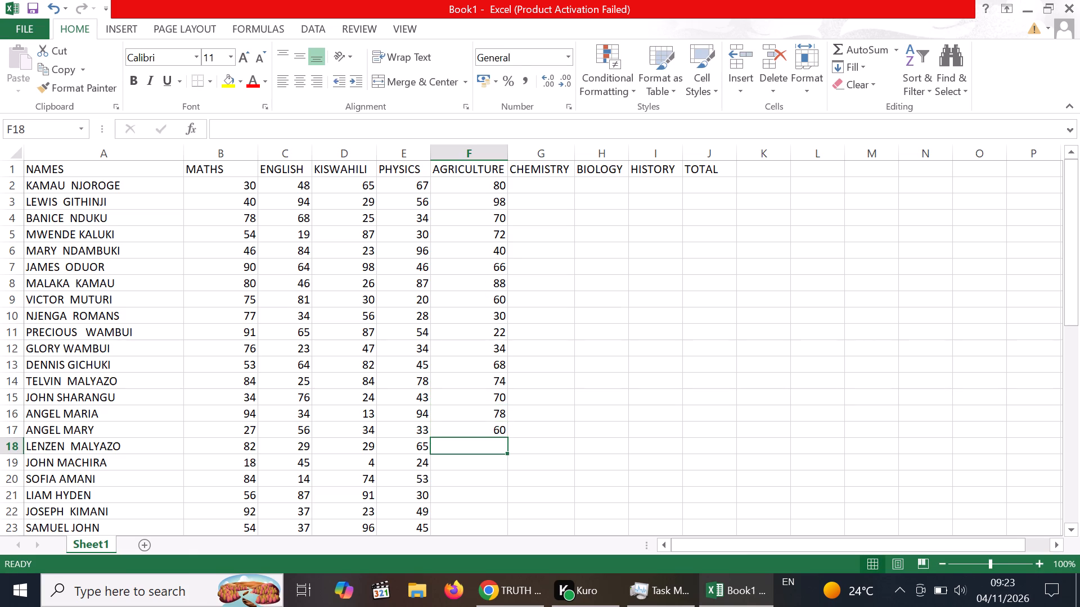
# Enter the AGRICULTURE marks 56, 62, 64, 92 and 78 in cells F18 to F22.
pyautogui.write('56')
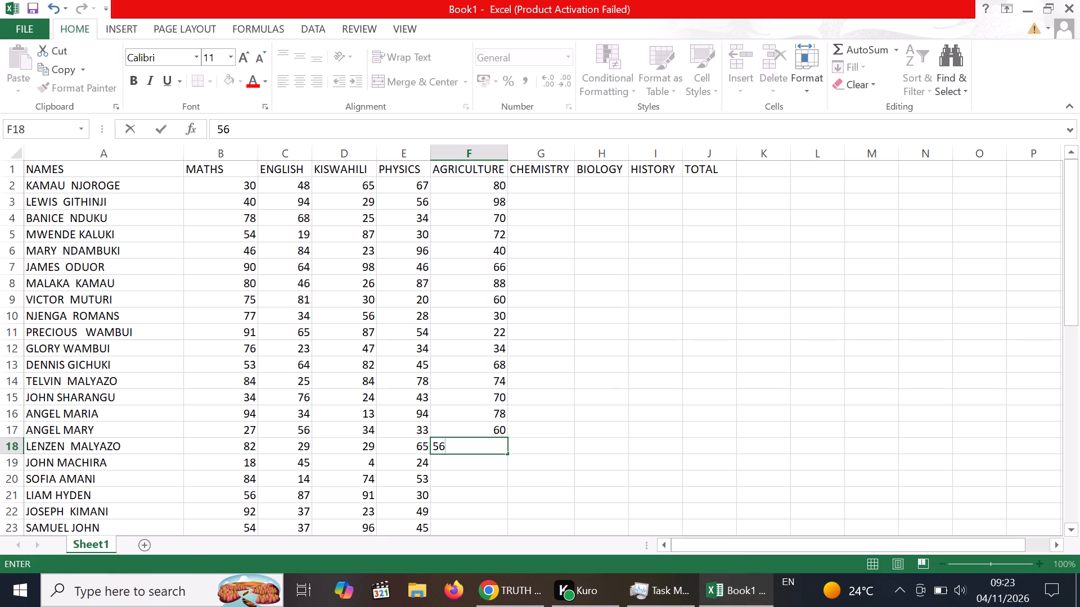
pyautogui.press('Return')
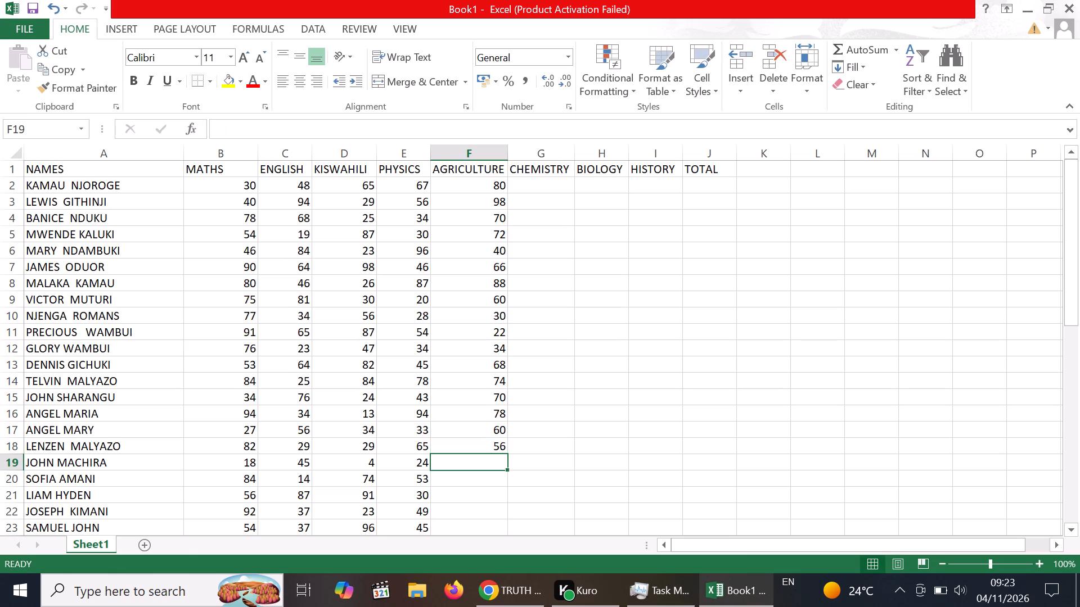
pyautogui.press('6')
pyautogui.press('2')
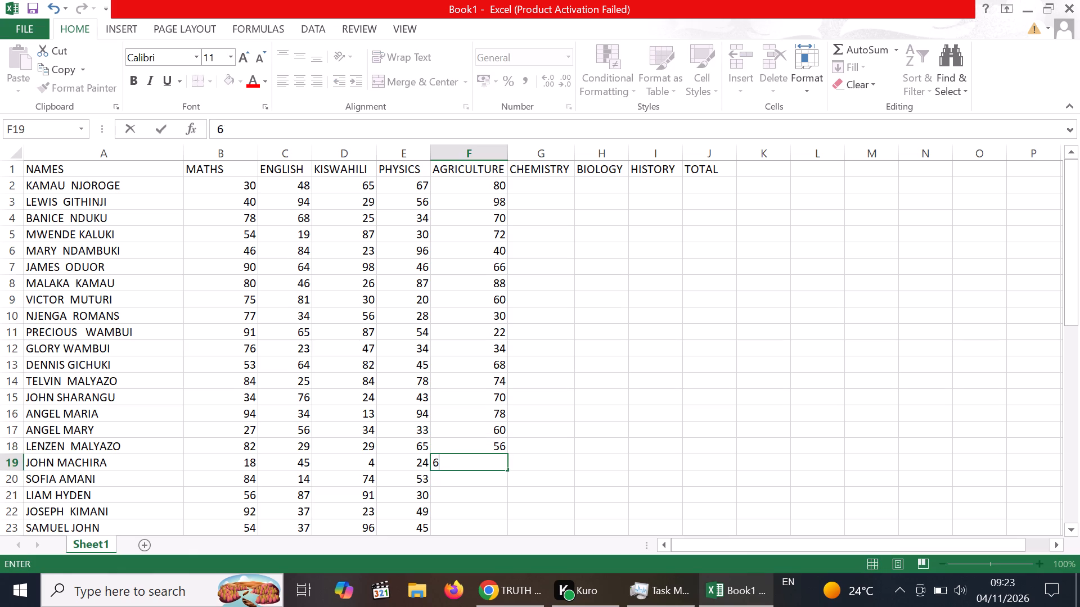
pyautogui.press('Return')
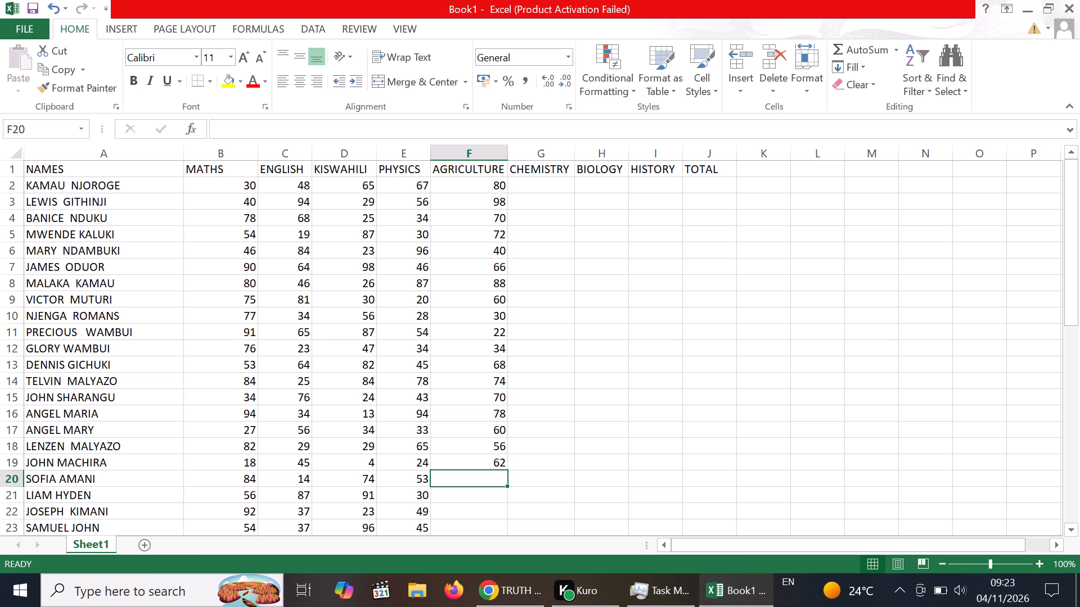
pyautogui.write('64')
pyautogui.press('Return')
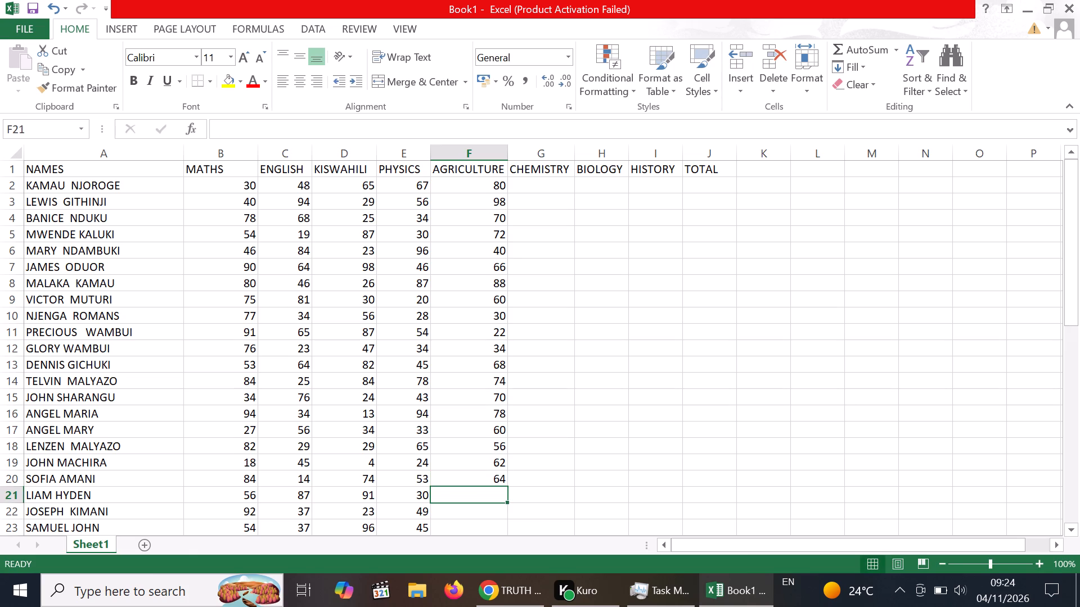
pyautogui.press('9')
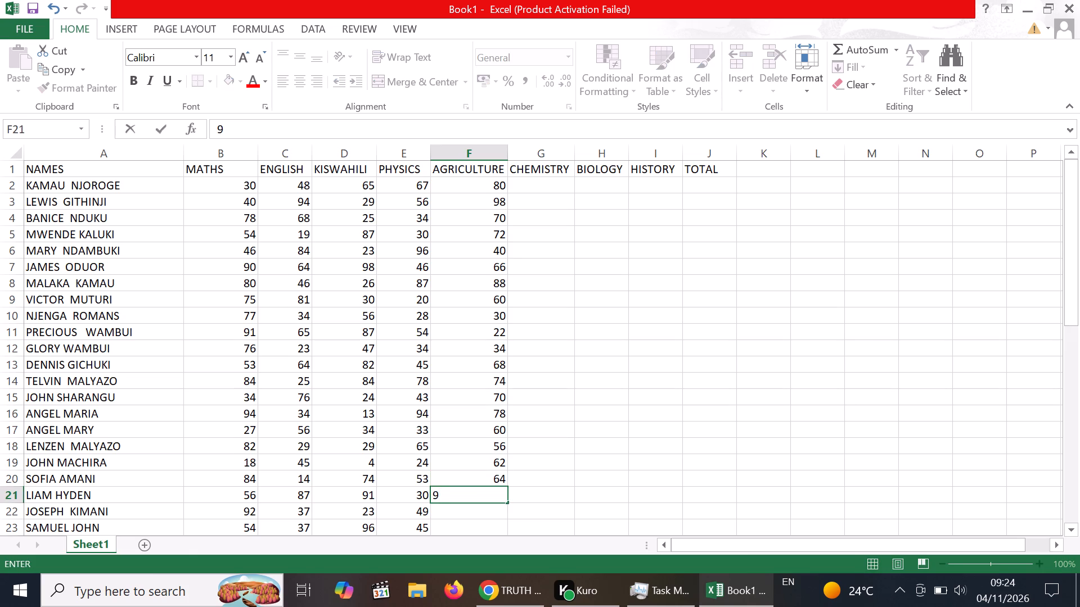
pyautogui.press('2')
pyautogui.press('Return')
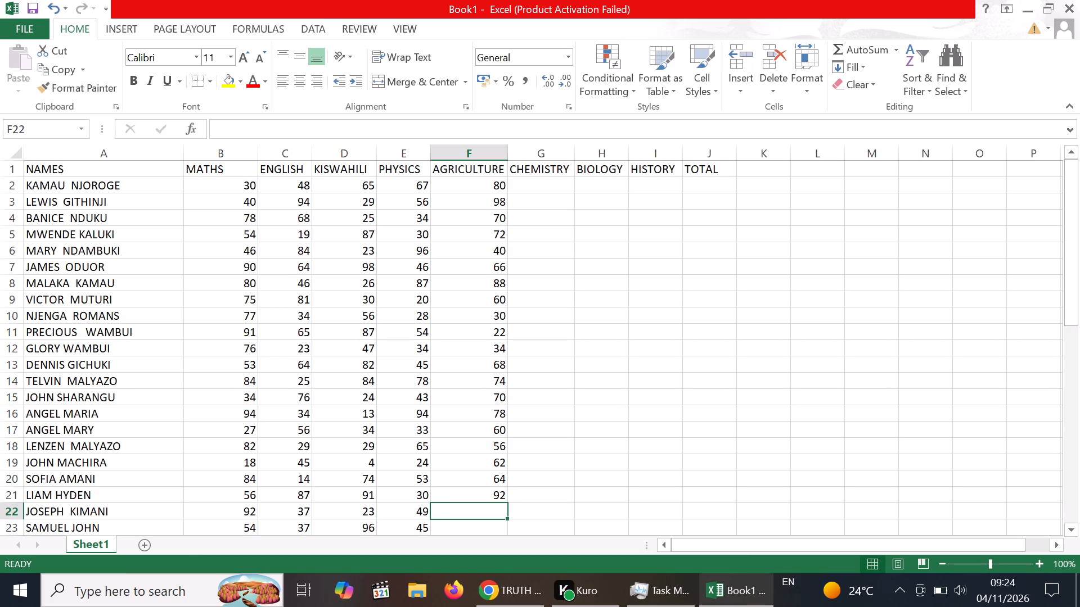
pyautogui.press('7')
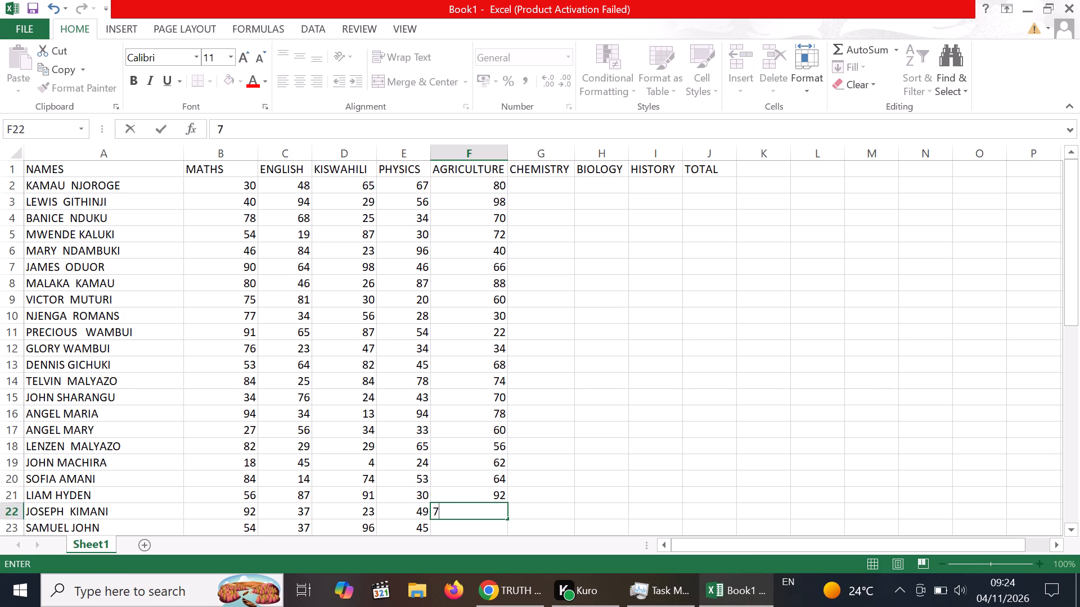
pyautogui.press('8')
pyautogui.press('Return')
pyautogui.press('Home')
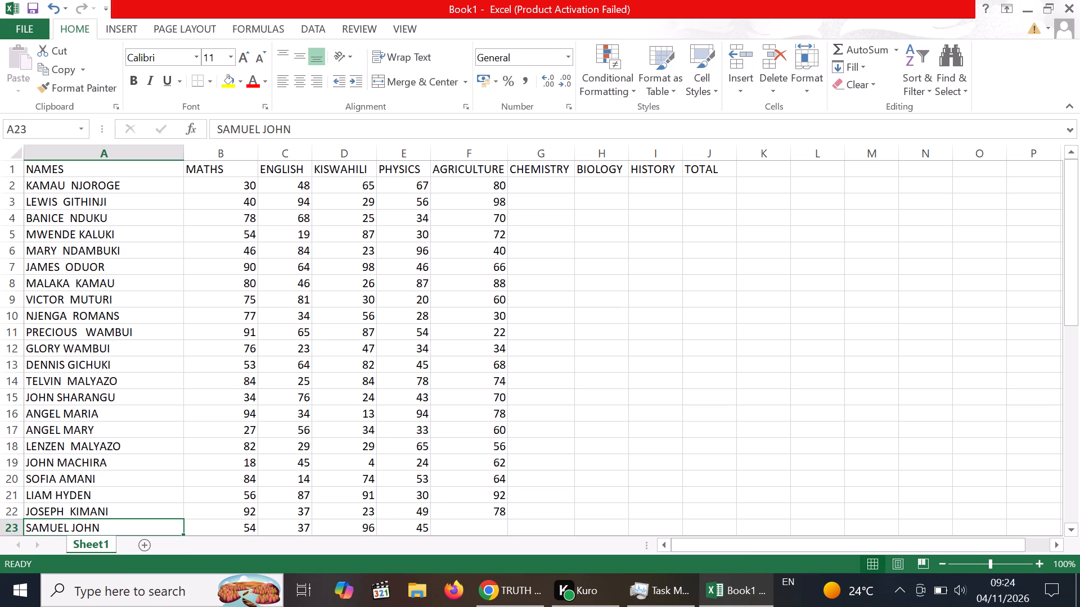
# Enter the AGRICULTURE marks 28, 76, 84 and 70 in cells F23 to F26.
pyautogui.click(501, 522)
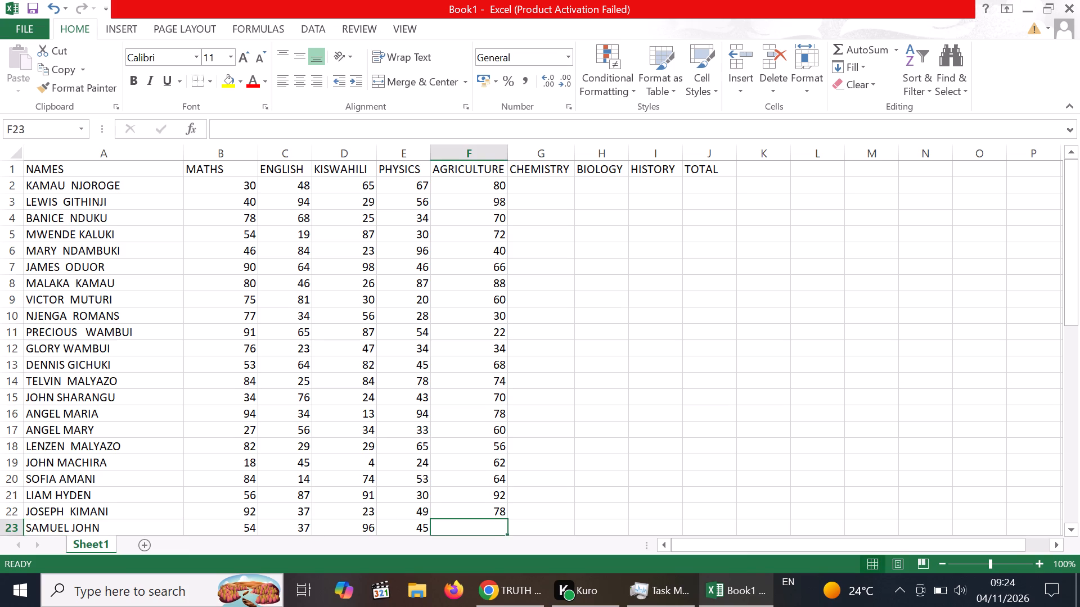
pyautogui.write('28')
pyautogui.press('Return')
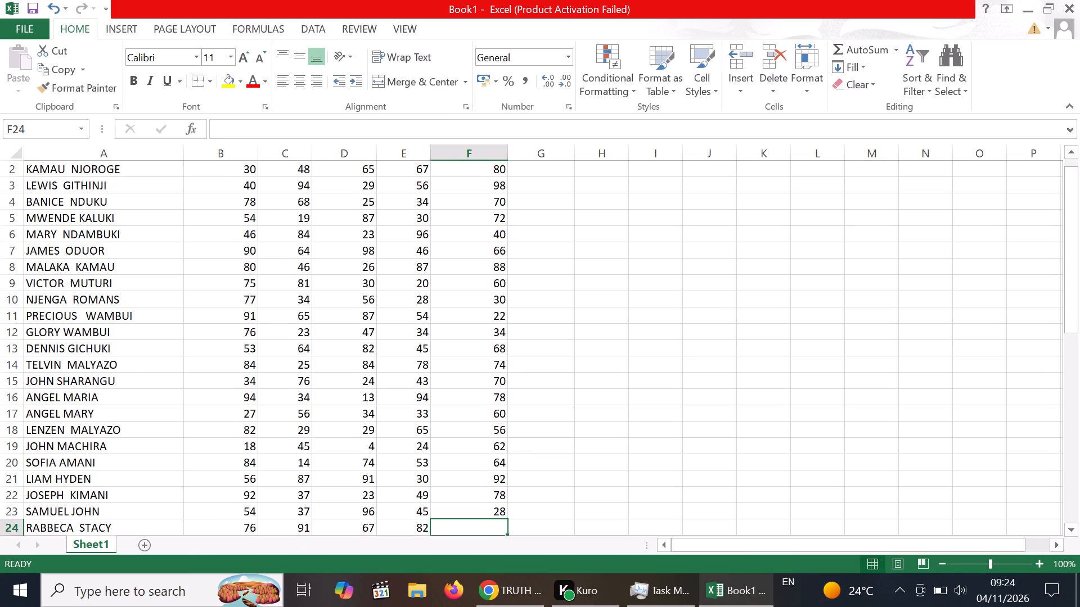
pyautogui.write('76')
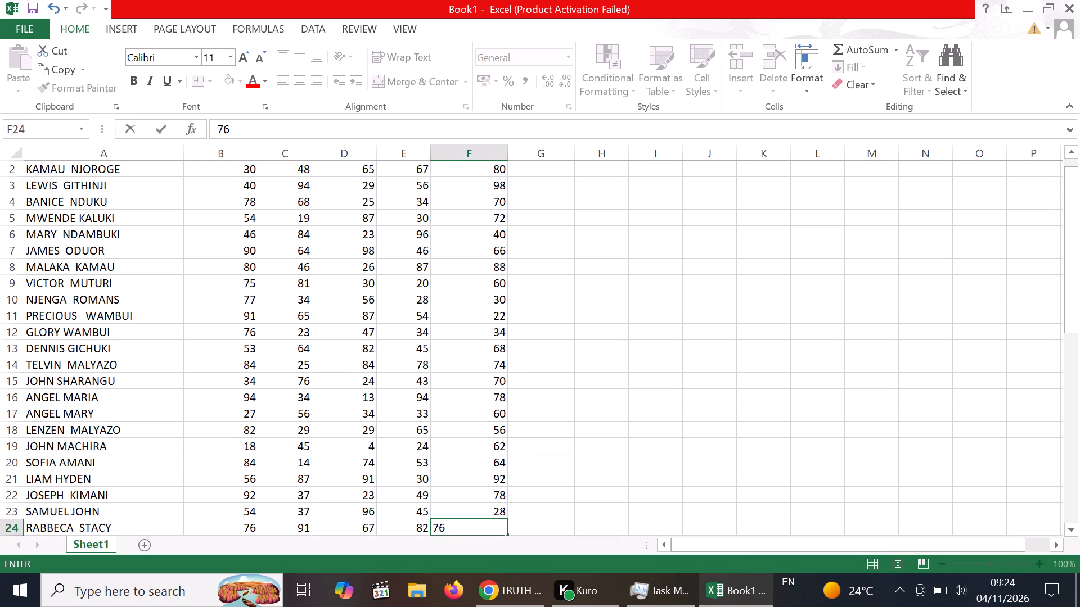
pyautogui.press('Return')
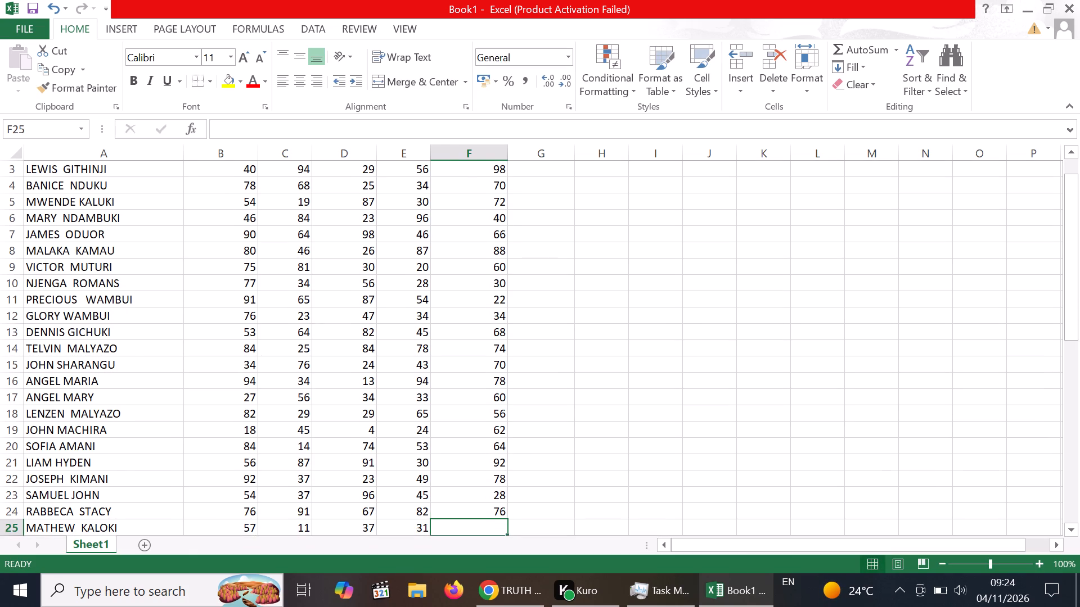
pyautogui.press('8')
pyautogui.press('4')
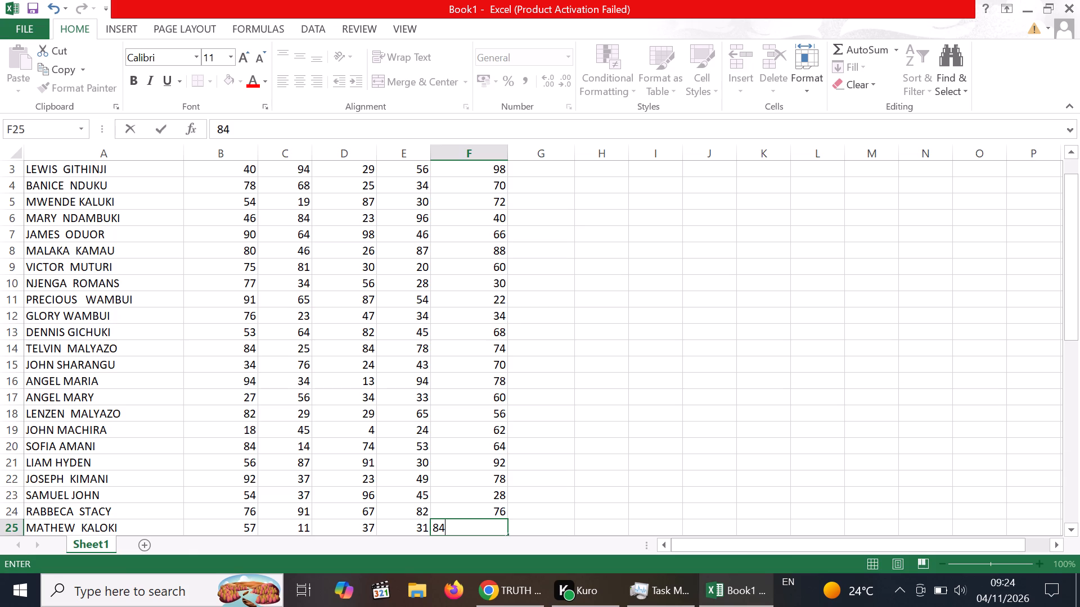
pyautogui.press('Return')
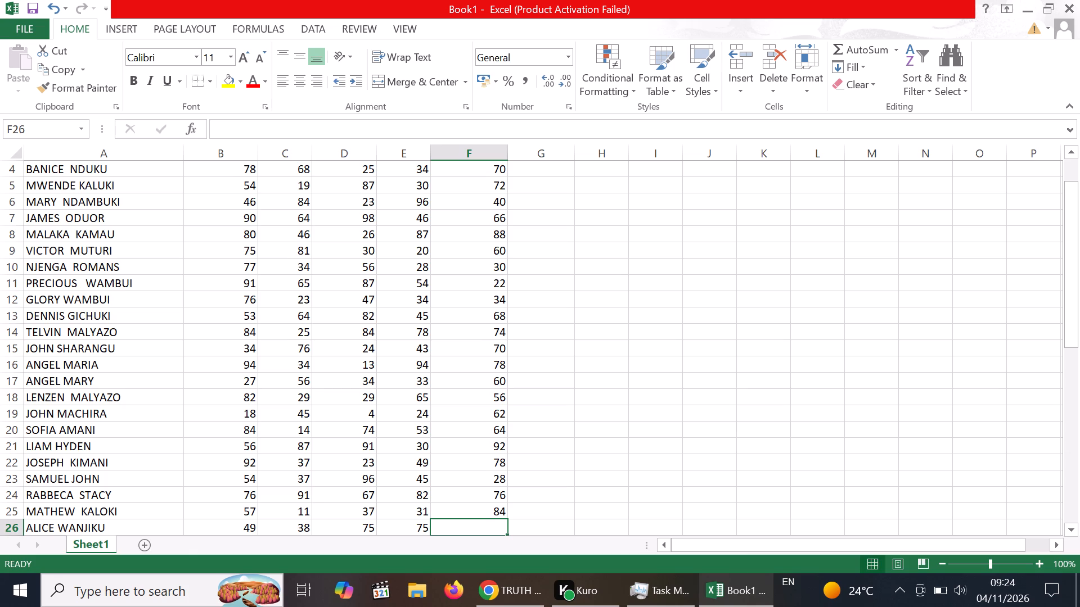
pyautogui.press('7')
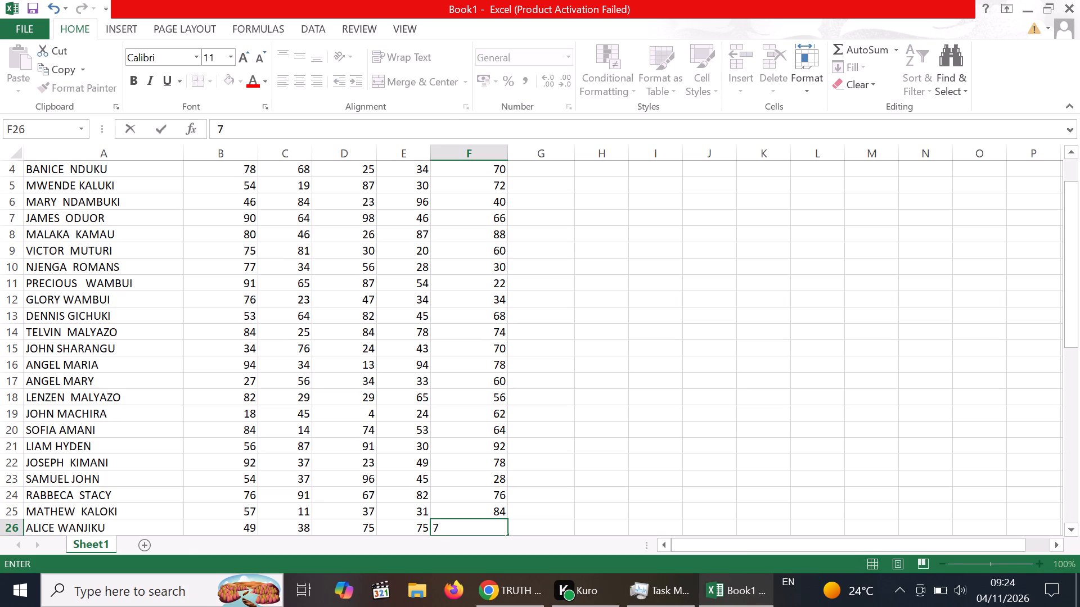
pyautogui.press('0')
pyautogui.press('Return')
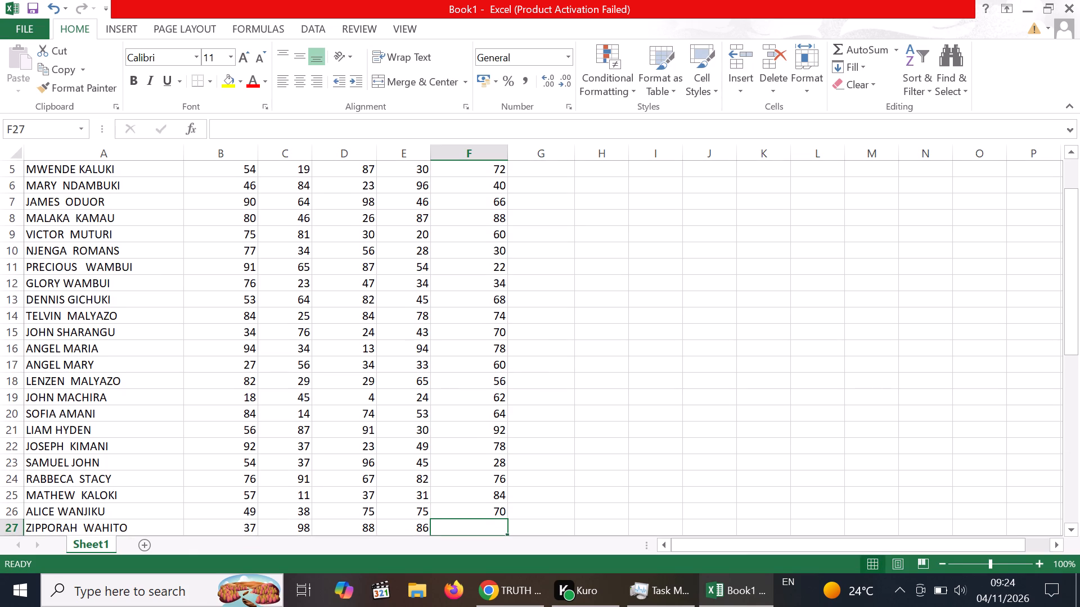
# Enter the AGRICULTURE marks 64, 76, 44, 66 and 70 in cells F27 to F31.
pyautogui.write('64')
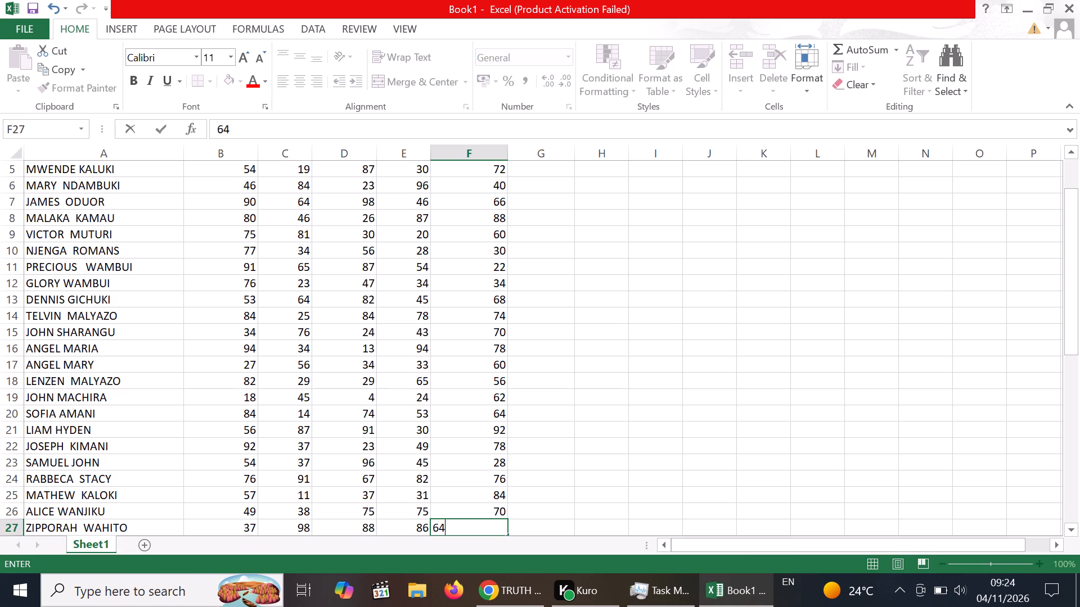
pyautogui.press('Return')
pyautogui.press('7')
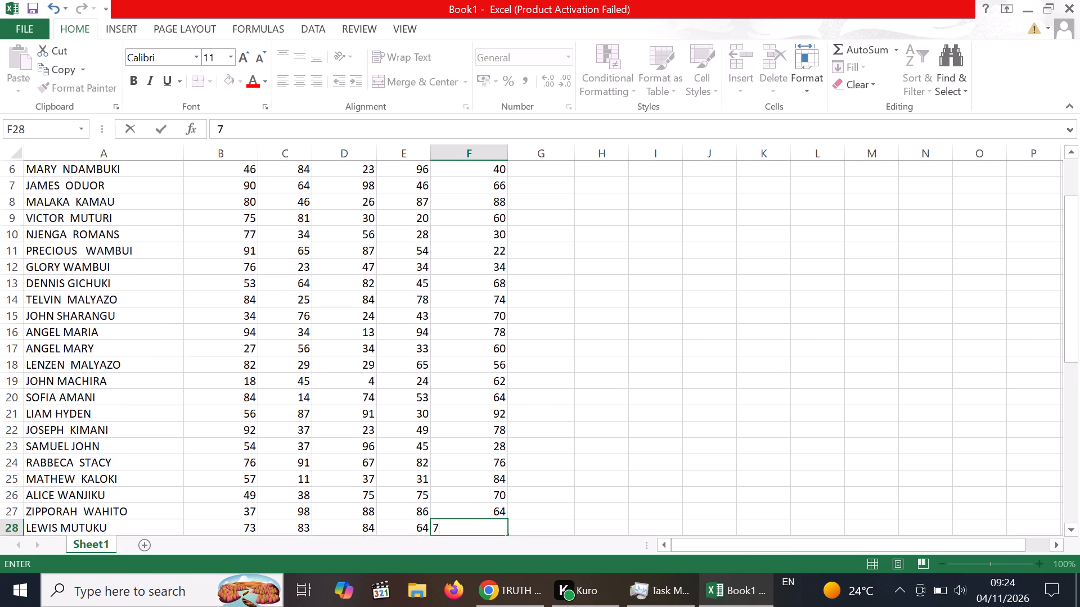
pyautogui.press('6')
pyautogui.press('Return')
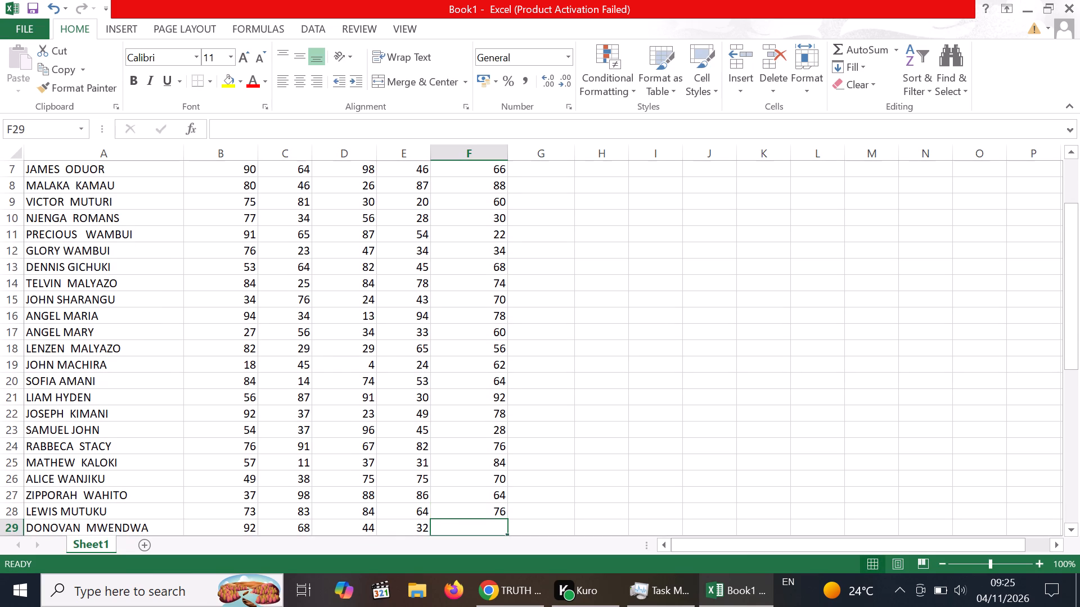
pyautogui.press('4')
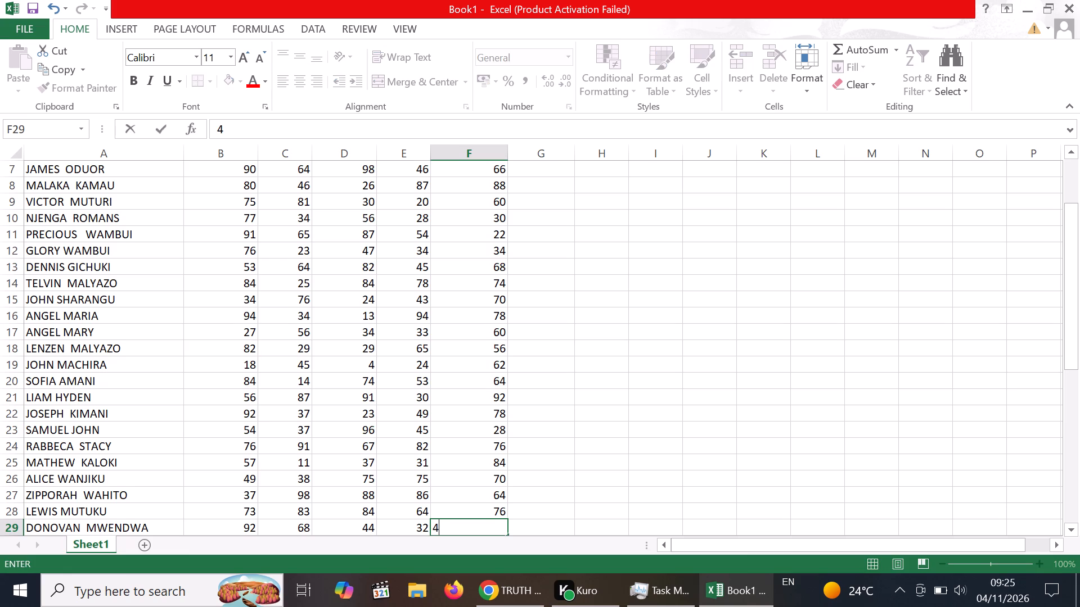
pyautogui.press('4')
pyautogui.press('Return')
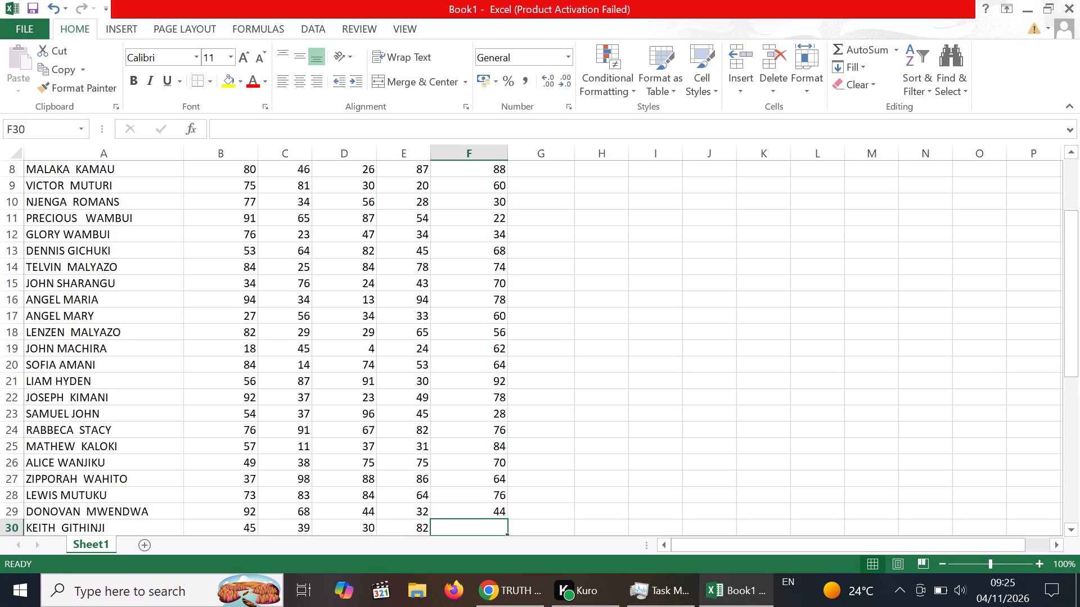
pyautogui.write('66')
pyautogui.press('Return')
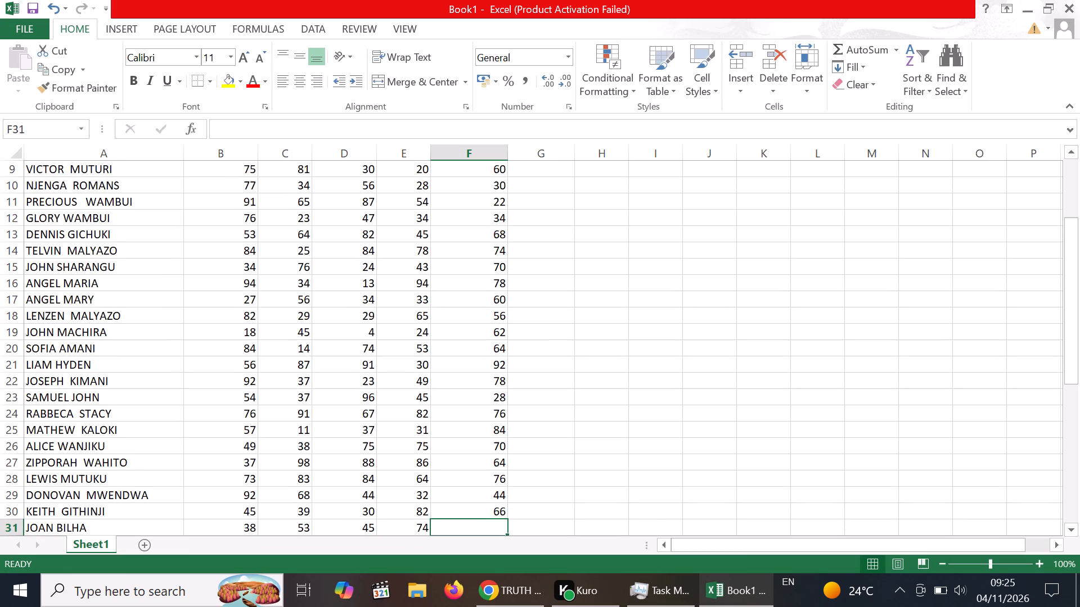
pyautogui.press('7')
pyautogui.press('0')
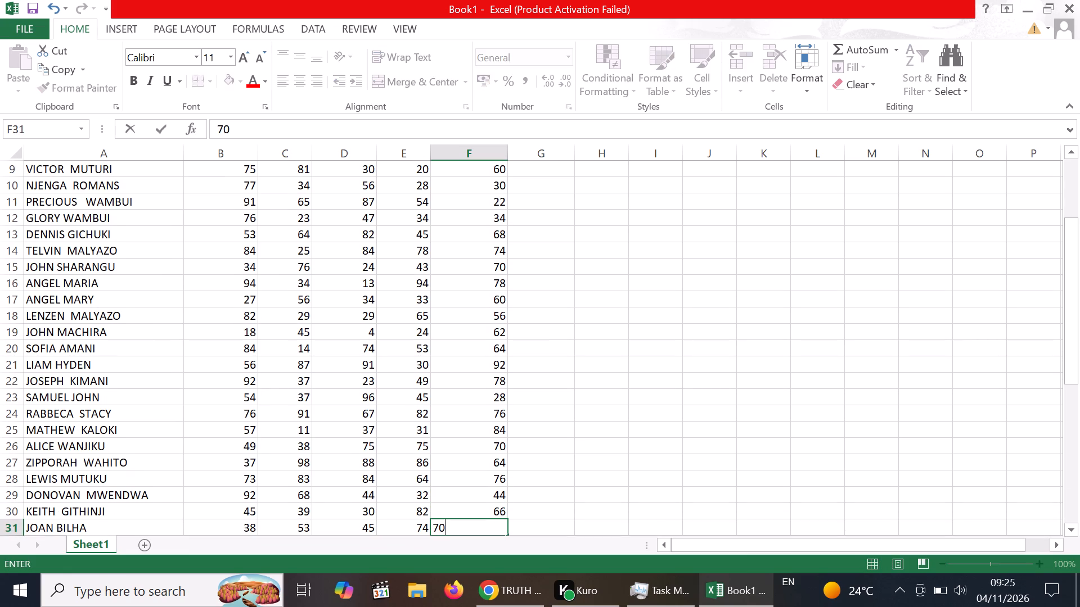
pyautogui.press('Return')
# Enter the AGRICULTURE marks 80, 60, 46 and 92 in cells F32 to F35.
pyautogui.press('8')
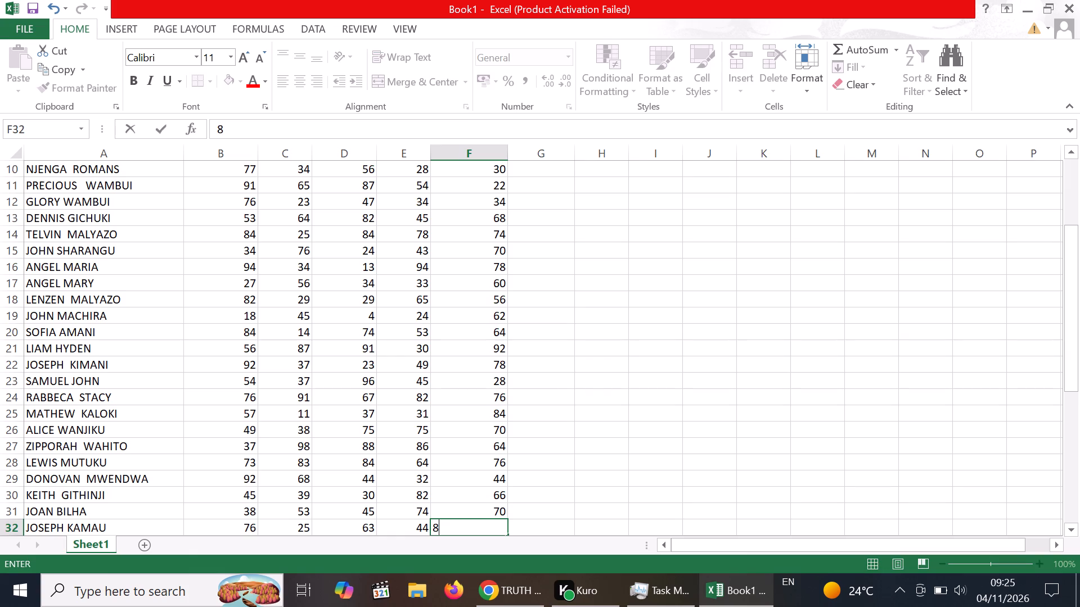
pyautogui.press('0')
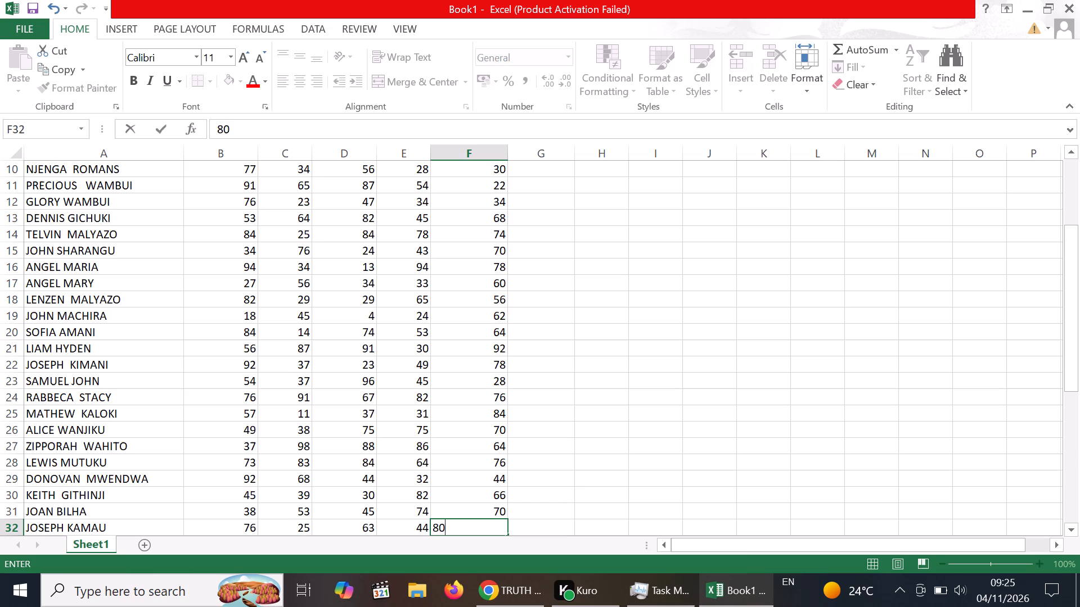
pyautogui.press('Return')
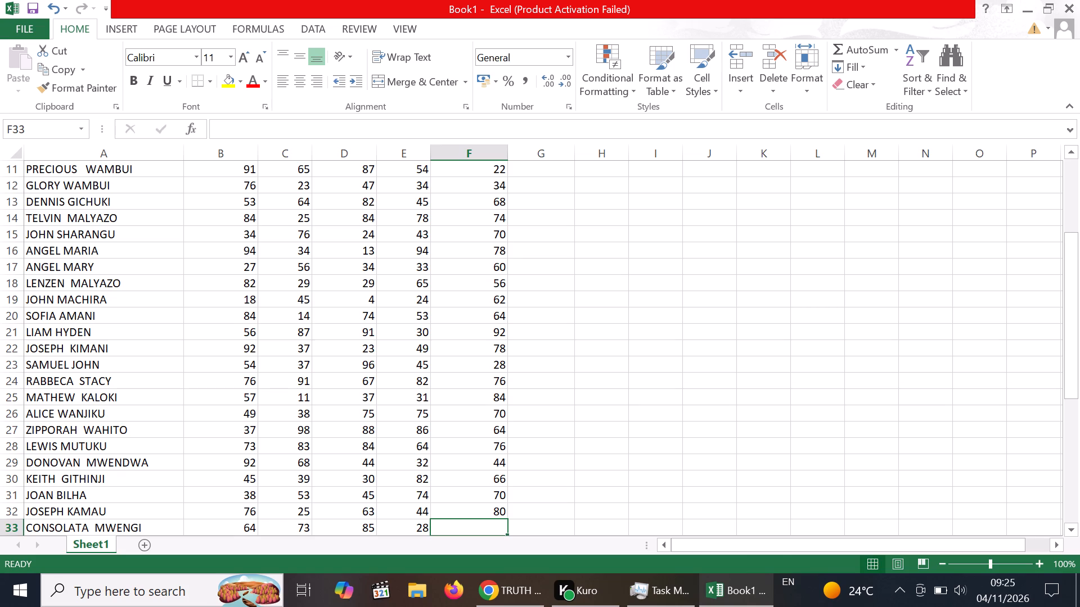
pyautogui.press('6')
pyautogui.press('0')
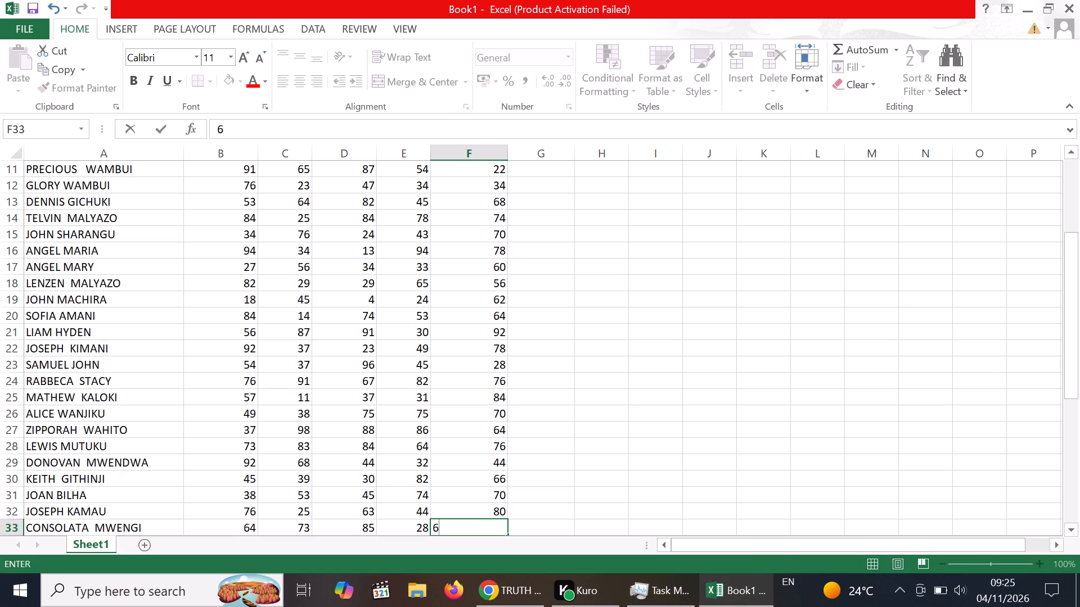
pyautogui.press('Return')
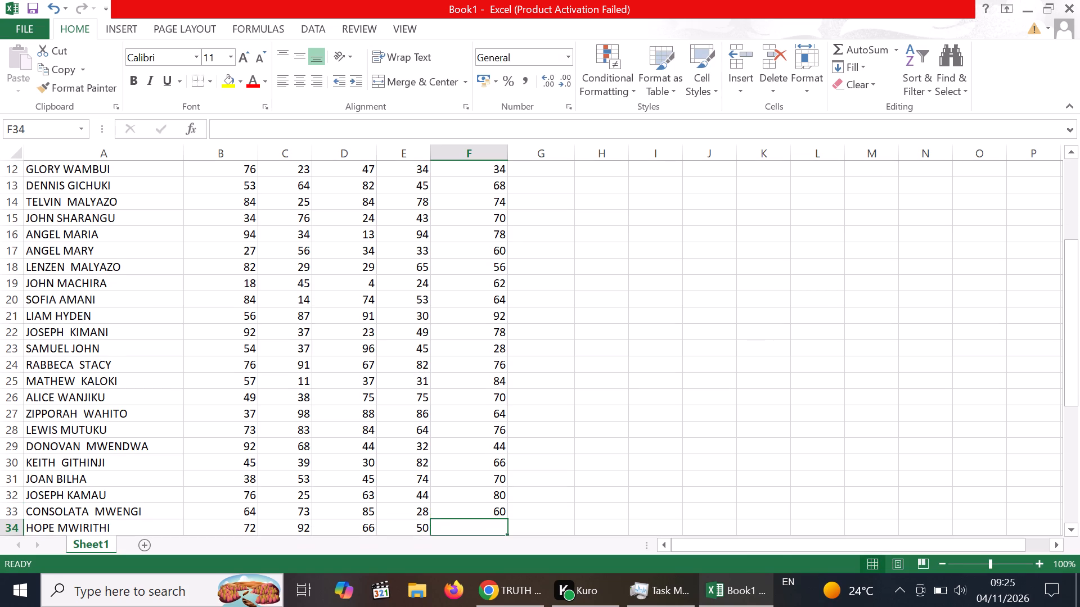
pyautogui.write('46')
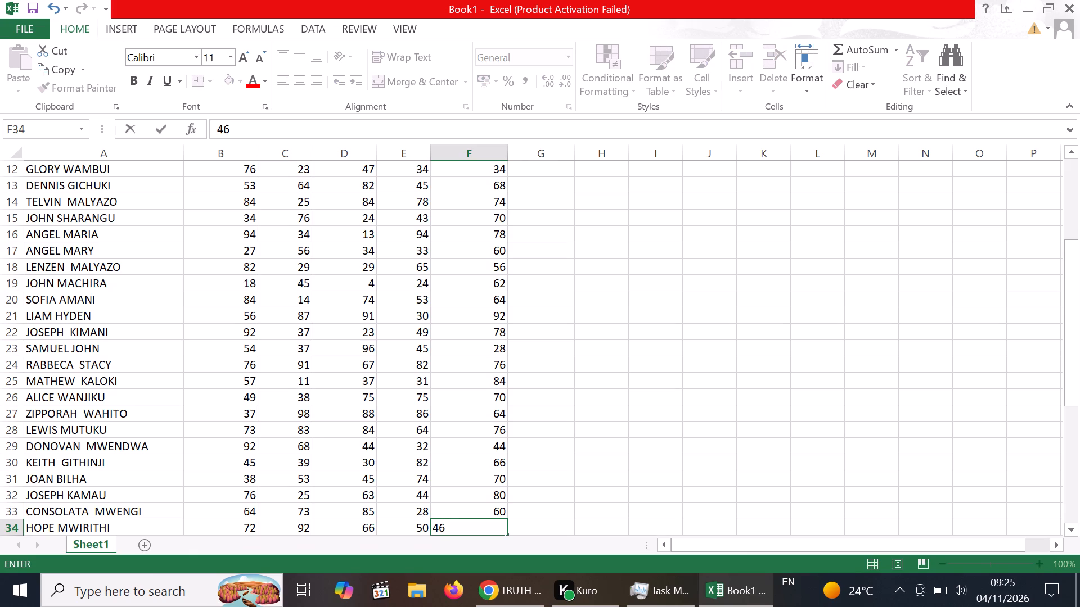
pyautogui.press('Return')
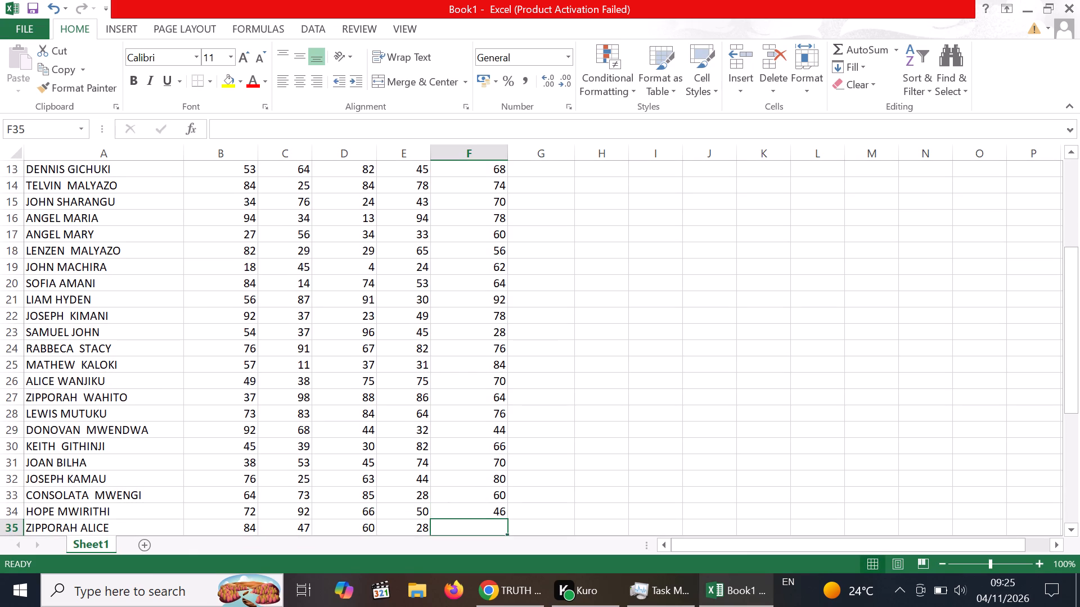
pyautogui.press('9')
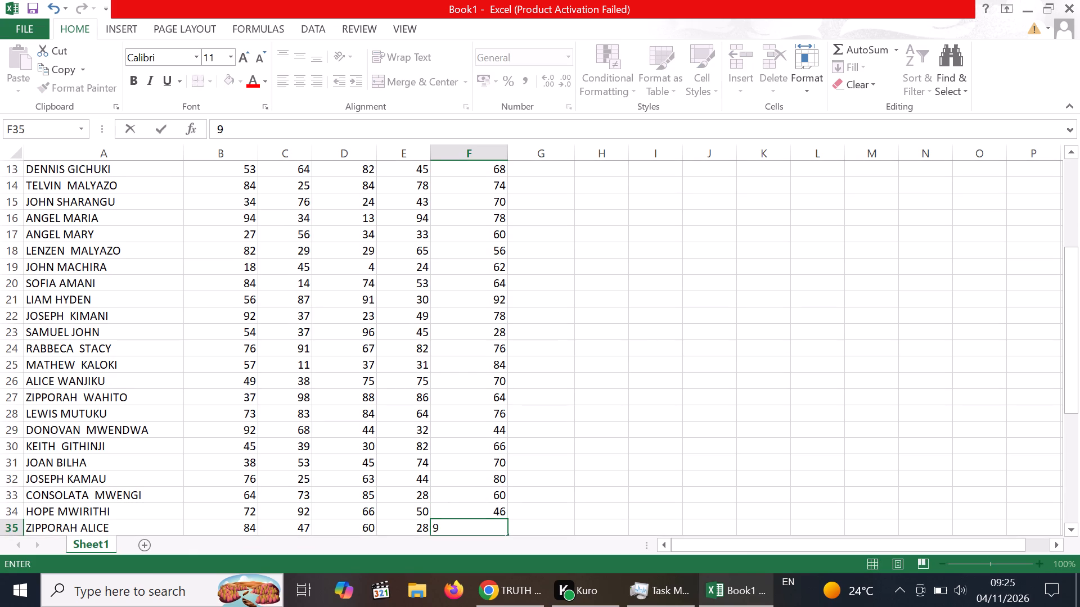
pyautogui.click(501, 524)
pyautogui.press('3')
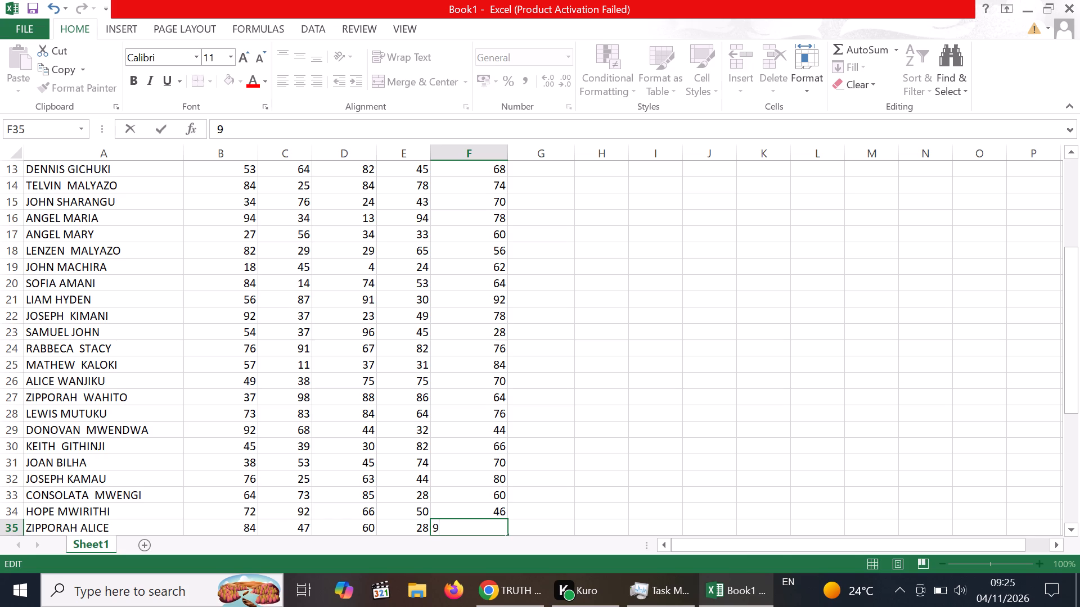
pyautogui.press('2')
pyautogui.press('Return')
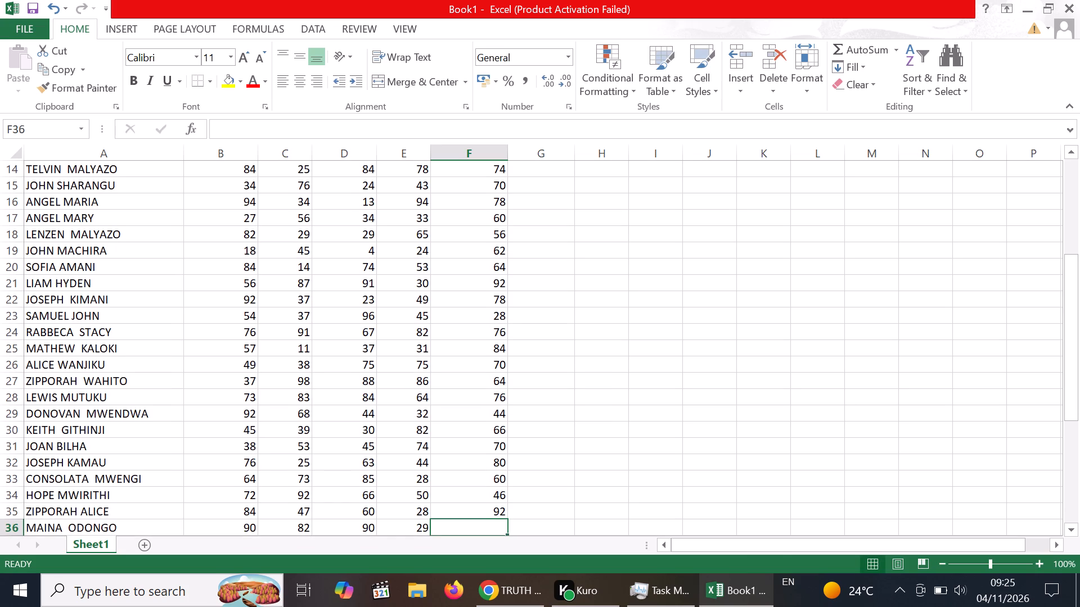
# Enter the AGRICULTURE marks 84, 46, 84, 40 and 48 in cells F36 to F40.
pyautogui.press('8')
pyautogui.press('4')
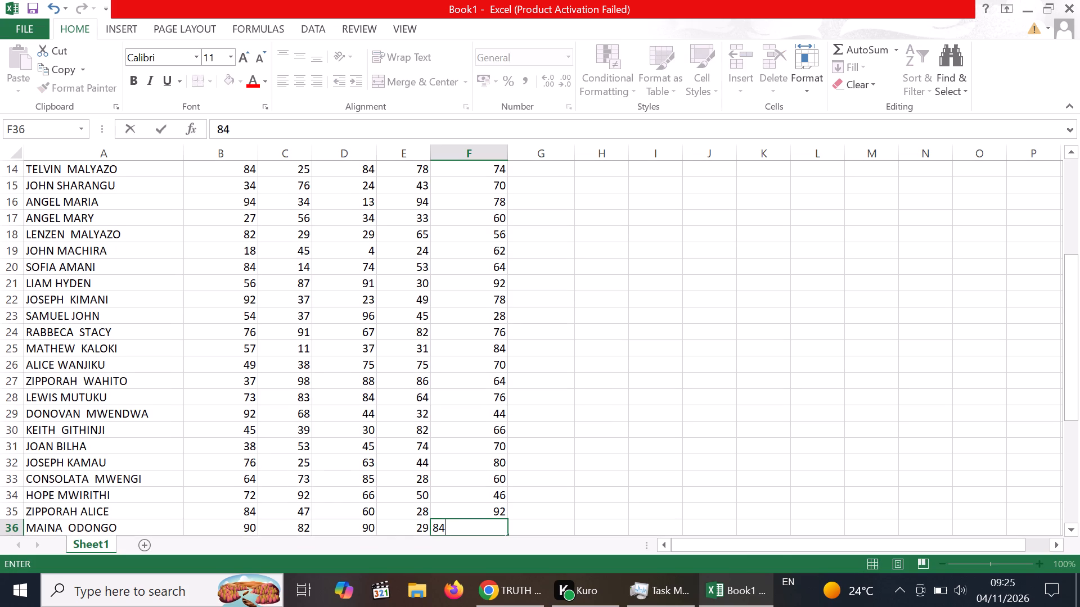
pyautogui.press('Return')
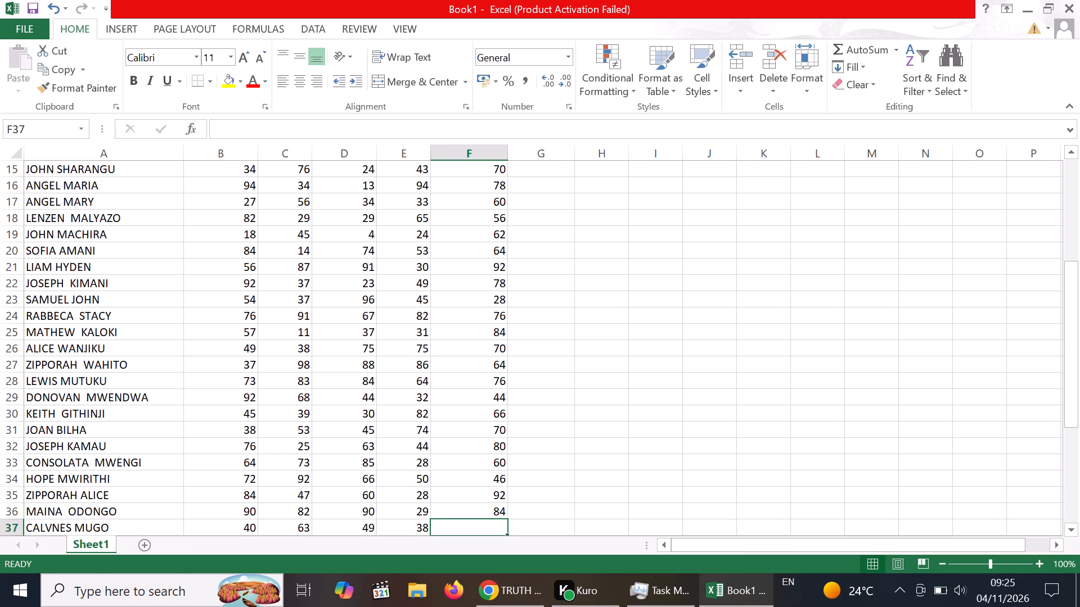
pyautogui.write('46')
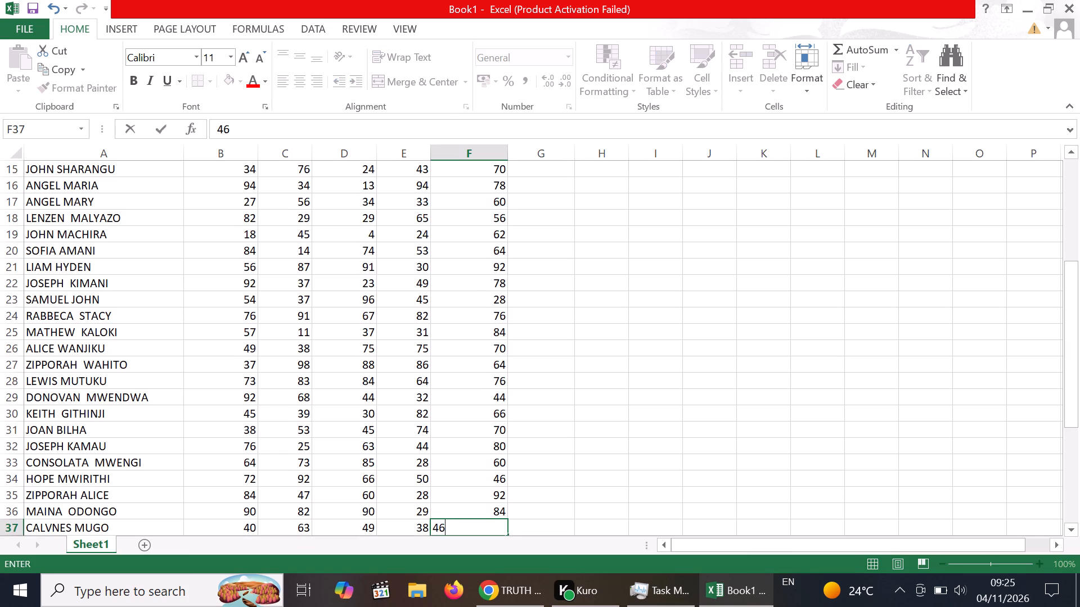
pyautogui.press('Return')
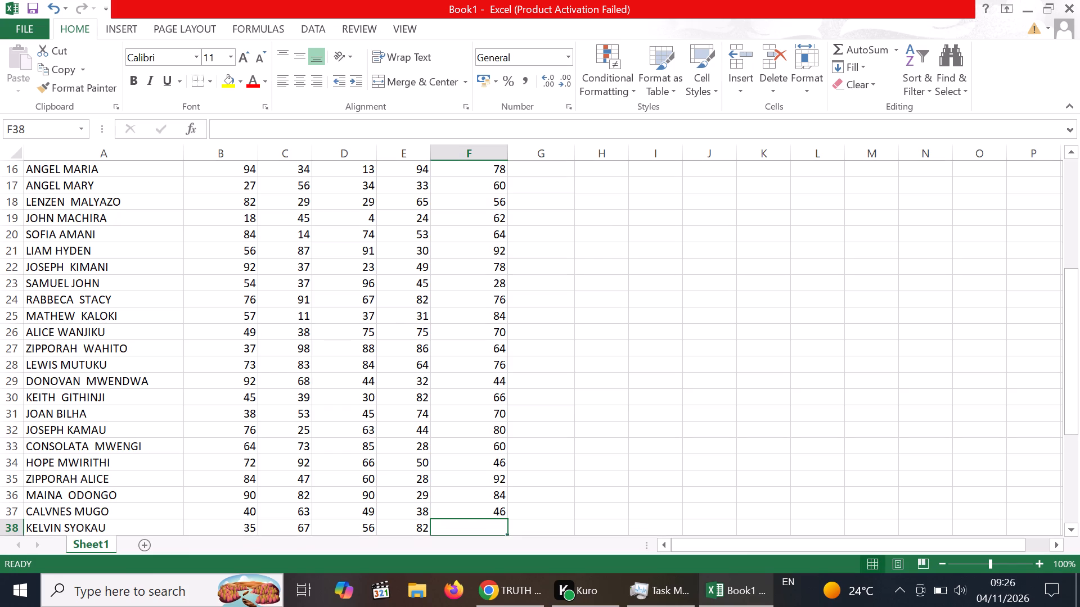
pyautogui.press('8')
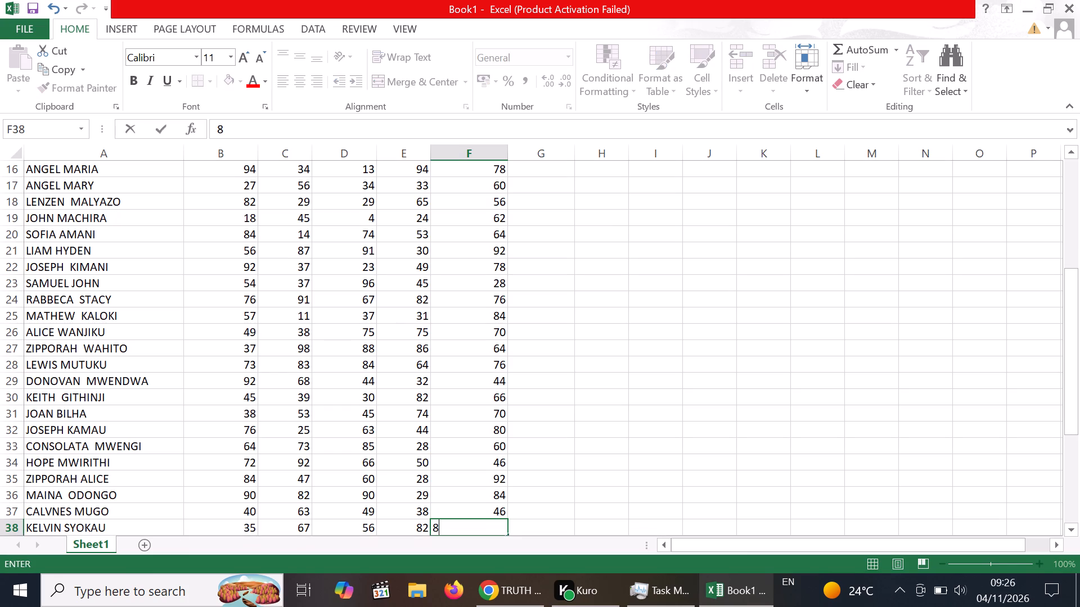
pyautogui.press('4')
pyautogui.press('Return')
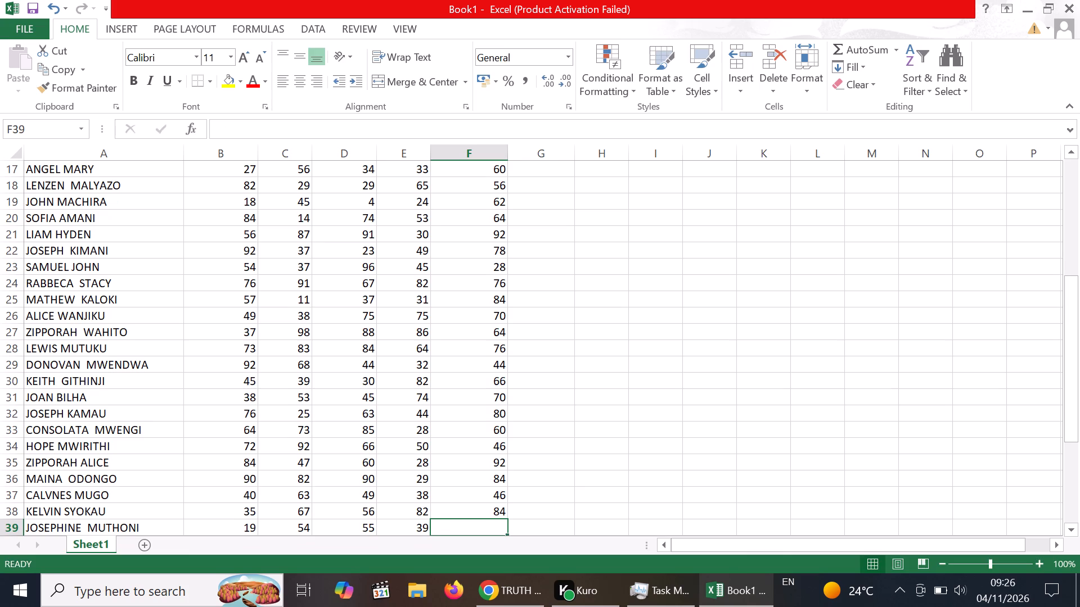
pyautogui.press('4')
pyautogui.press('0')
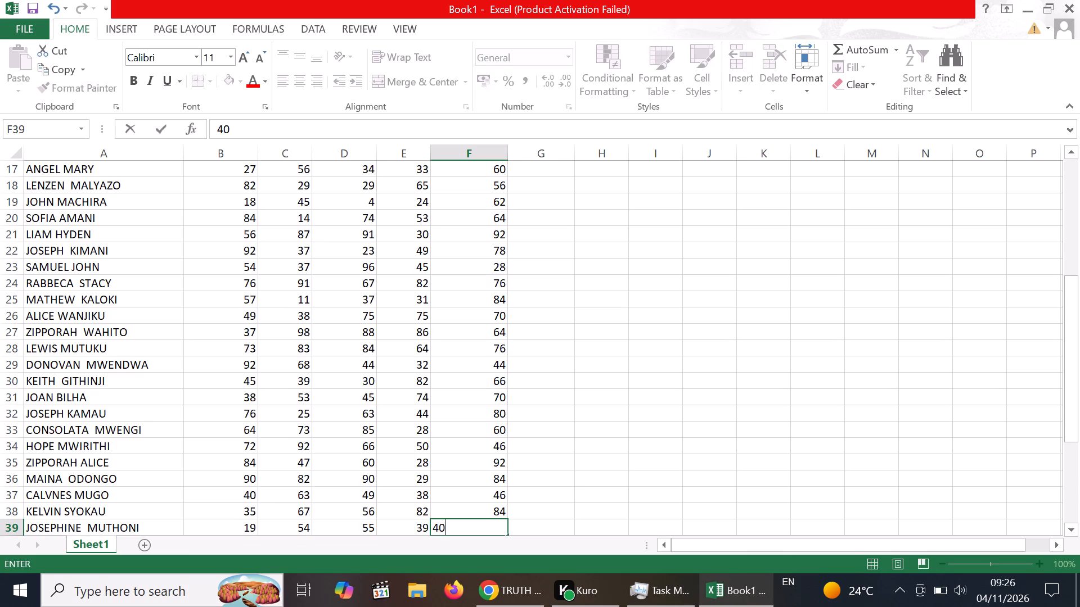
pyautogui.press('Return')
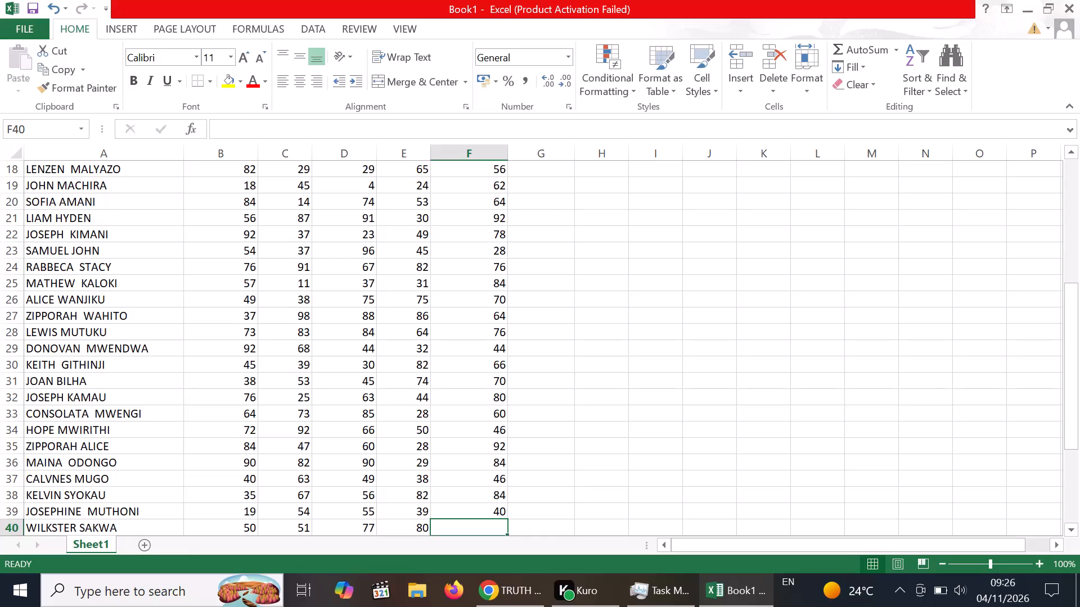
pyautogui.press('4')
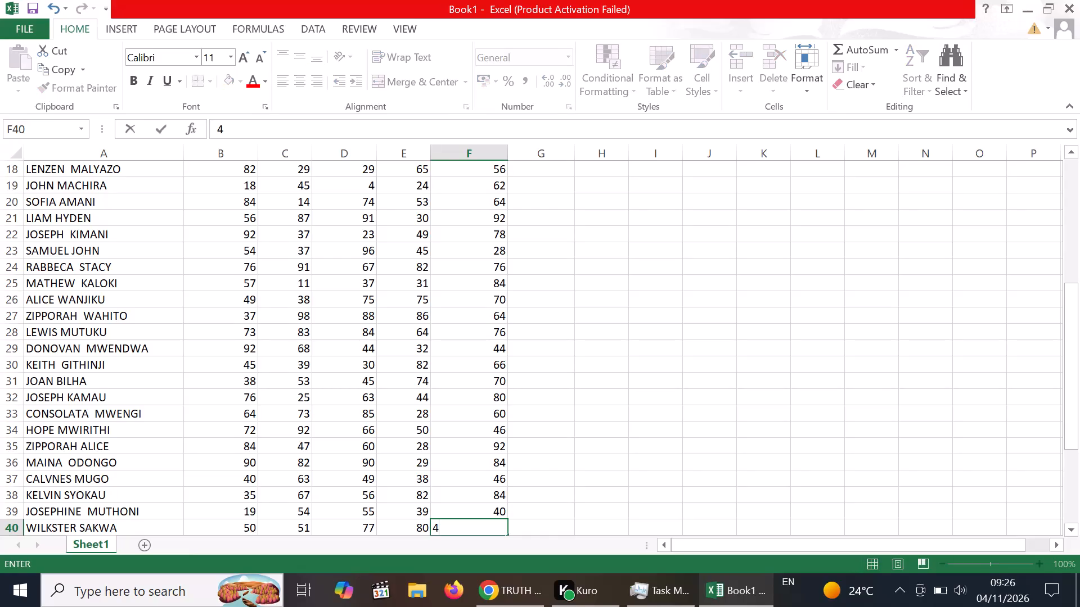
pyautogui.press('8')
pyautogui.press('Return')
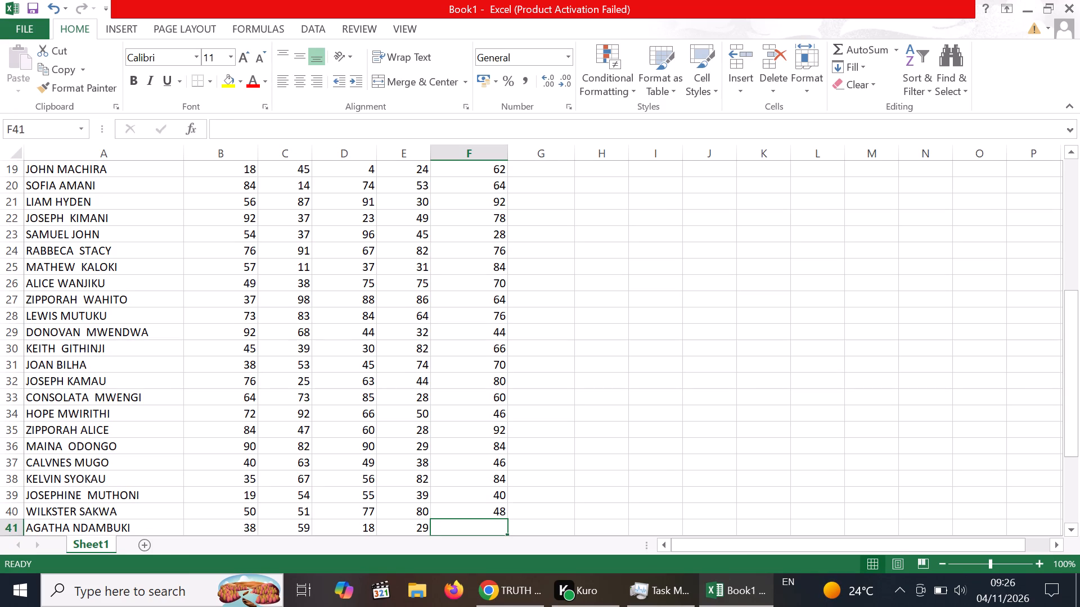
# Enter the AGRICULTURE marks 40, 88, 68 and 80 in cells F41 to F44.
pyautogui.press('4')
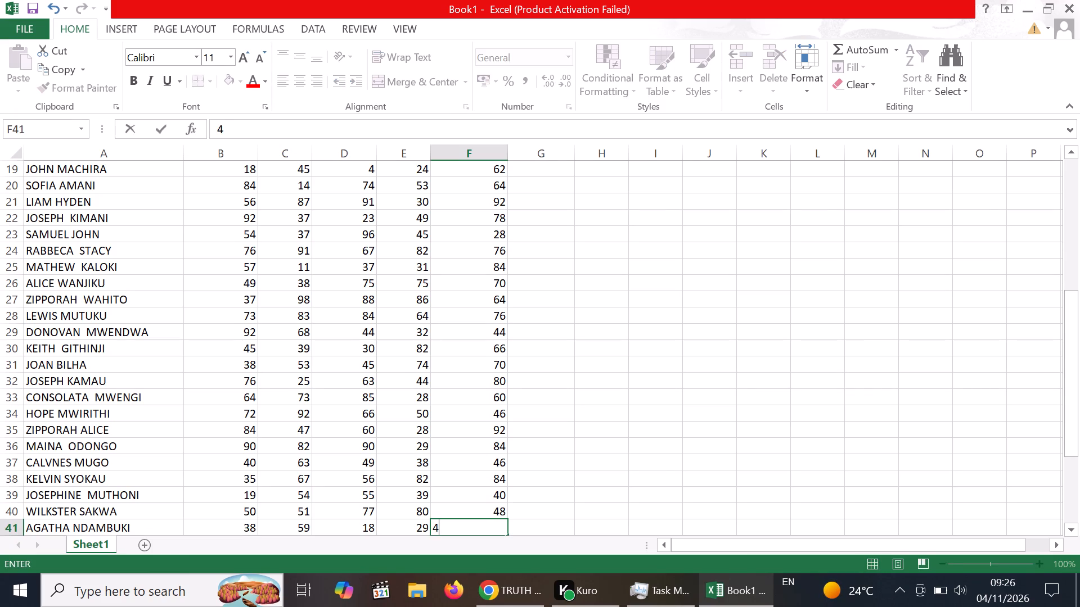
pyautogui.press('0')
pyautogui.press('Return')
pyautogui.press('8')
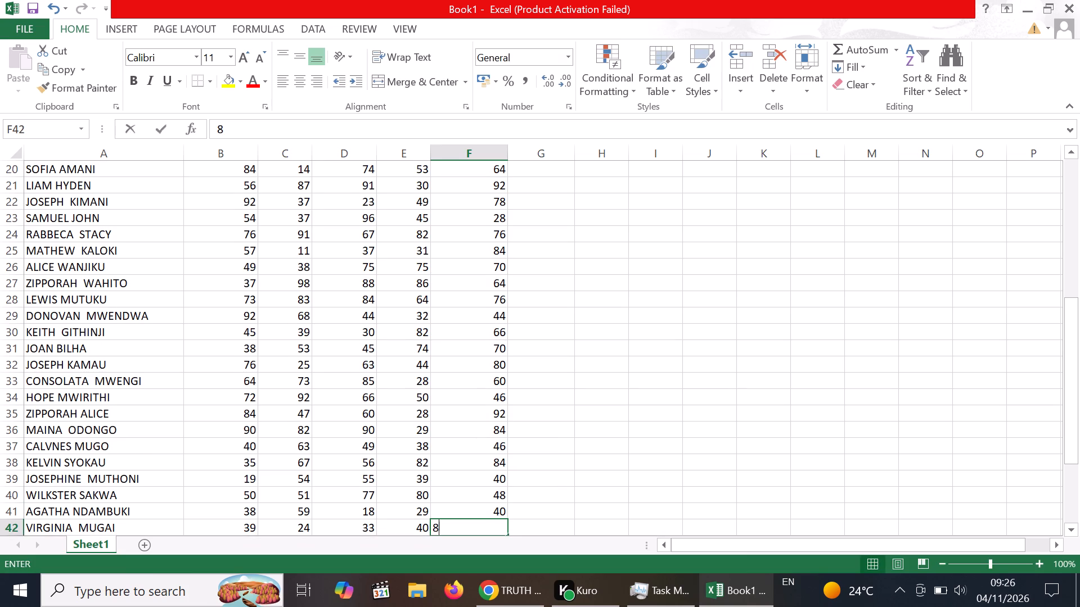
pyautogui.press('8')
pyautogui.press('Return')
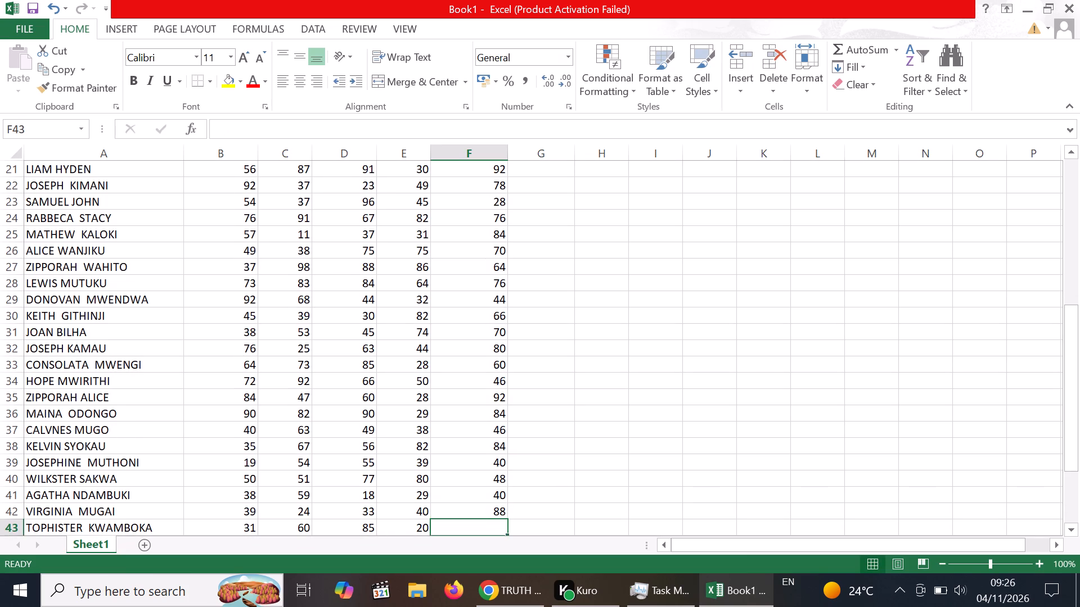
pyautogui.press('6')
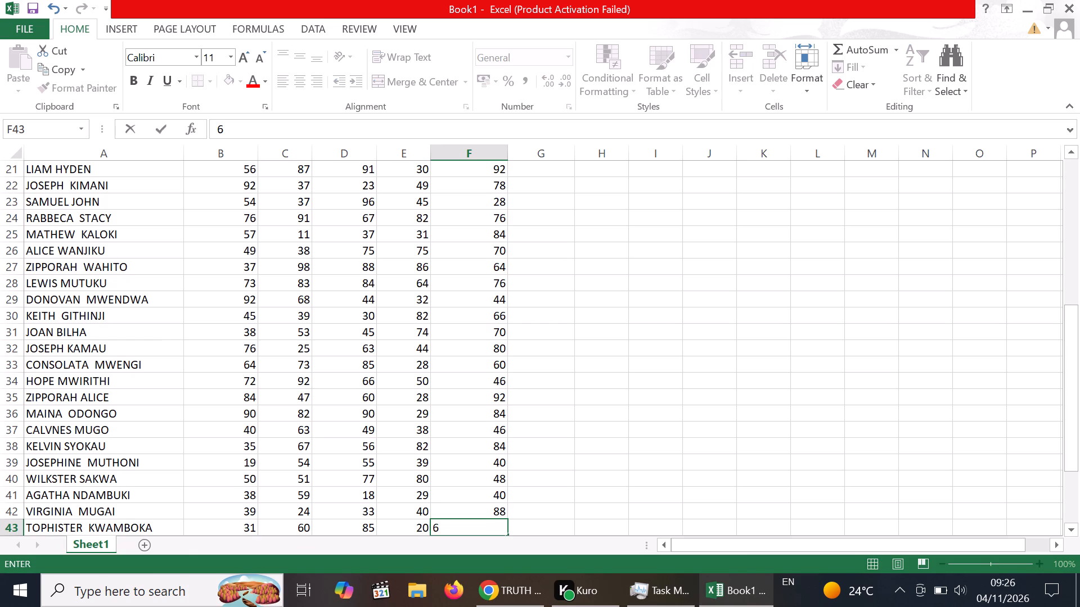
pyautogui.press('8')
pyautogui.press('Return')
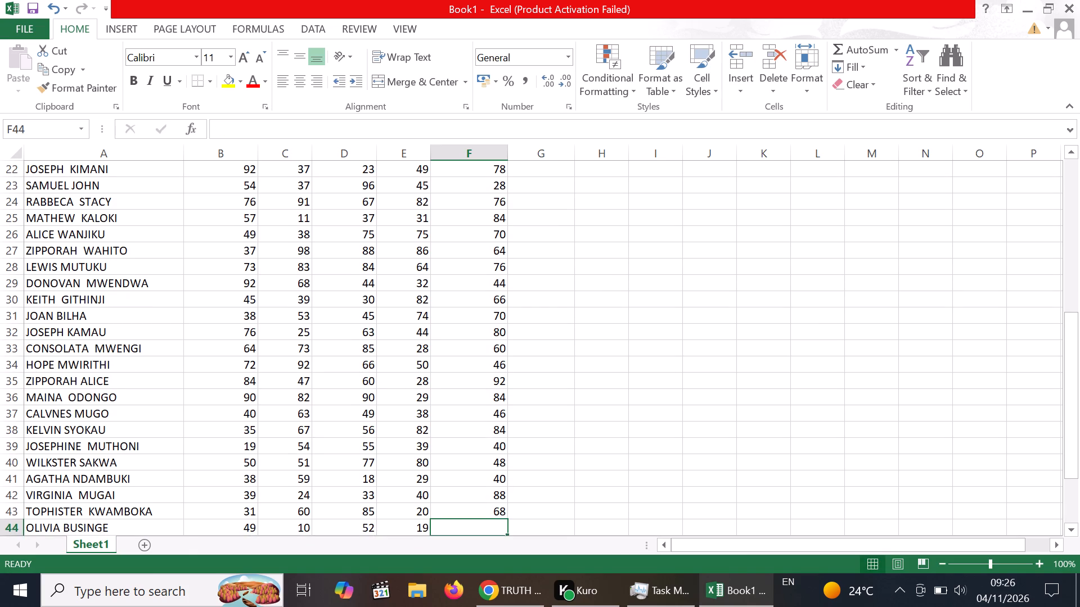
pyautogui.click(91, 527)
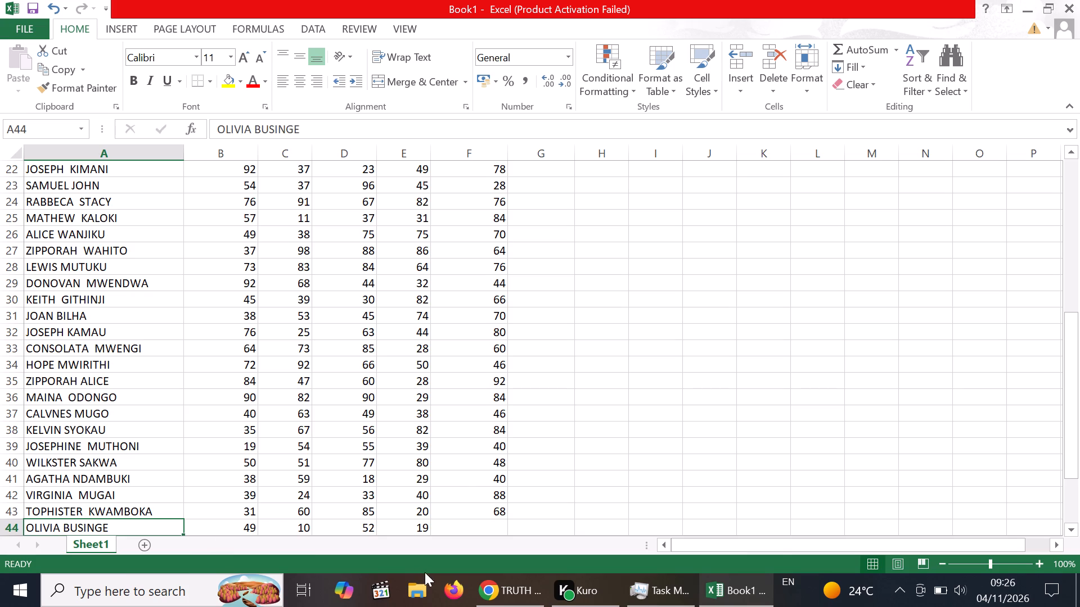
pyautogui.click(477, 529)
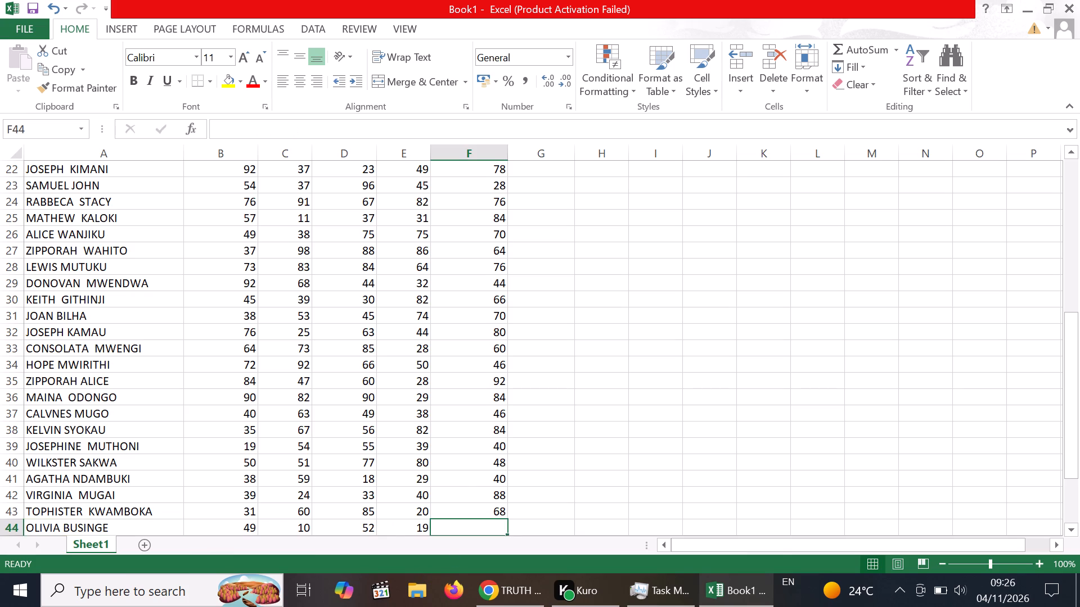
pyautogui.write('80')
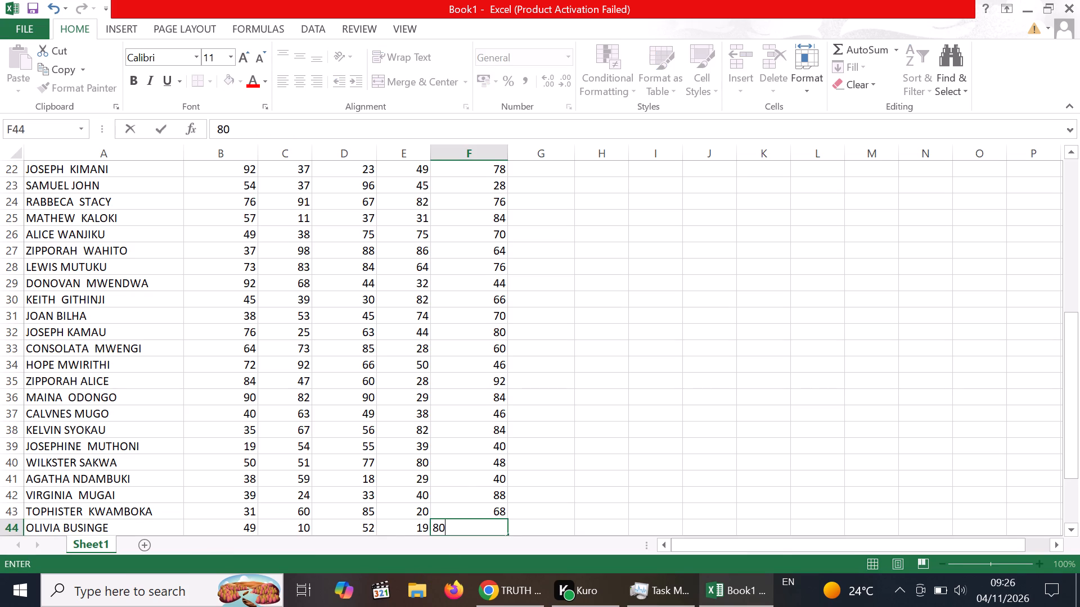
pyautogui.press('Return')
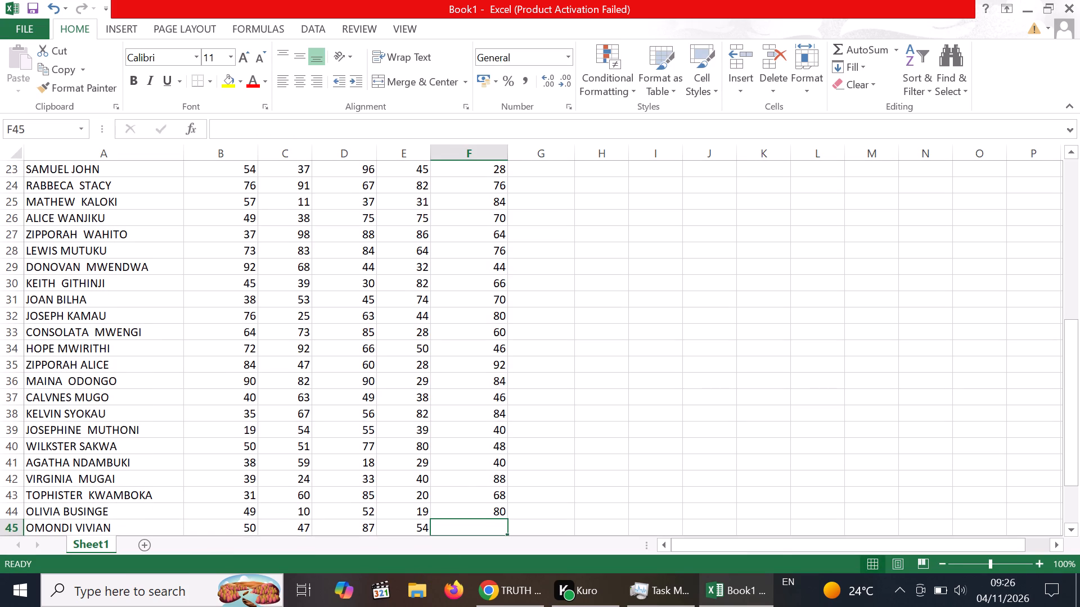
# Enter the AGRICULTURE marks 58, 82 and 50 in cells F45 to F47.
pyautogui.press('5')
pyautogui.press('8')
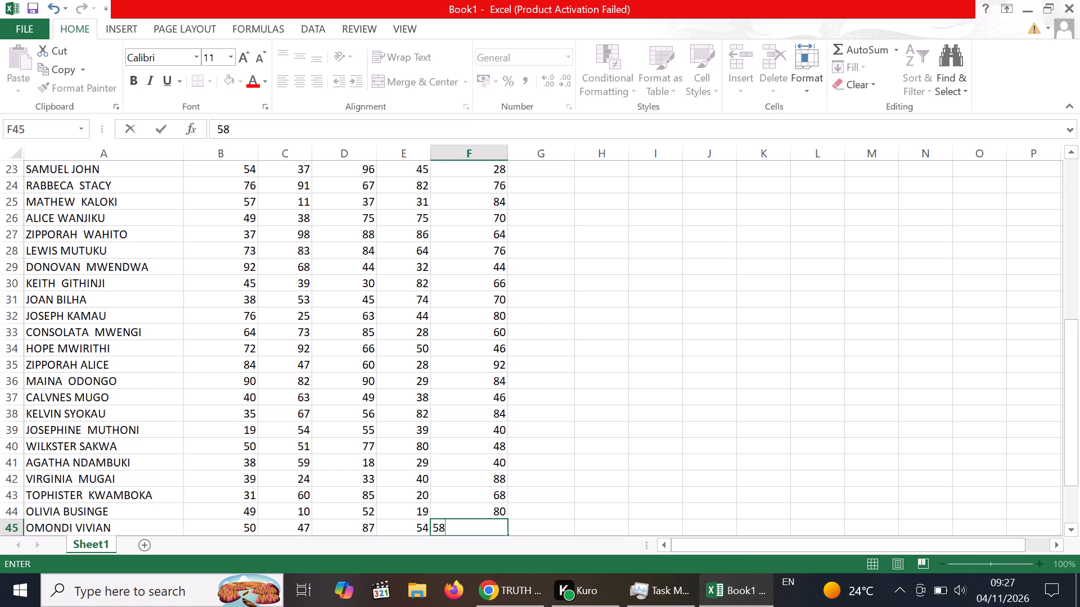
pyautogui.press('Return')
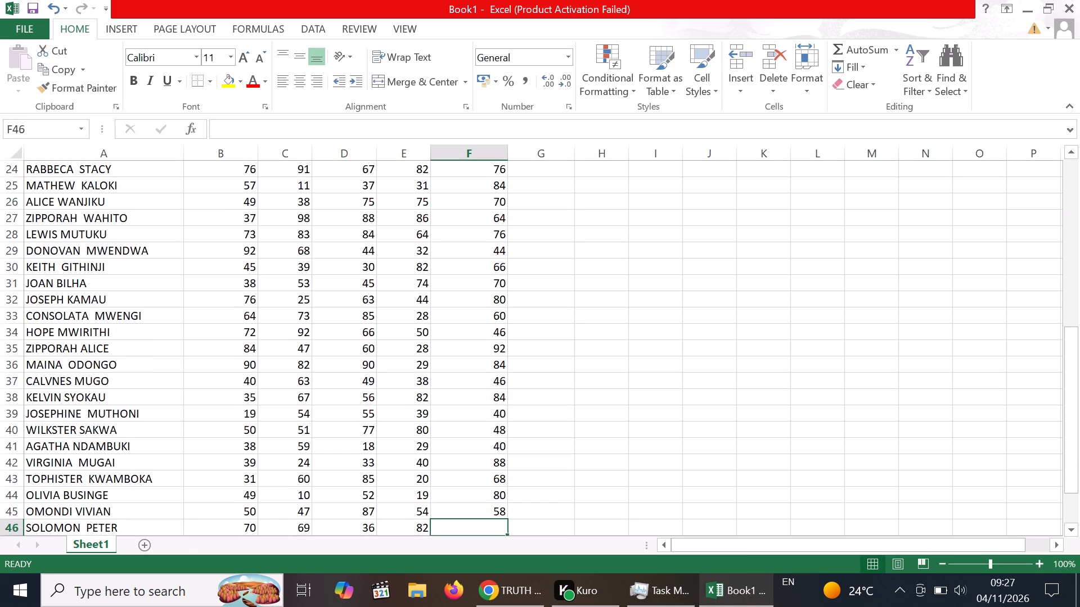
pyautogui.press('8')
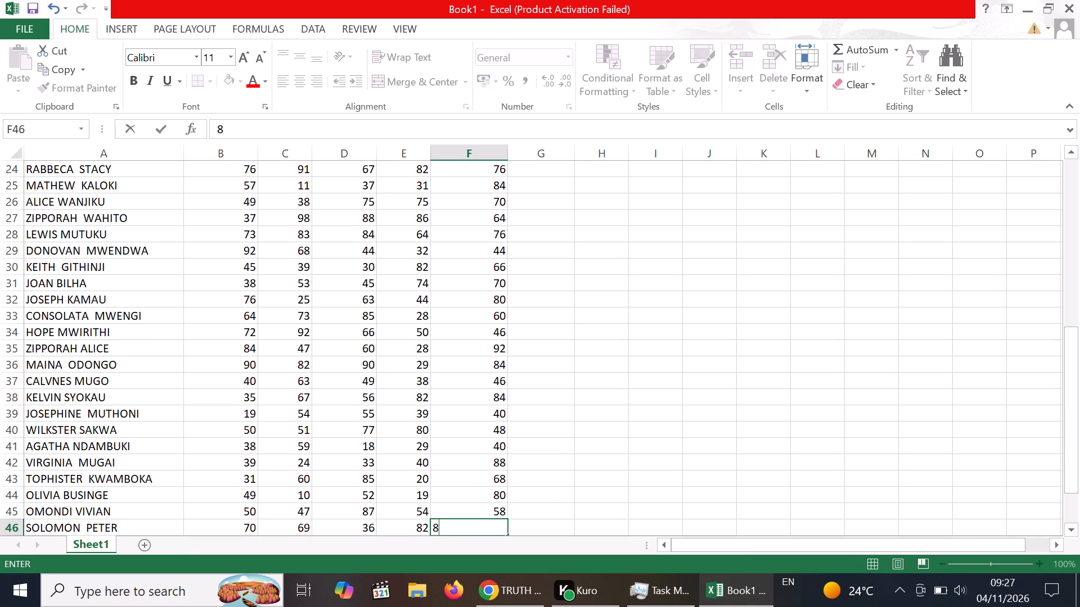
pyautogui.press('2')
pyautogui.press('Return')
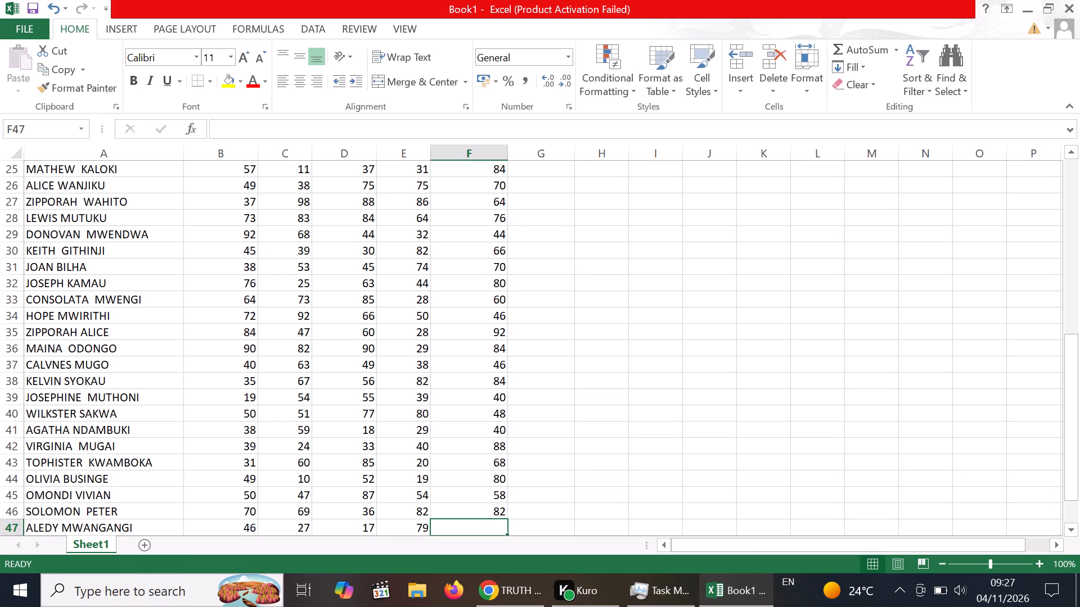
pyautogui.press('5')
pyautogui.press('0')
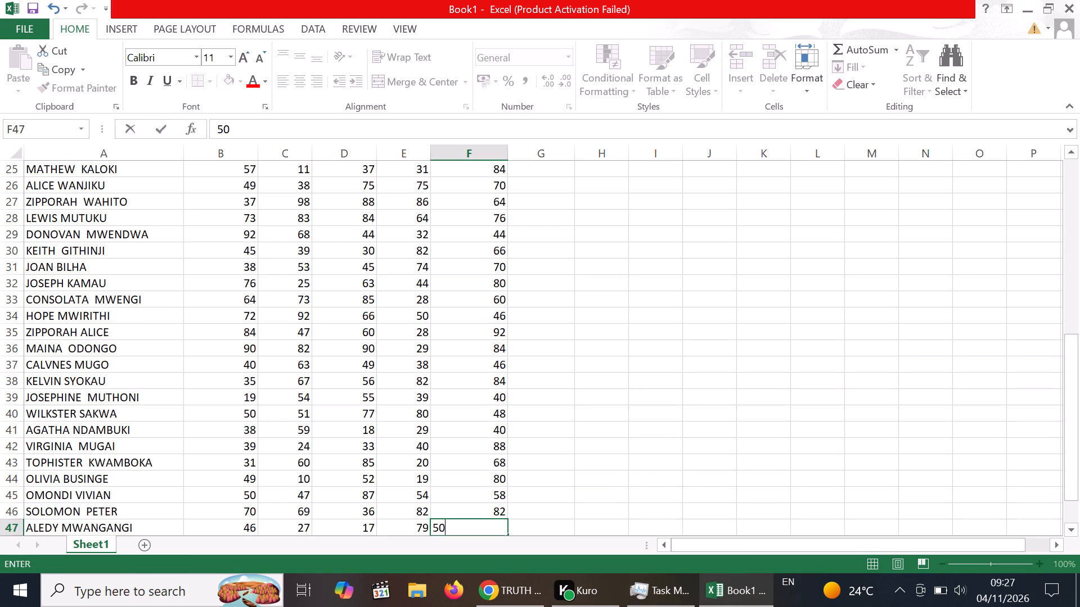
pyautogui.press('Return')
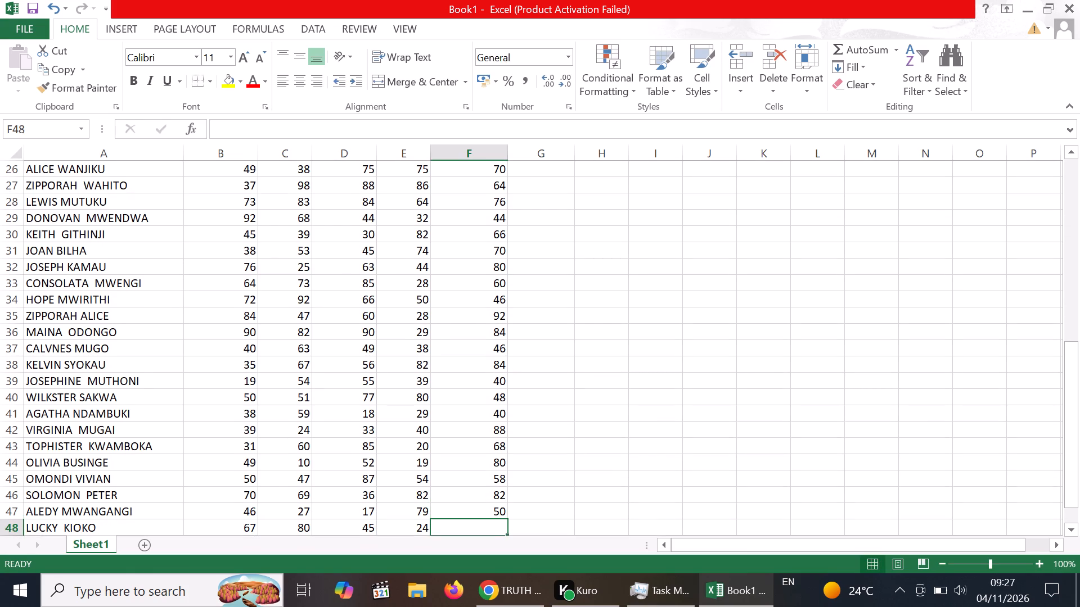
# Enter the AGRICULTURE marks 62, 78 and 64 in cells F48 to F50.
pyautogui.press('6')
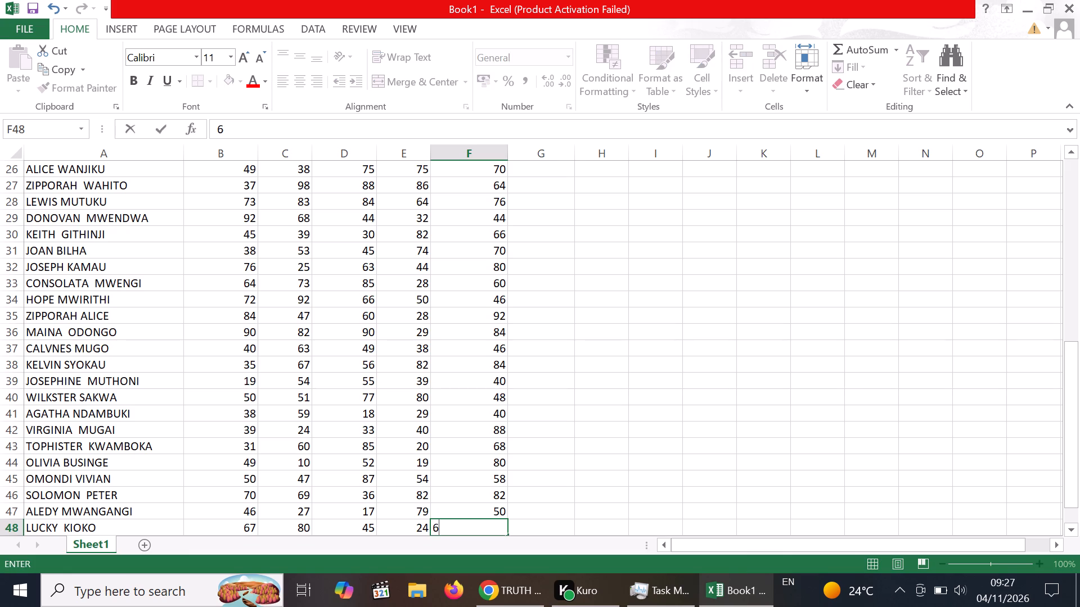
pyautogui.press('2')
pyautogui.press('Return')
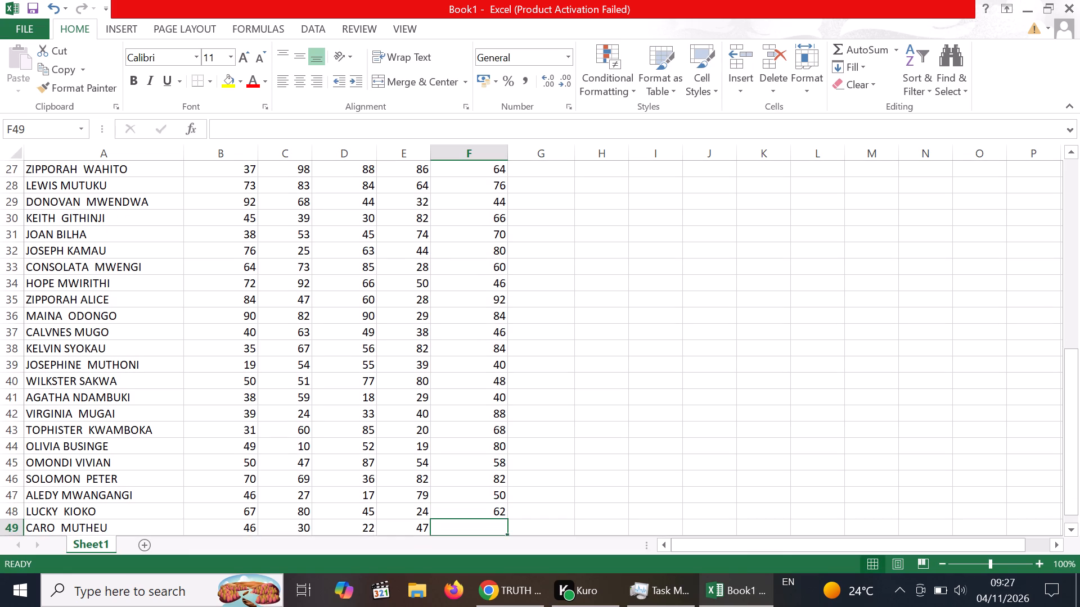
pyautogui.press('7')
pyautogui.press('8')
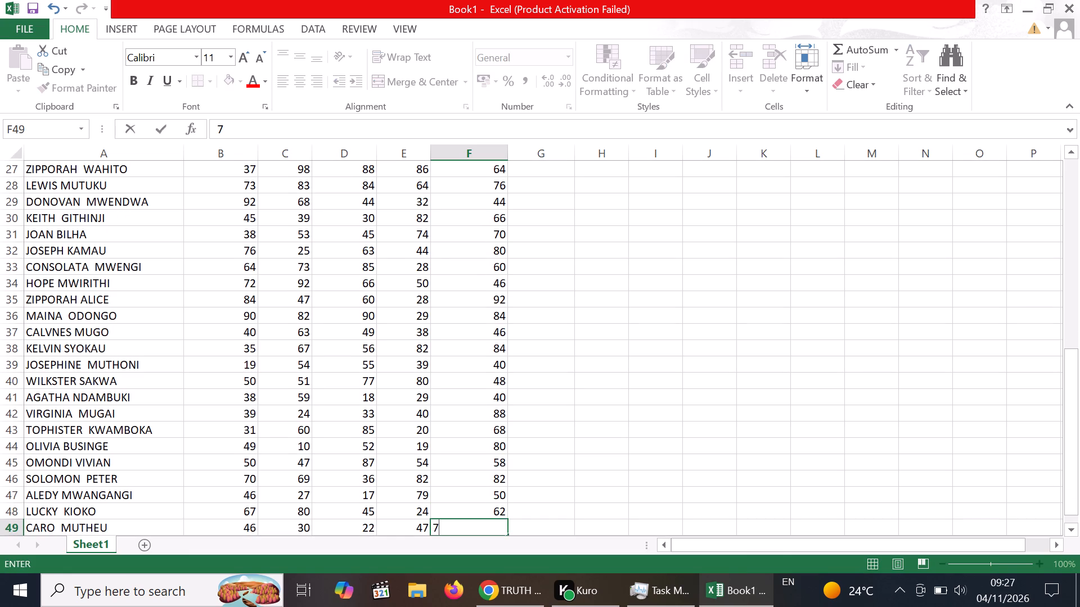
pyautogui.press('Return')
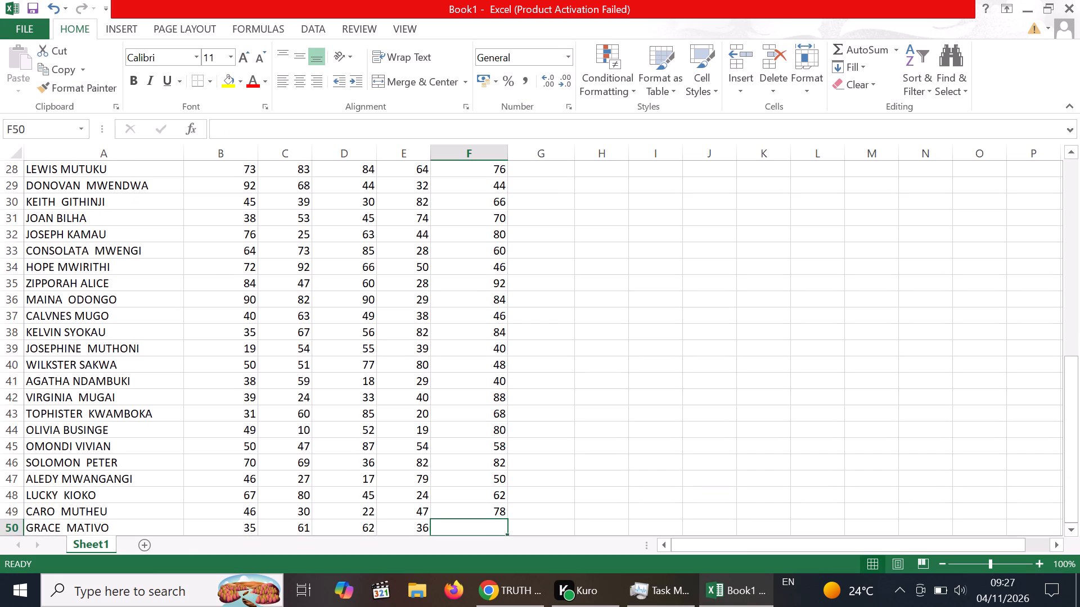
pyautogui.press('6')
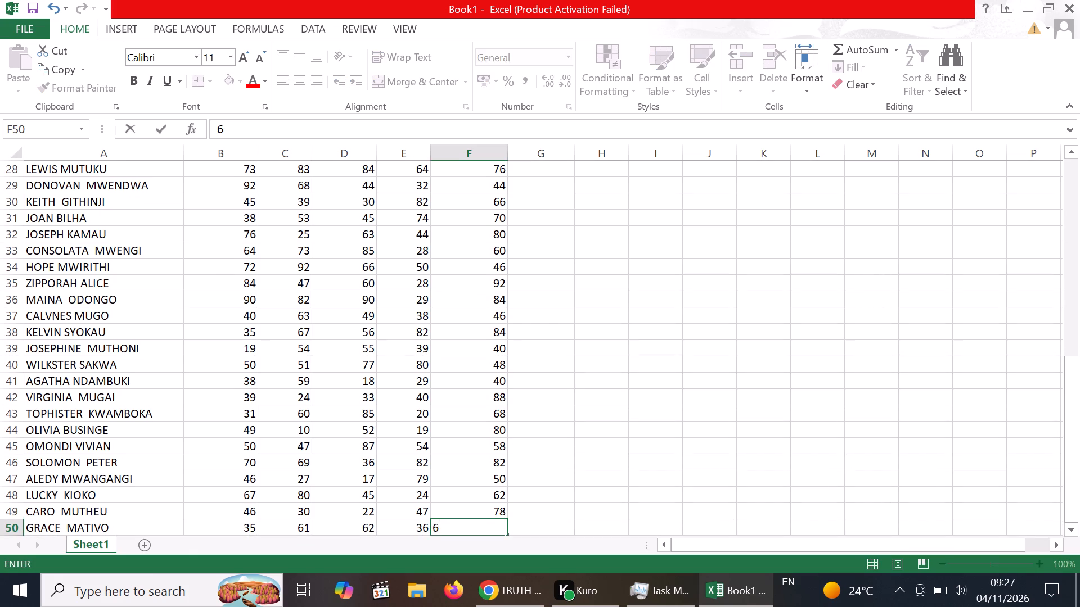
pyautogui.press('4')
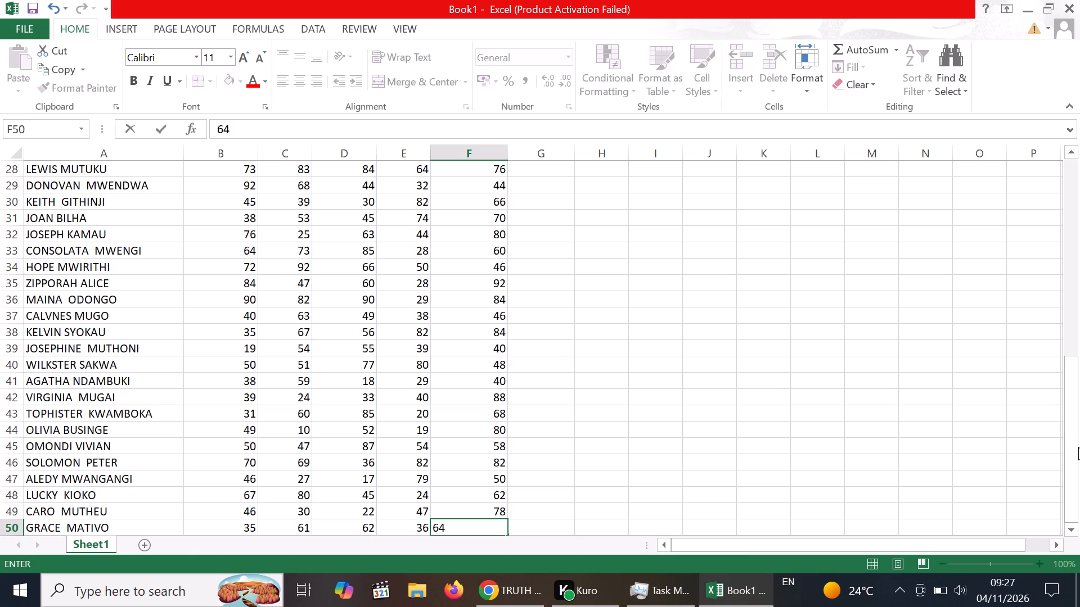
# Enter the CHEMISTRY marks 40, 34, 89 and 67 in cells G2 to G5.
pyautogui.moveTo(1072, 447); pyautogui.dragTo(1069, 356)
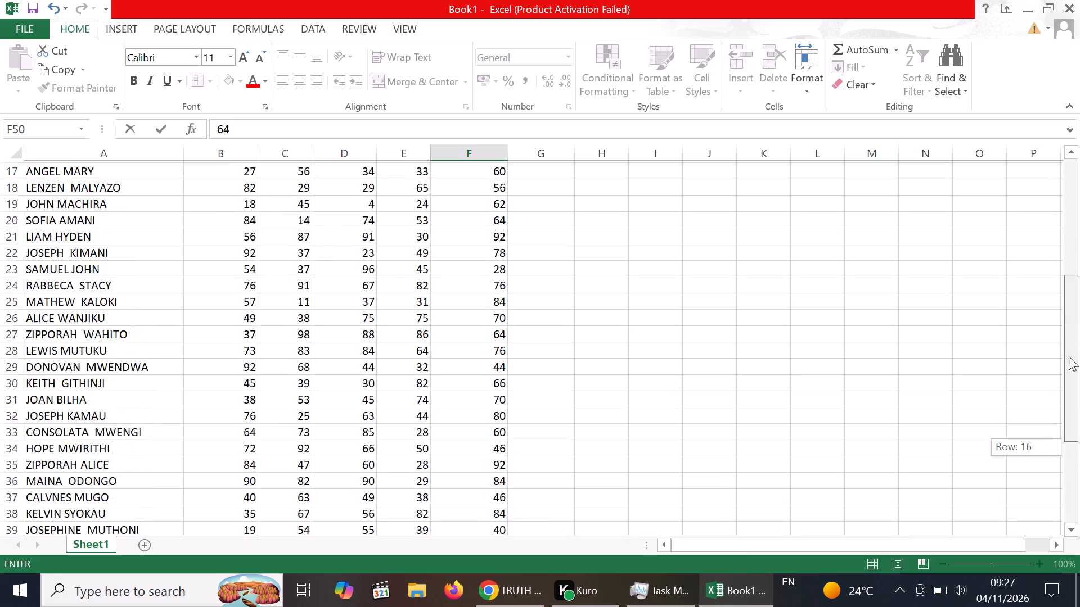
pyautogui.moveTo(1069, 356); pyautogui.dragTo(1054, 223)
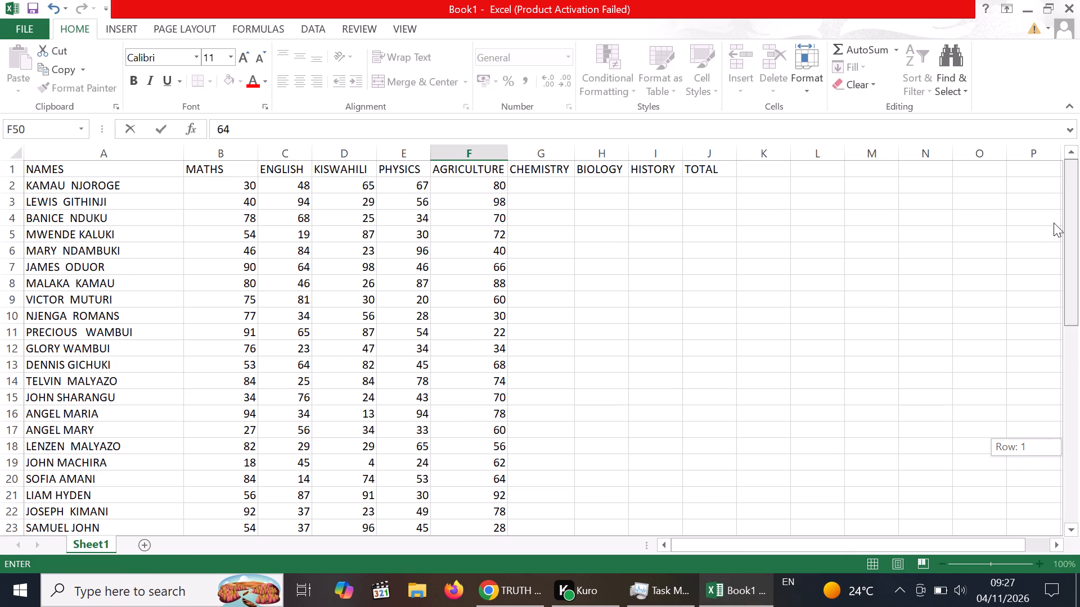
pyautogui.moveTo(1054, 223); pyautogui.dragTo(1054, 215)
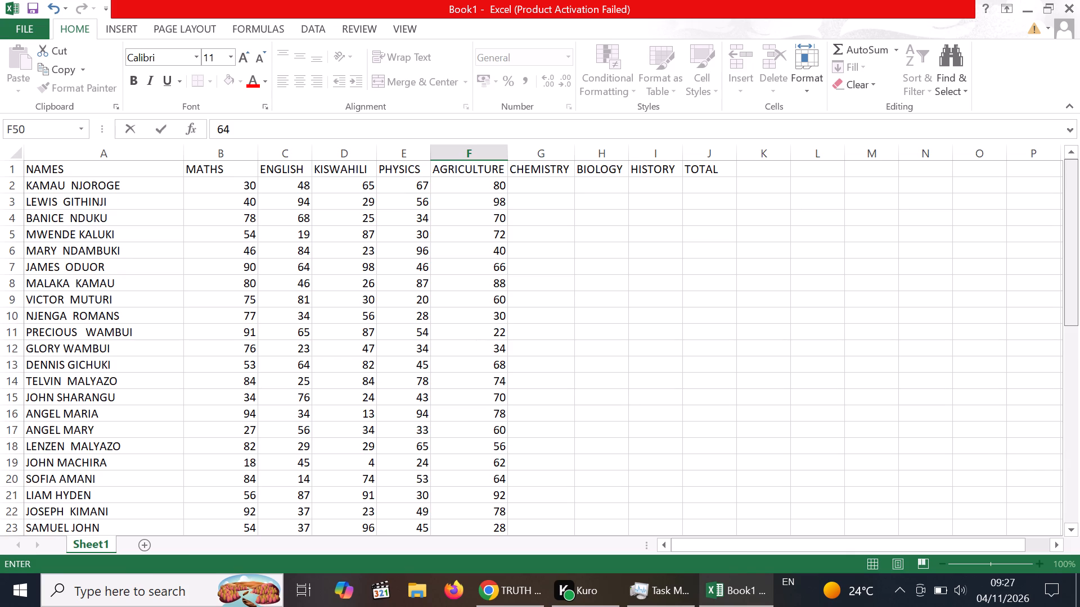
pyautogui.click(531, 183)
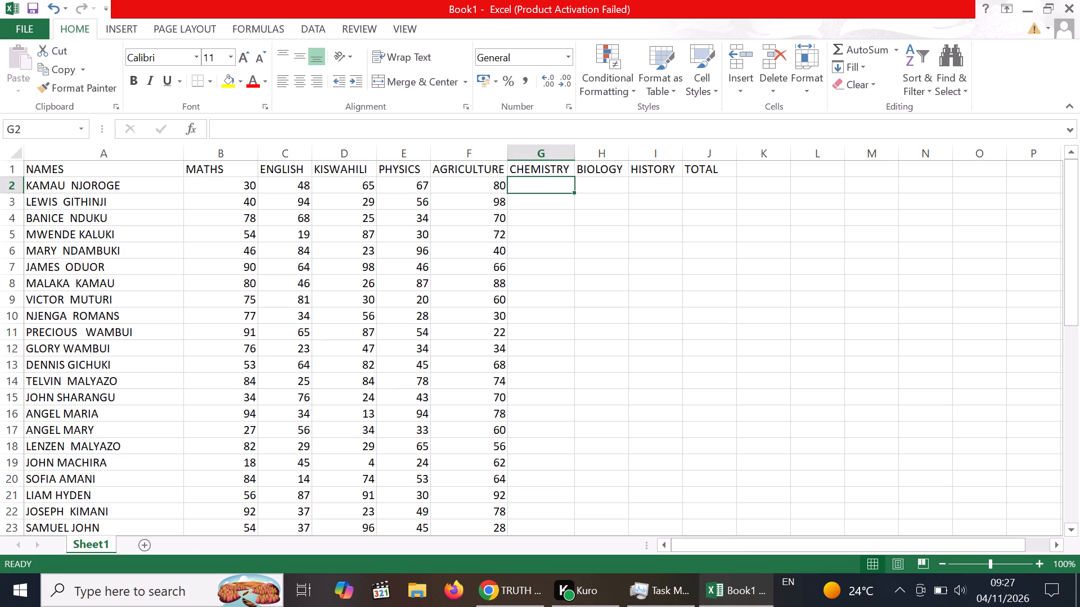
pyautogui.write('40')
pyautogui.press('Return')
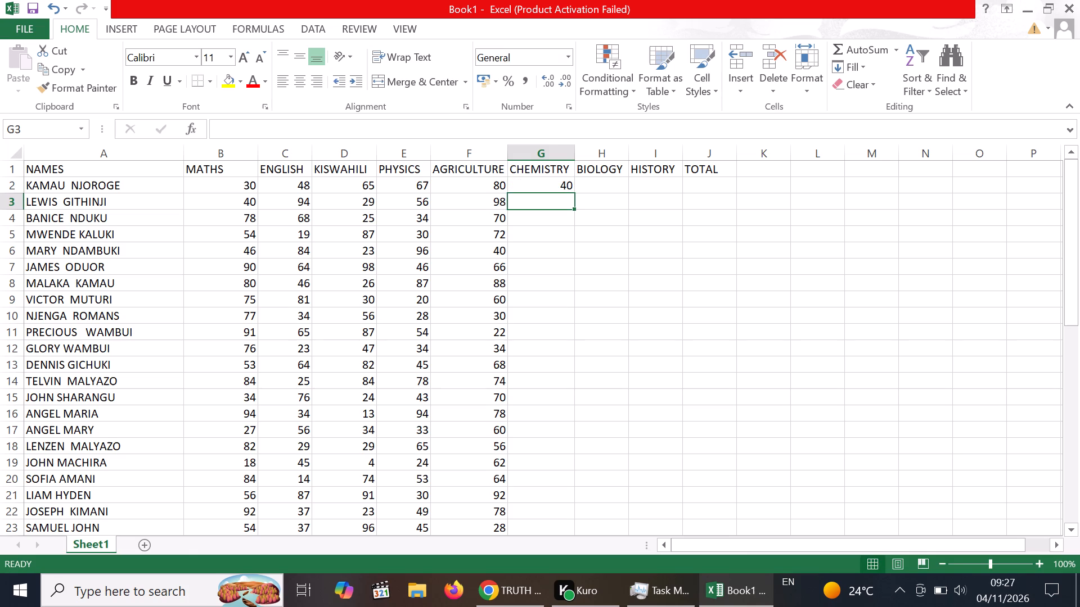
pyautogui.write('34')
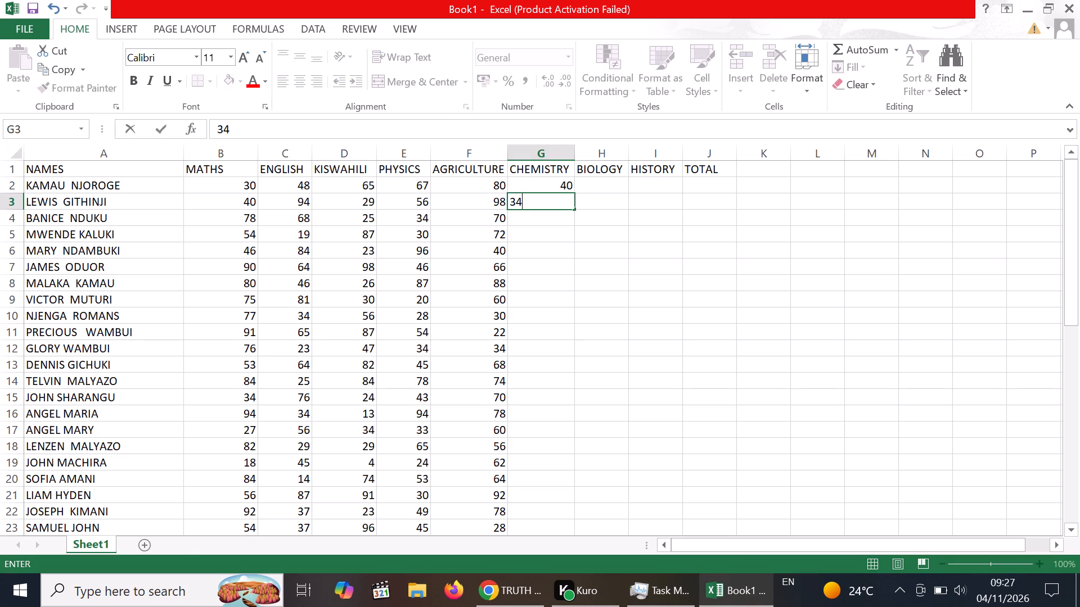
pyautogui.press('Return')
pyautogui.write('89')
pyautogui.press('Return')
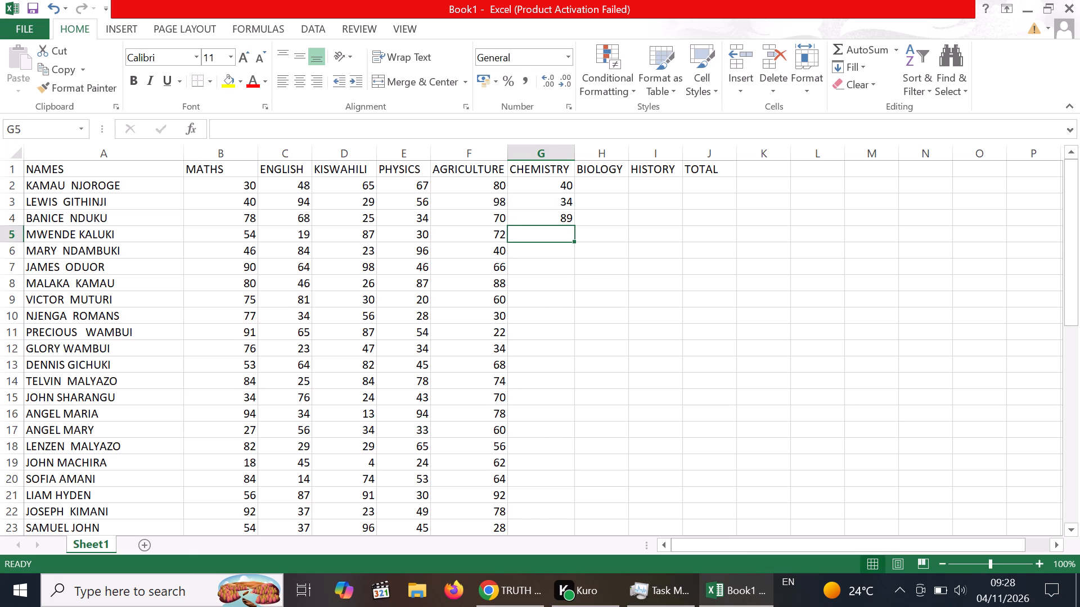
pyautogui.write('67')
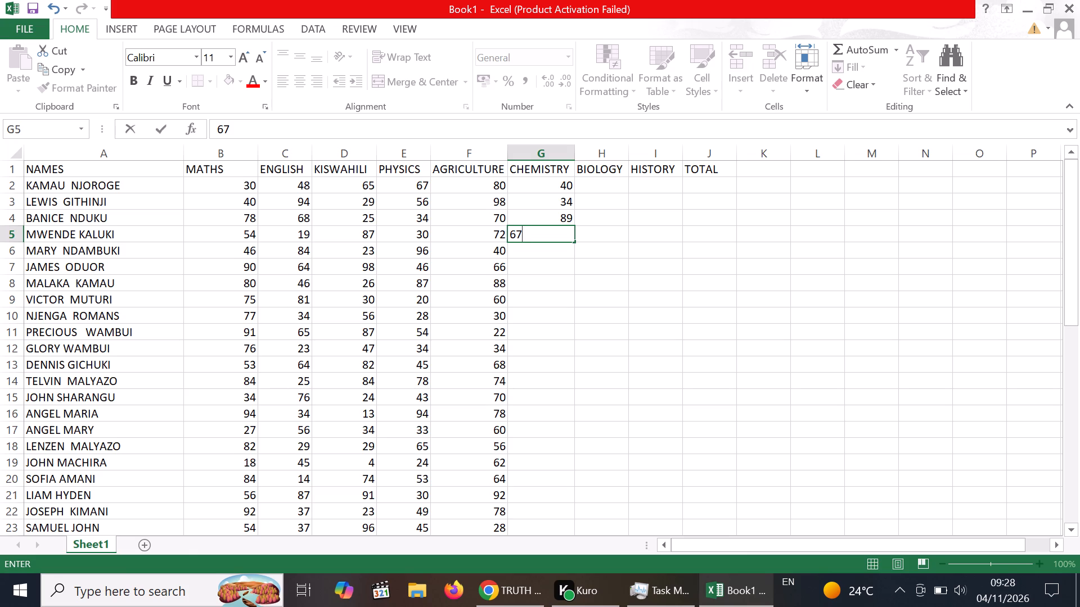
pyautogui.press('Return')
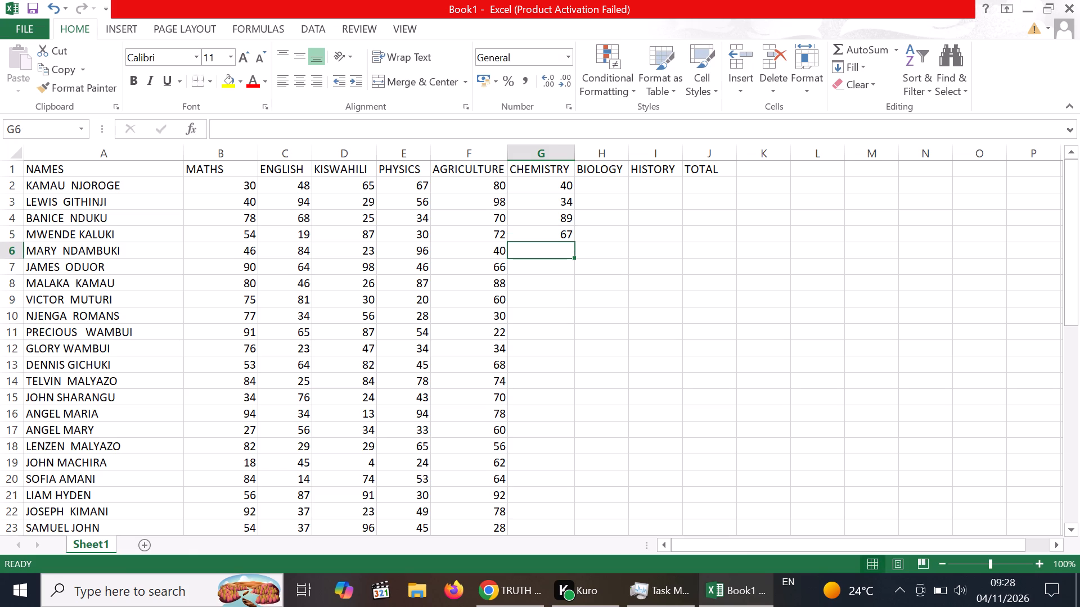
# Enter the CHEMISTRY marks 59, 46, 78 and 45 in cells G6 to G9.
pyautogui.press('5')
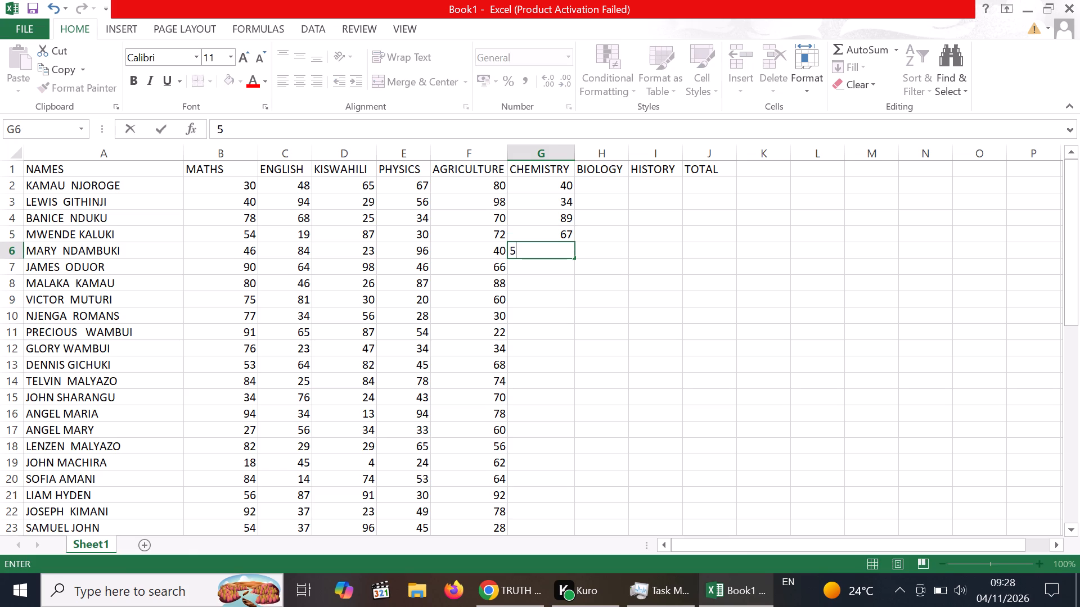
pyautogui.press('9')
pyautogui.press('Return')
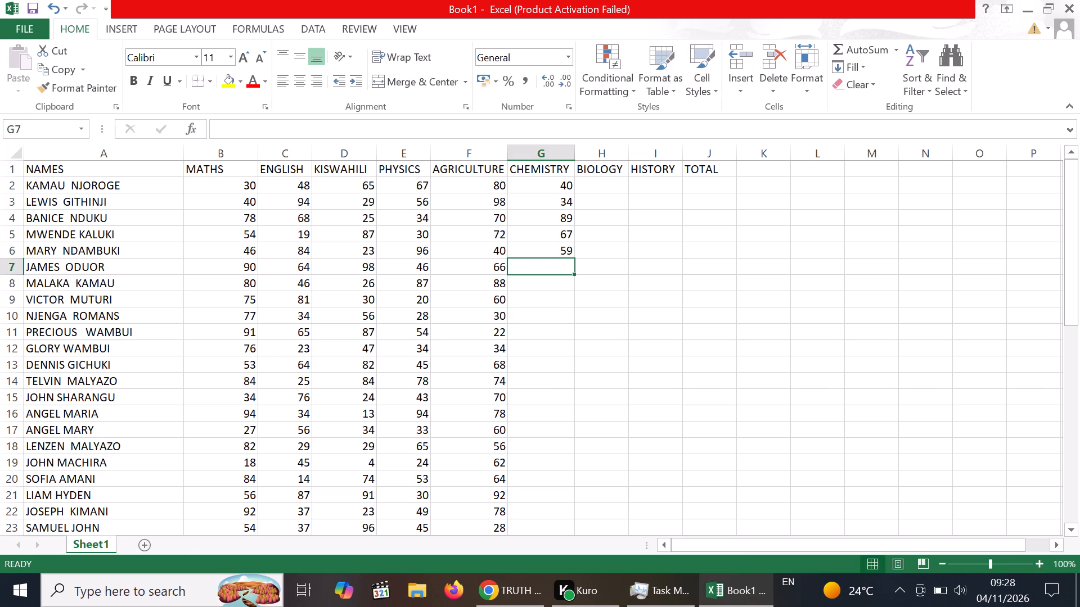
pyautogui.write('46')
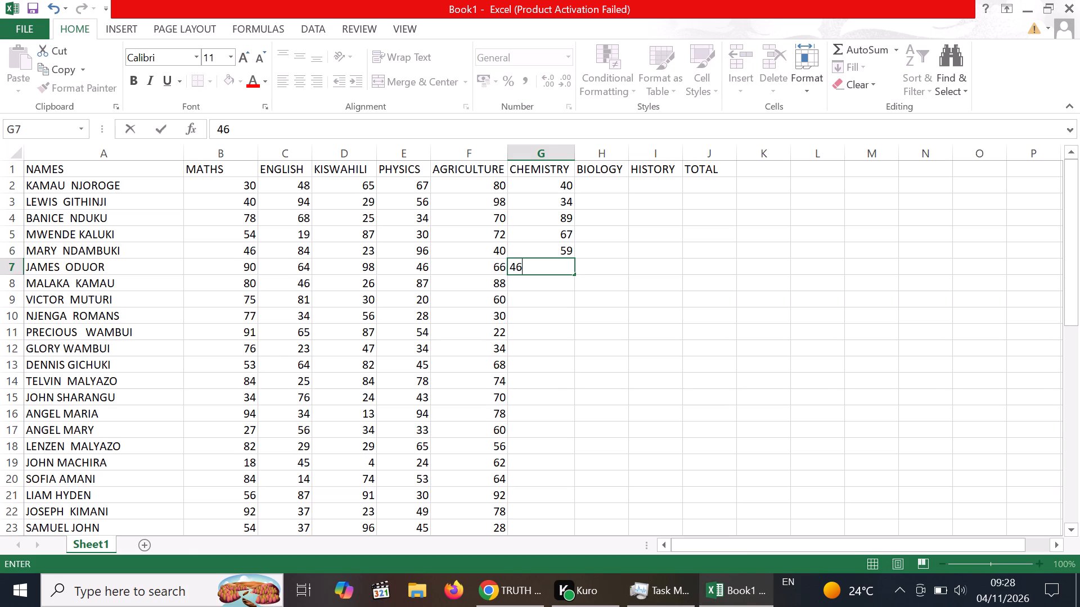
pyautogui.press('Return')
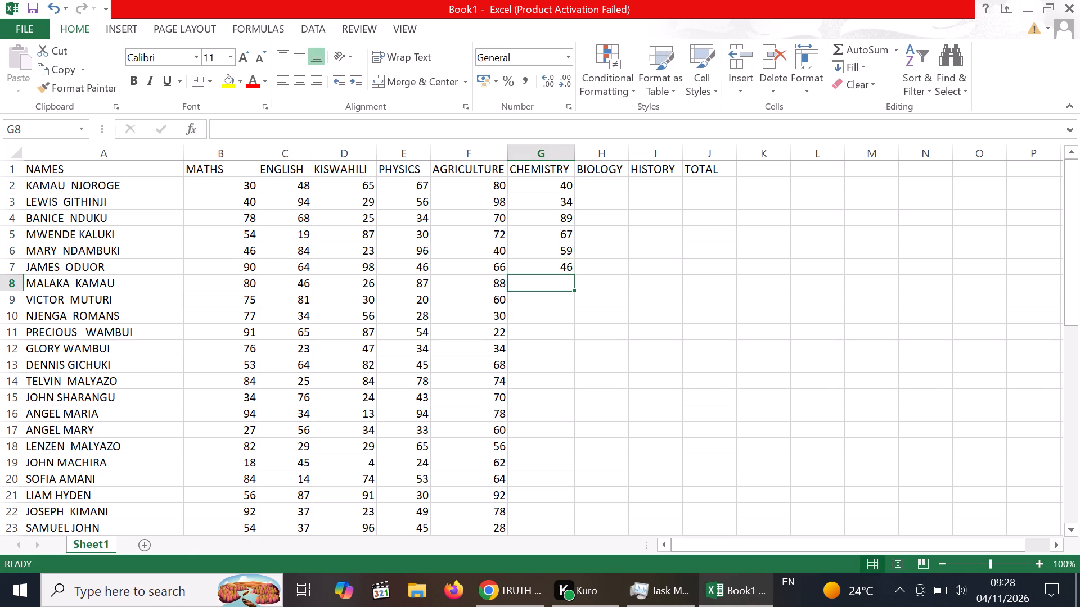
pyautogui.write('78')
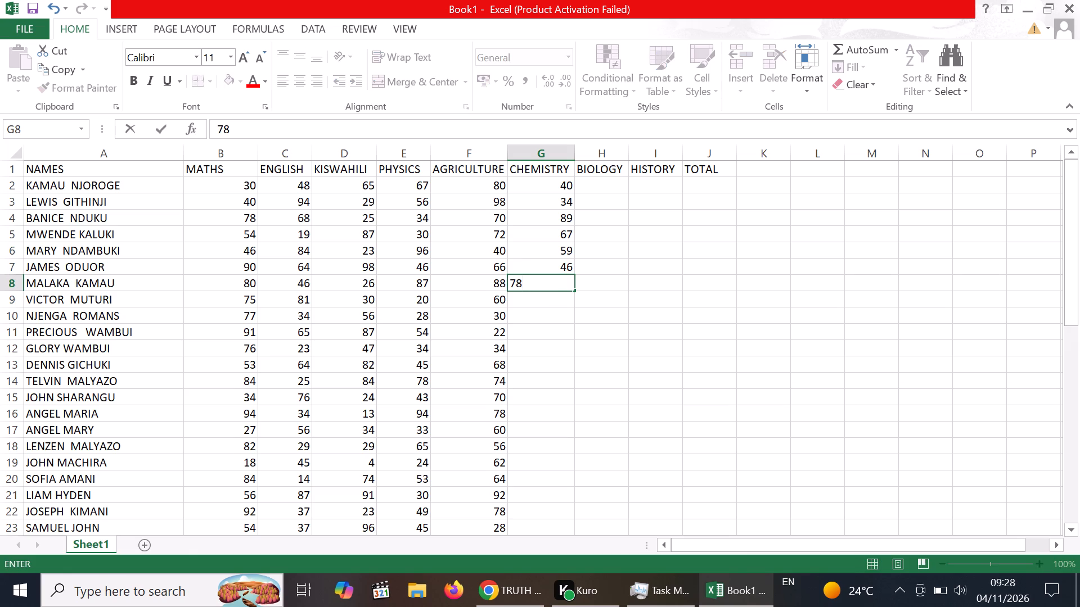
pyautogui.press('Return')
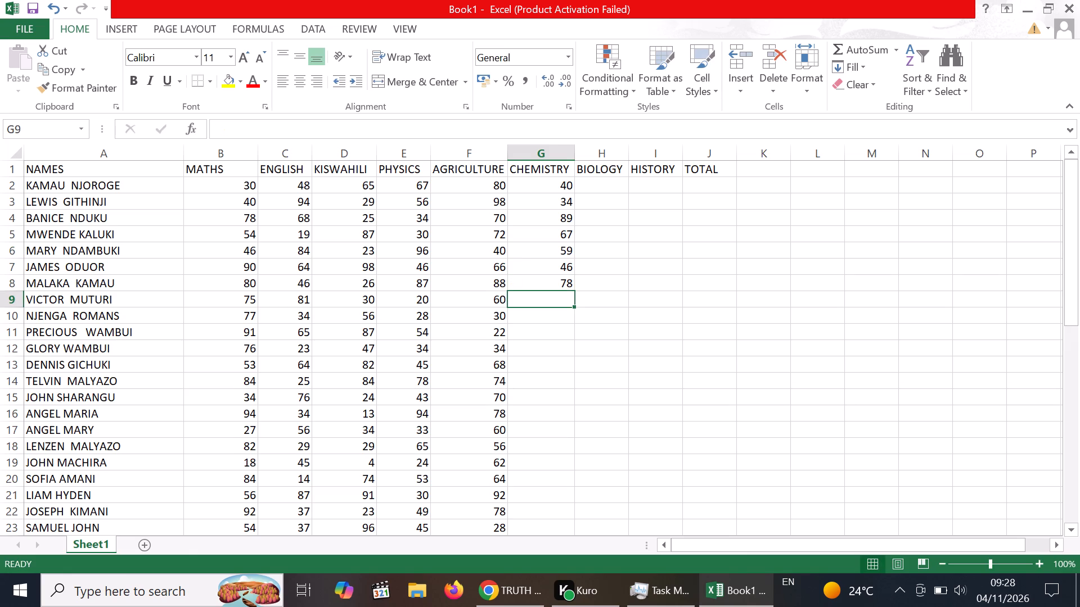
pyautogui.write('45')
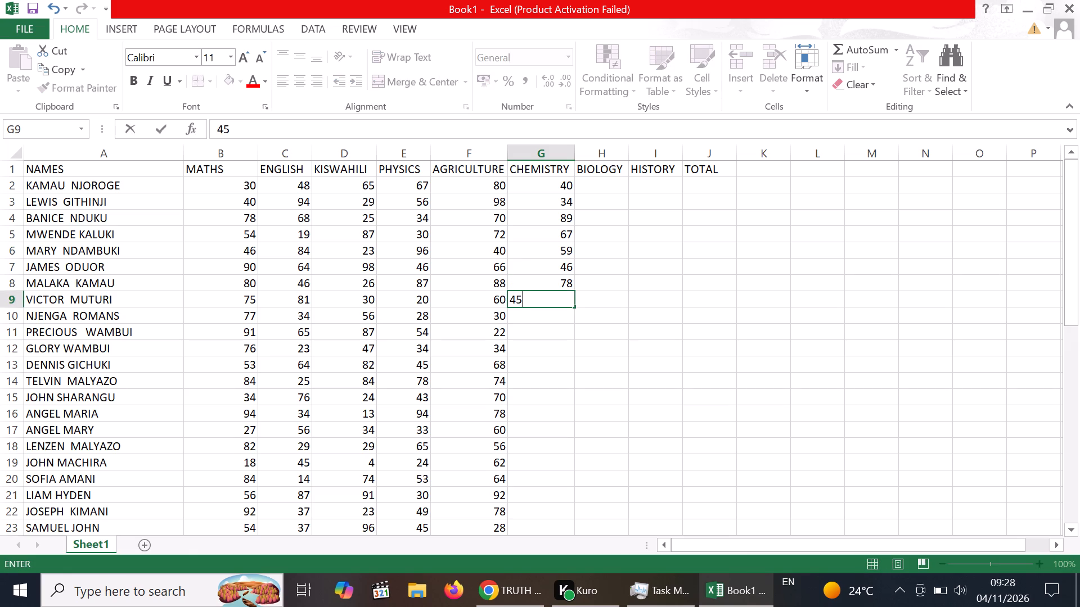
pyautogui.press('Return')
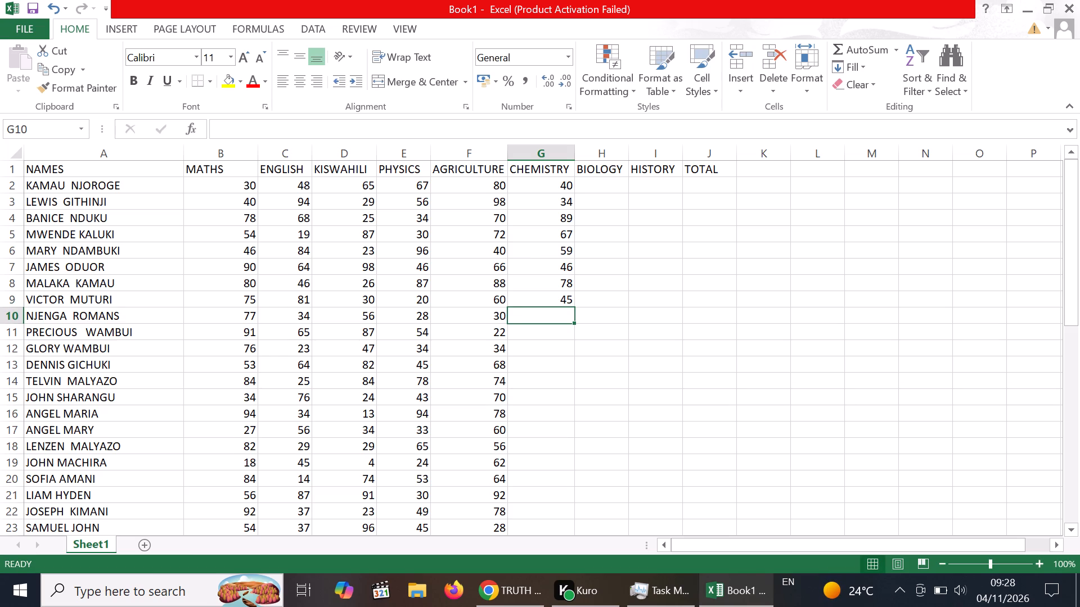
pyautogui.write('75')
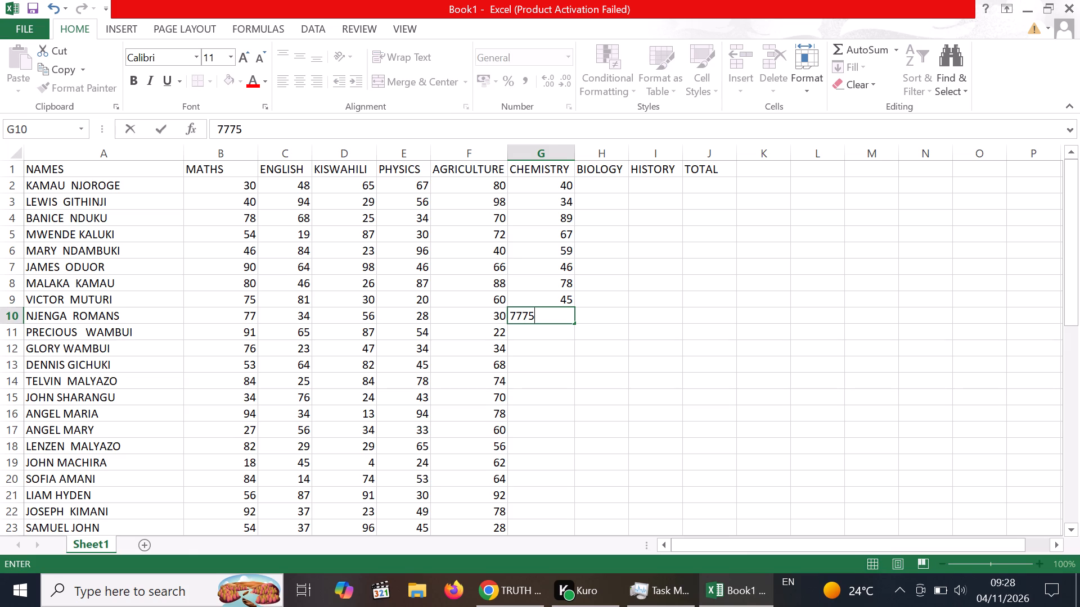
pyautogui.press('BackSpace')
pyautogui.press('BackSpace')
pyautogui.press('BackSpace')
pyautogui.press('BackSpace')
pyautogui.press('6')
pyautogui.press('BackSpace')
# Enter the CHEMISTRY marks 74, 64 and 86 in cells G10 to G12.
pyautogui.press('7')
pyautogui.press('4')
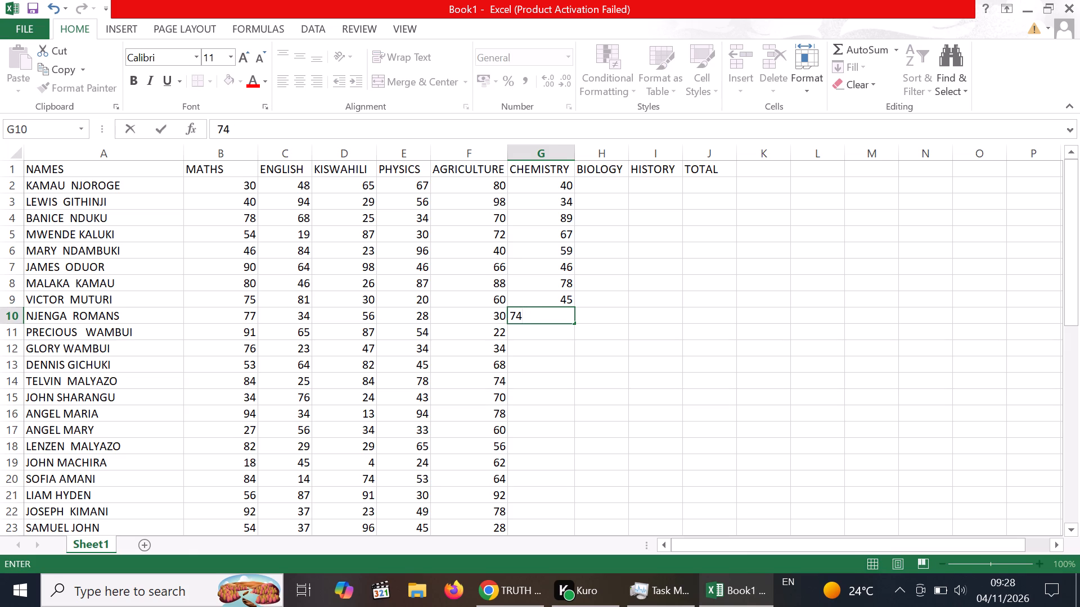
pyautogui.press('Return')
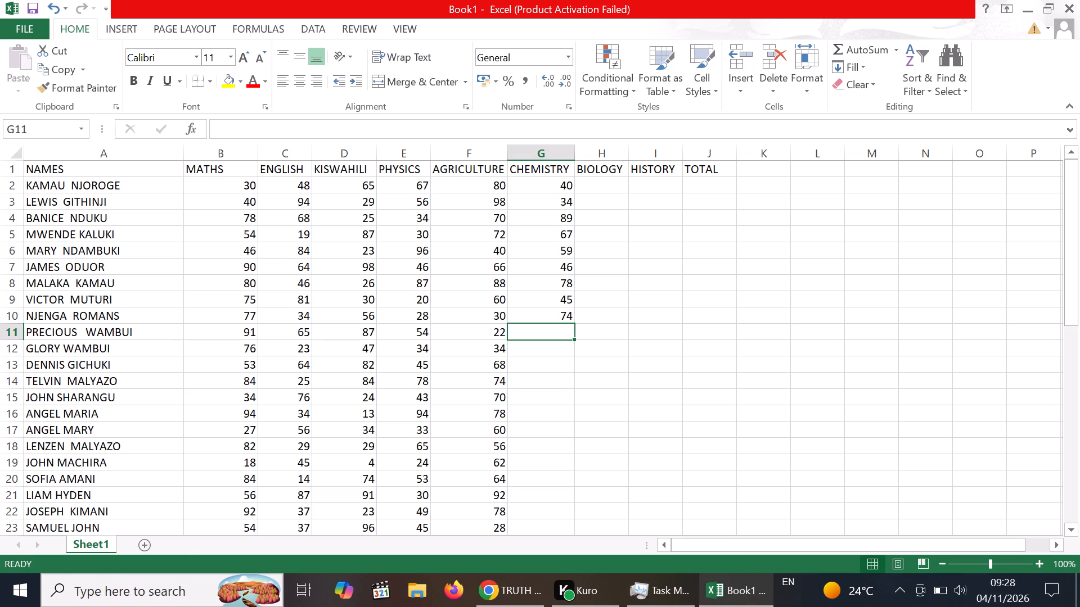
pyautogui.write('64')
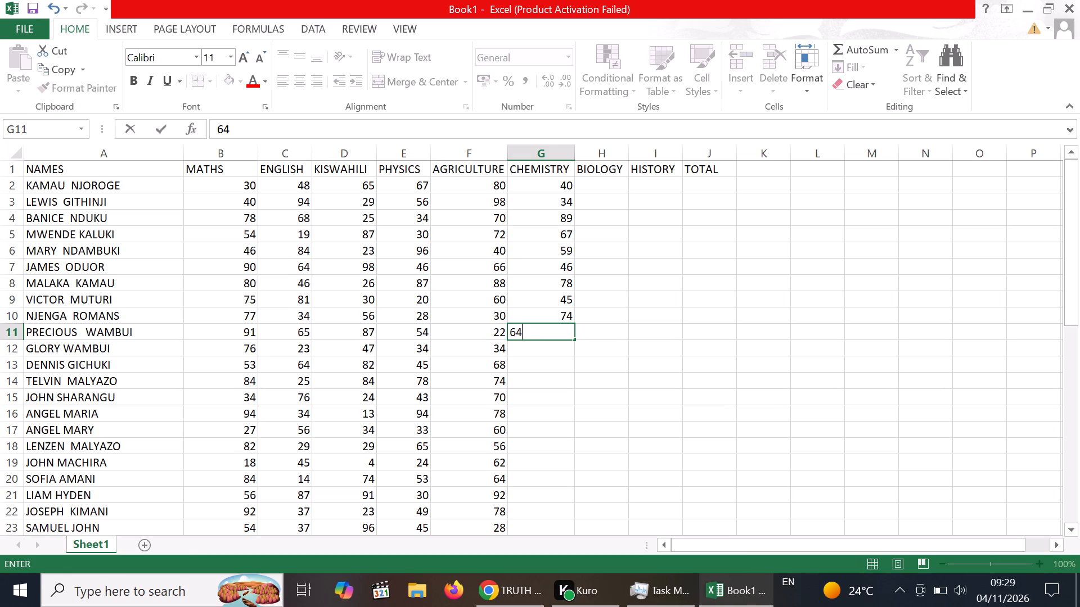
pyautogui.press('Return')
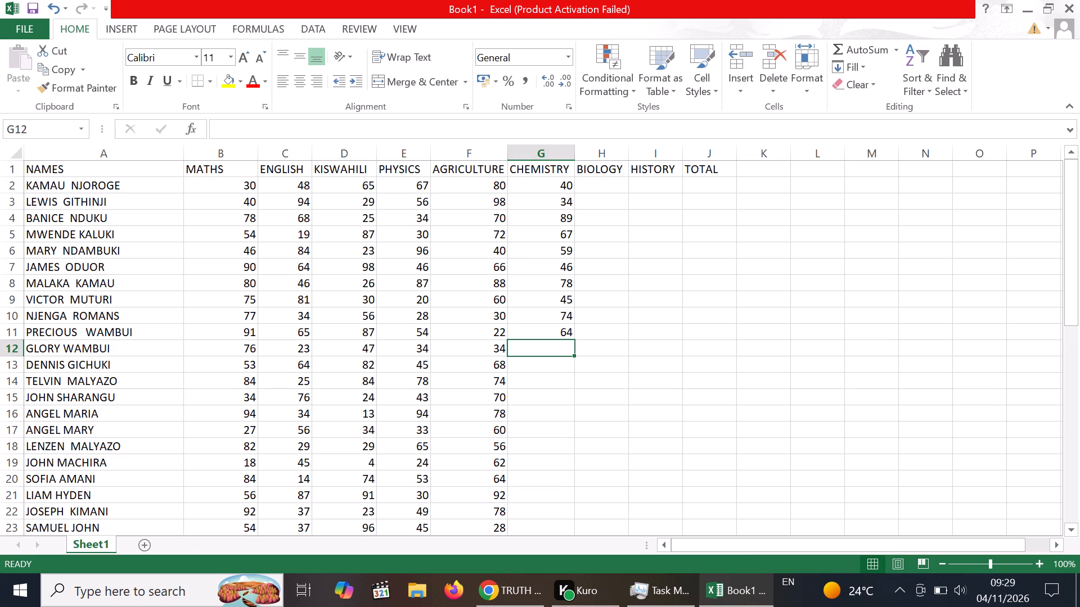
pyautogui.write('86')
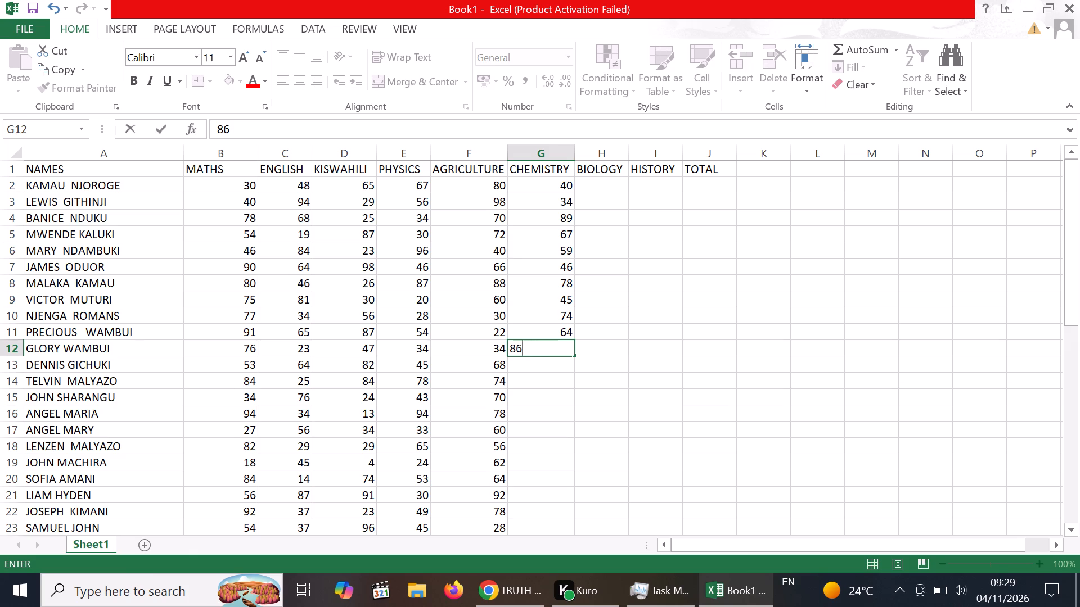
pyautogui.press('Return')
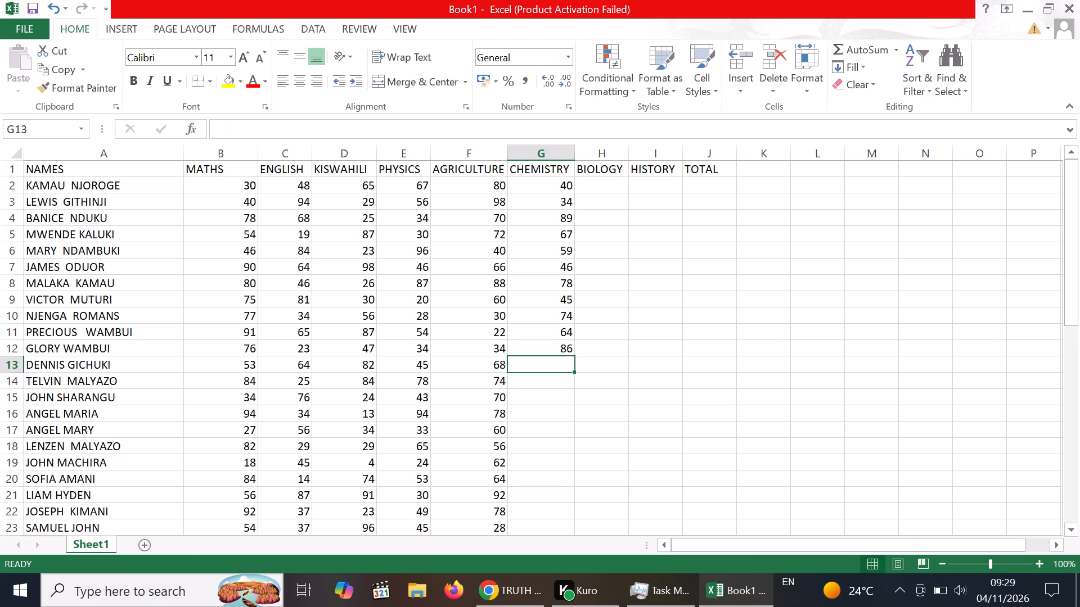
# Enter the CHEMISTRY marks 81, 65 and 63 in cells G13 to G15.
pyautogui.press('8')
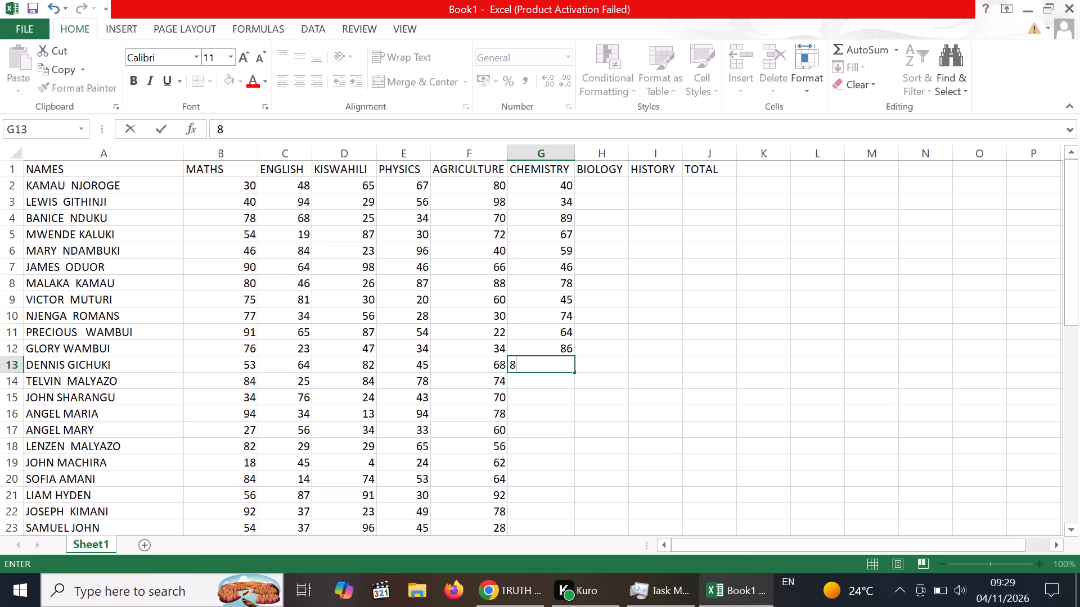
pyautogui.press('1')
pyautogui.press('Return')
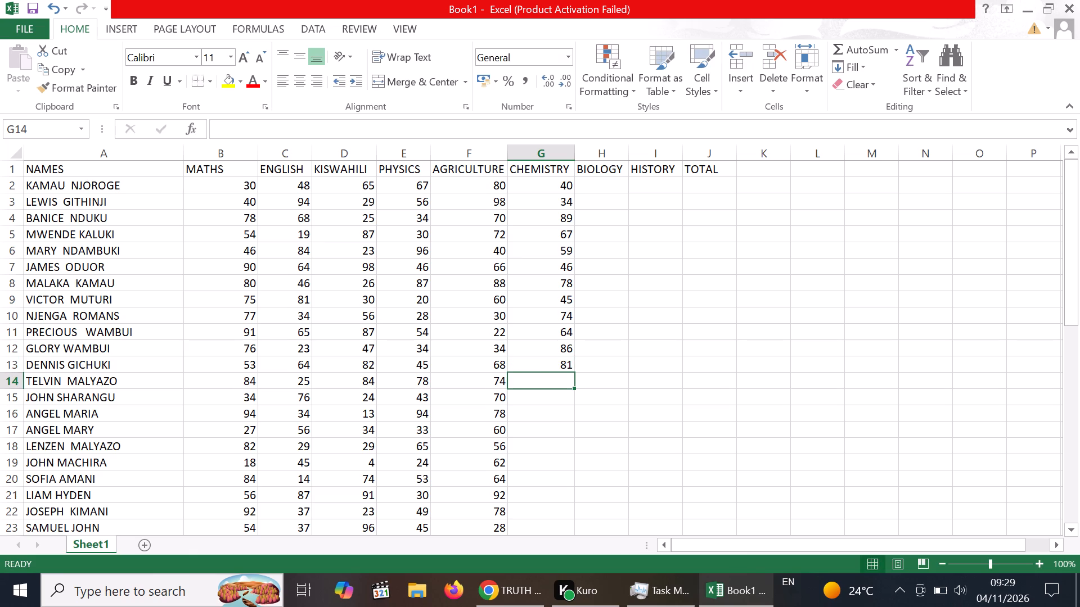
pyautogui.press('6')
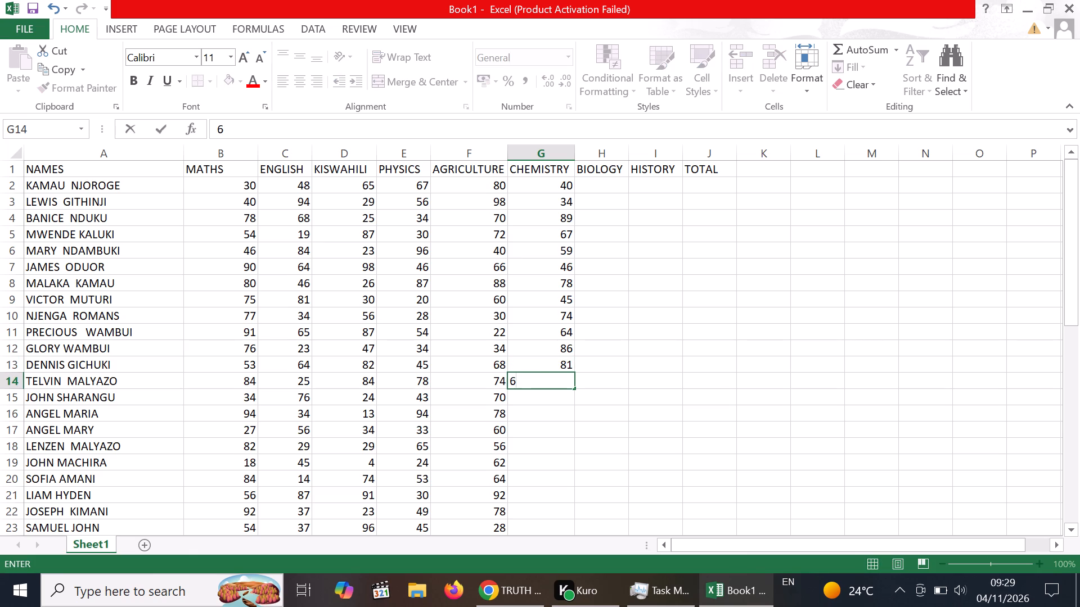
pyautogui.press('5')
pyautogui.press('Return')
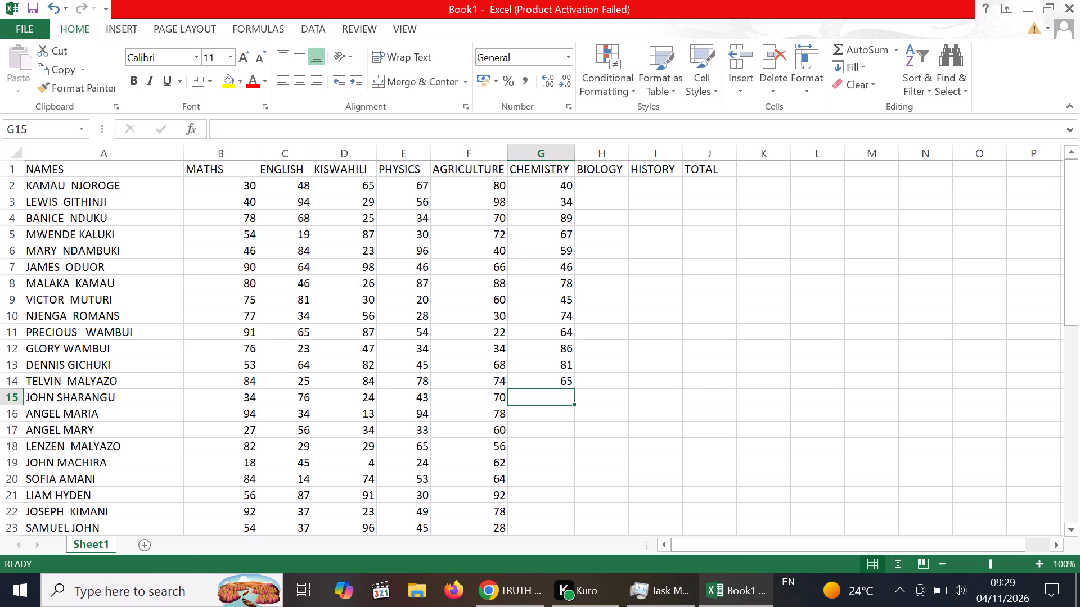
pyautogui.write('63')
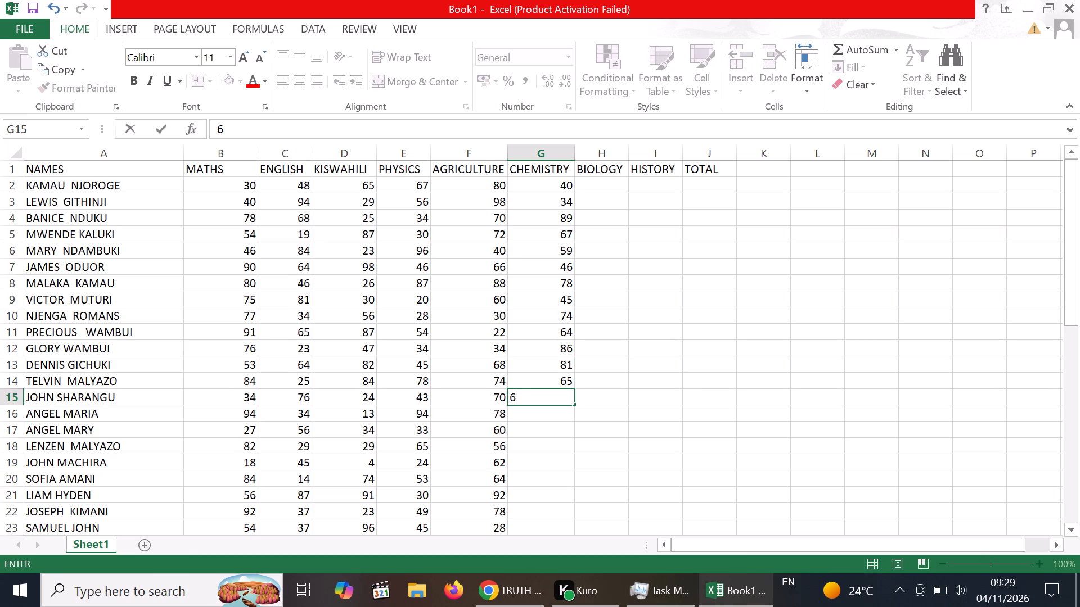
pyautogui.press('Return')
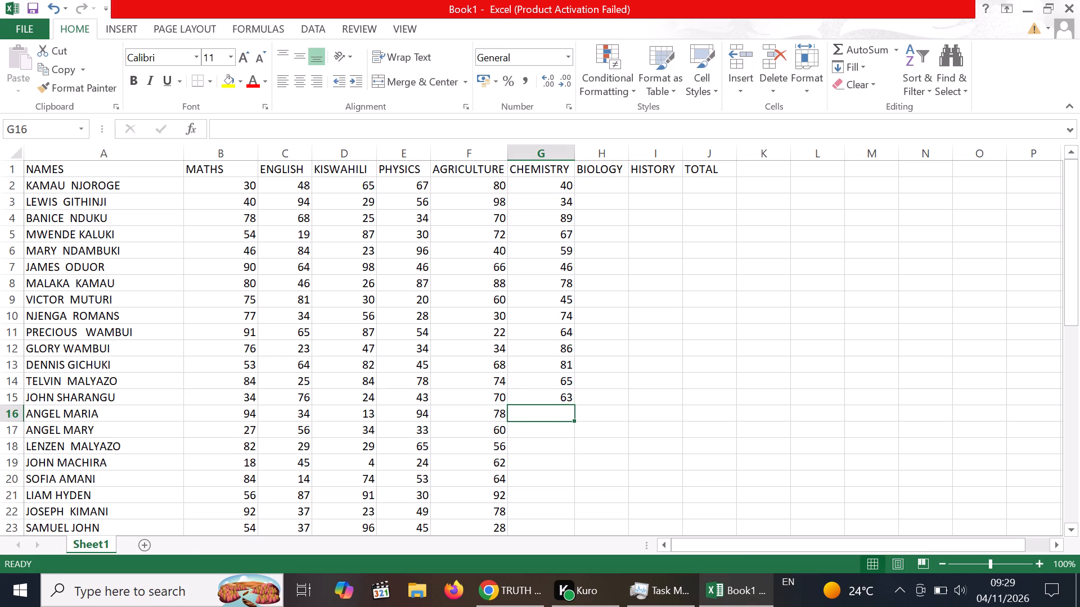
# Enter the CHEMISTRY marks 90, 68, 49 and 20 in cells G16 to G19.
pyautogui.write('90')
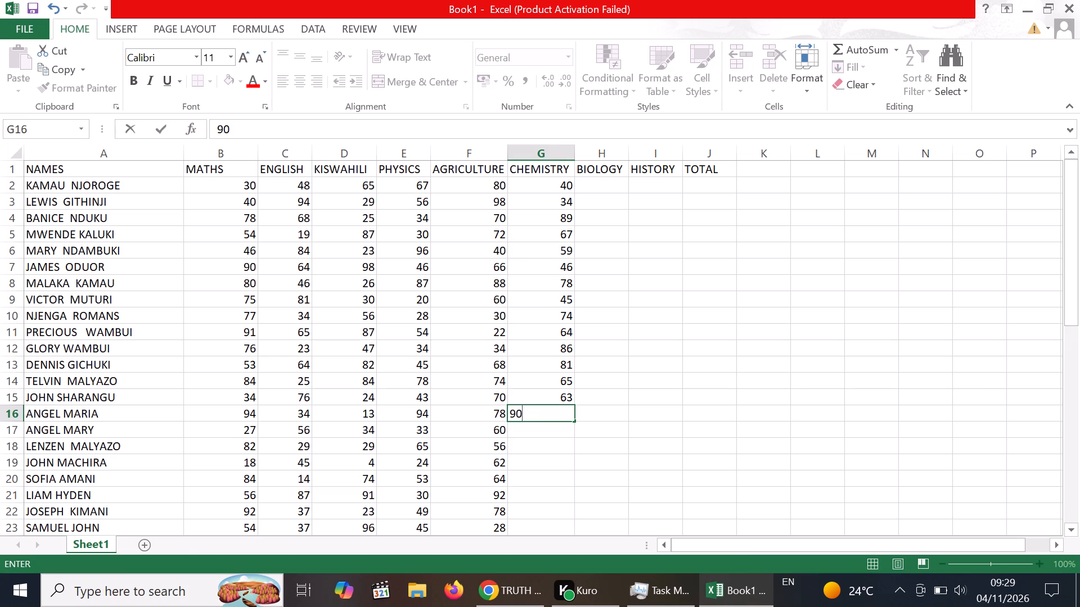
pyautogui.press('Return')
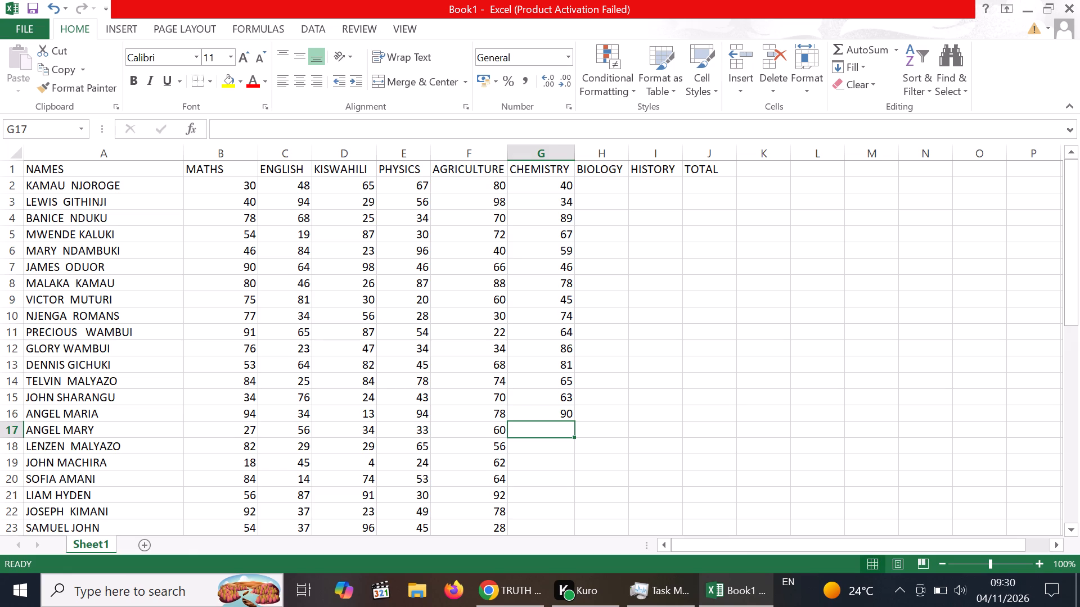
pyautogui.write('68')
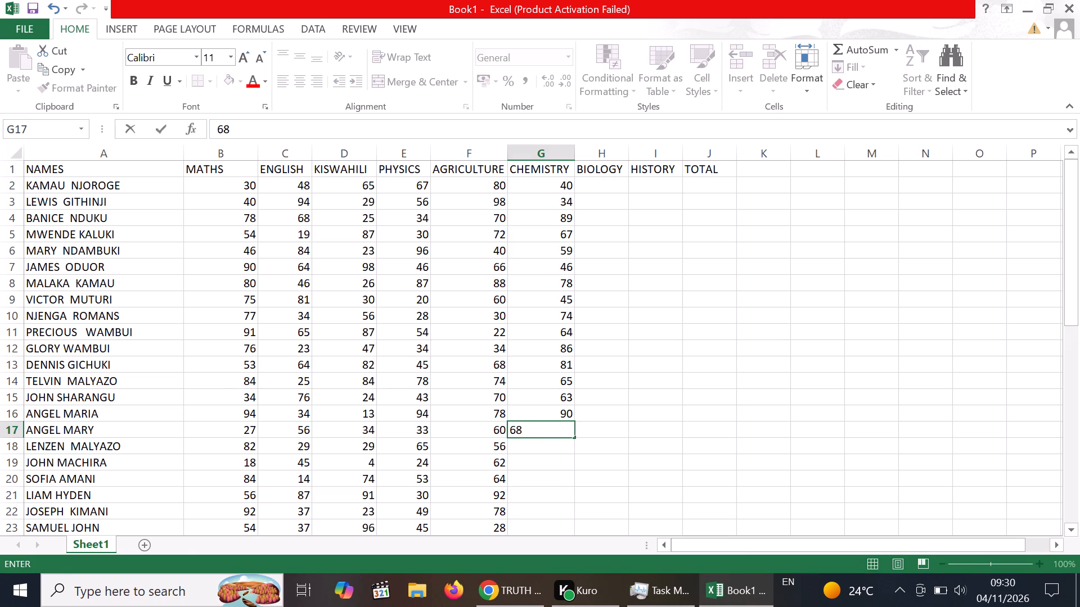
pyautogui.press('Return')
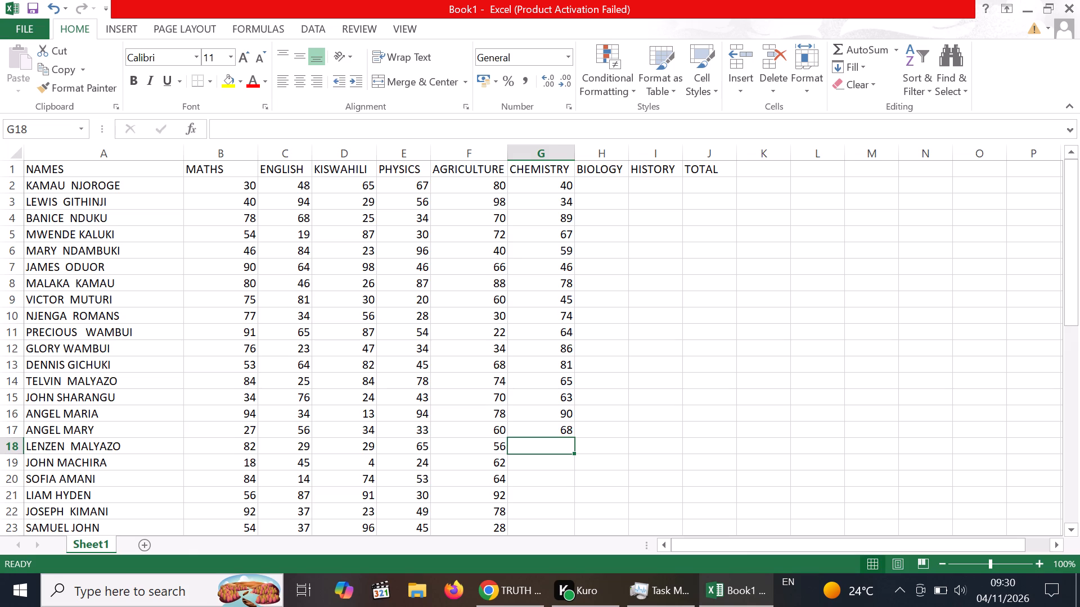
pyautogui.press('4')
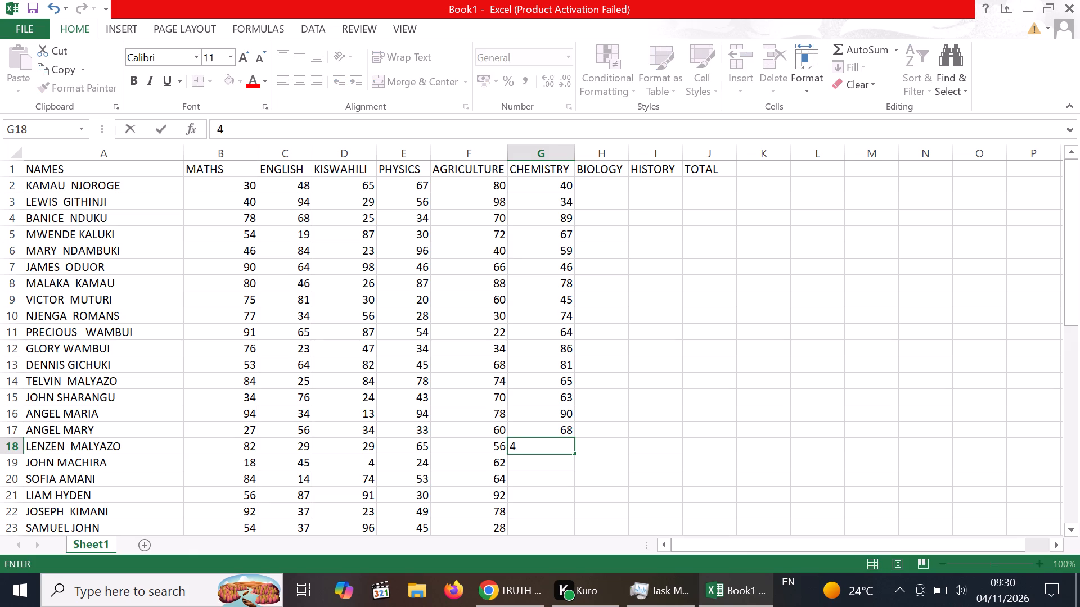
pyautogui.press('9')
pyautogui.press('Return')
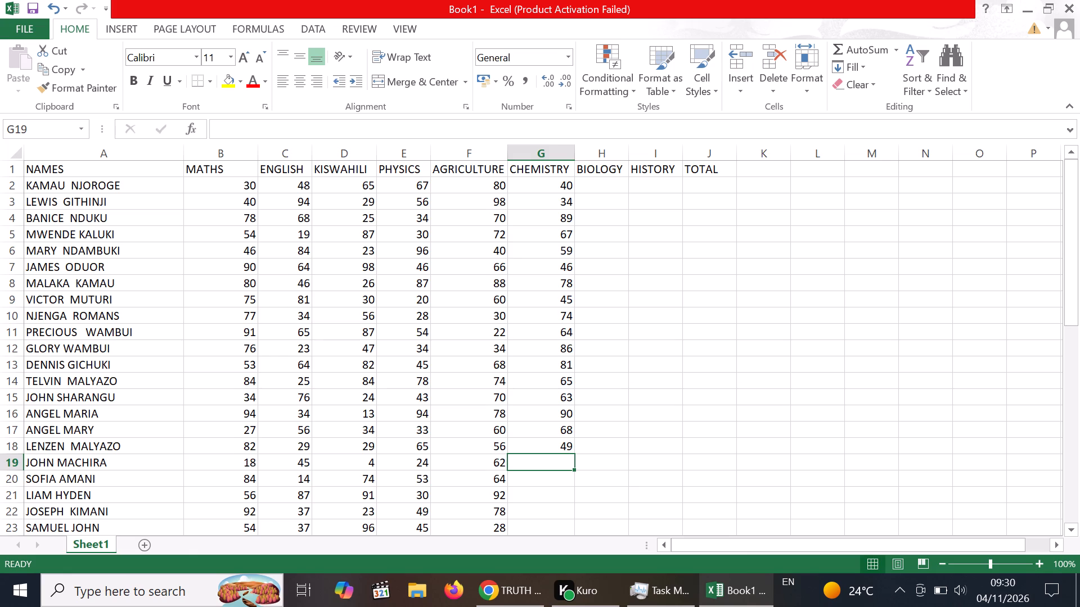
pyautogui.press('2')
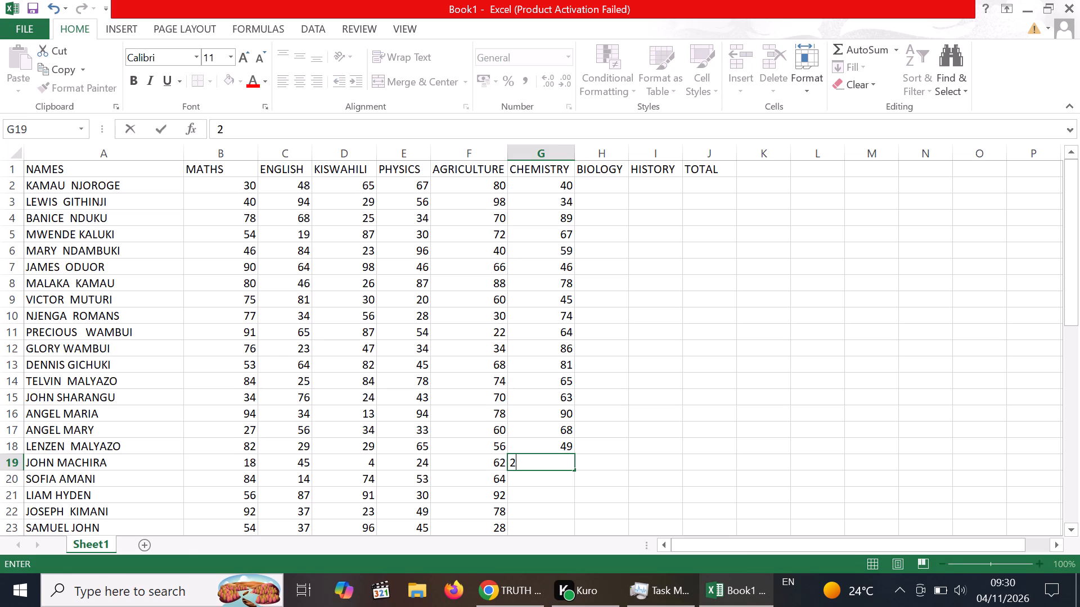
pyautogui.press('0')
pyautogui.press('Return')
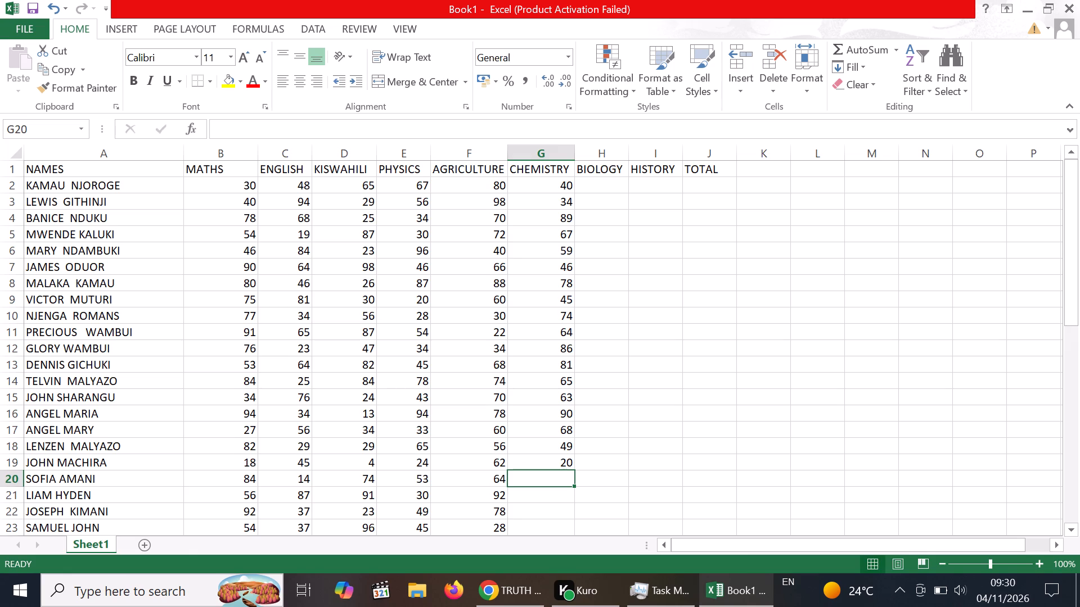
# Enter the CHEMISTRY marks 46, 75 and 82 in cells G20 to G22.
pyautogui.write('46')
pyautogui.press('Return')
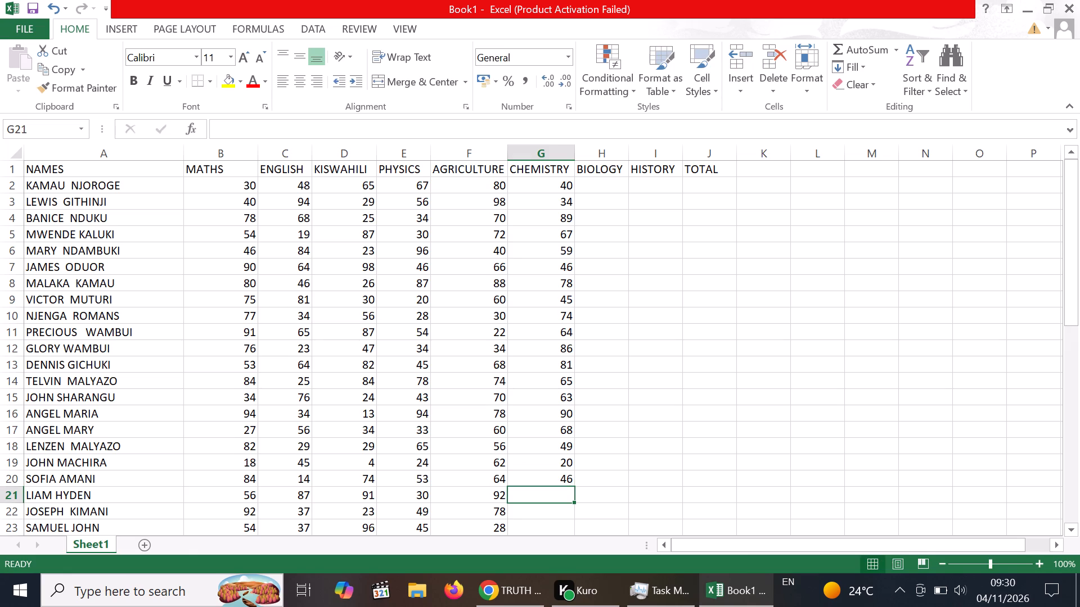
pyautogui.write('75')
pyautogui.press('Return')
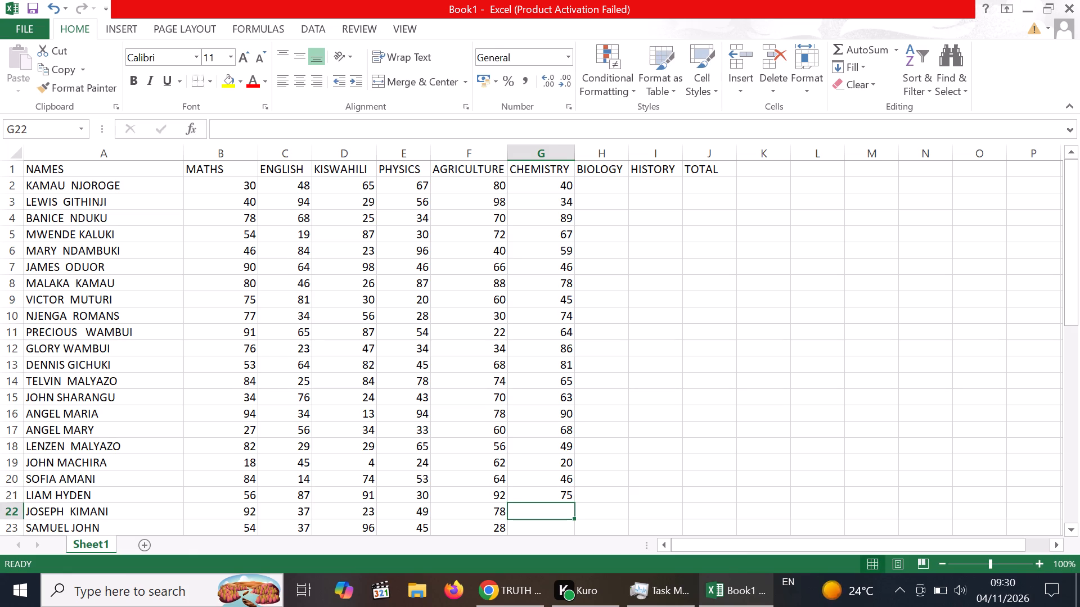
pyautogui.press('8')
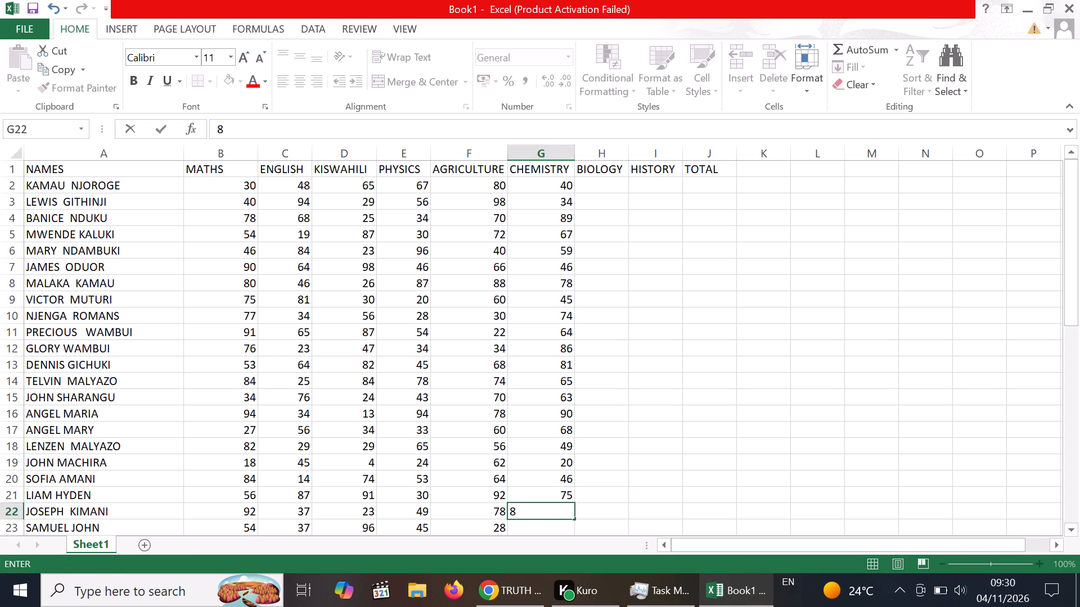
pyautogui.write('23')
pyautogui.press('BackSpace')
pyautogui.press('Return')
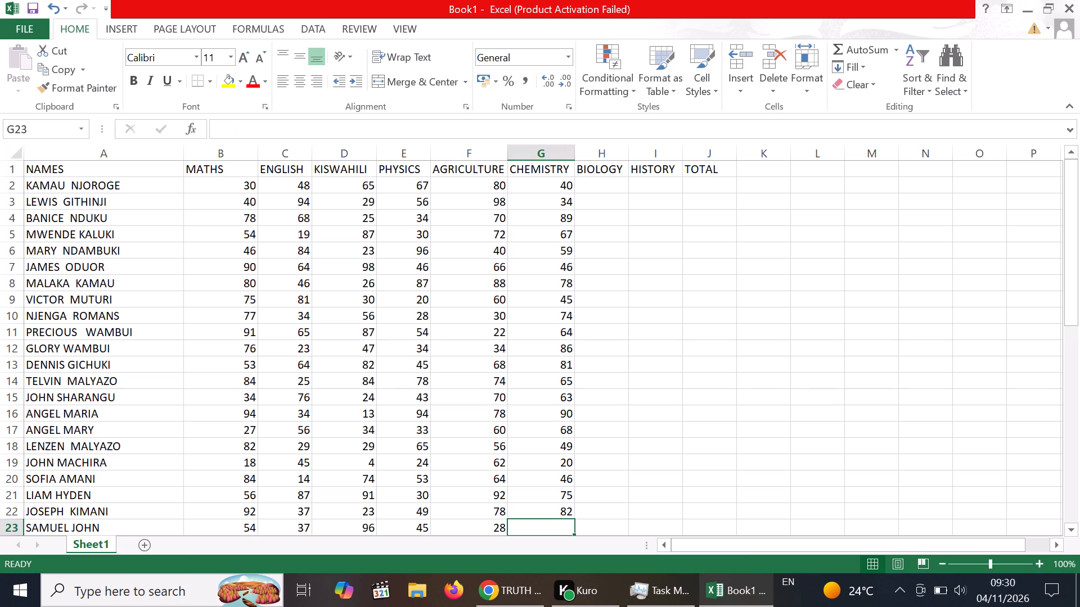
# Enter the CHEMISTRY marks 87, 68, 57 and 70 in cells G23 to G26.
pyautogui.write('87')
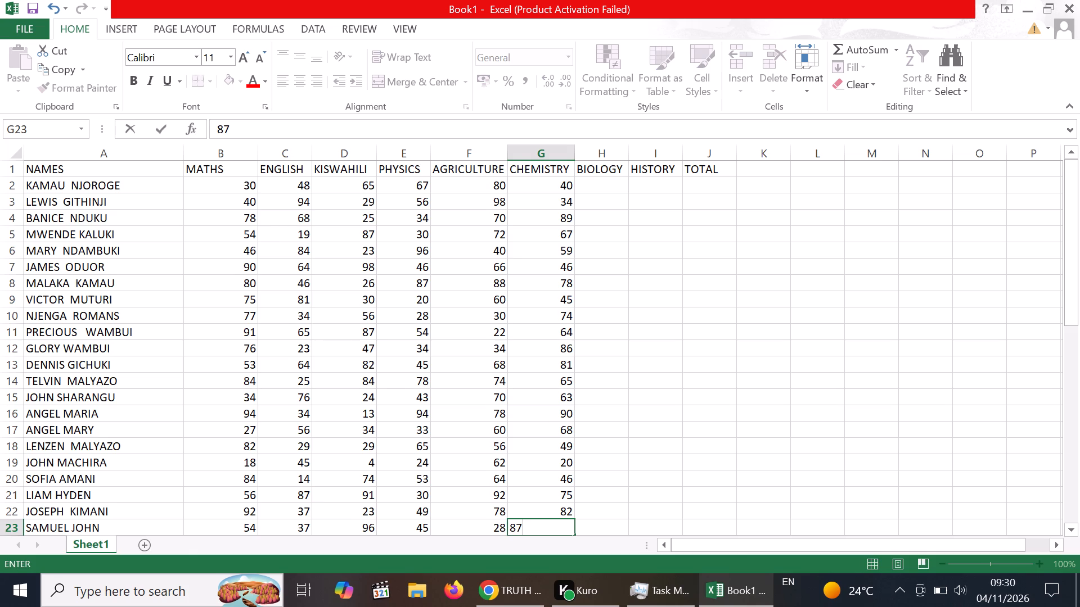
pyautogui.press('Return')
pyautogui.write('68')
pyautogui.press('Return')
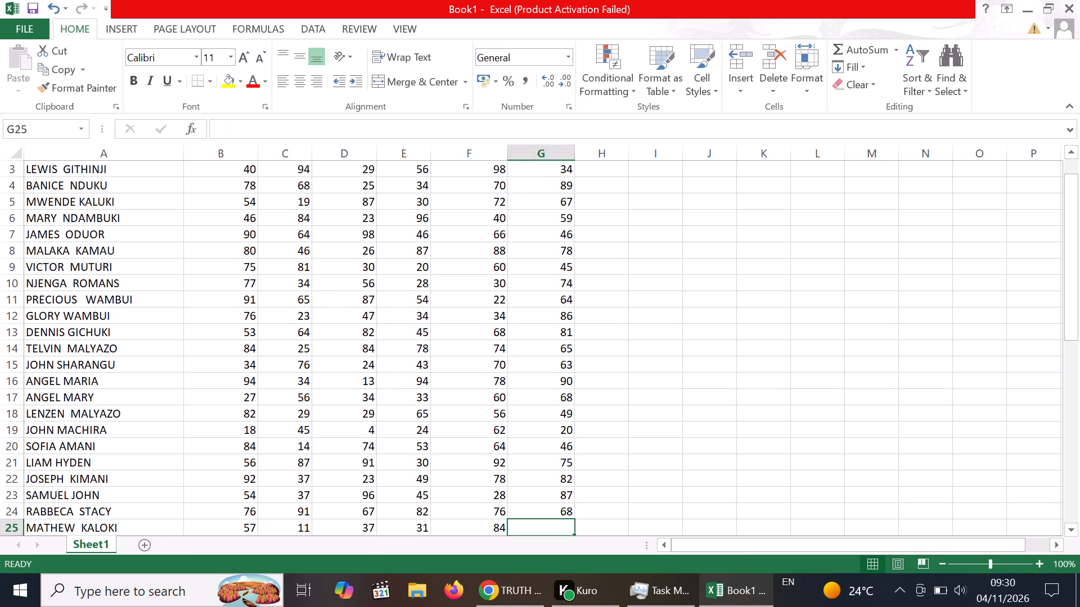
pyautogui.press('5')
pyautogui.press('7')
pyautogui.press('Return')
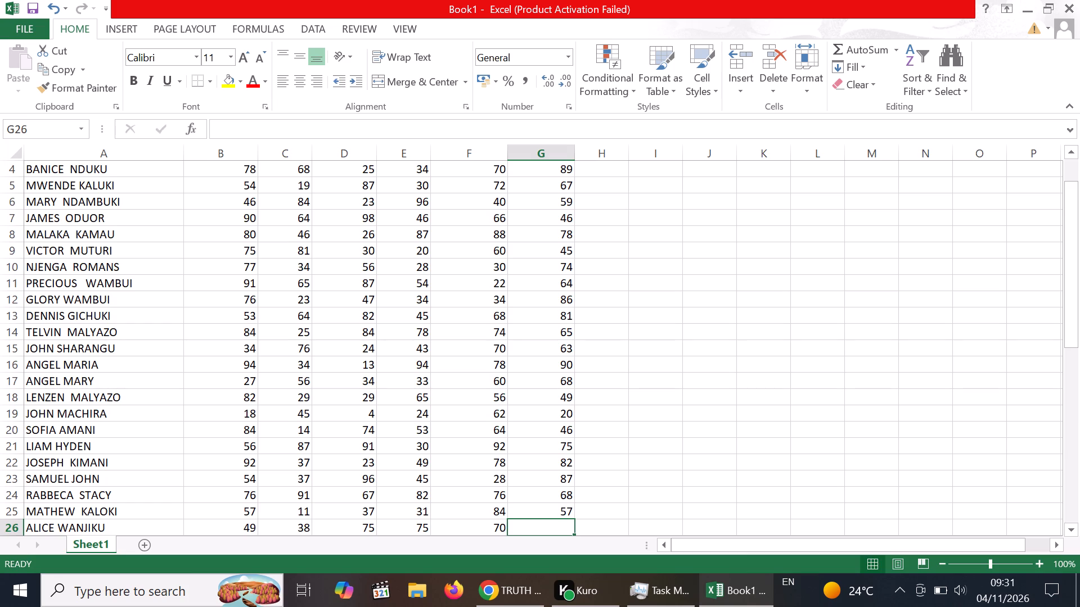
pyautogui.write('70')
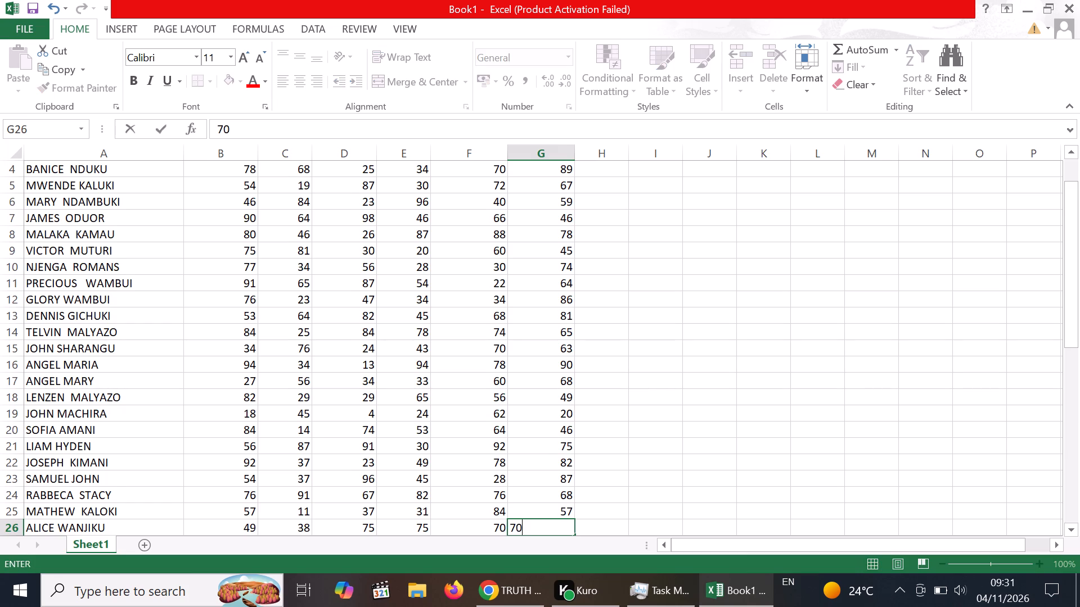
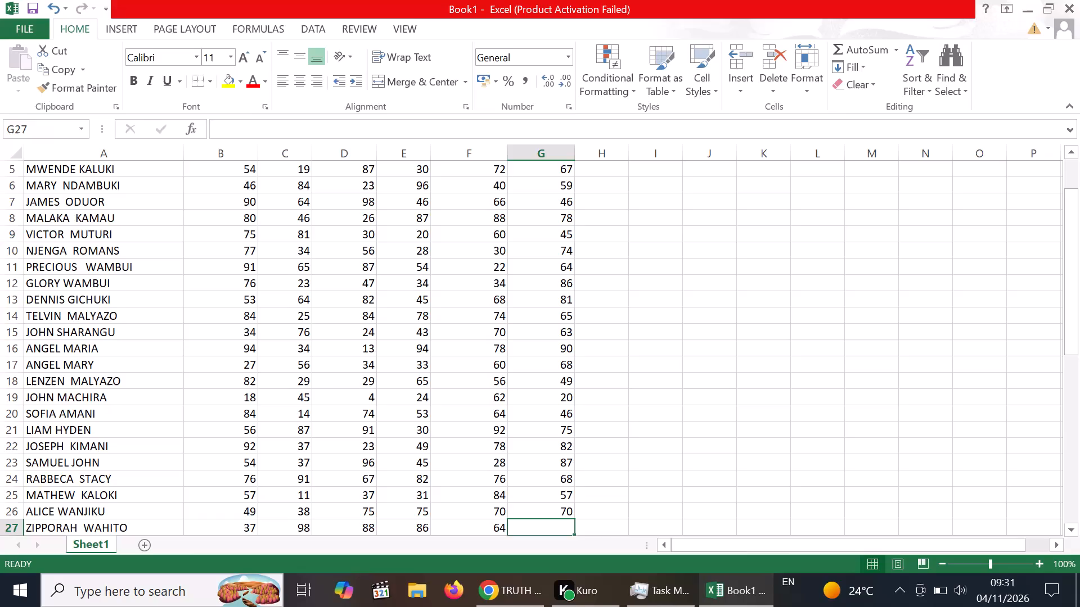
# Enter the CHEMISTRY marks 28, 86, 60 and 68 in cells G27 to G30.
pyautogui.press('2')
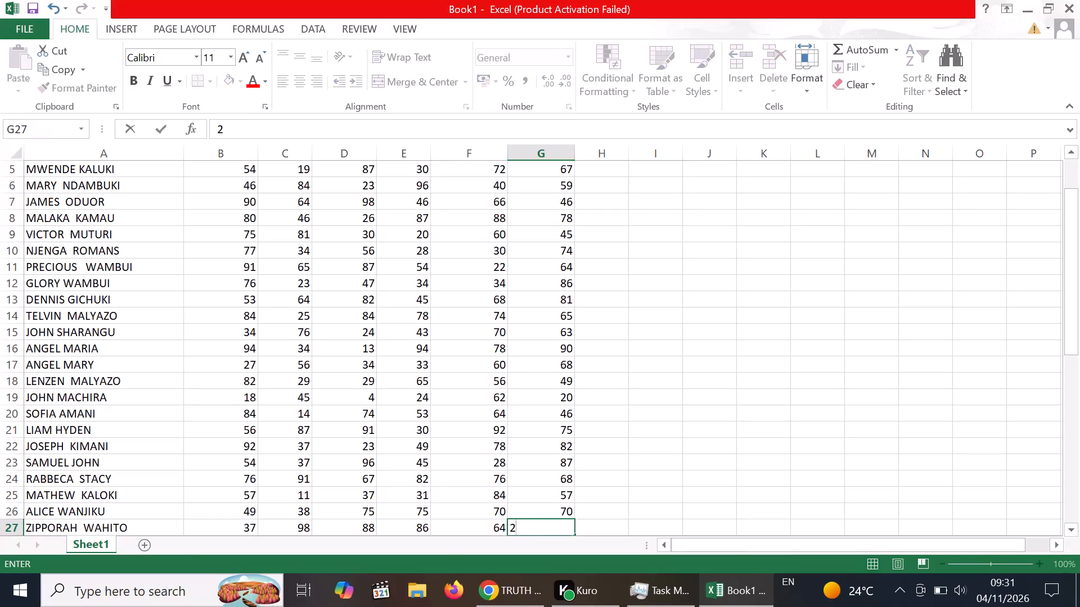
pyautogui.press('8')
pyautogui.press('Return')
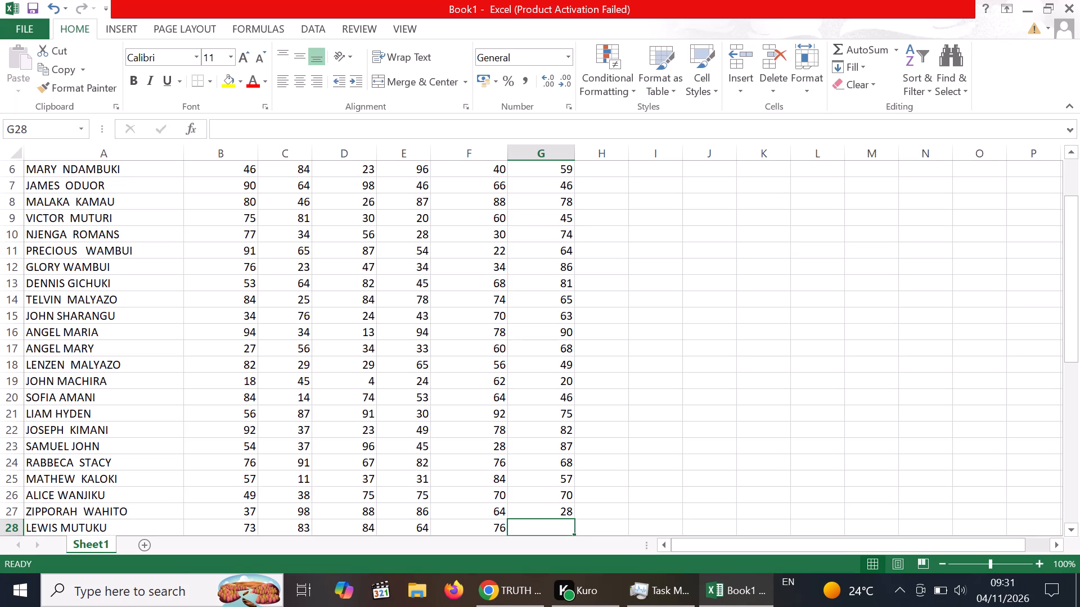
pyautogui.press('8')
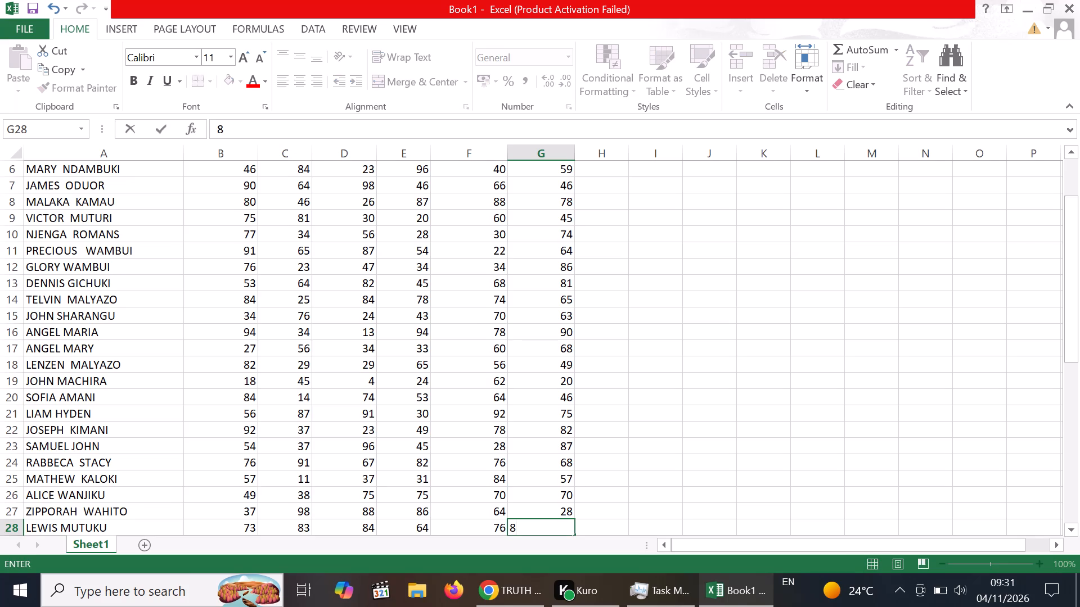
pyautogui.press('6')
pyautogui.press('Return')
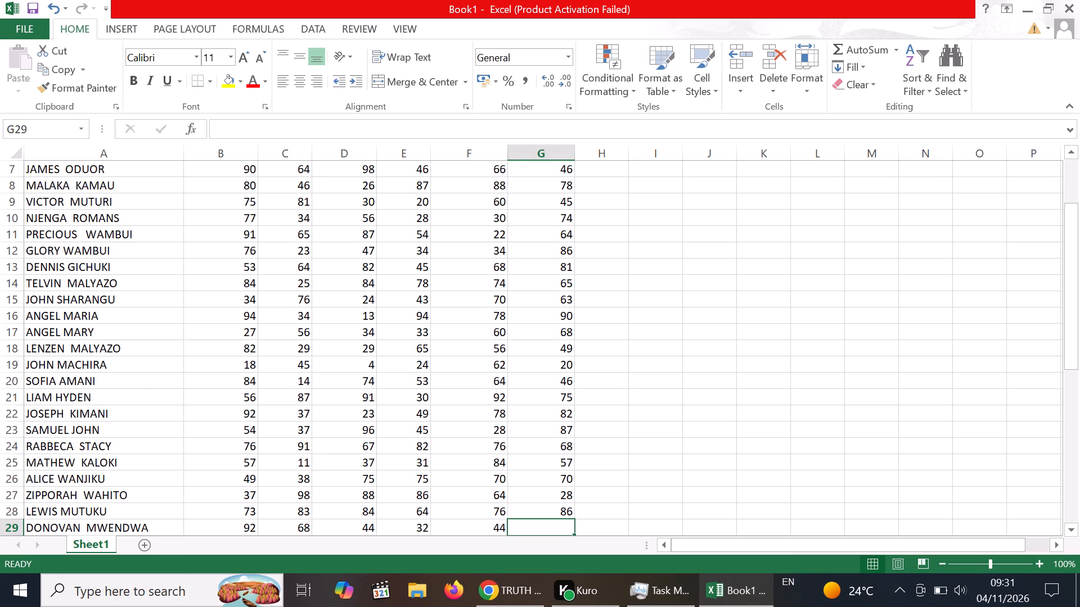
pyautogui.press('6')
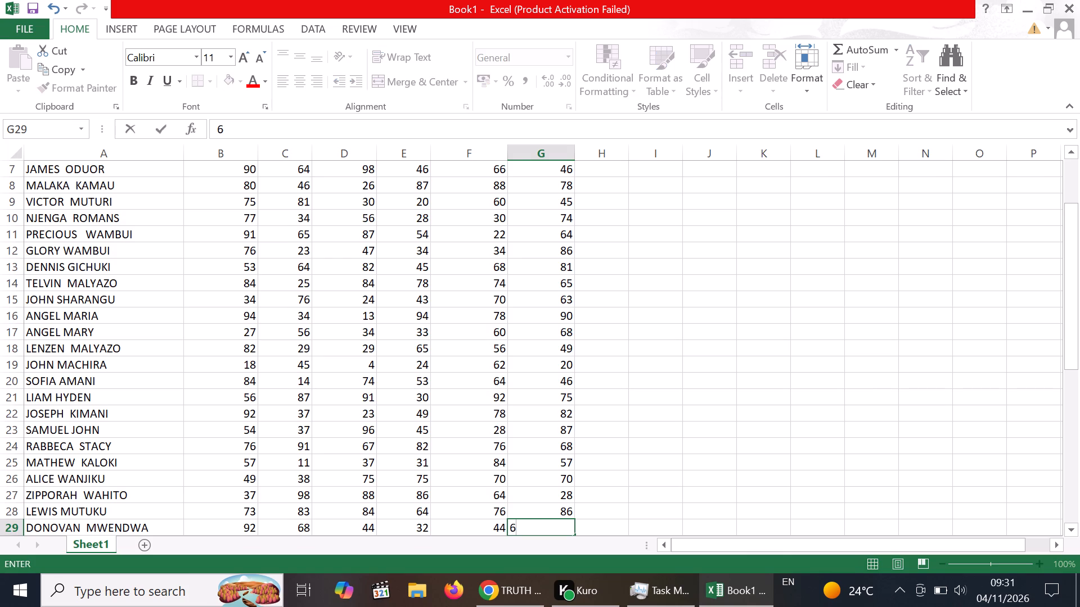
pyautogui.press('0')
pyautogui.press('Return')
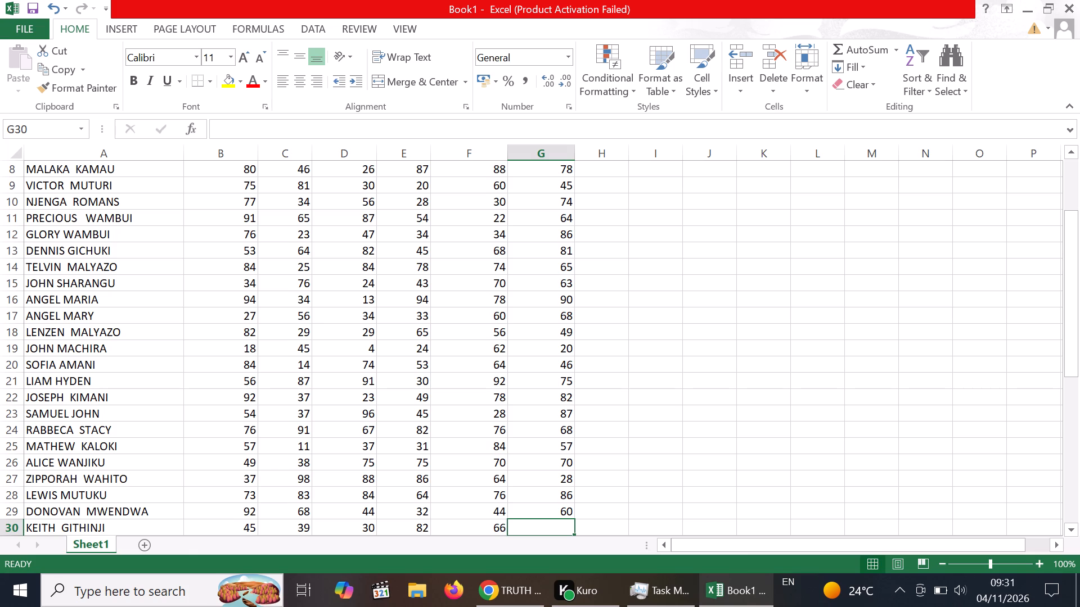
pyautogui.write('68')
pyautogui.press('Return')
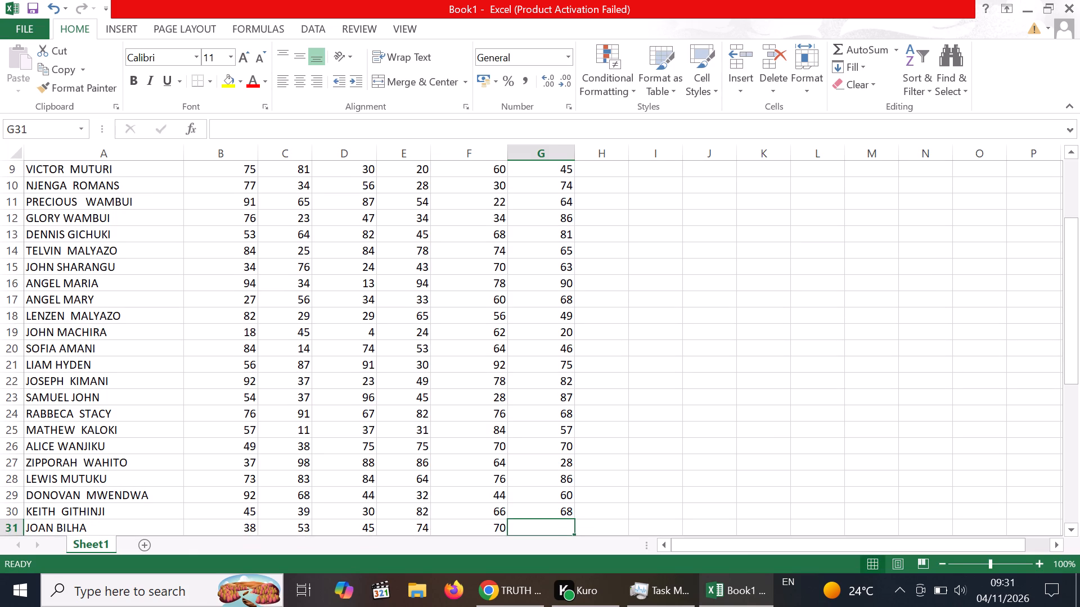
# Enter the CHEMISTRY marks 48, 58 and 81 in cells G31 to G33.
pyautogui.write('48')
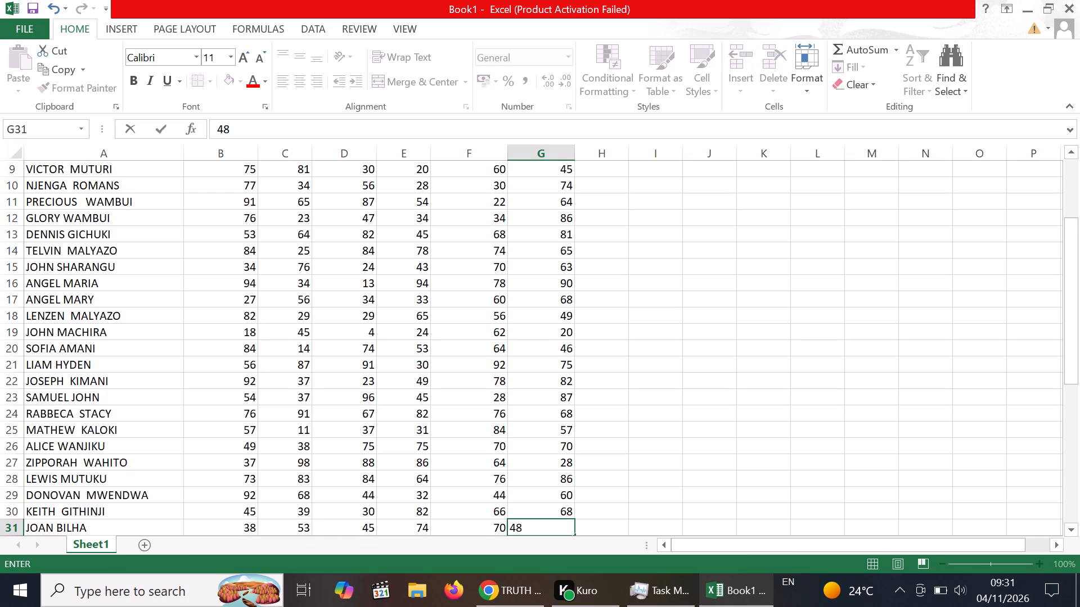
pyautogui.press('Return')
pyautogui.write('58')
pyautogui.press('Return')
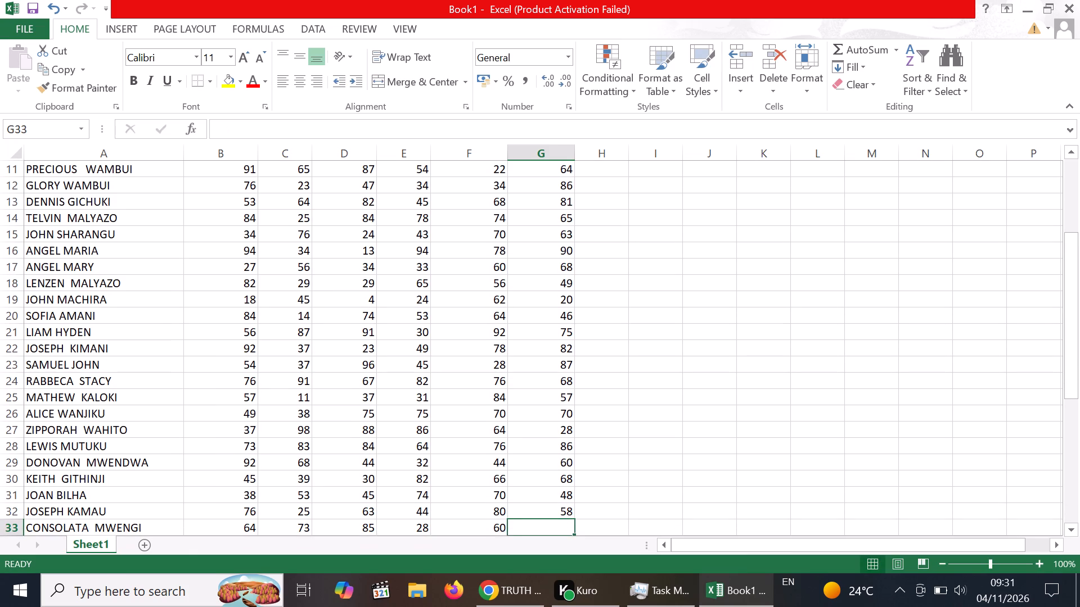
pyautogui.press('8')
pyautogui.press('1')
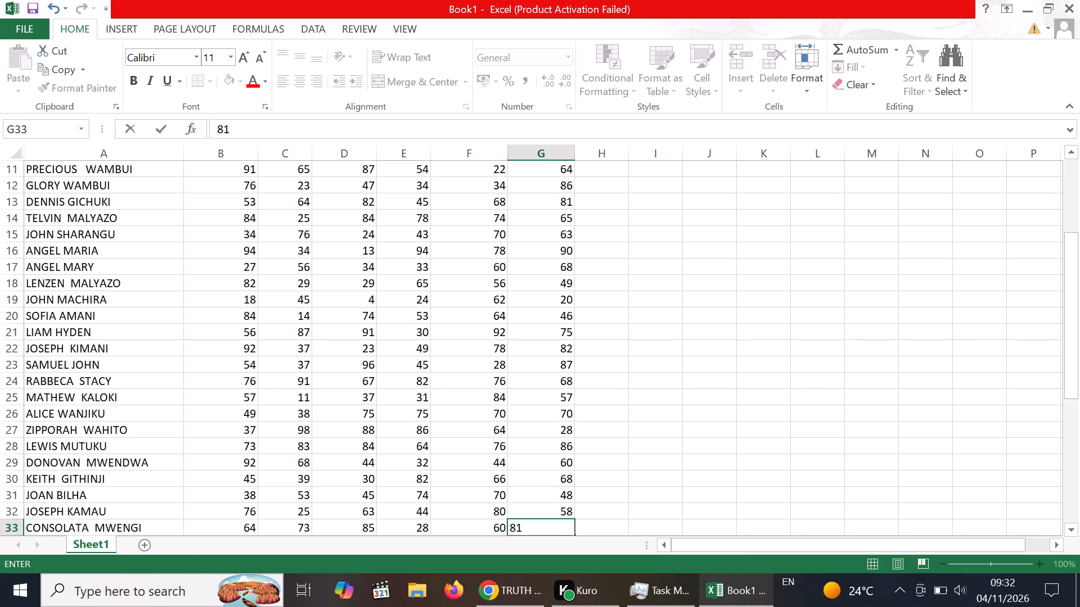
pyautogui.write('43')
pyautogui.press('BackSpace')
pyautogui.press('BackSpace')
pyautogui.press('Return')
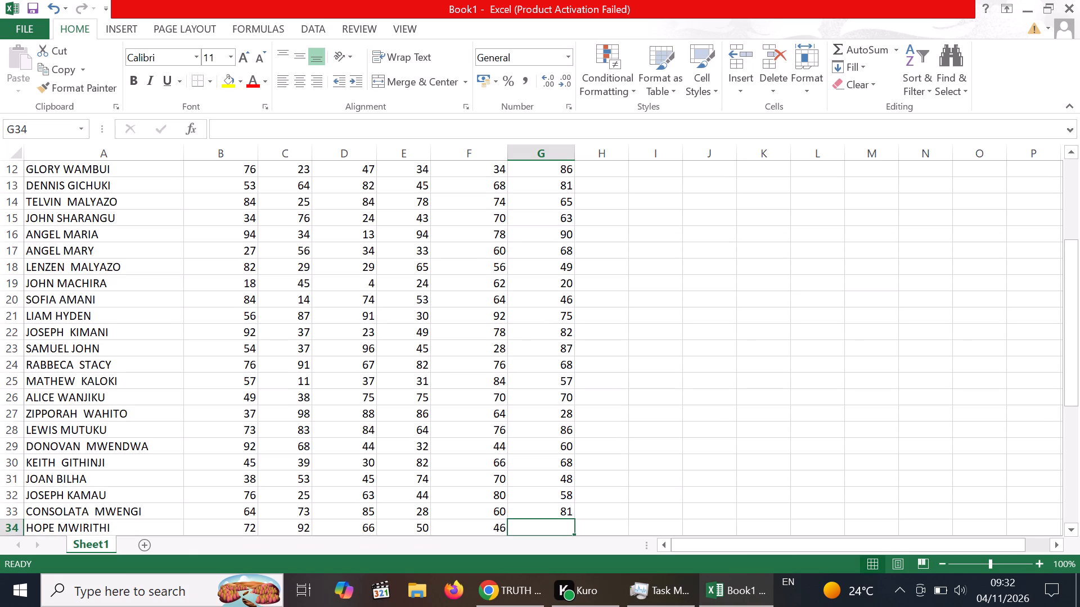
# Enter the CHEMISTRY marks 43, 36, 83 and 28 in cells G34 to G37.
pyautogui.press('4')
pyautogui.press('3')
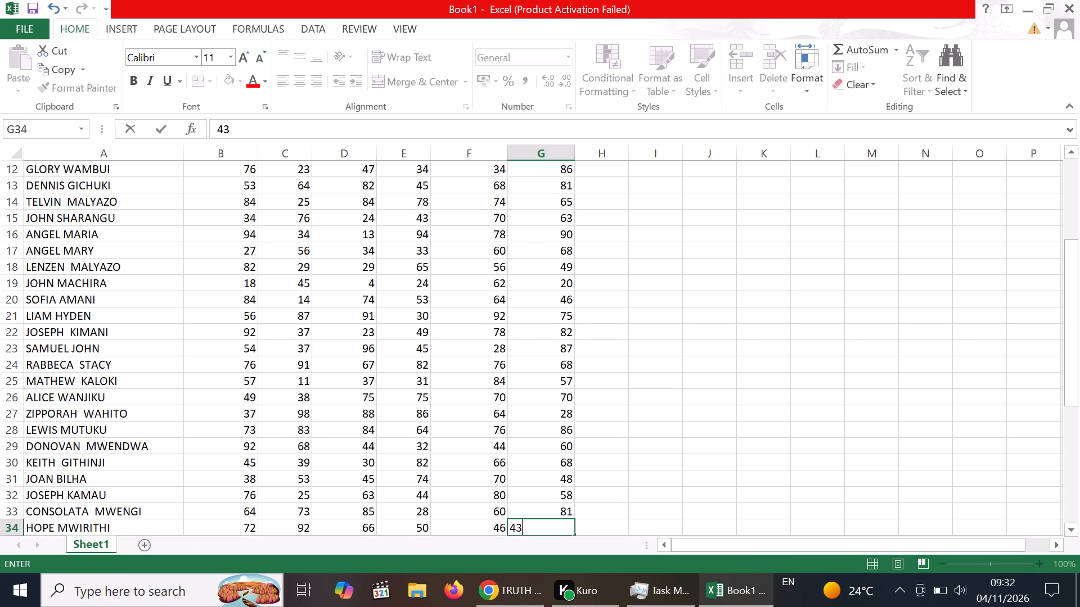
pyautogui.press('Return')
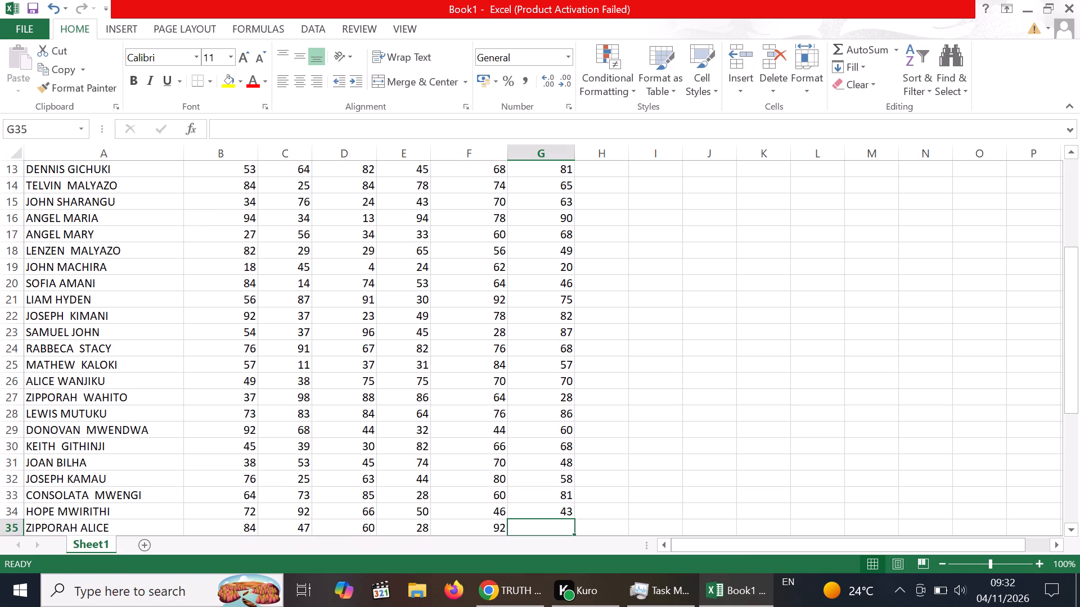
pyautogui.write('36')
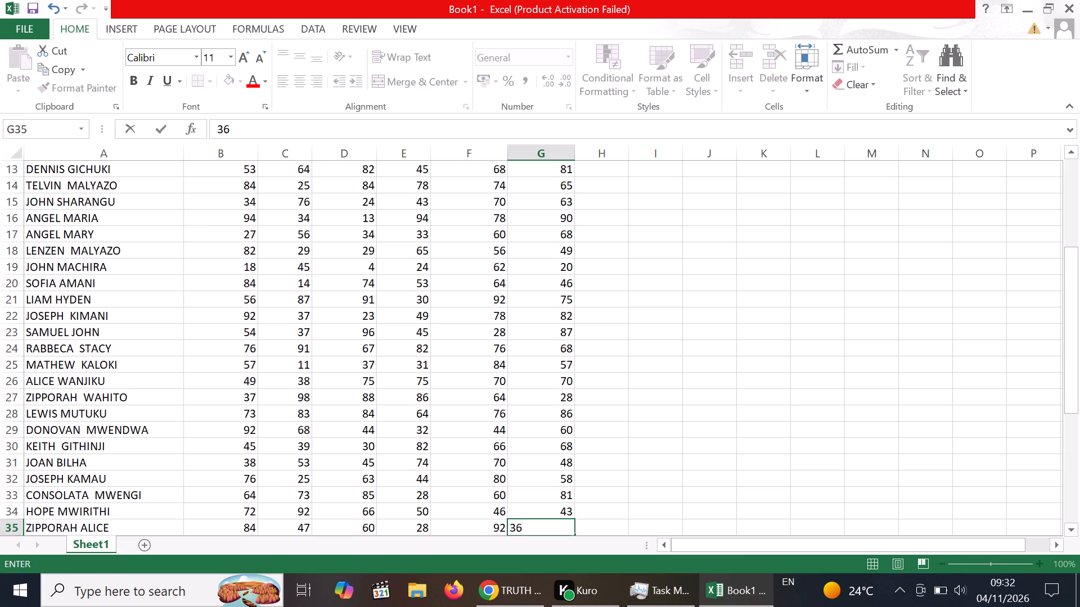
pyautogui.press('Return')
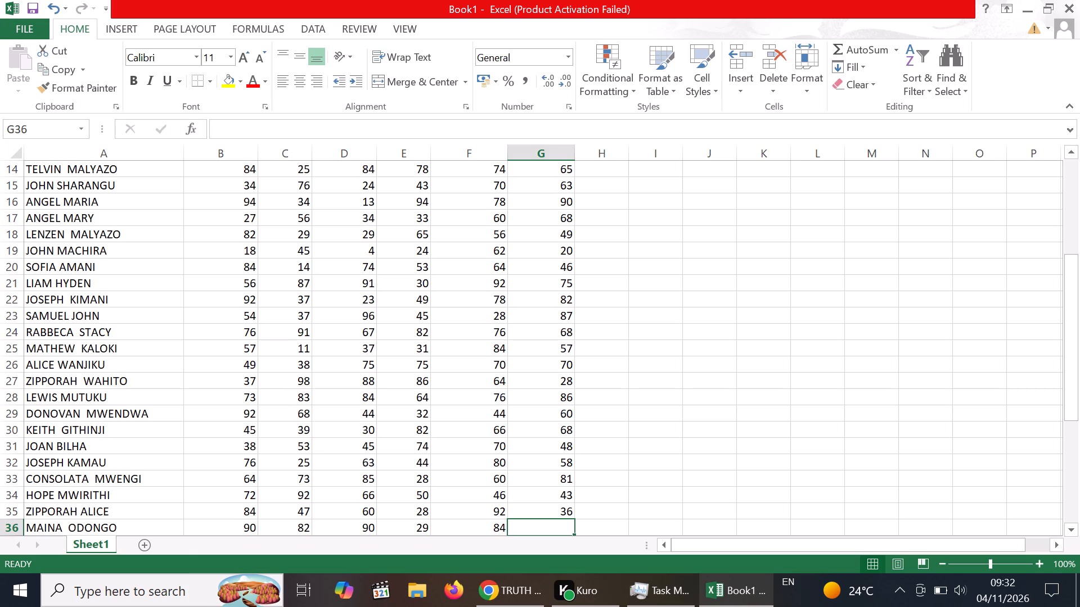
pyautogui.write('83')
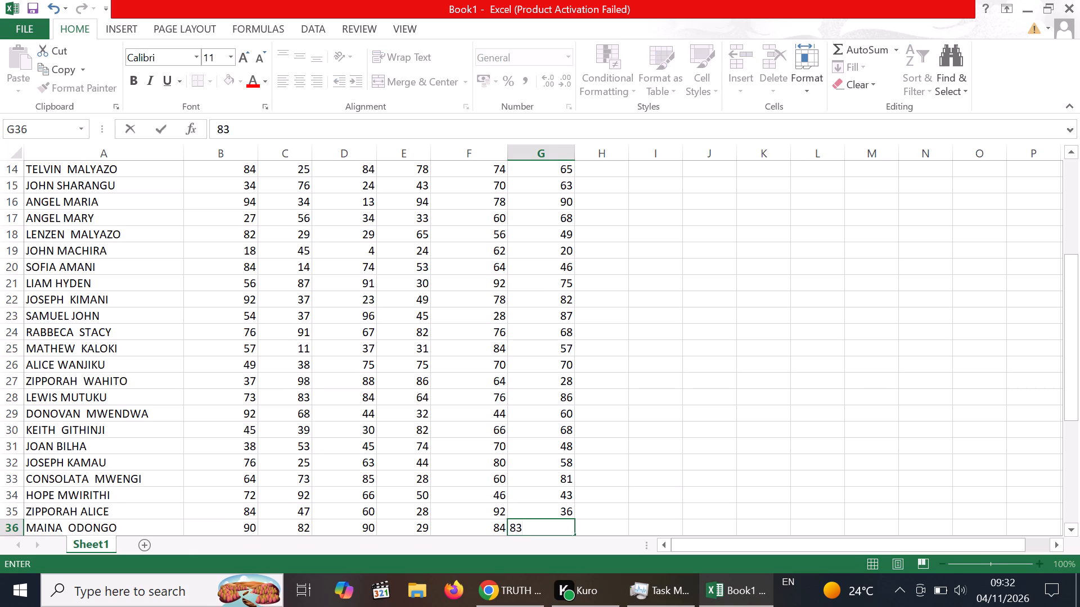
pyautogui.press('Return')
pyautogui.press('2')
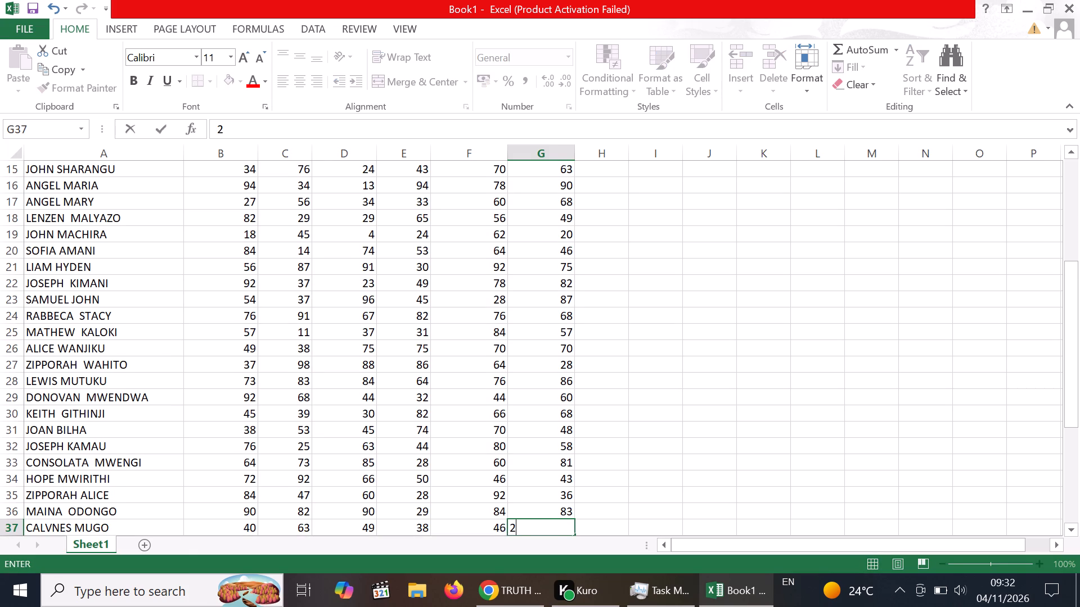
pyautogui.press('8')
pyautogui.press('Return')
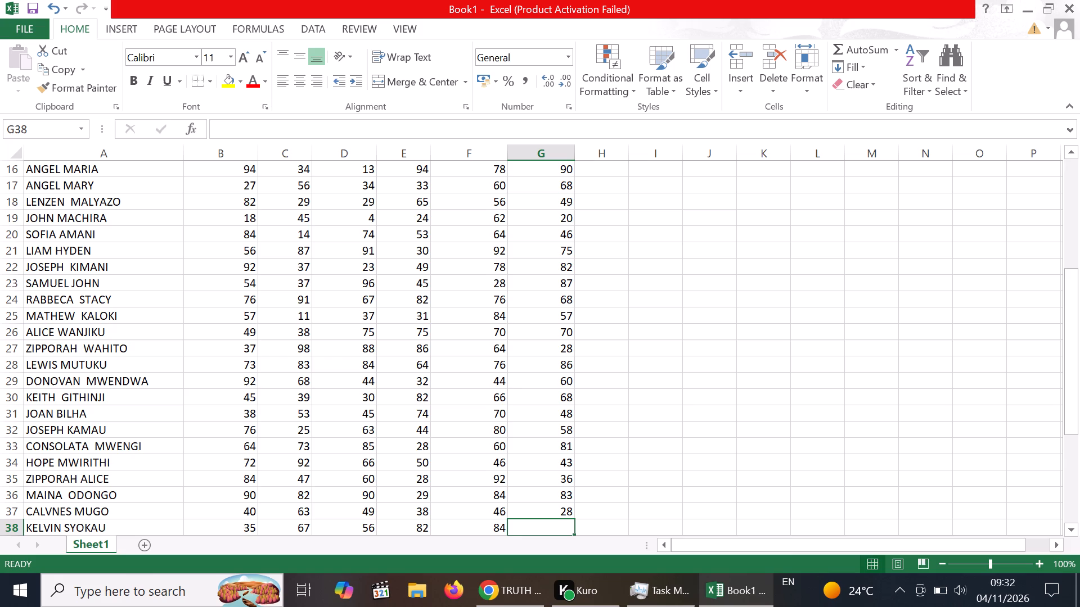
# Enter the CHEMISTRY marks 85, 86, 48, 70 and 39 in cells G38 to G42.
pyautogui.write('85')
pyautogui.press('Return')
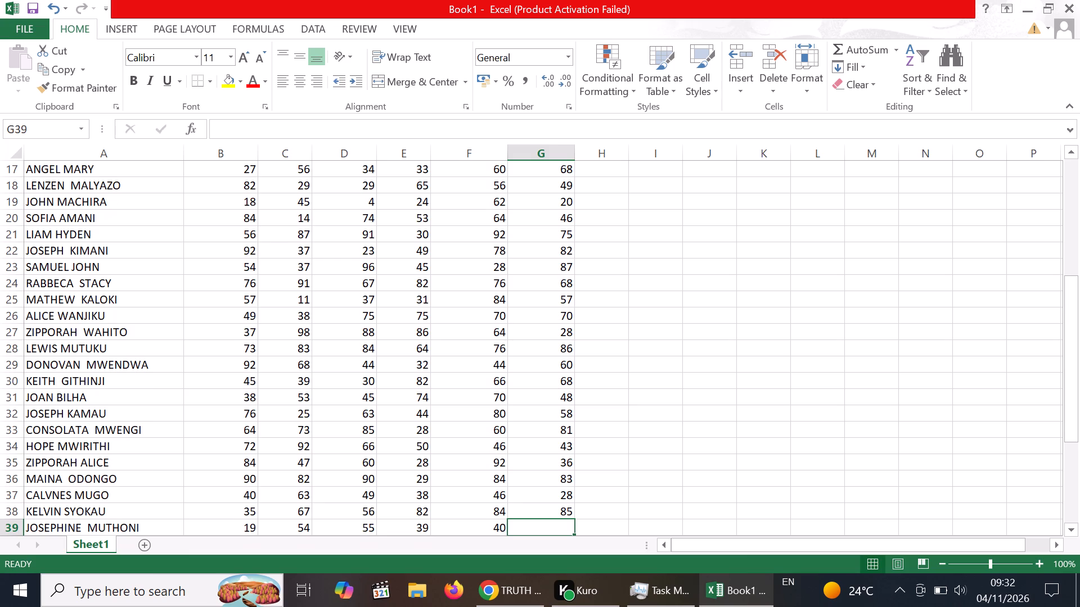
pyautogui.write('86')
pyautogui.press('Return')
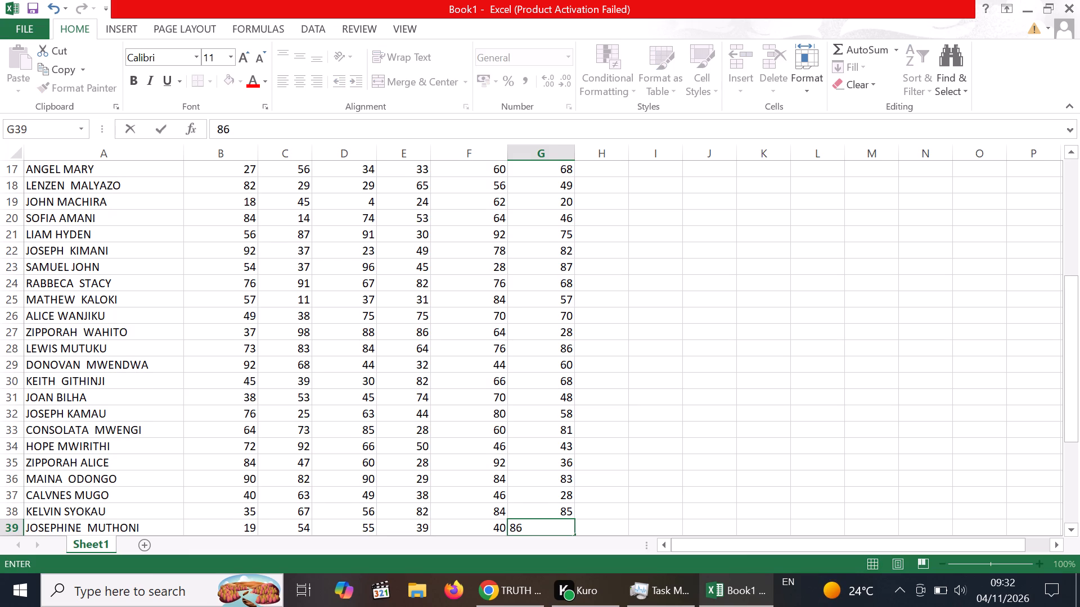
pyautogui.write('48')
pyautogui.press('Return')
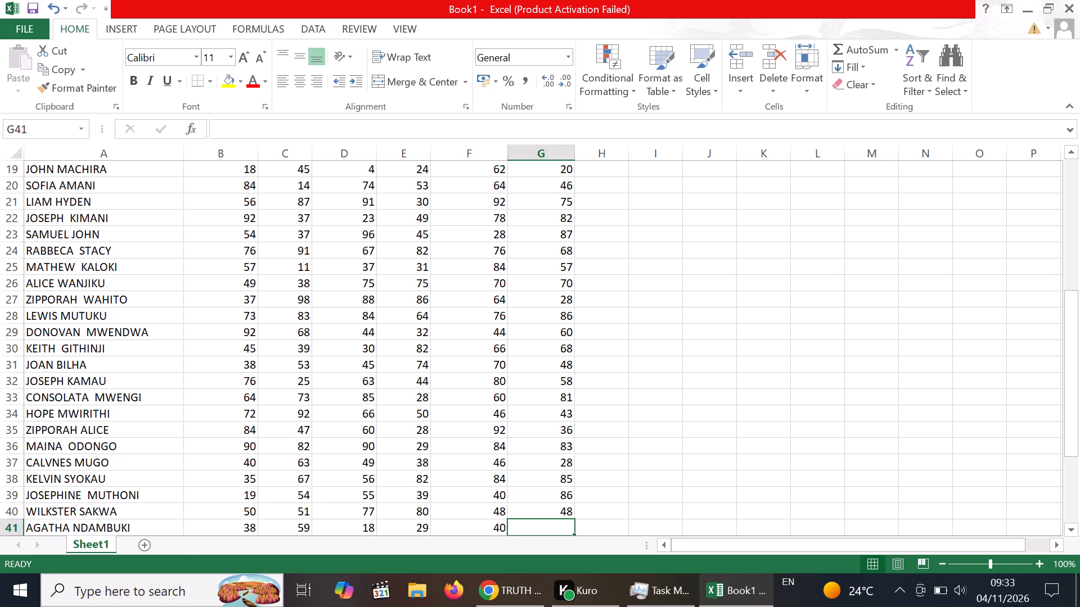
pyautogui.write('70')
pyautogui.press('Return')
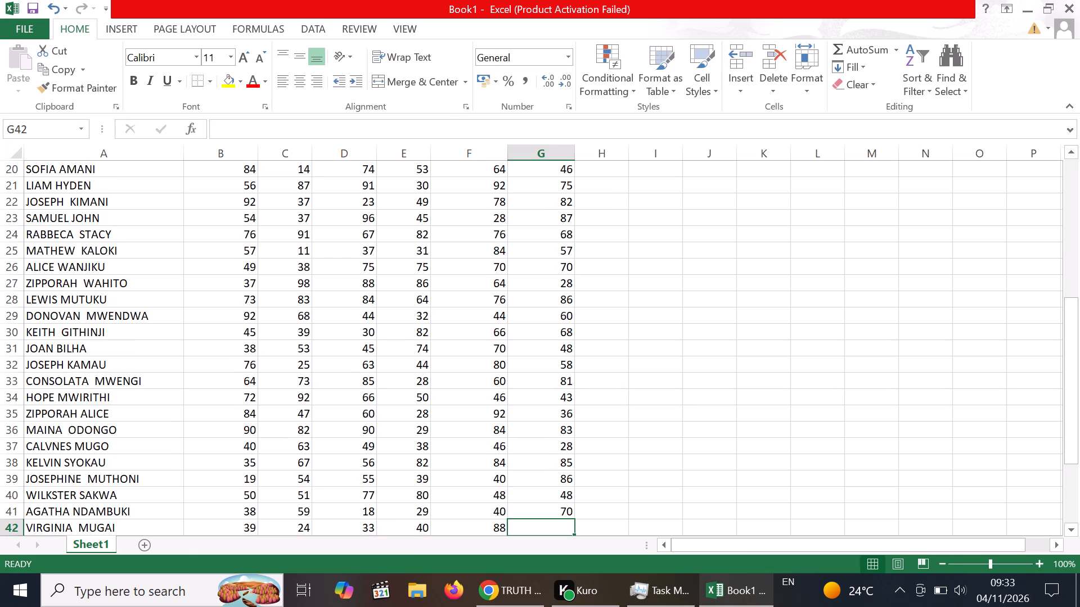
pyautogui.press('3')
pyautogui.press('9')
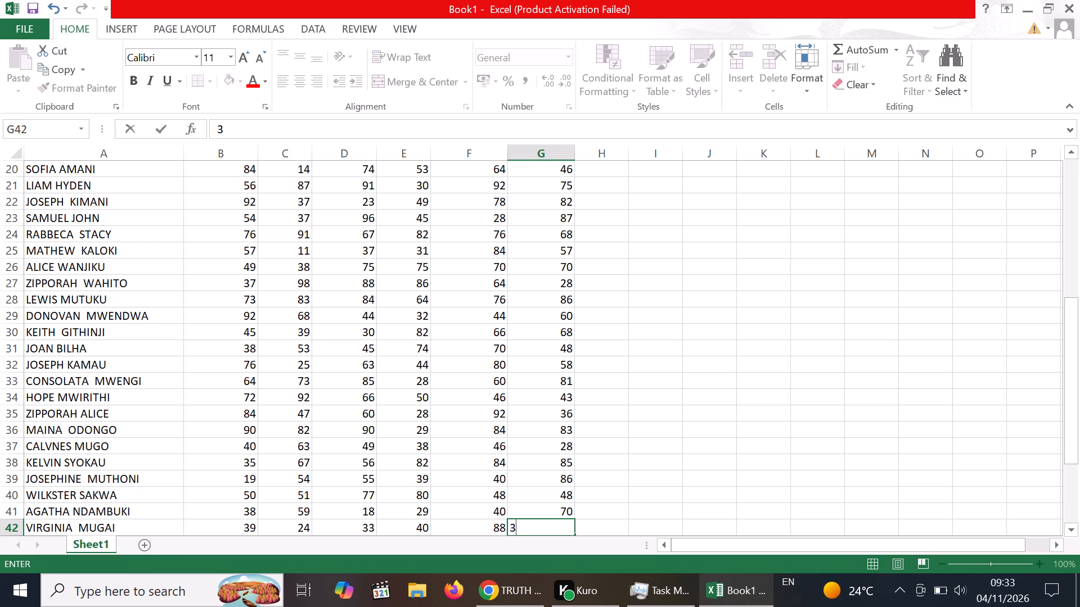
pyautogui.press('Return')
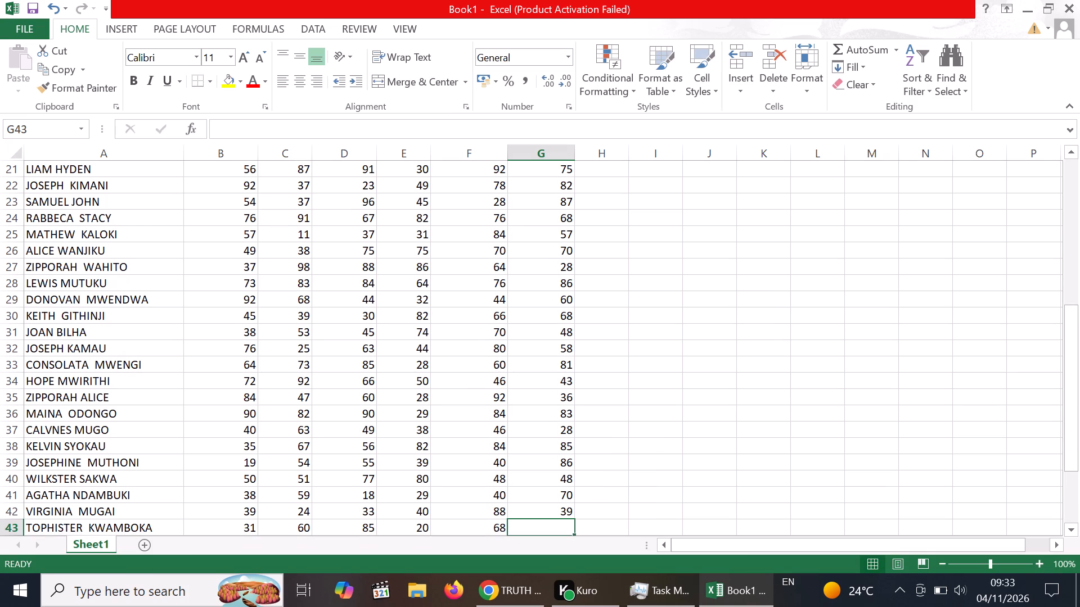
# Enter the CHEMISTRY marks 60, 38, 15 and 8 in cells G43 to G46.
pyautogui.write('60')
pyautogui.press('Return')
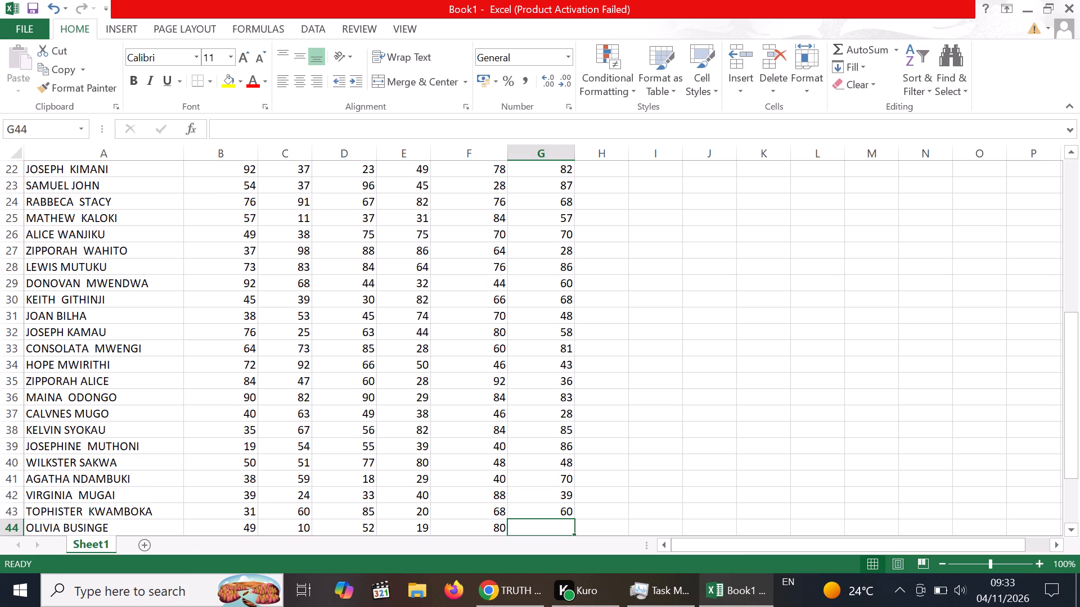
pyautogui.write('38')
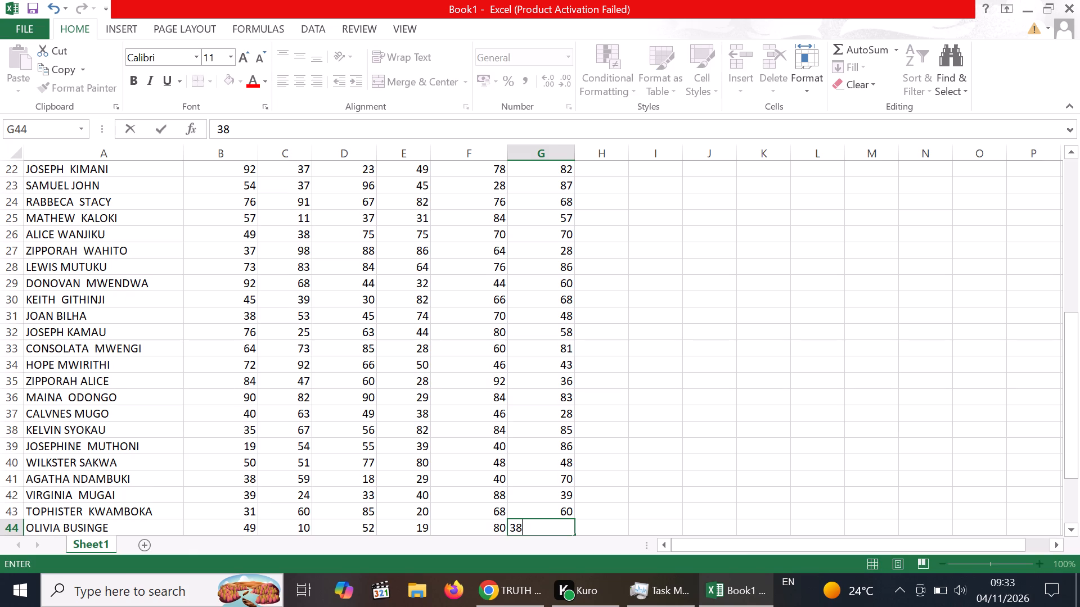
pyautogui.press('Return')
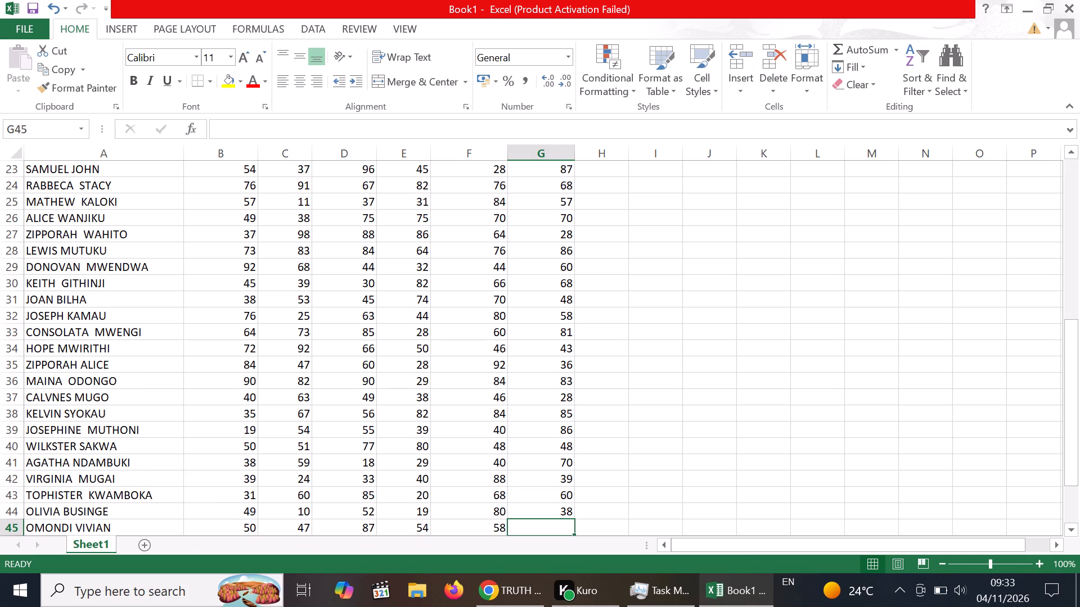
pyautogui.write('15')
pyautogui.press('Return')
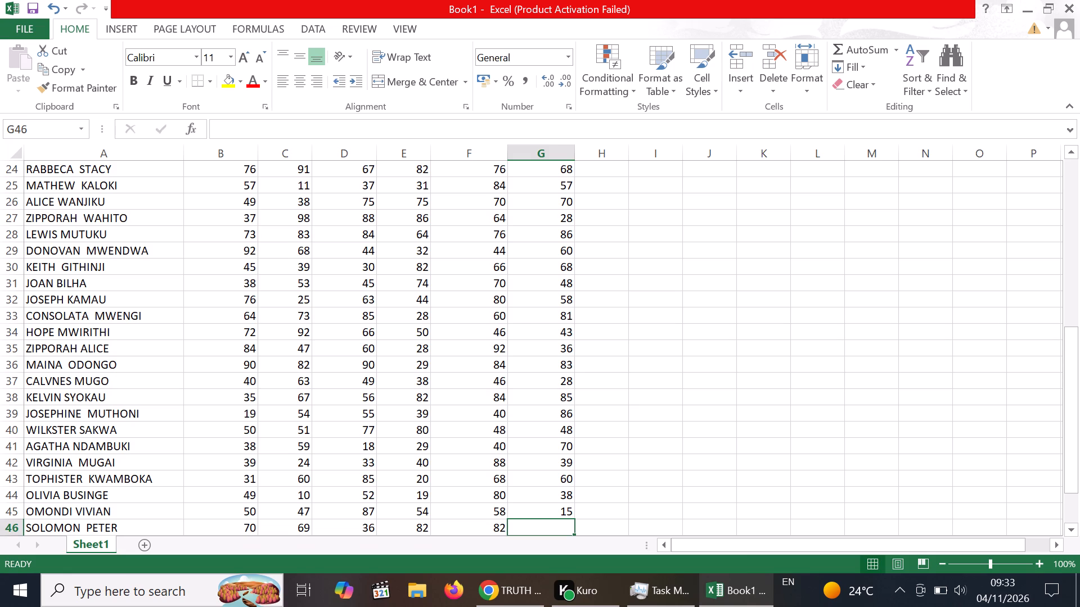
pyautogui.write('886')
pyautogui.press('BackSpace')
pyautogui.press('BackSpace')
pyautogui.press('Return')
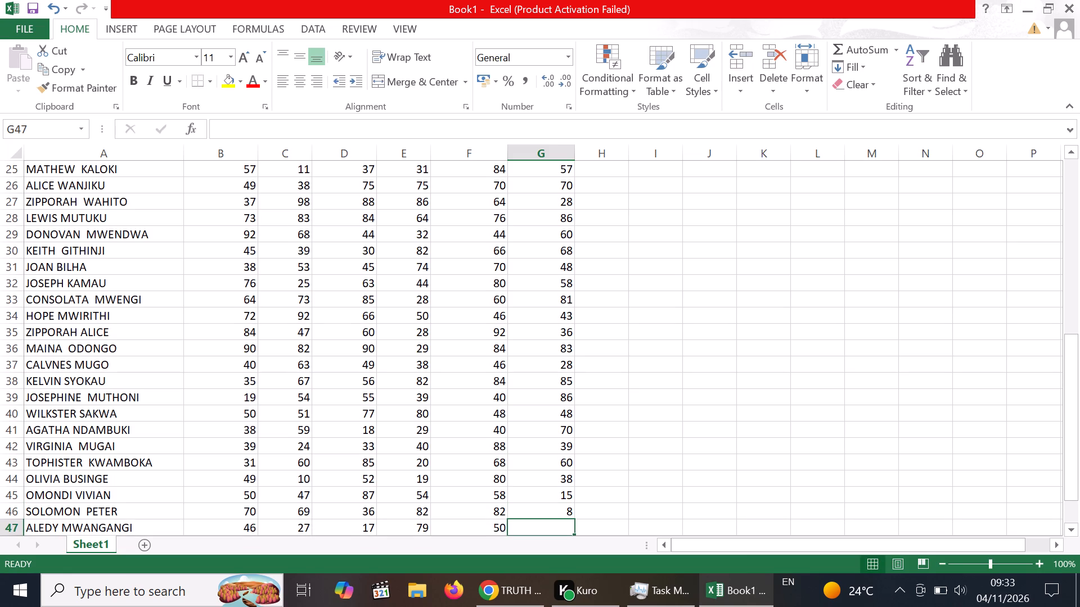
# Enter the CHEMISTRY marks 47, 10, 61 and 24 in cells G47 to G50.
pyautogui.write('47')
pyautogui.press('Return')
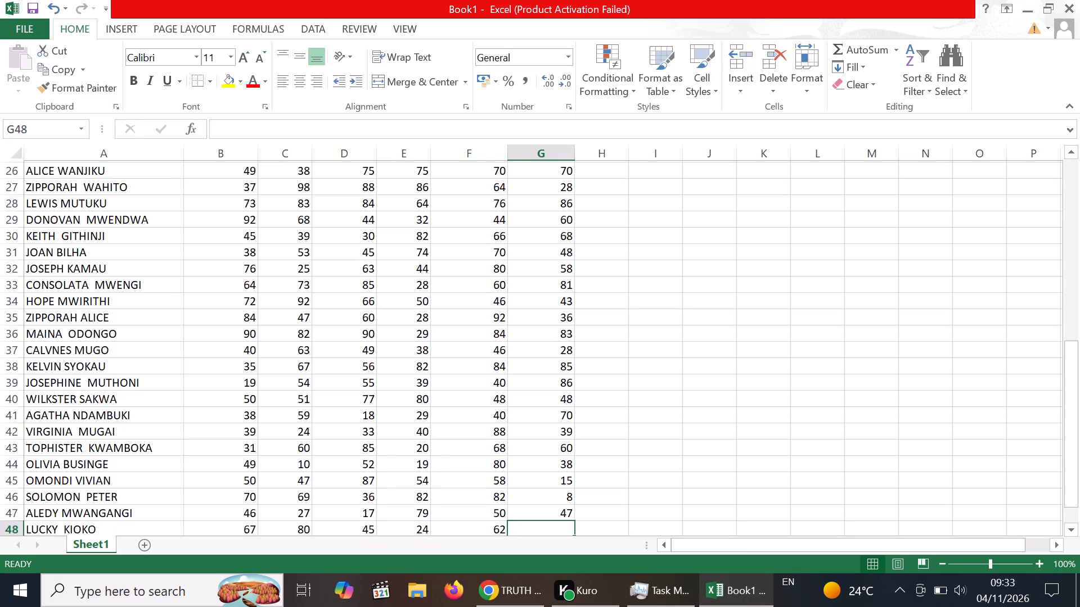
pyautogui.write('10')
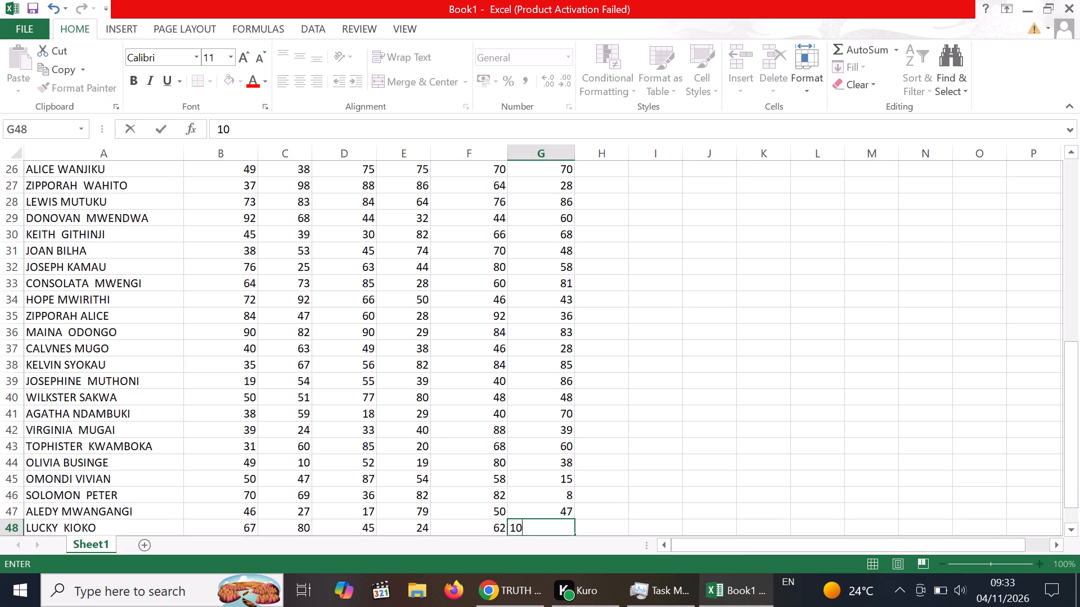
pyautogui.press('Return')
pyautogui.press('8')
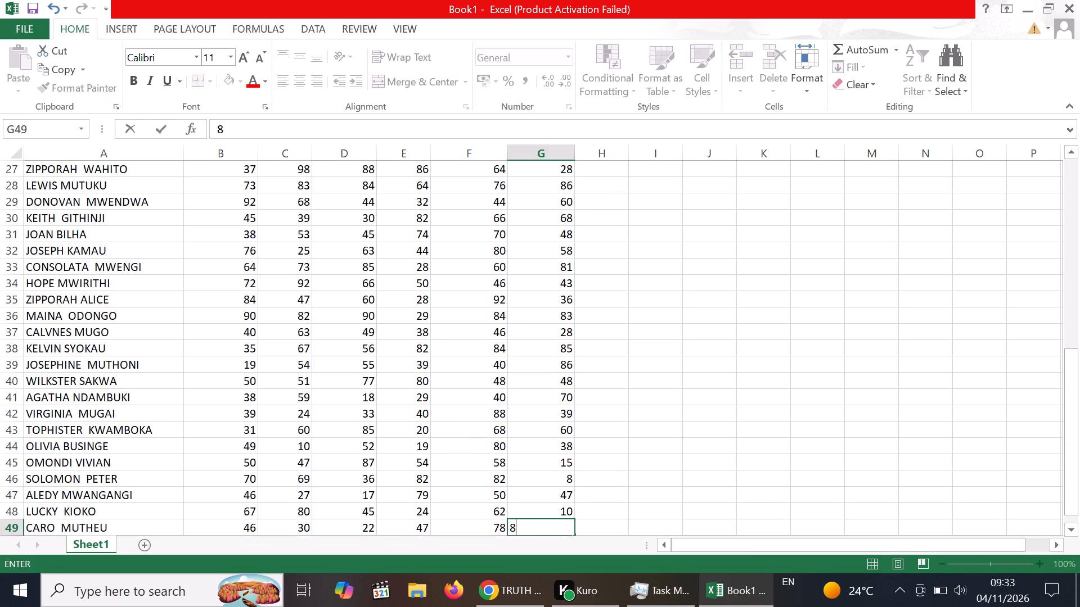
pyautogui.press('BackSpace')
pyautogui.write('61')
pyautogui.press('Return')
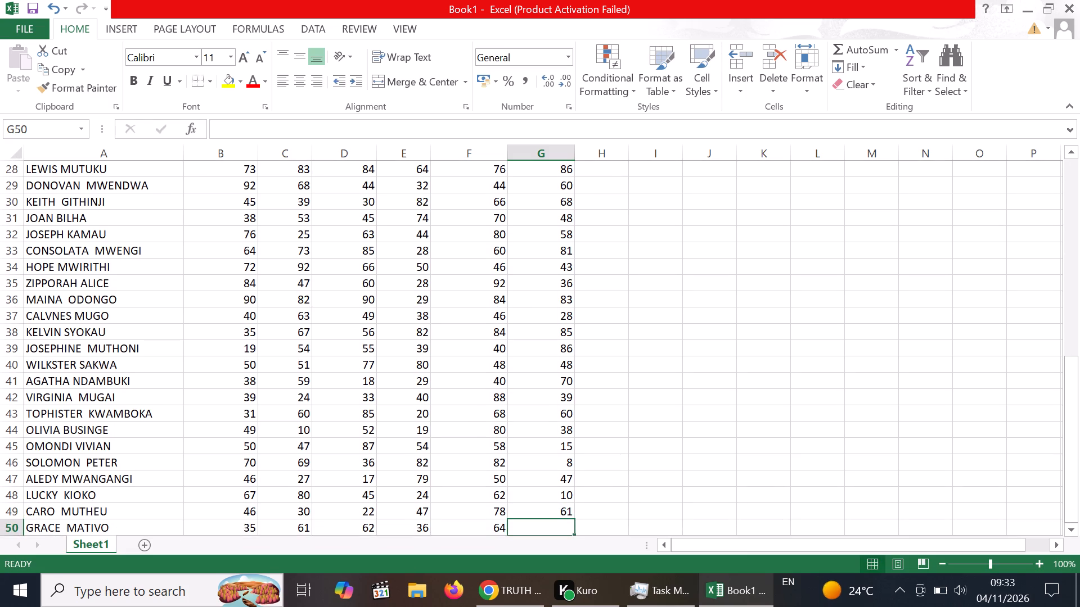
pyautogui.write('24')
pyautogui.press('Return')
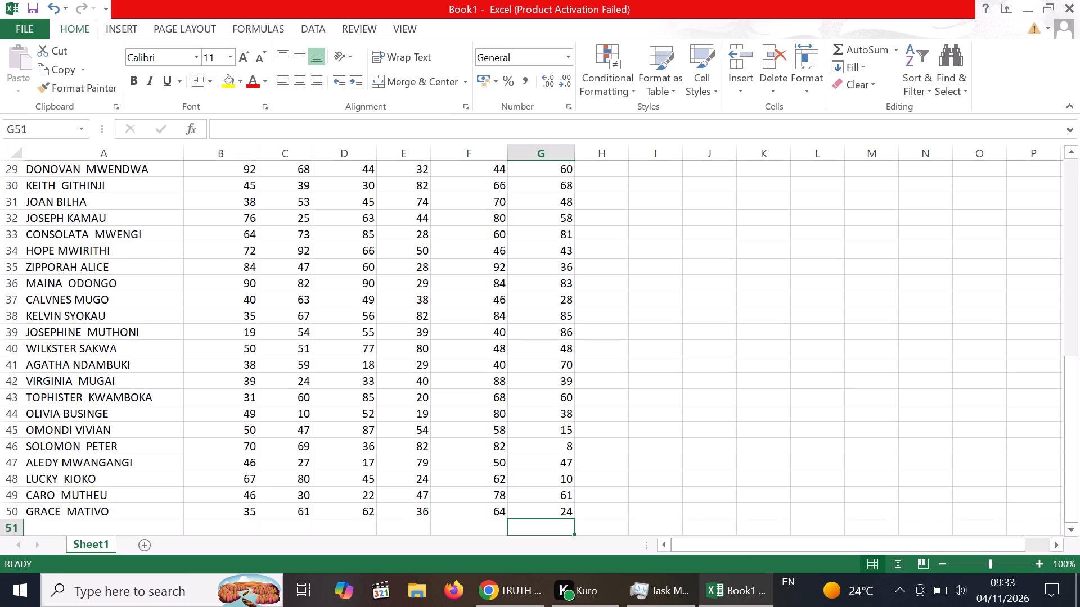
# Delete the empty BIOLOGY and HISTORY columns from the marks sheet.
pyautogui.moveTo(1071, 452); pyautogui.dragTo(1061, 357)
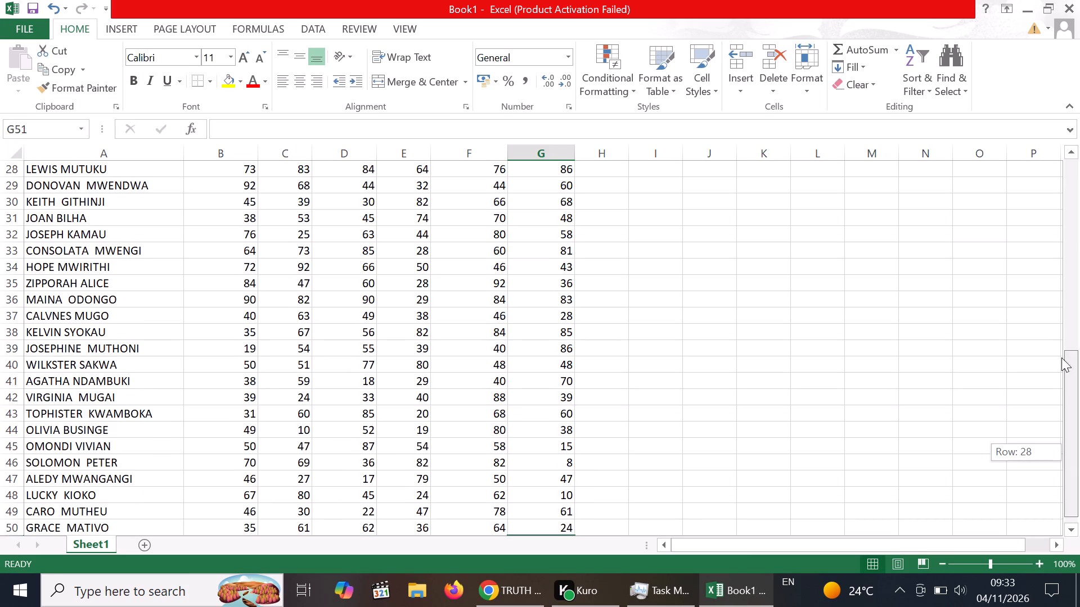
pyautogui.moveTo(1061, 357); pyautogui.dragTo(1063, 206)
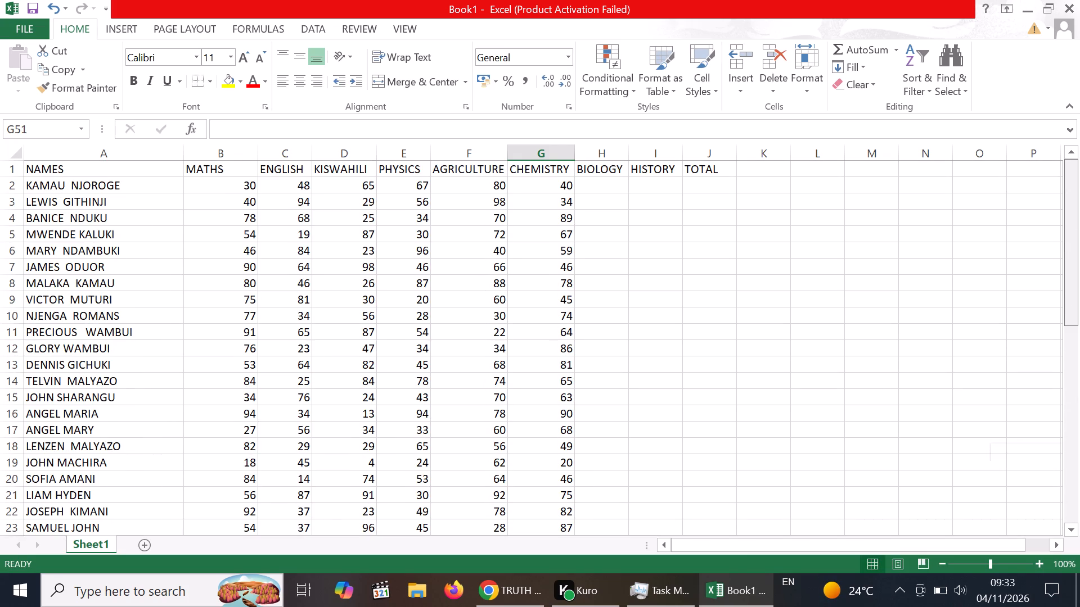
pyautogui.click(601, 170)
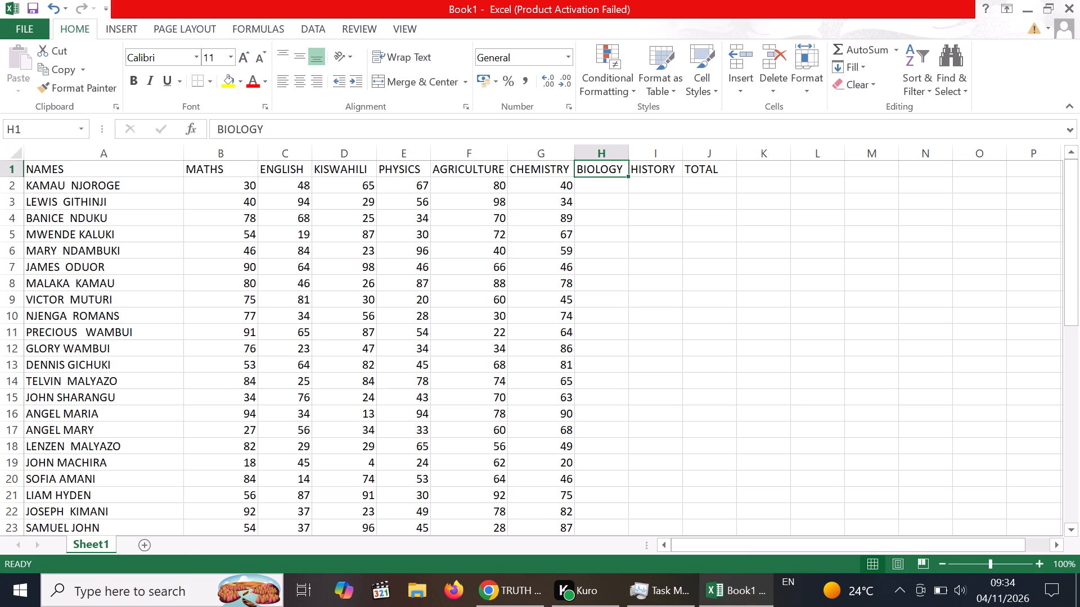
pyautogui.rightClick(601, 170)
pyautogui.click(582, 139)
pyautogui.click(605, 149)
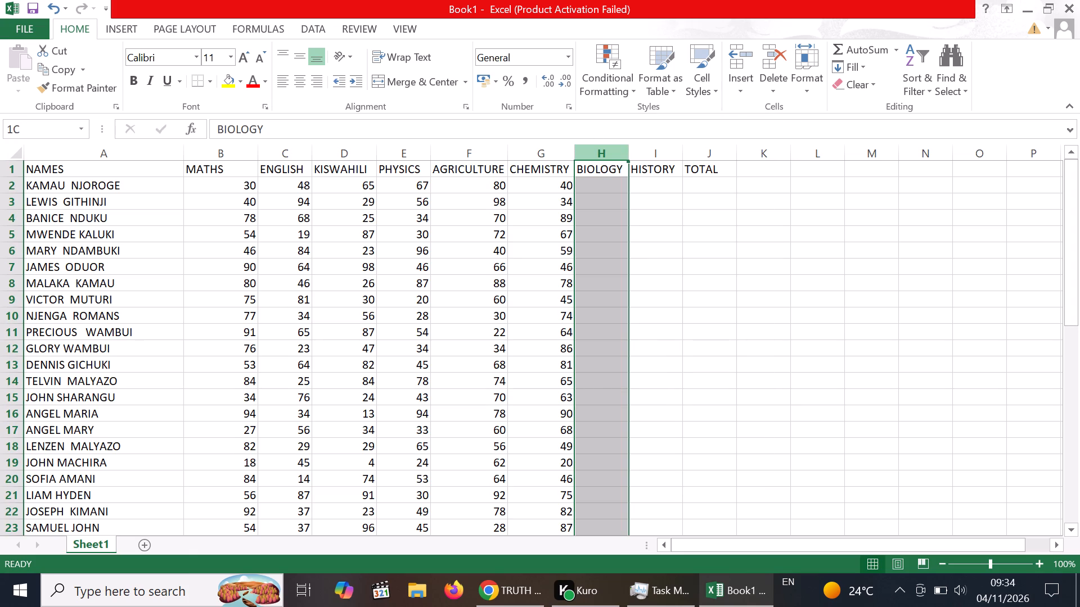
pyautogui.rightClick(605, 149)
pyautogui.click(640, 280)
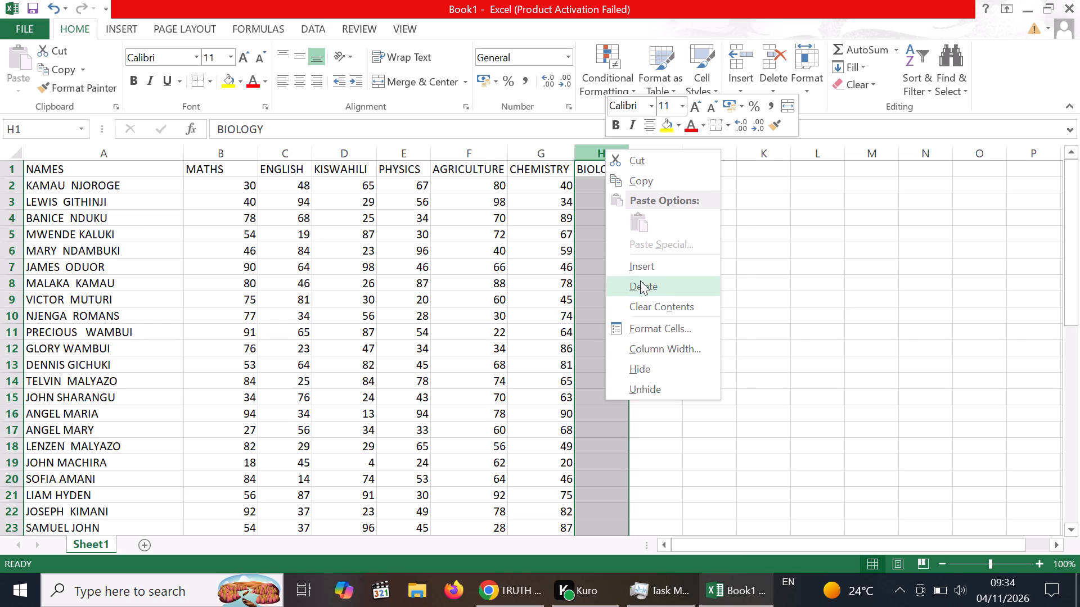
pyautogui.click(598, 148)
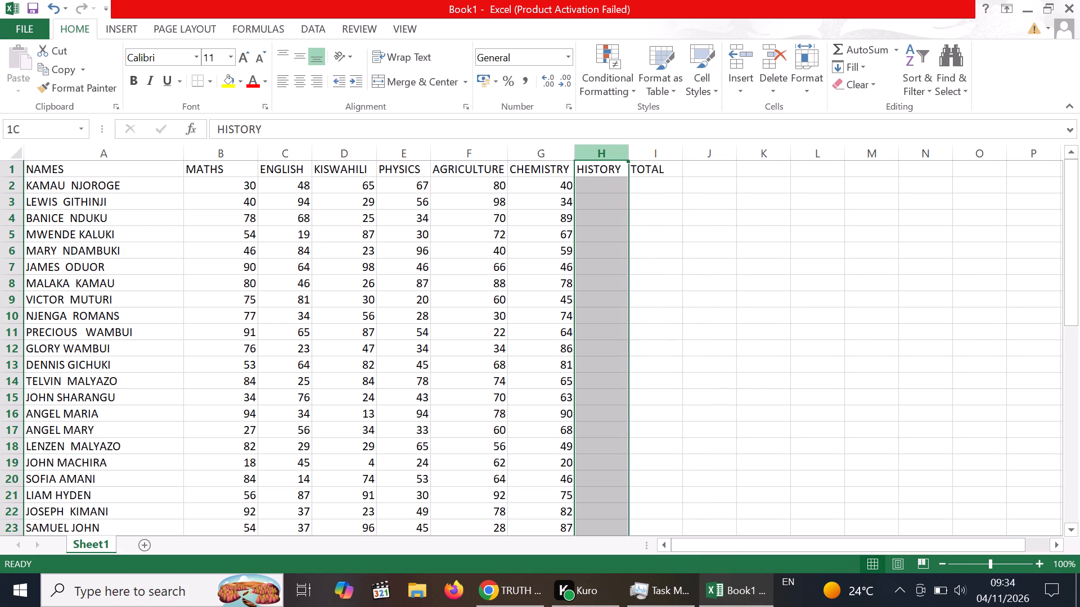
pyautogui.rightClick(598, 148)
pyautogui.click(638, 281)
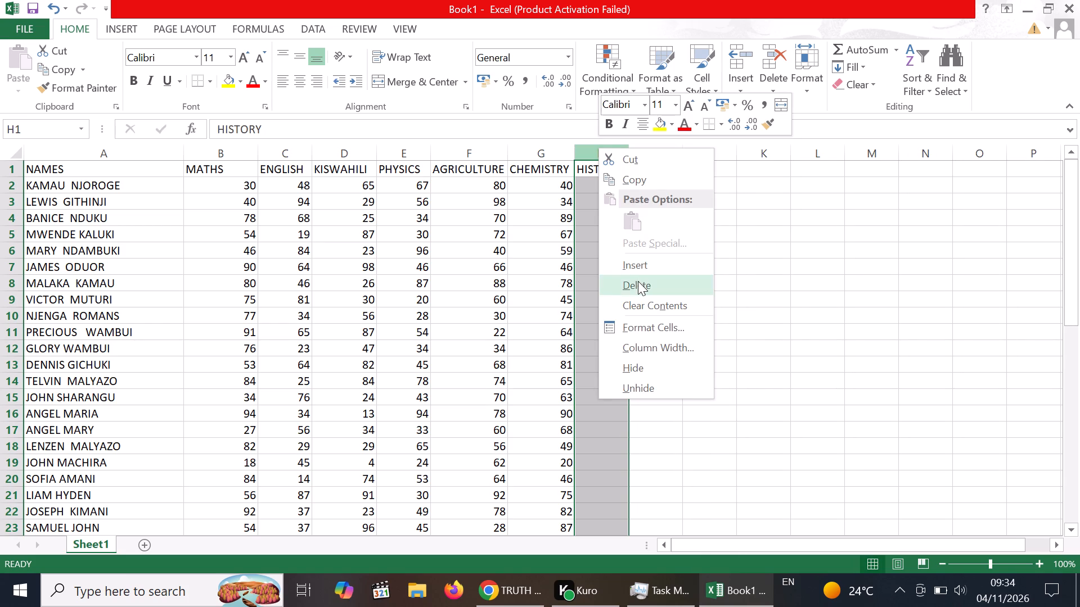
# Insert a SUM function in TOTAL cell H2 that adds the first student's marks in B2:G2.
pyautogui.click(607, 199)
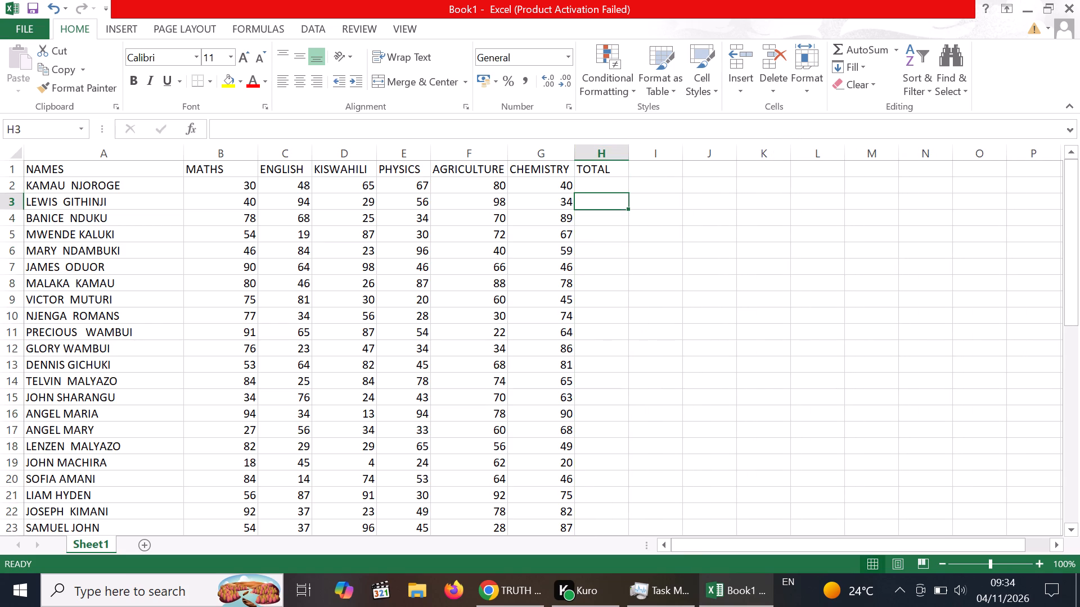
pyautogui.click(601, 184)
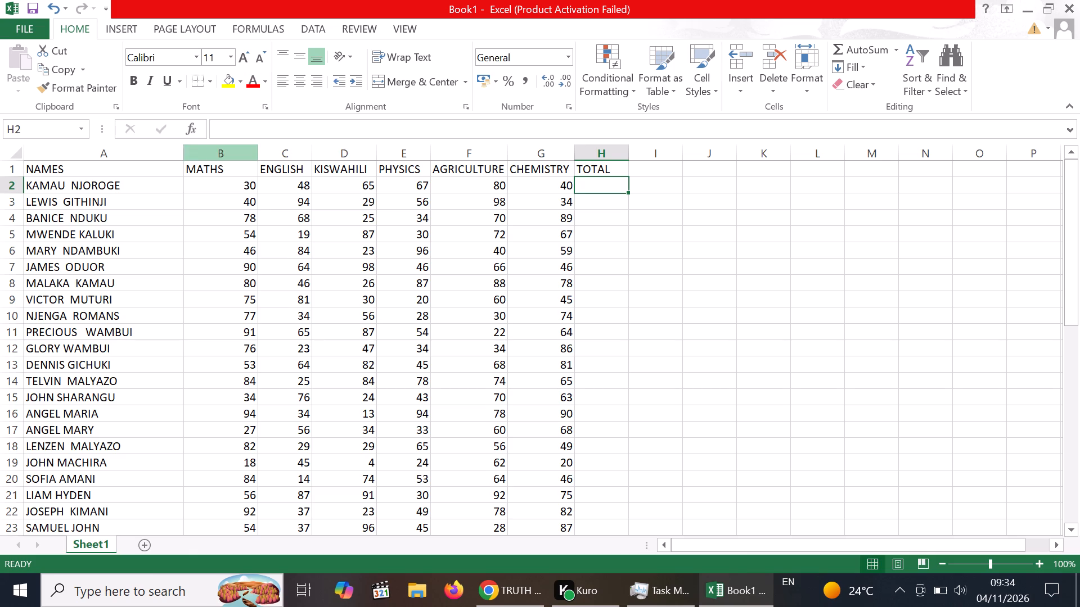
pyautogui.click(188, 132)
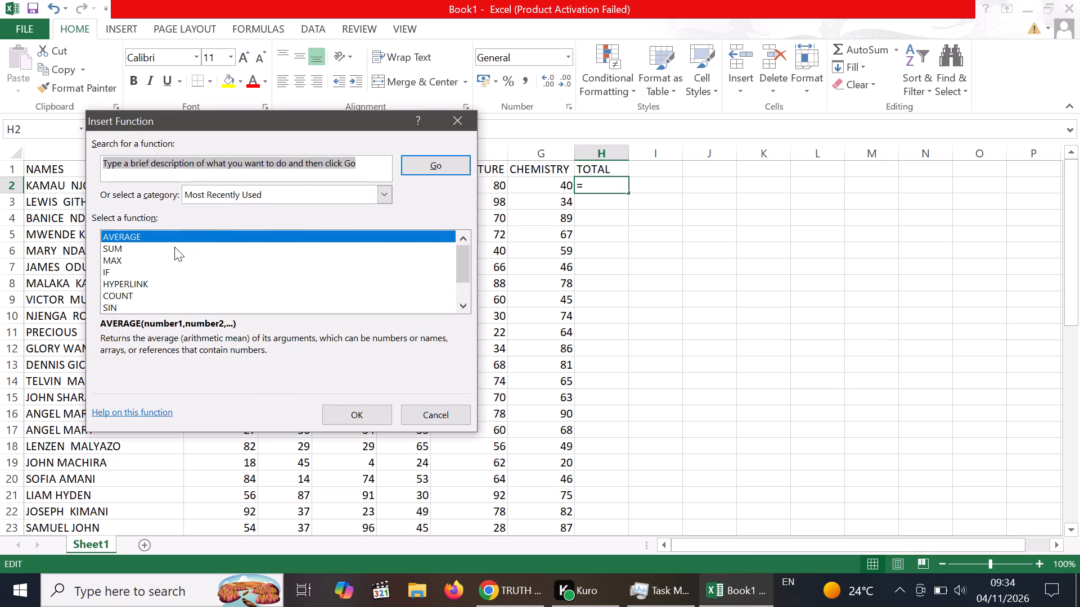
pyautogui.click(155, 245)
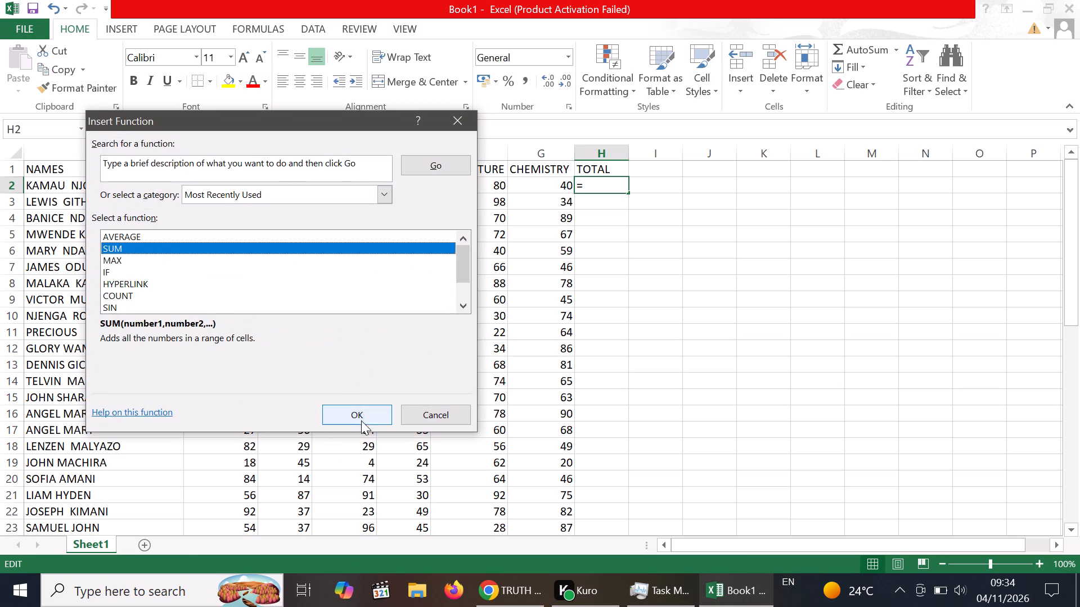
pyautogui.click(363, 415)
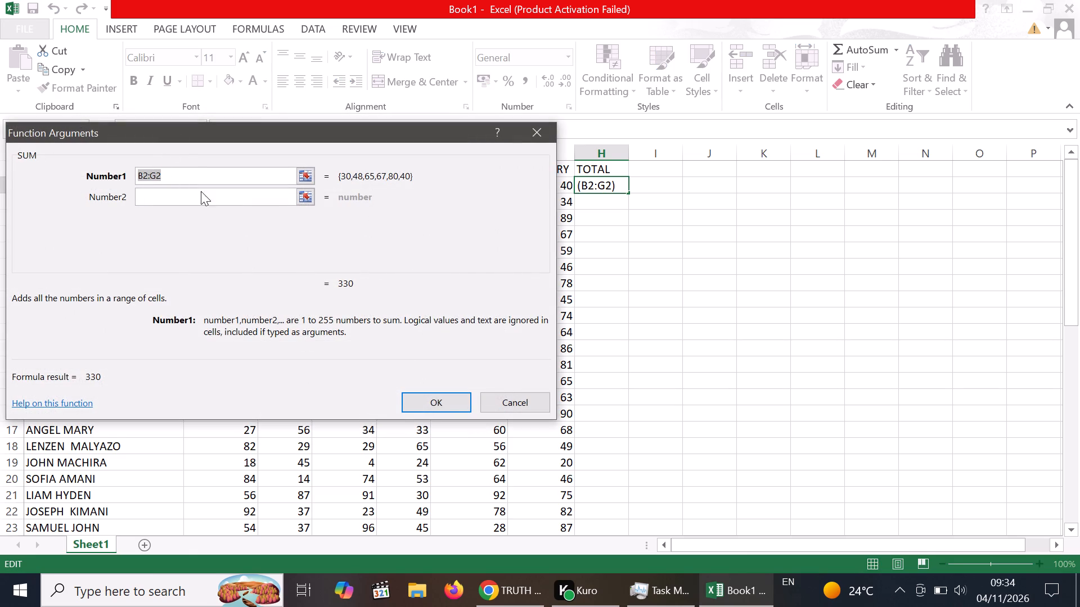
pyautogui.click(434, 405)
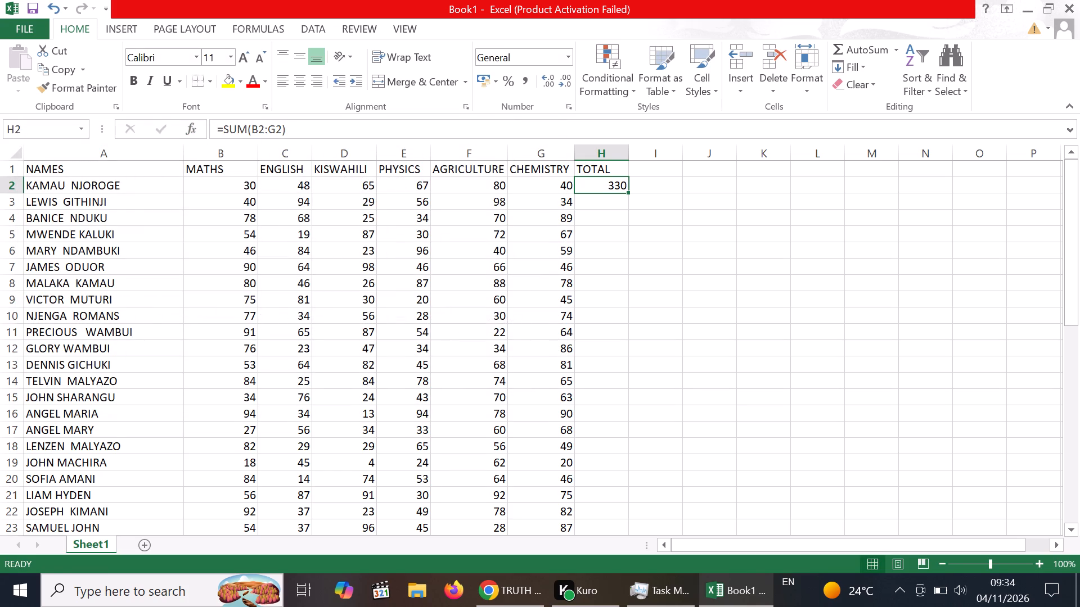
# Insert a SUM function in TOTAL cell H3 that adds the marks in B3:G3.
pyautogui.click(609, 201)
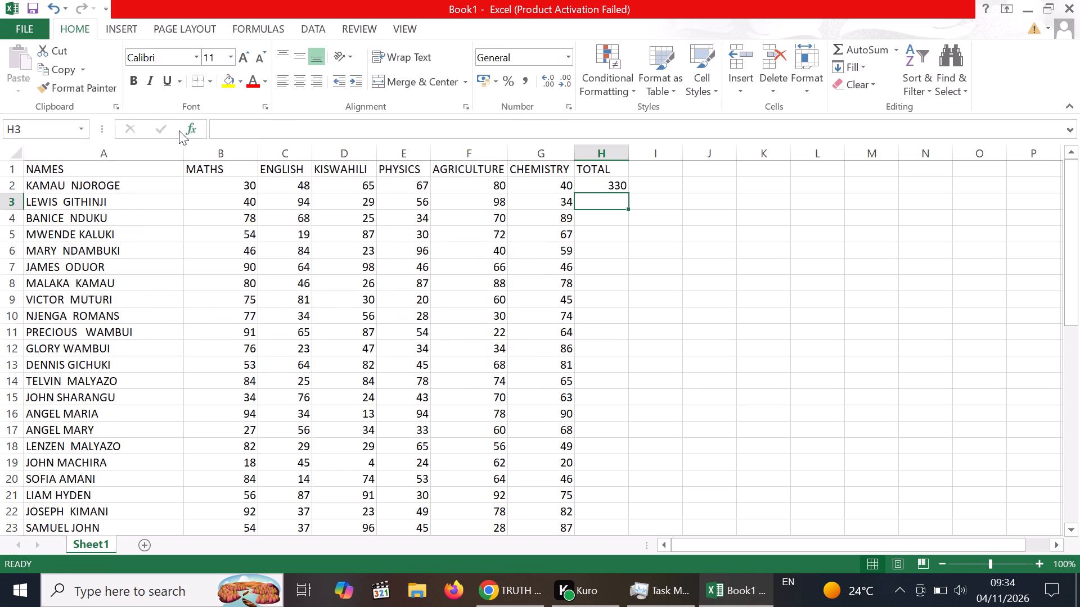
pyautogui.click(192, 129)
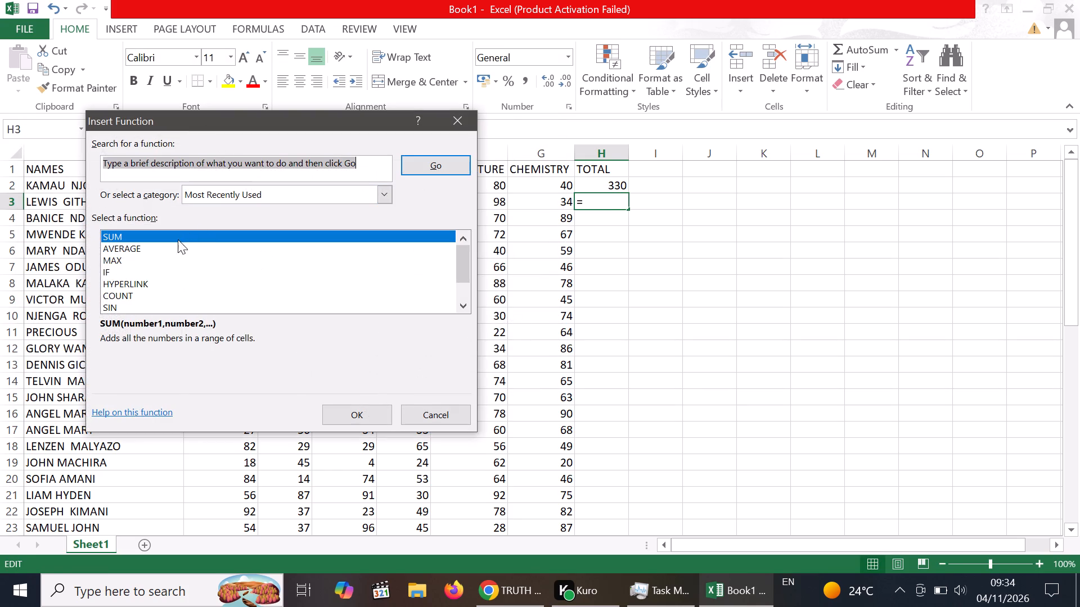
pyautogui.click(364, 411)
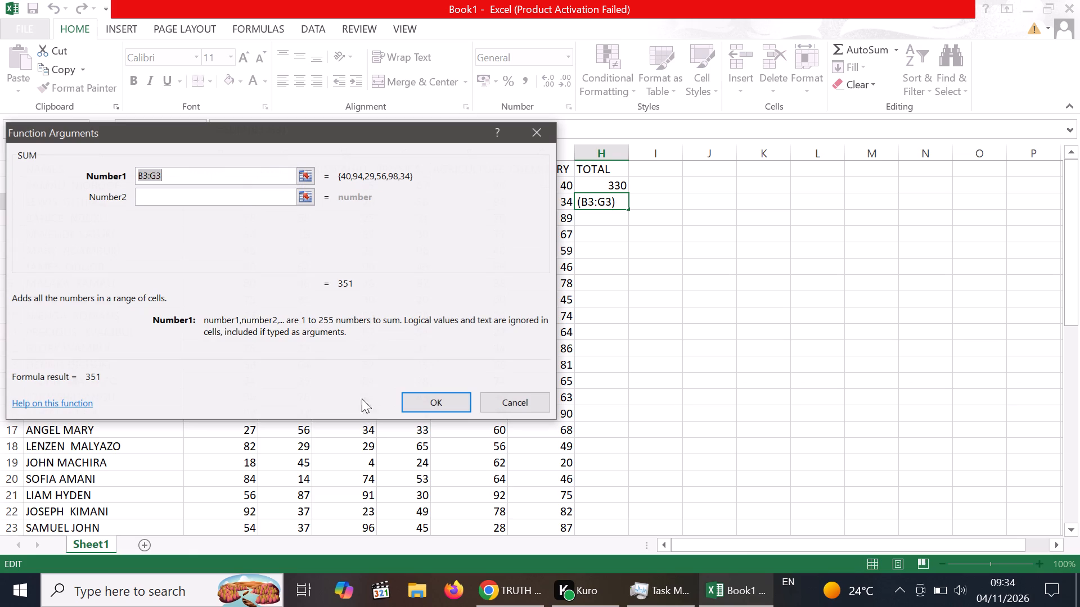
pyautogui.click(439, 404)
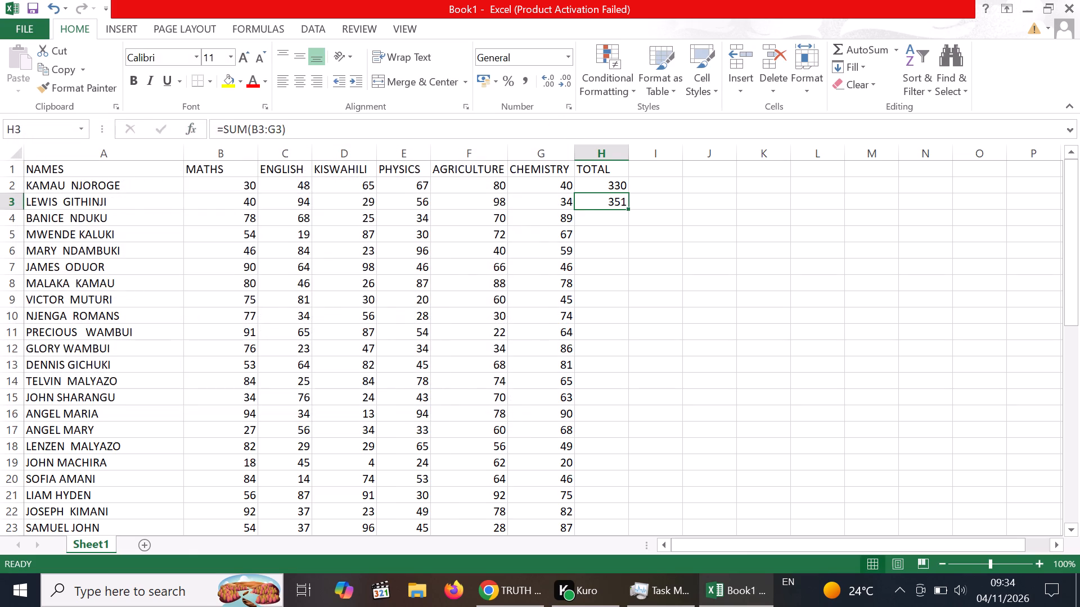
# Fill the SUM formula from H3 down the TOTAL column to H50, the last student's row.
pyautogui.moveTo(629, 207); pyautogui.dragTo(636, 283)
pyautogui.scroll(1, 629, 223)
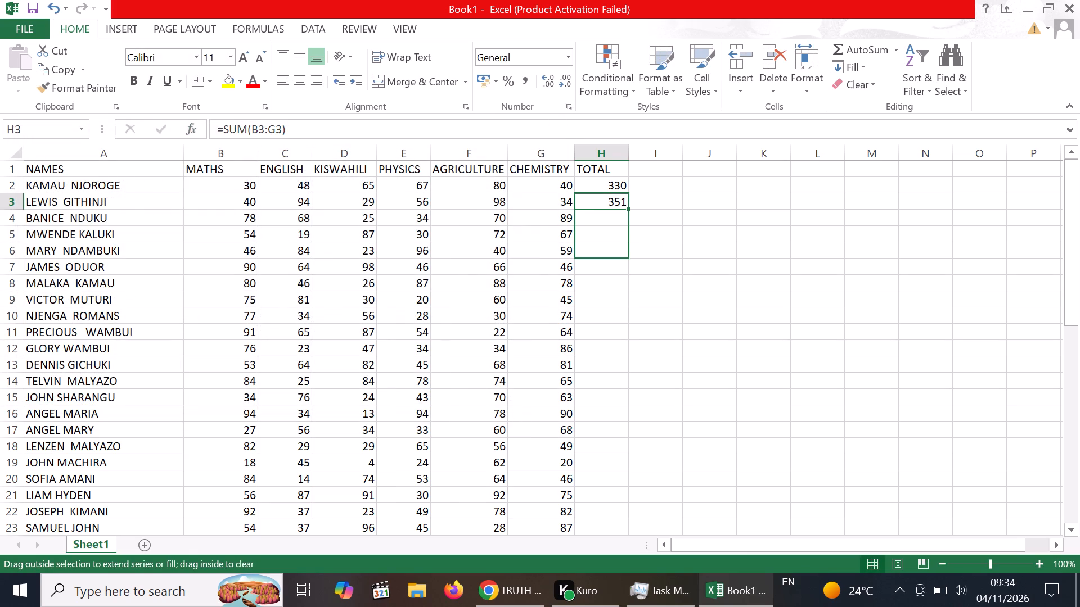
pyautogui.scroll(1, 636, 283)
pyautogui.moveTo(636, 283); pyautogui.dragTo(635, 522)
pyautogui.scroll(-1, 636, 511)
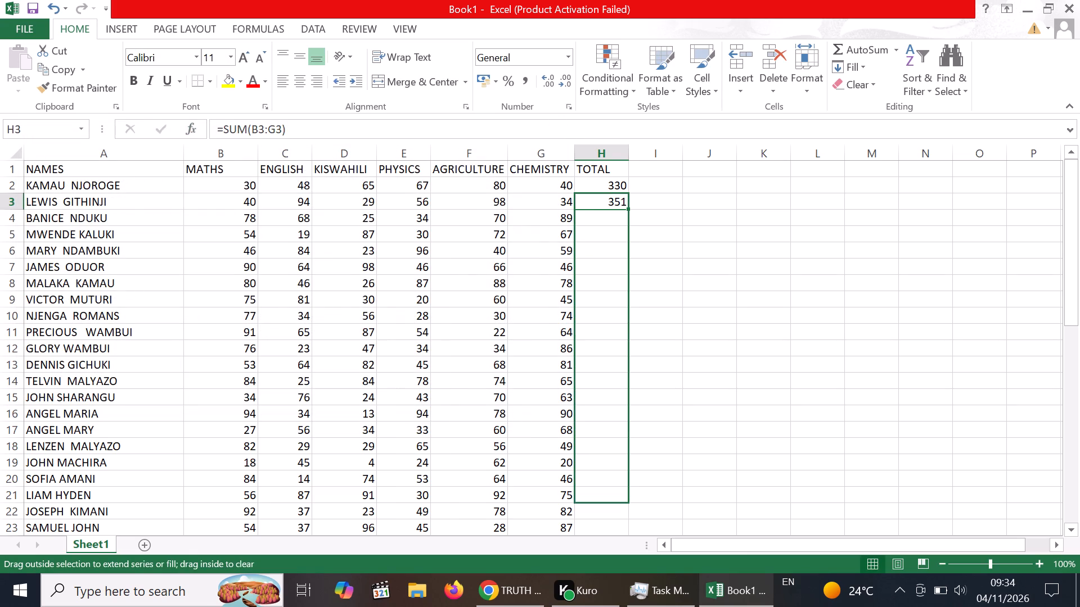
pyautogui.scroll(-1, 635, 522)
pyautogui.moveTo(635, 522); pyautogui.dragTo(629, 534)
pyautogui.scroll(-1, 629, 531)
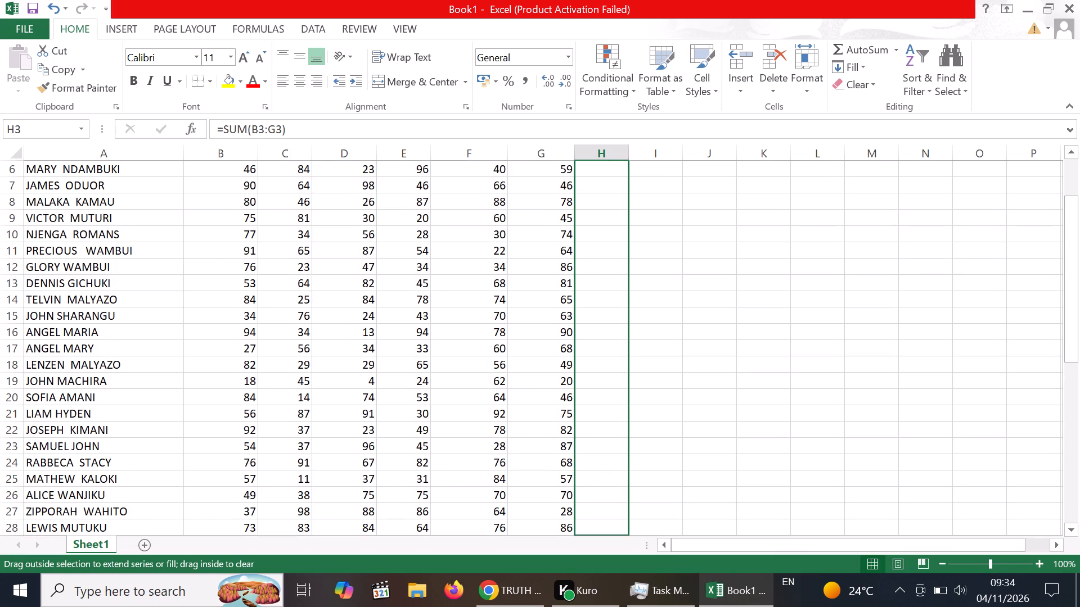
pyautogui.moveTo(629, 534); pyautogui.dragTo(629, 560)
pyautogui.scroll(-1, 629, 534)
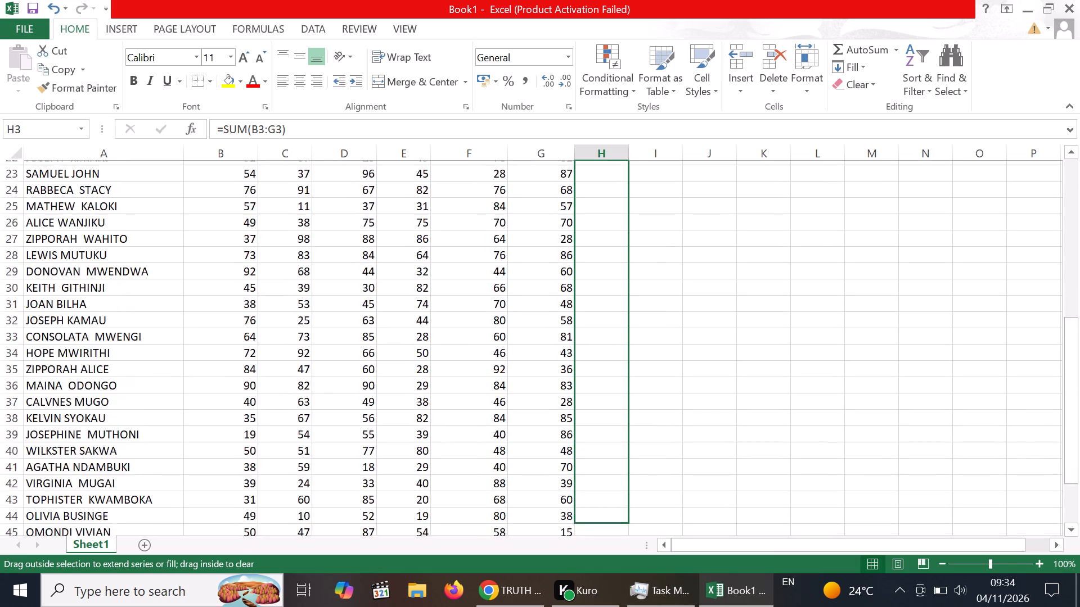
pyautogui.scroll(-1, 629, 560)
pyautogui.moveTo(629, 560); pyautogui.dragTo(613, 455)
pyautogui.scroll(-1, 629, 569)
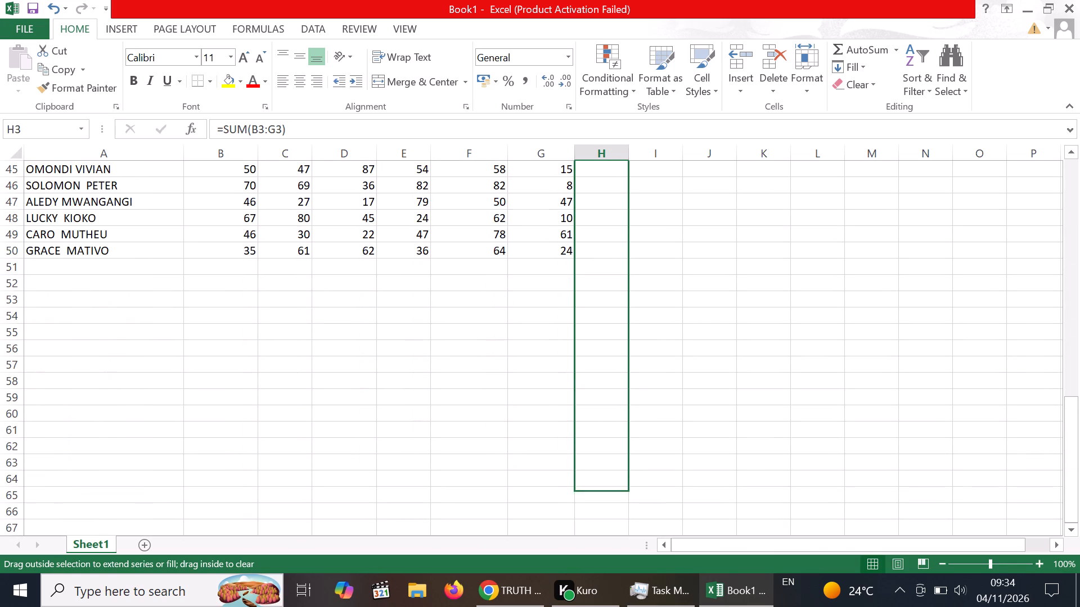
pyautogui.scroll(-1, 613, 455)
pyautogui.moveTo(613, 455); pyautogui.dragTo(615, 259)
pyautogui.scroll(-1, 615, 259)
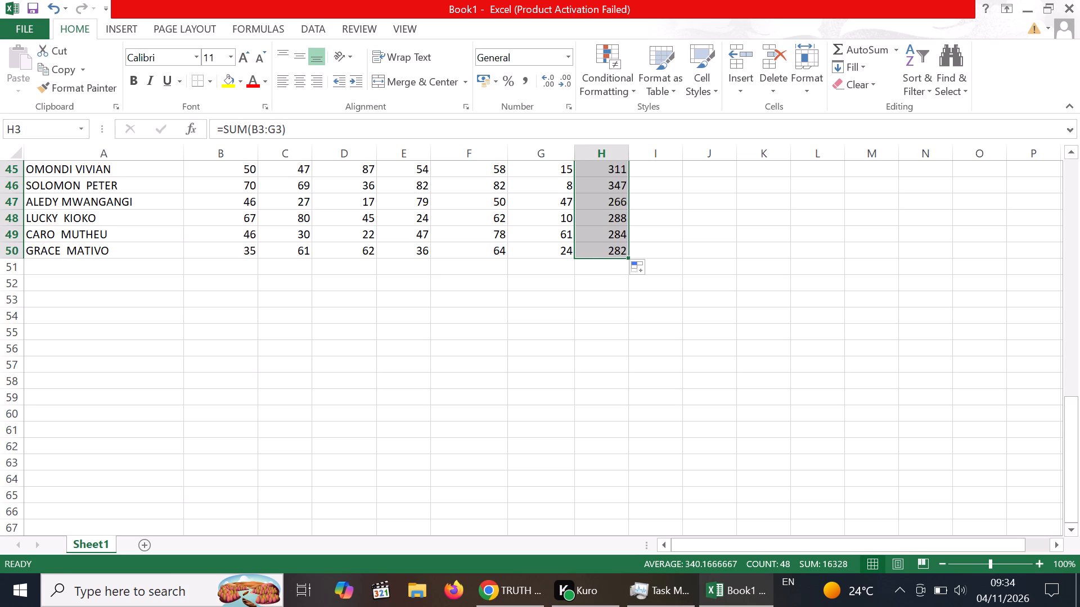
# Review the filled TOTAL column from the first student's row to the last.
pyautogui.moveTo(1078, 437); pyautogui.dragTo(1077, 248)
pyautogui.scroll(-1, 1078, 429)
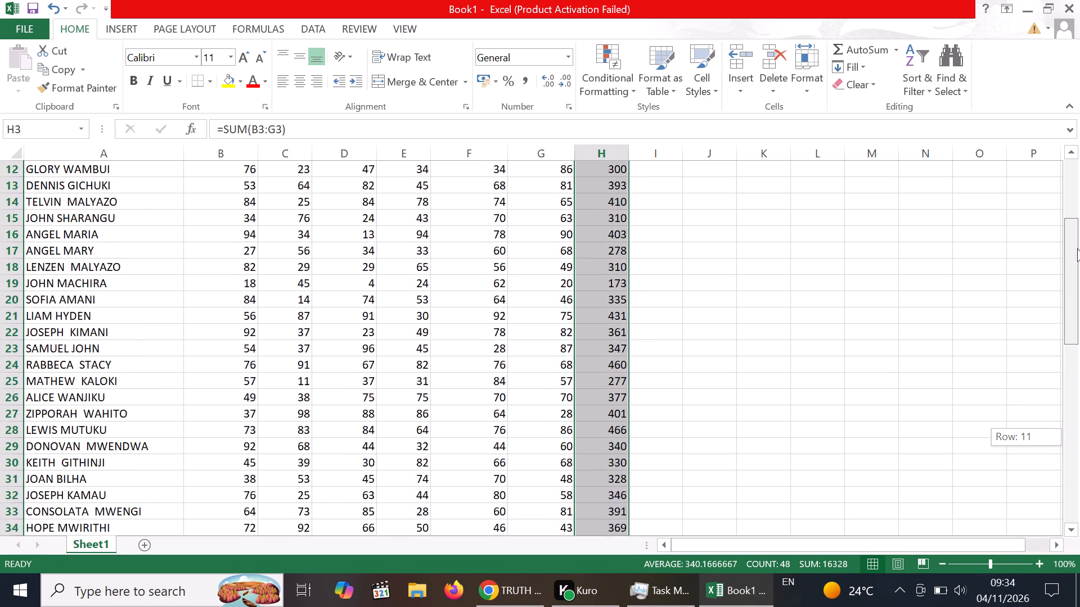
pyautogui.scroll(-1, 1077, 248)
pyautogui.moveTo(1077, 248); pyautogui.dragTo(1065, 187)
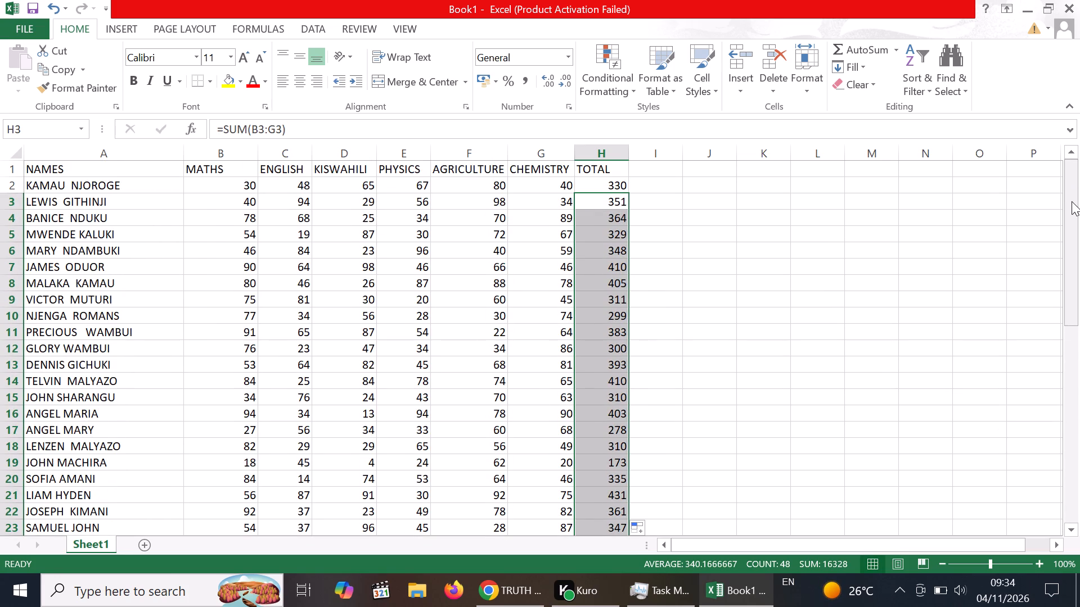
pyautogui.moveTo(1072, 201); pyautogui.dragTo(1079, 464)
pyautogui.scroll(1, 1074, 211)
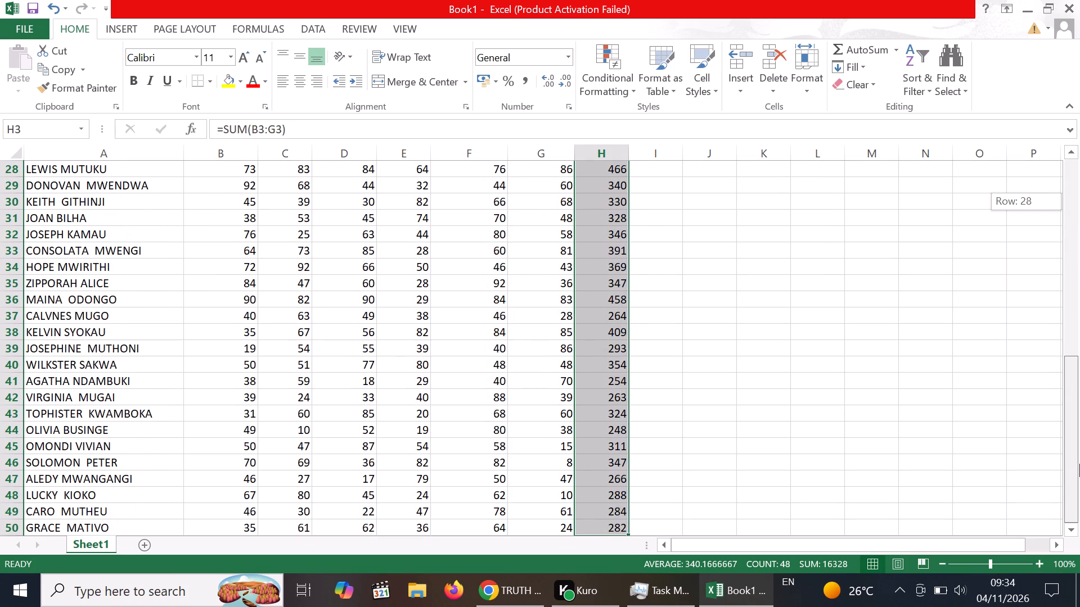
pyautogui.scroll(1, 1079, 464)
pyautogui.moveTo(1079, 464); pyautogui.dragTo(1079, 476)
pyautogui.moveTo(1074, 443); pyautogui.dragTo(1079, 514)
pyautogui.scroll(1, 1075, 460)
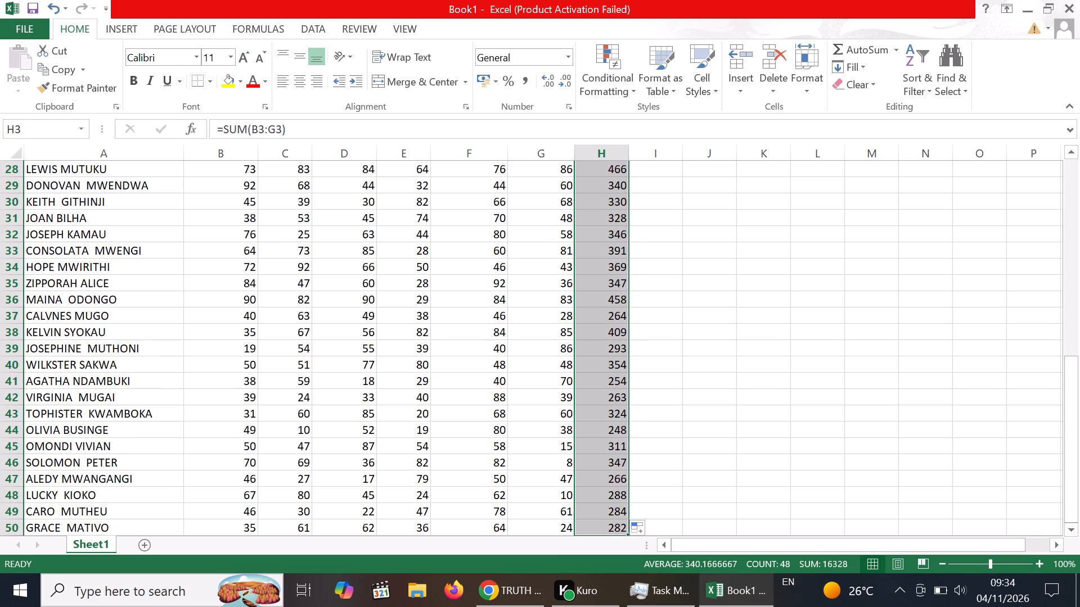
# Enter the label MEAN SCORE in cell A51, below the last student's name.
pyautogui.click(1075, 531)
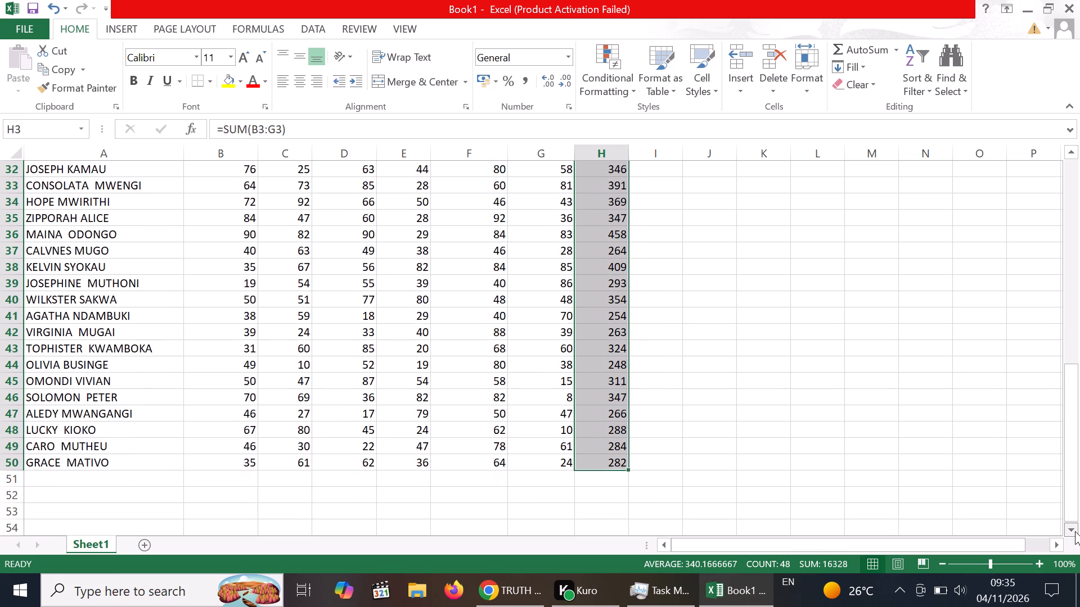
pyautogui.click(42, 429)
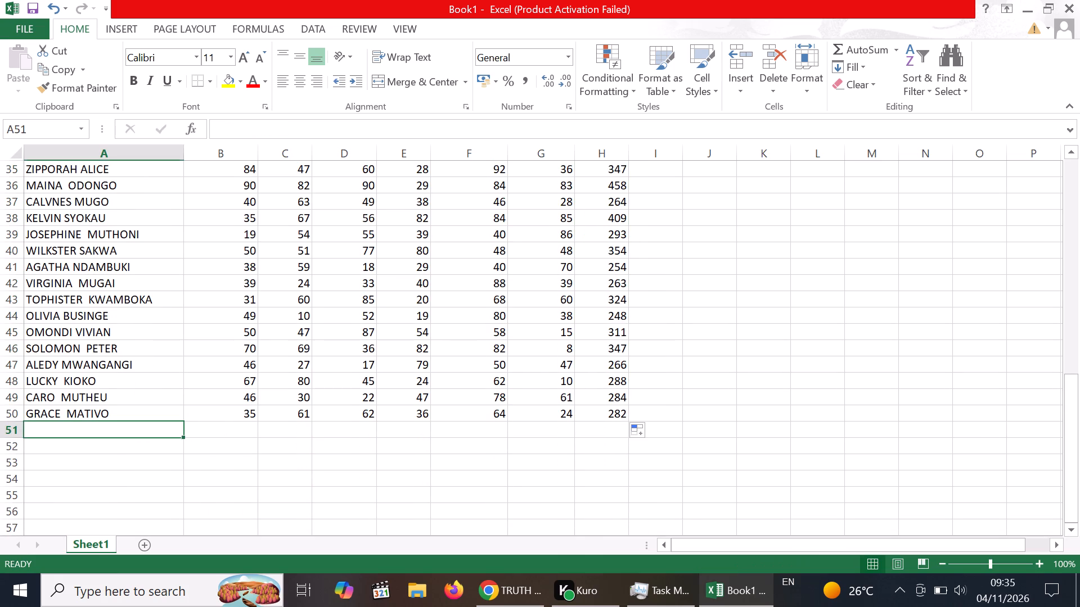
pyautogui.write('MEAN')
pyautogui.press('space')
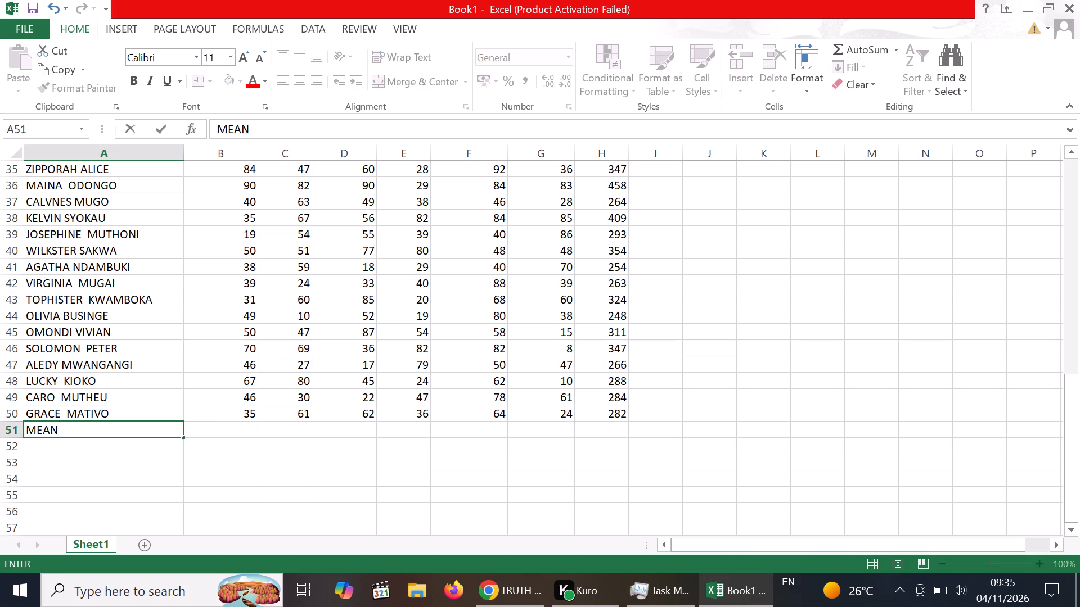
pyautogui.write('SCORE')
# Insert an AVERAGE function in MATHS cell B51 of the MEAN SCORE row, covering the marks in B2:B50.
pyautogui.click(223, 434)
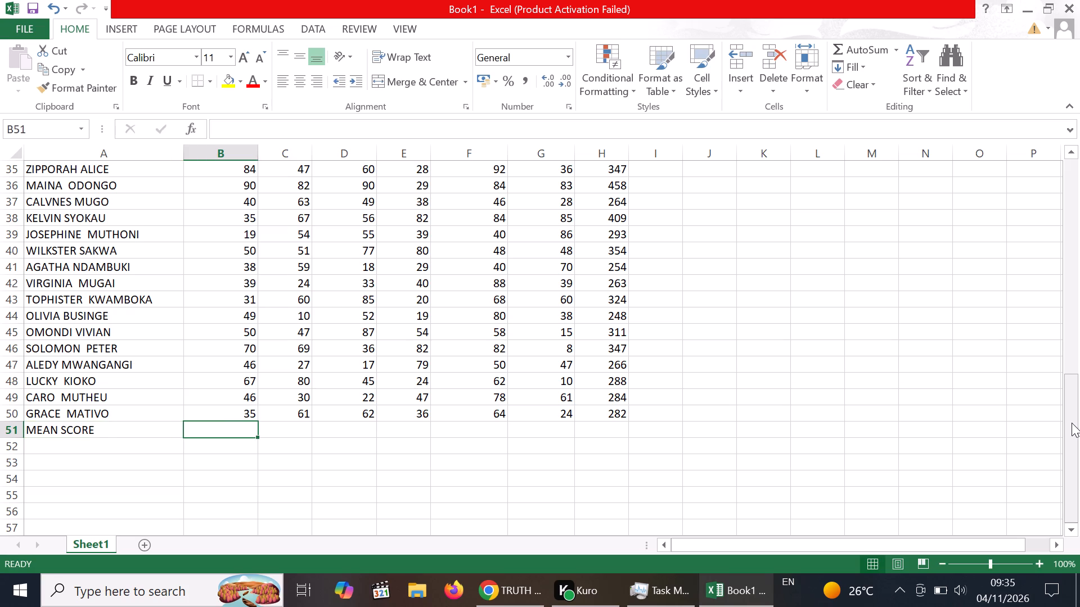
pyautogui.moveTo(1072, 423); pyautogui.dragTo(1079, 479)
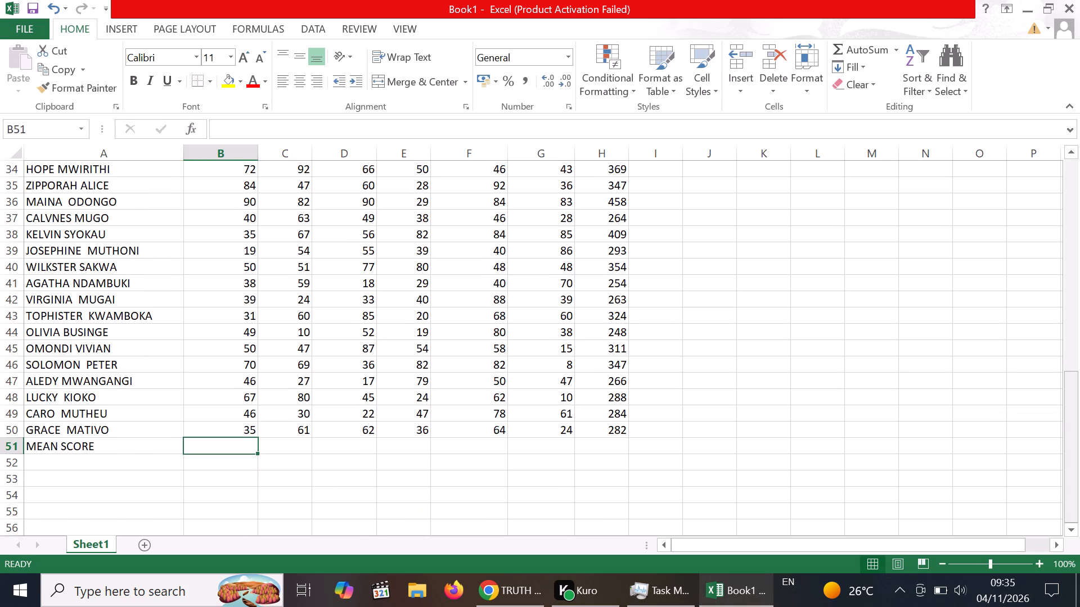
pyautogui.click(188, 129)
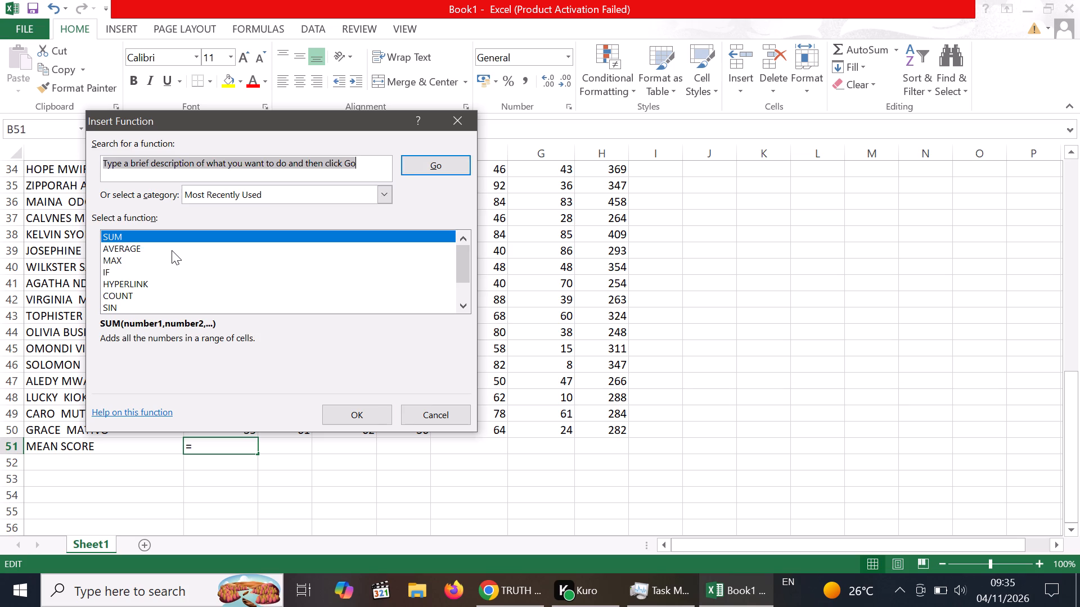
pyautogui.click(172, 250)
pyautogui.click(355, 411)
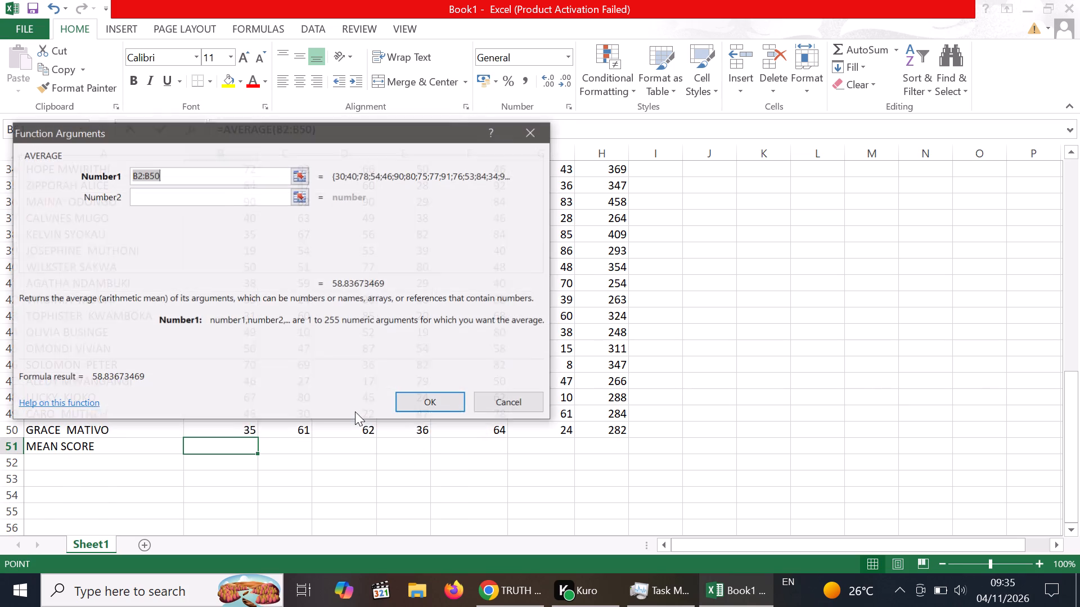
pyautogui.click(429, 402)
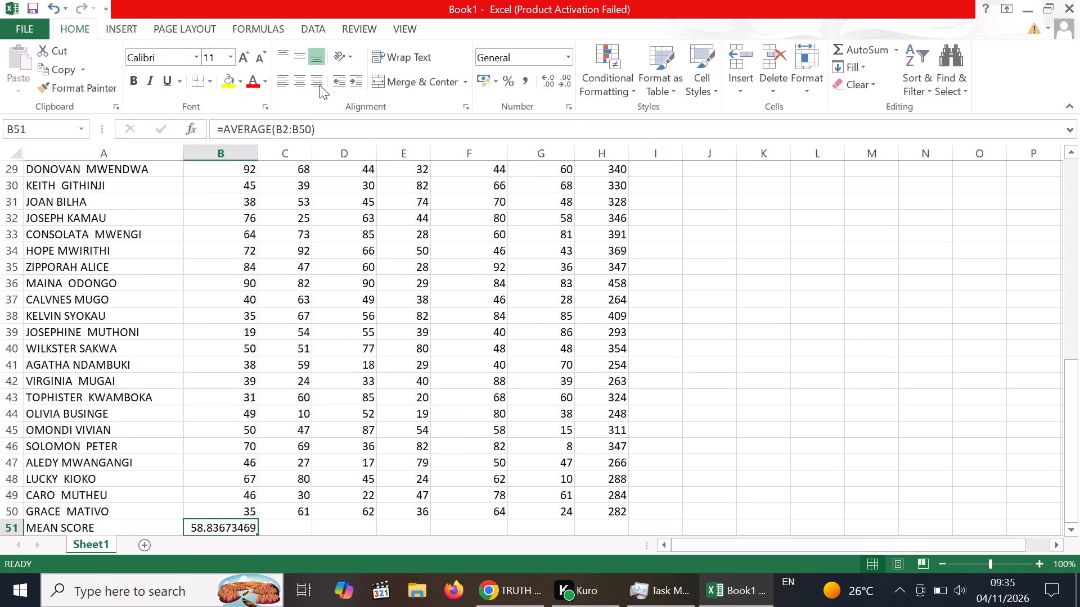
# Format the MATHS mean in B51 to show two decimal places.
pyautogui.click(550, 80)
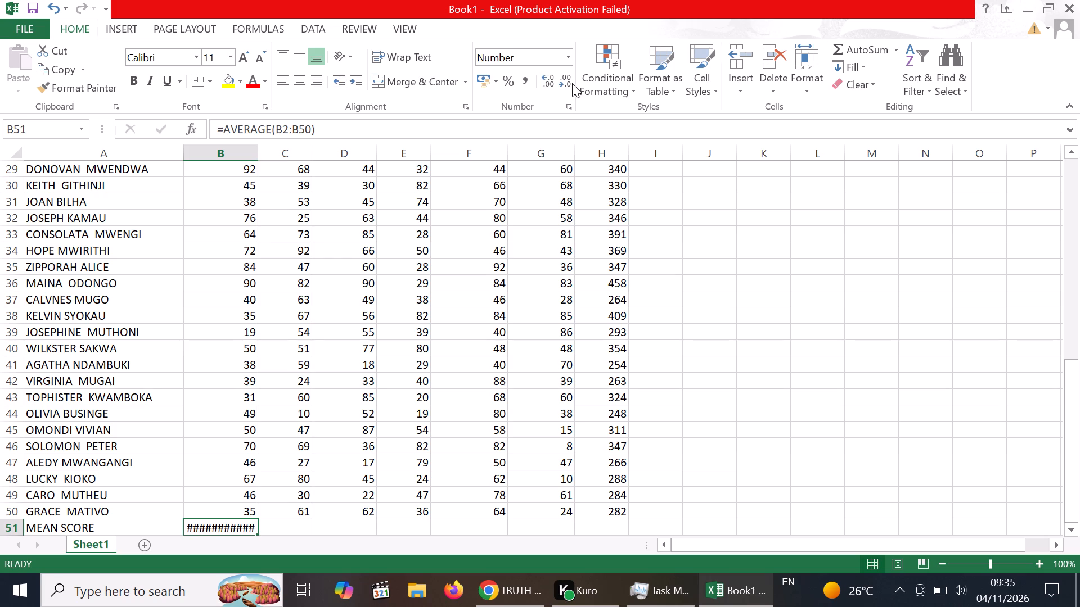
pyautogui.click(569, 83)
pyautogui.click(569, 83)
pyautogui.tripleClick(569, 83)
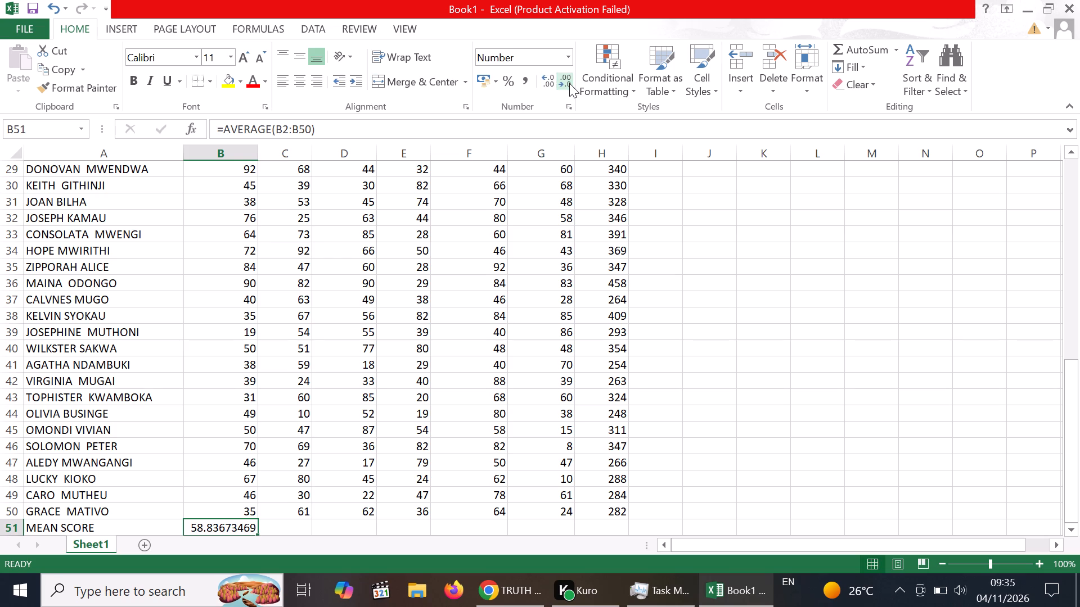
pyautogui.click(569, 83)
pyautogui.click(569, 83)
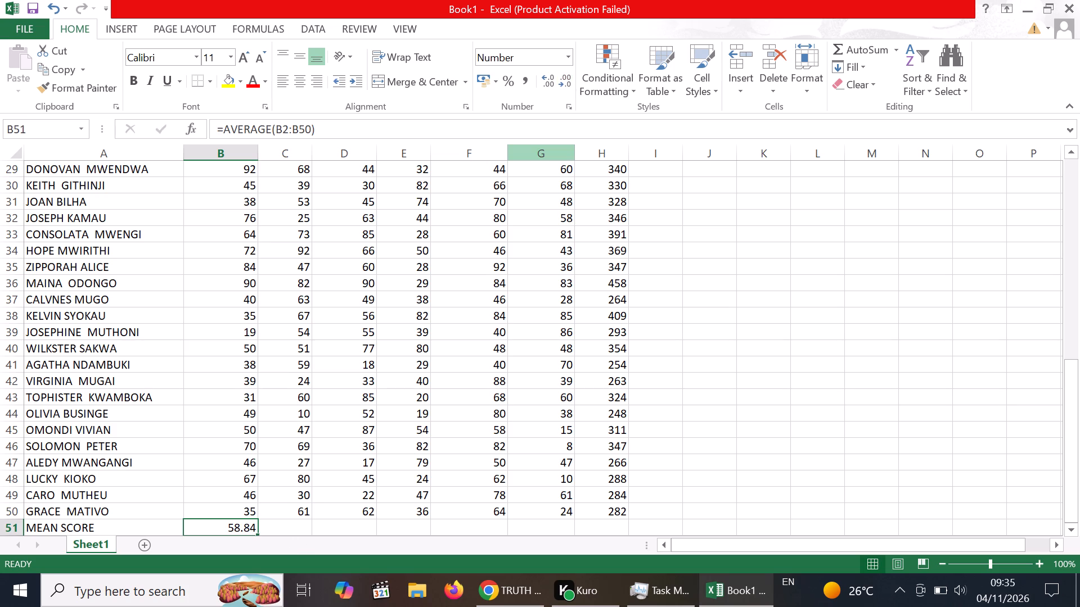
# Fill the AVERAGE formula from B51 across the MEAN SCORE row to G51, the CHEMISTRY column.
pyautogui.moveTo(256, 534); pyautogui.dragTo(284, 532)
pyautogui.hscroll(1, 268, 533)
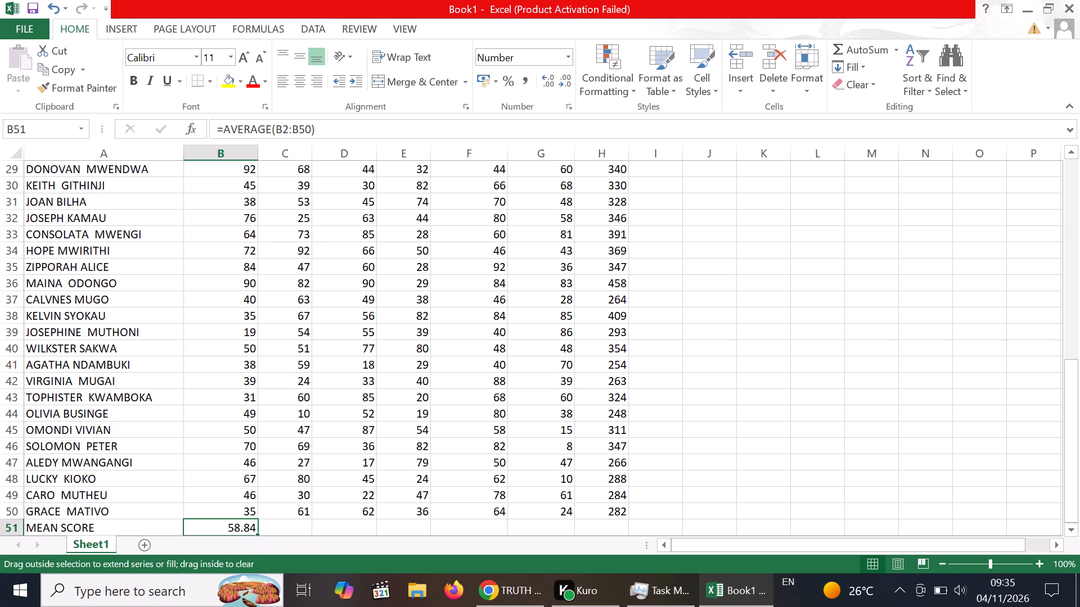
pyautogui.hscroll(1, 284, 532)
pyautogui.moveTo(284, 532); pyautogui.dragTo(562, 528)
pyautogui.hscroll(1, 562, 528)
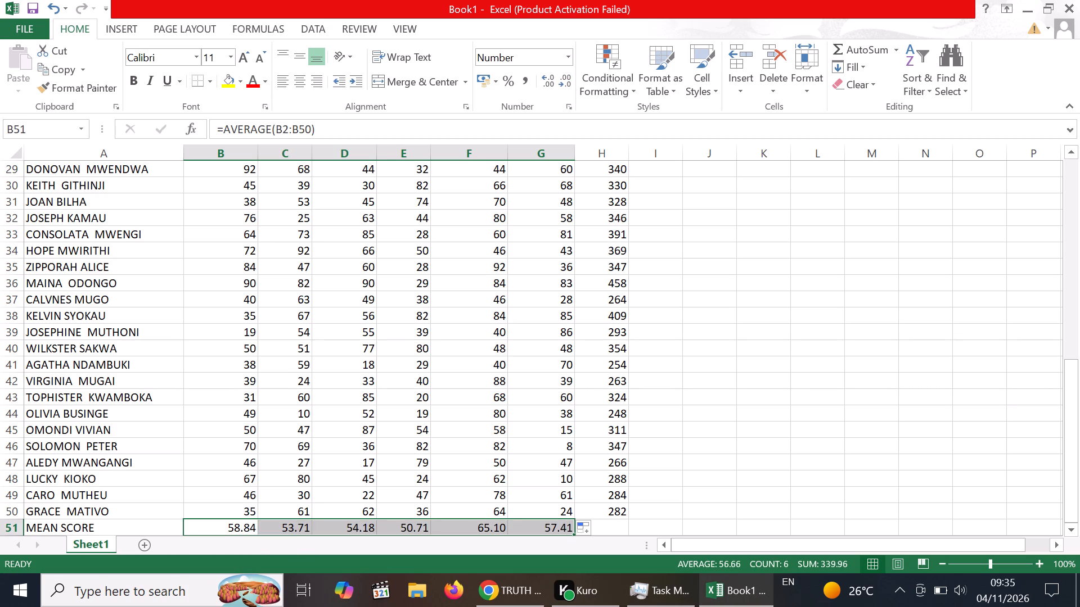
pyautogui.moveTo(1017, 483); pyautogui.dragTo(1023, 482)
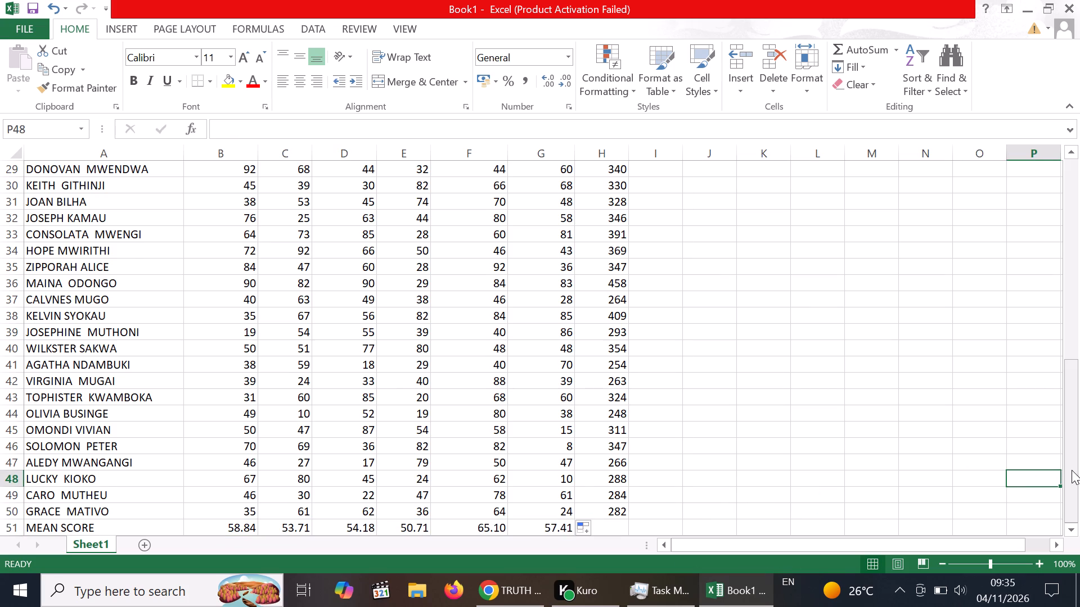
pyautogui.moveTo(1072, 470); pyautogui.dragTo(1074, 518)
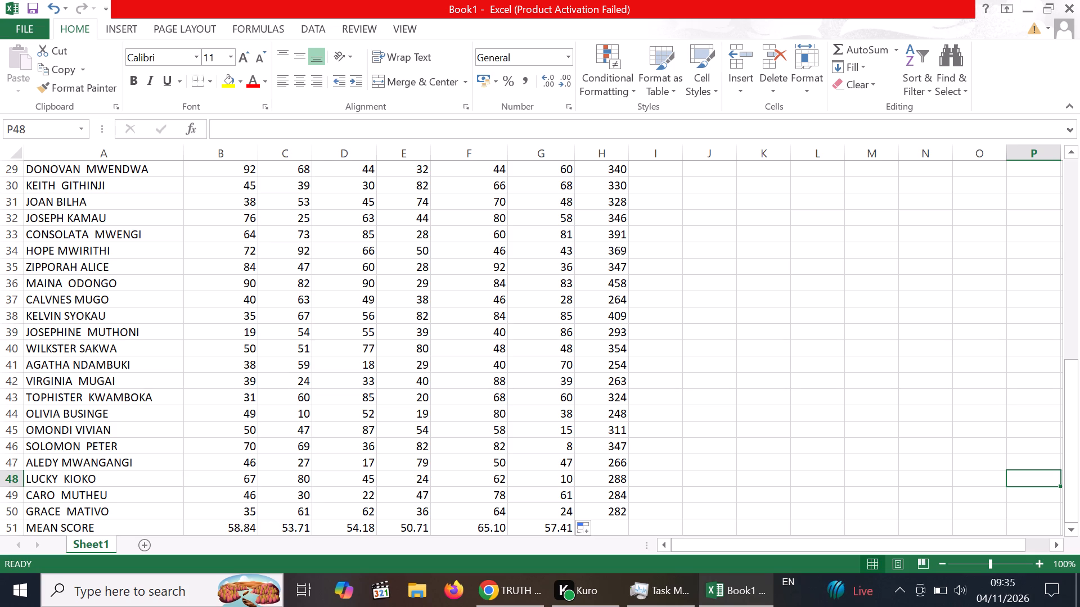
# Insert an AVERAGE function in H51 for the TOTAL column, covering H2:H50.
pyautogui.click(615, 533)
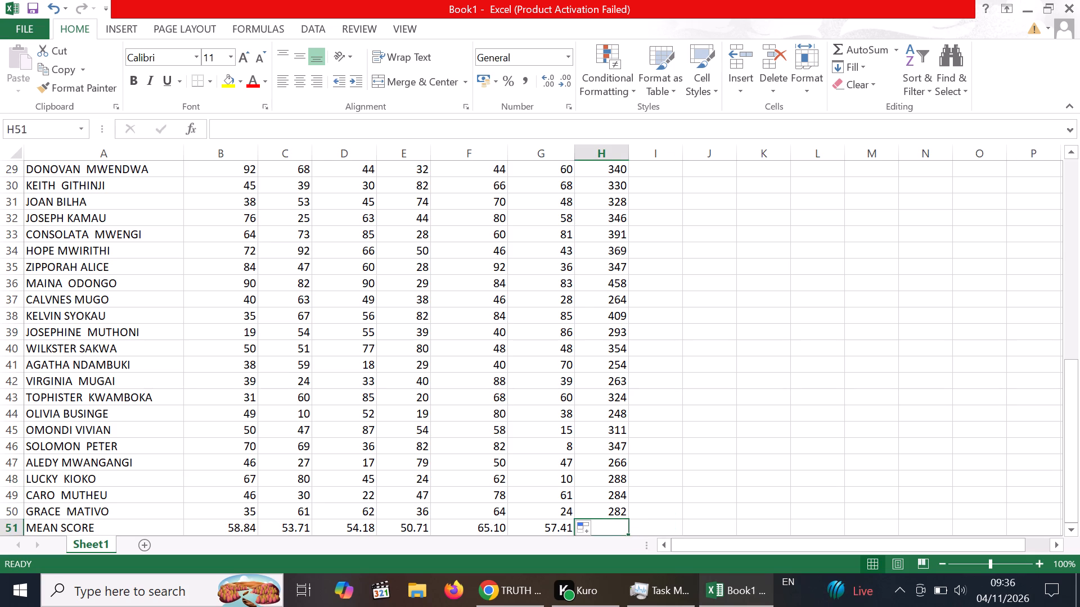
pyautogui.click(192, 124)
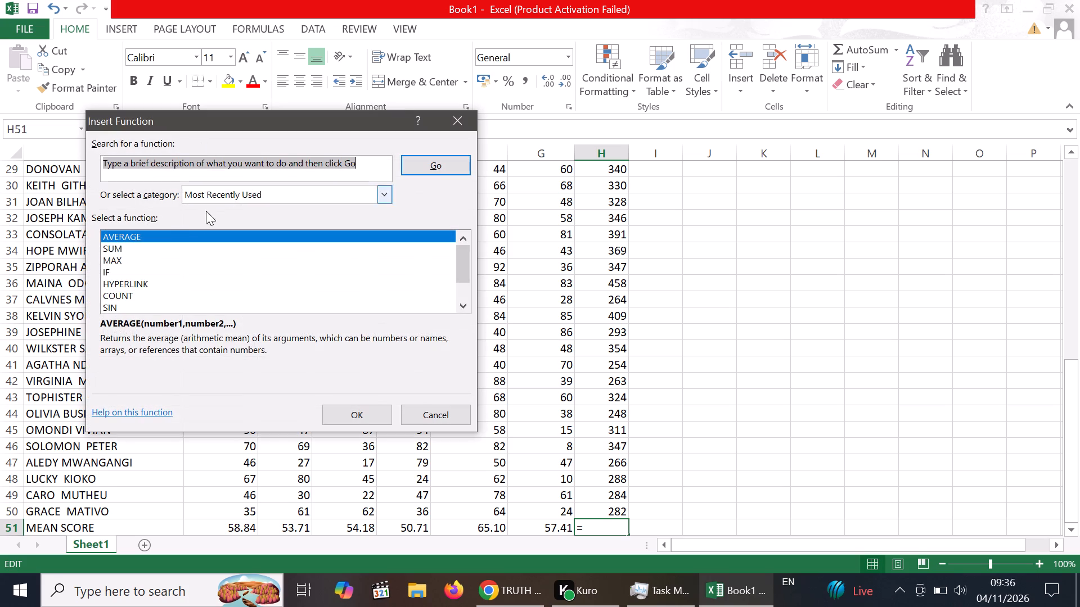
pyautogui.click(361, 410)
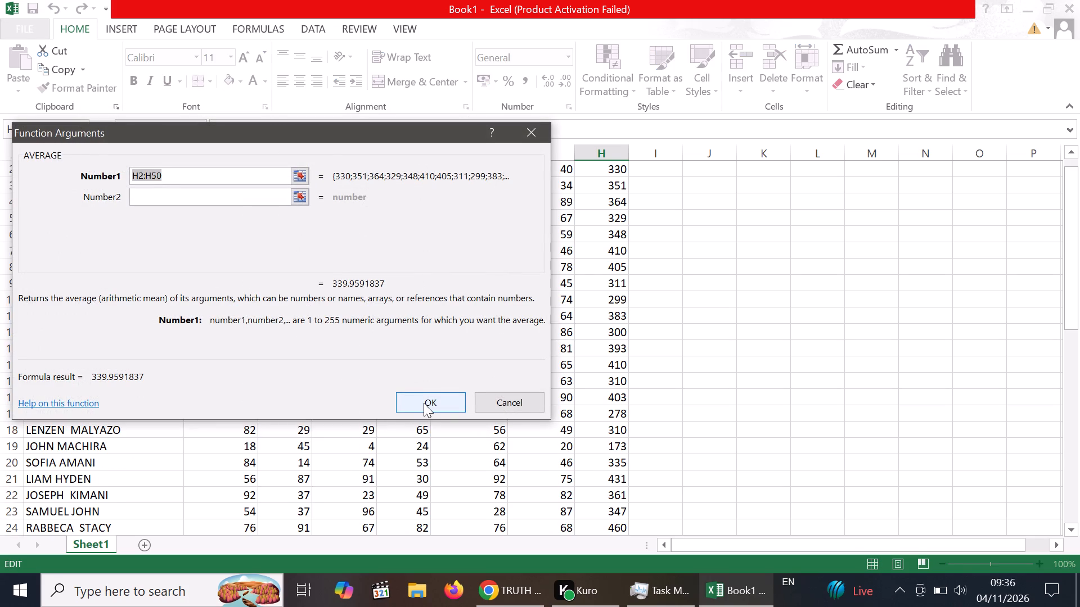
pyautogui.click(424, 403)
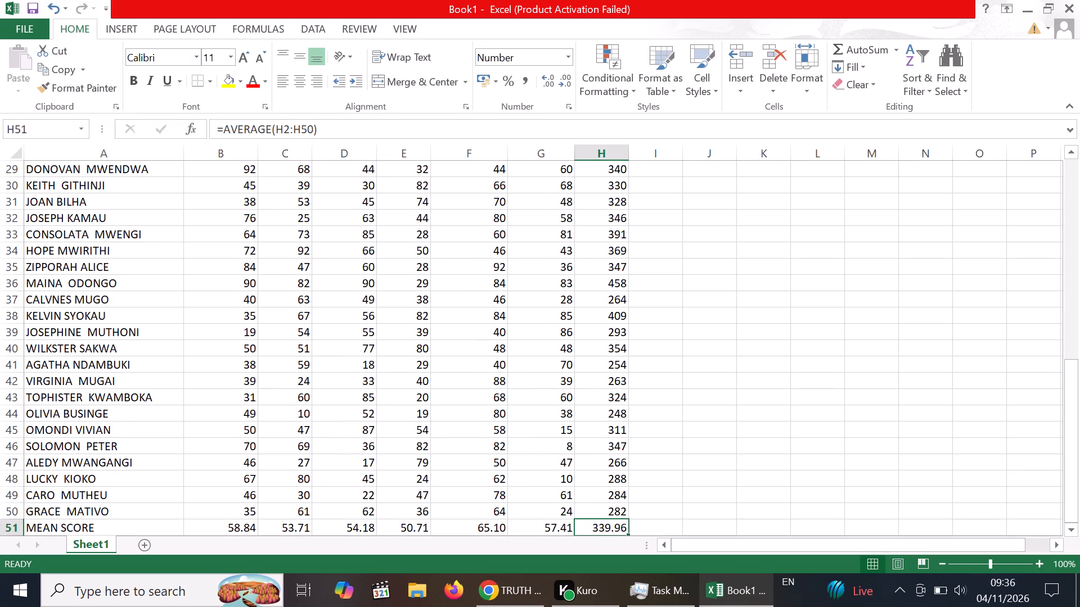
pyautogui.moveTo(1072, 405); pyautogui.dragTo(1072, 394)
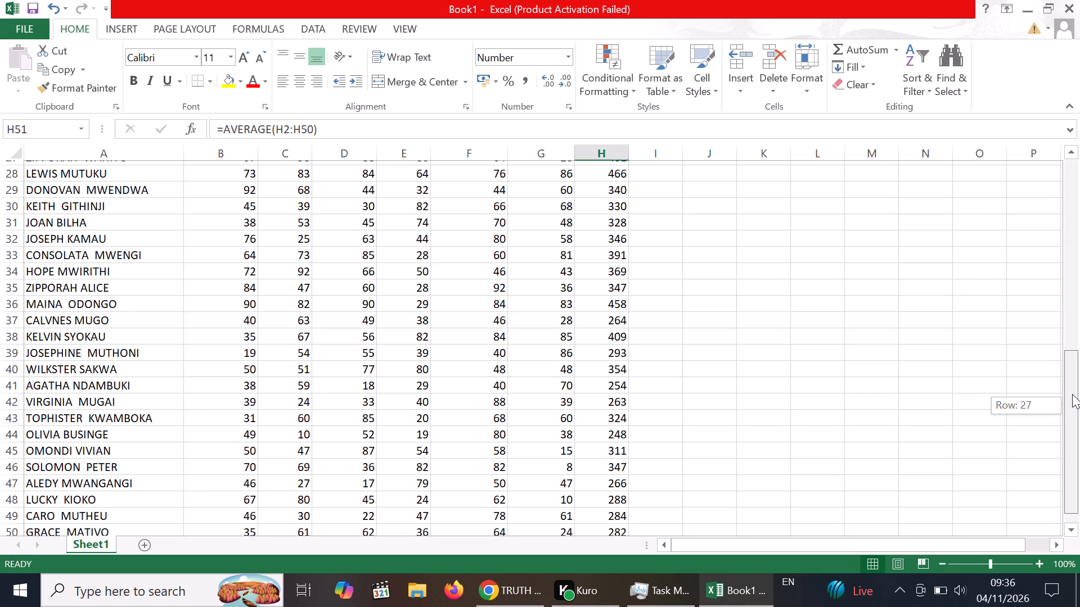
pyautogui.moveTo(1072, 394); pyautogui.dragTo(1075, 460)
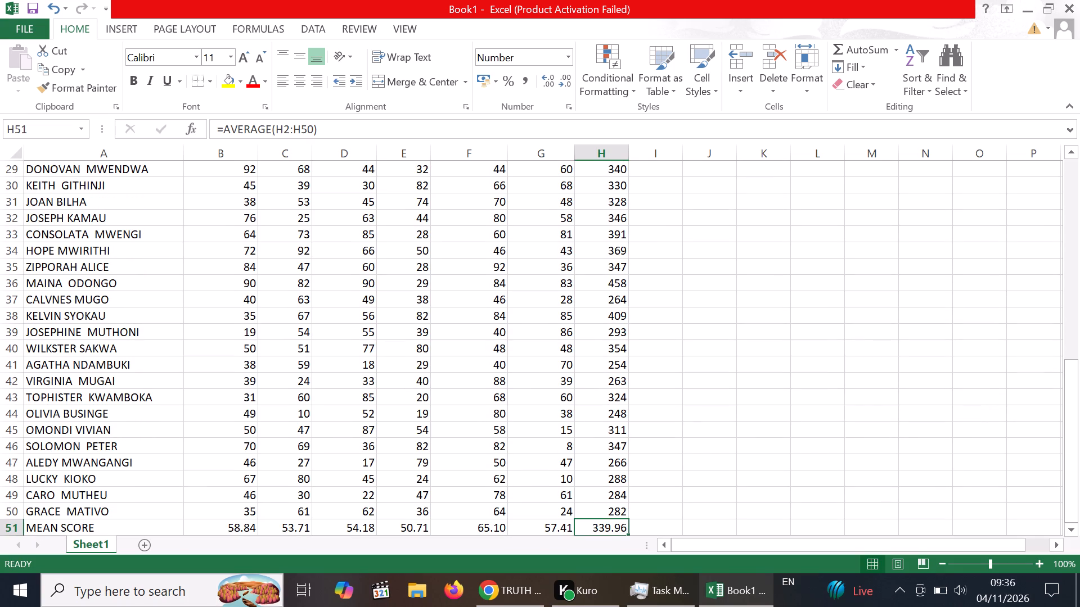
# Set the font of the whole MEAN SCORE row, row 51, to Times New Roman.
pyautogui.click(8, 529)
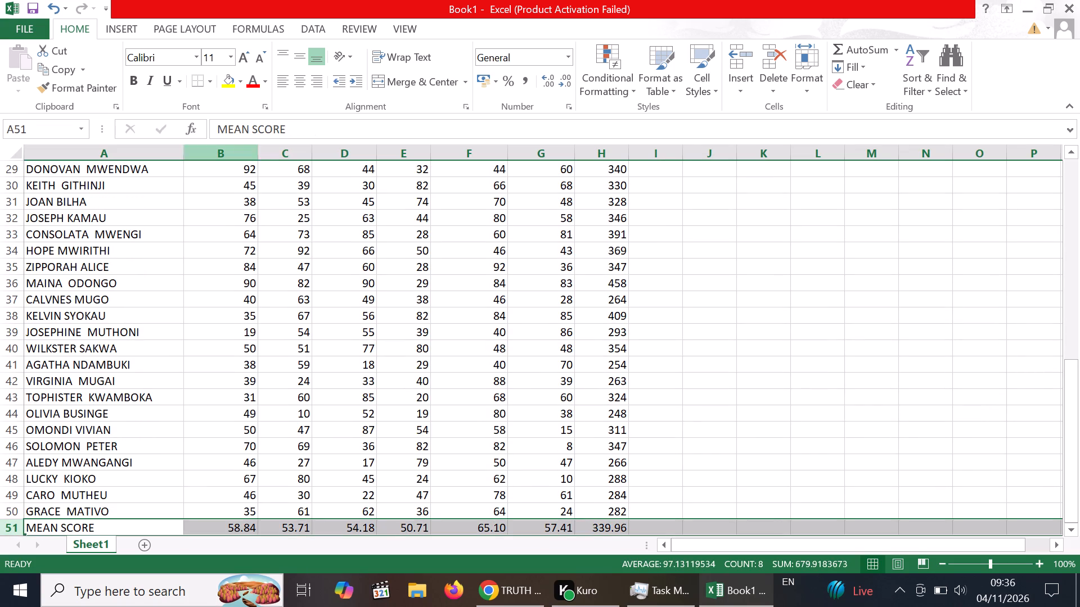
pyautogui.click(195, 48)
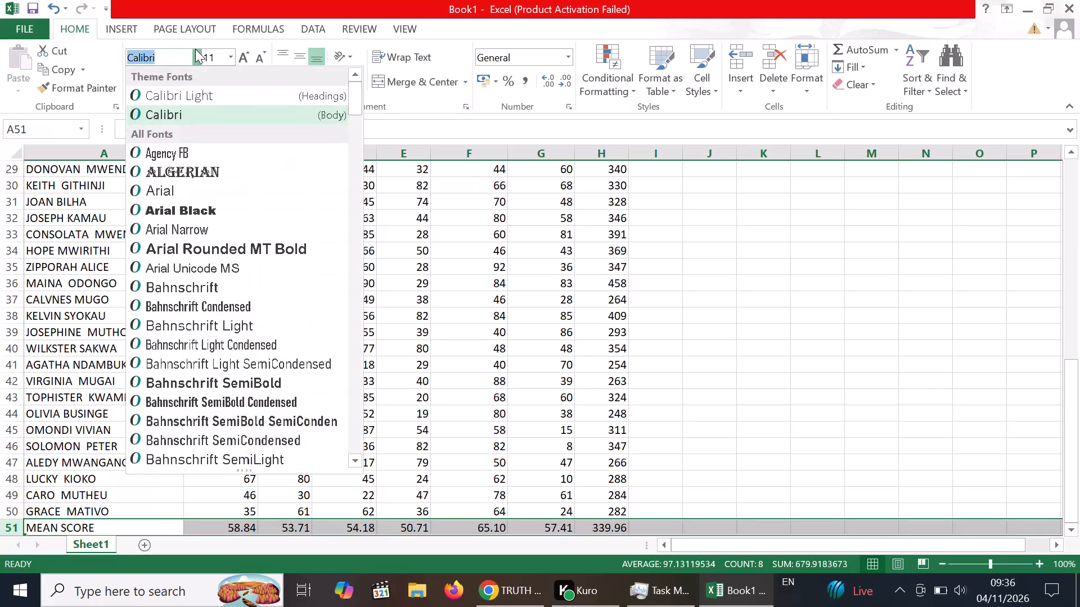
pyautogui.moveTo(349, 101); pyautogui.dragTo(354, 134)
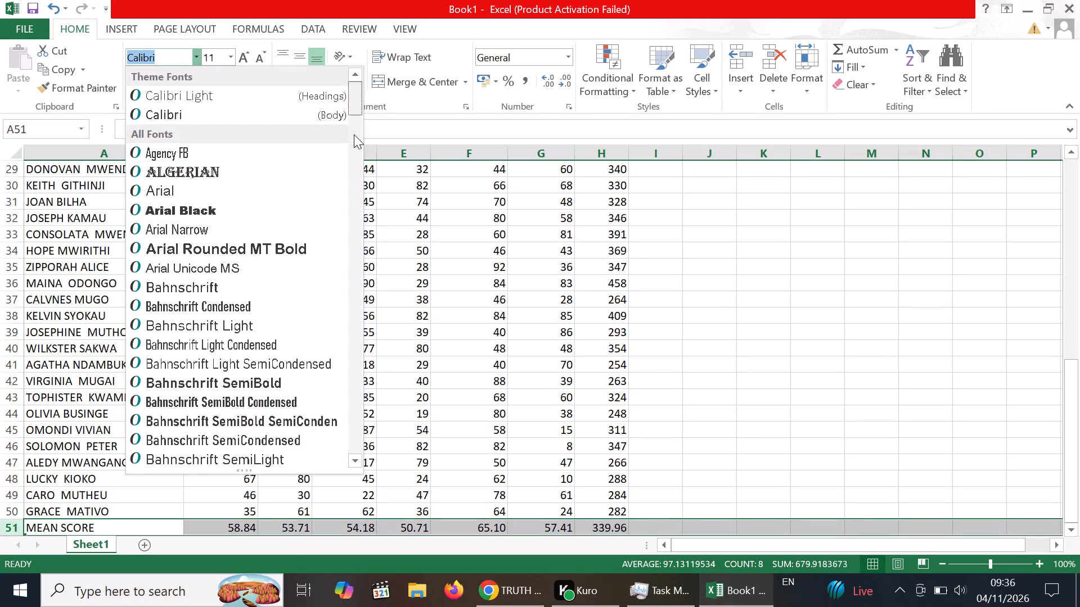
pyautogui.moveTo(354, 134); pyautogui.dragTo(359, 410)
pyautogui.scroll(1, 354, 137)
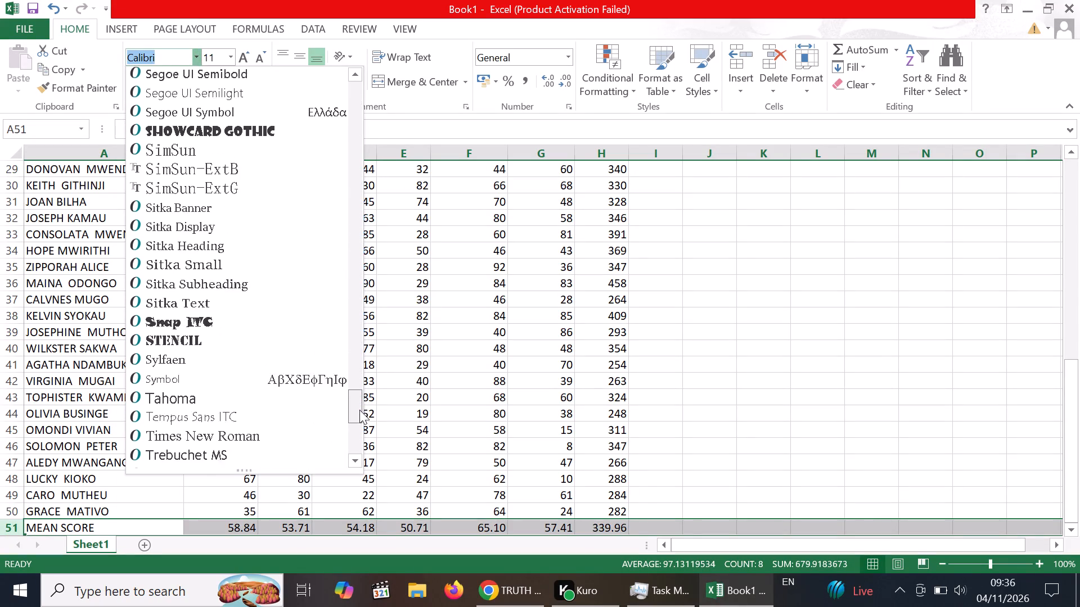
pyautogui.scroll(1, 359, 410)
pyautogui.moveTo(359, 410); pyautogui.dragTo(359, 414)
pyautogui.scroll(1, 359, 414)
pyautogui.click(237, 372)
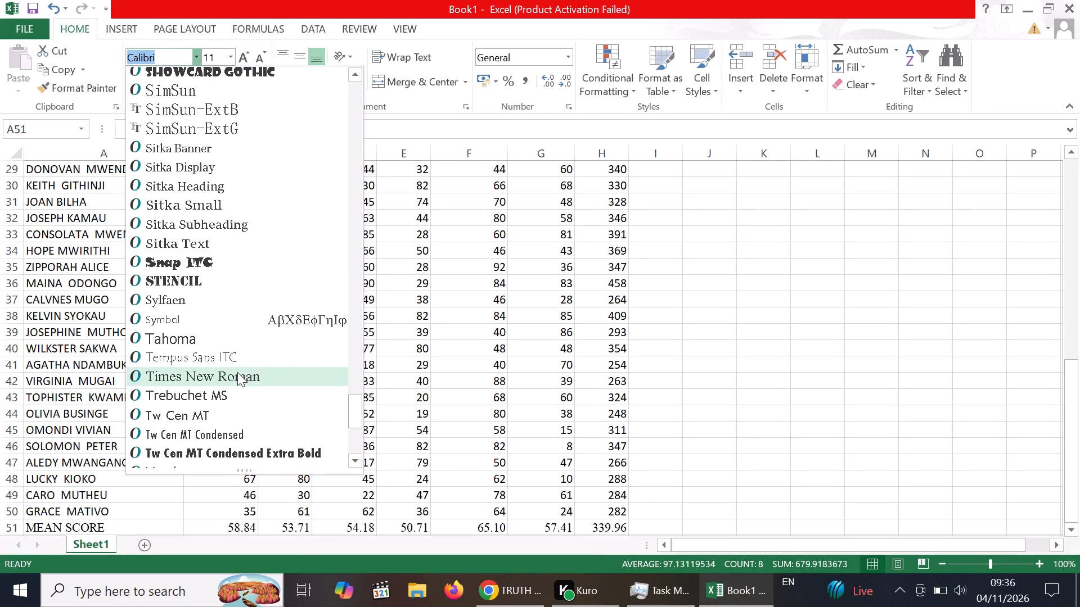
# Format the MEAN SCORE row as size 16, bold and italic, with the base green theme colour for its text.
pyautogui.click(231, 53)
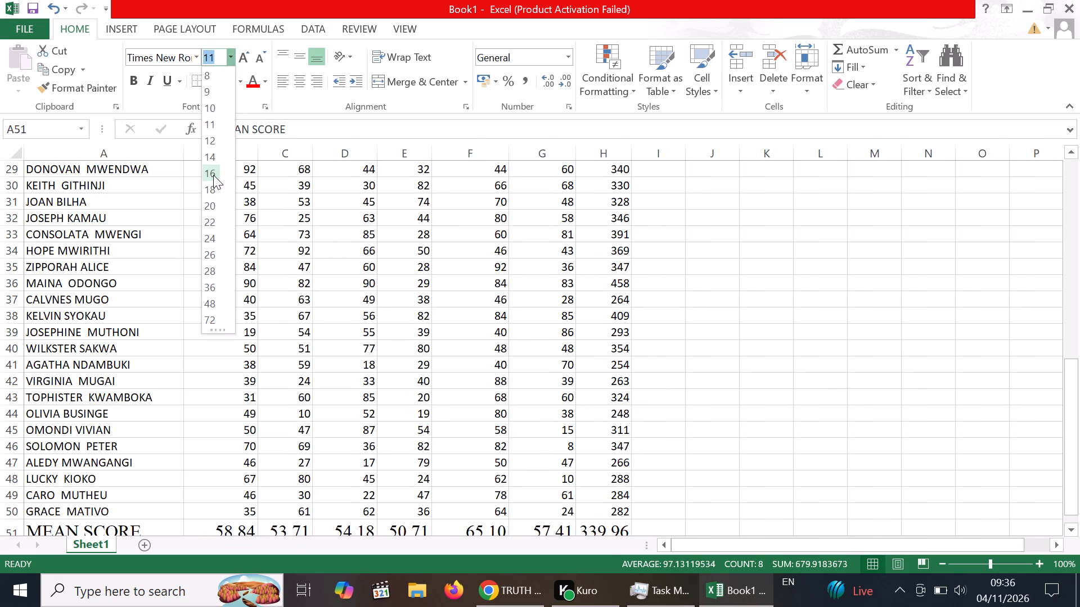
pyautogui.click(213, 175)
pyautogui.click(128, 74)
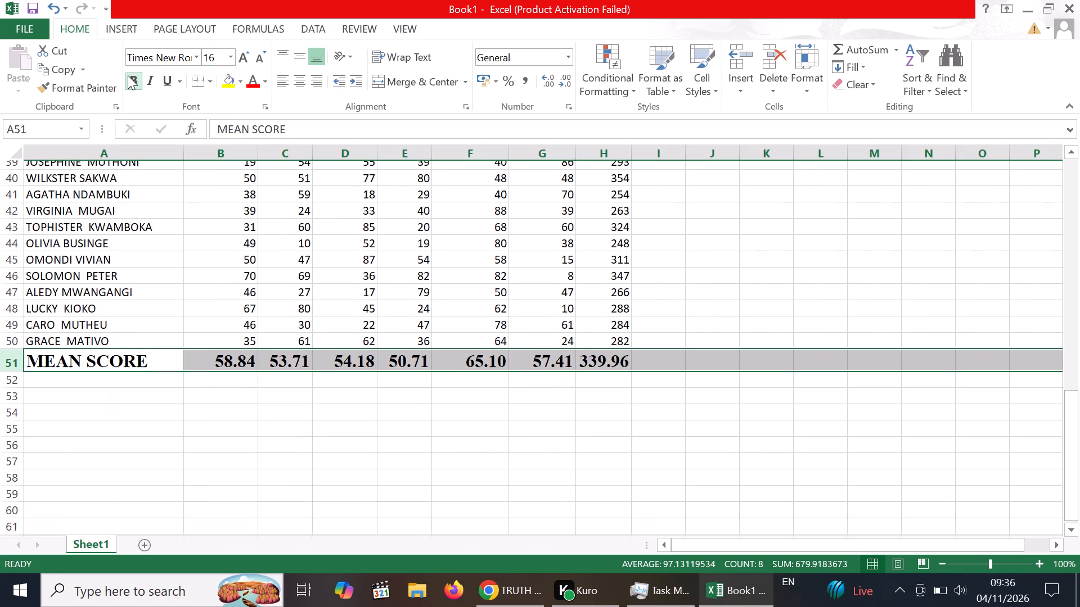
pyautogui.click(148, 81)
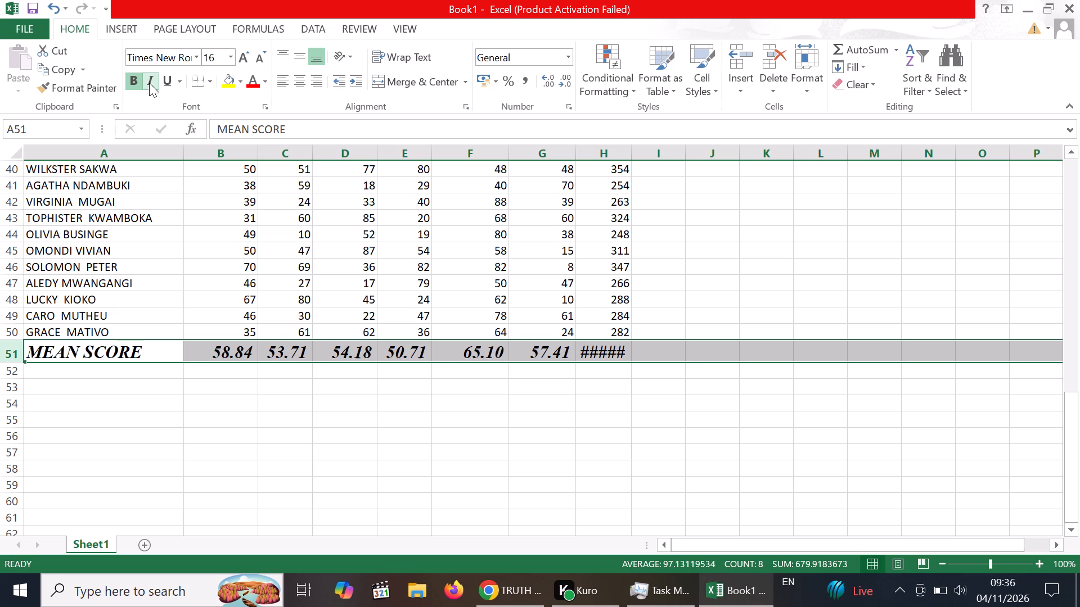
pyautogui.click(268, 79)
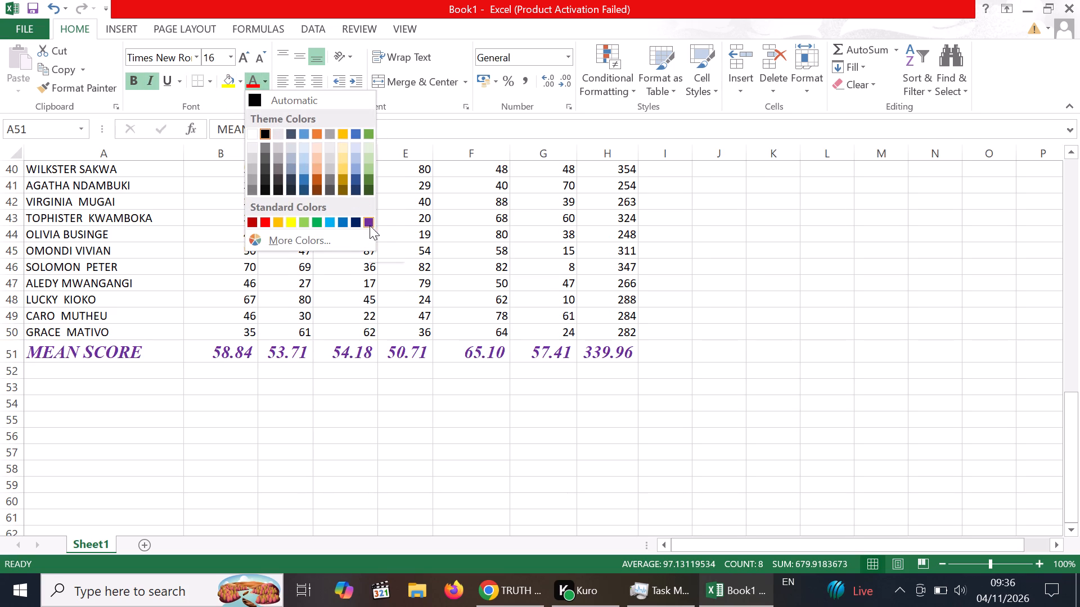
pyautogui.click(367, 130)
# Set the font of the whole heading row, row 1, to Times New Roman.
pyautogui.scroll(1, 365, 164)
pyautogui.hscroll(1, 423, 277)
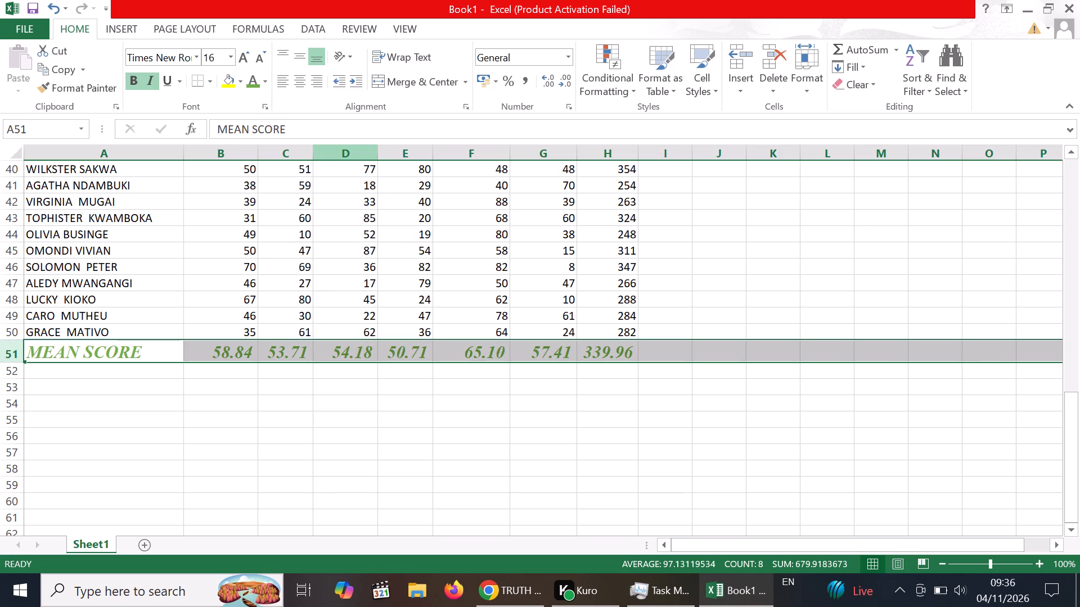
pyautogui.hscroll(1, 570, 303)
pyautogui.moveTo(1070, 333); pyautogui.dragTo(1073, 261)
pyautogui.scroll(-1, 1070, 327)
pyautogui.moveTo(1073, 261); pyautogui.dragTo(1076, 223)
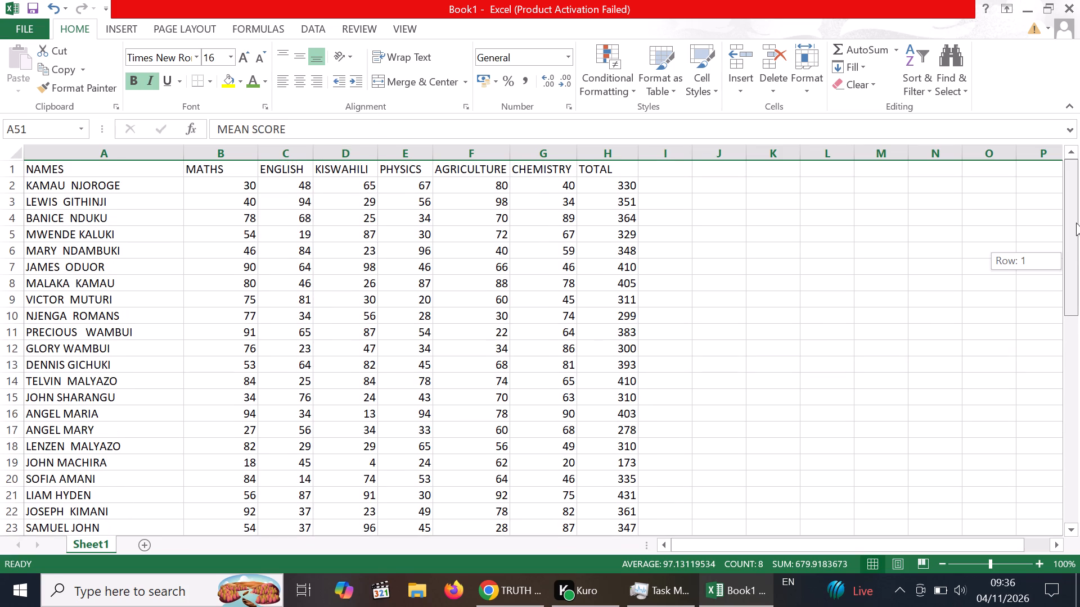
pyautogui.moveTo(1076, 223); pyautogui.dragTo(1077, 204)
pyautogui.click(12, 169)
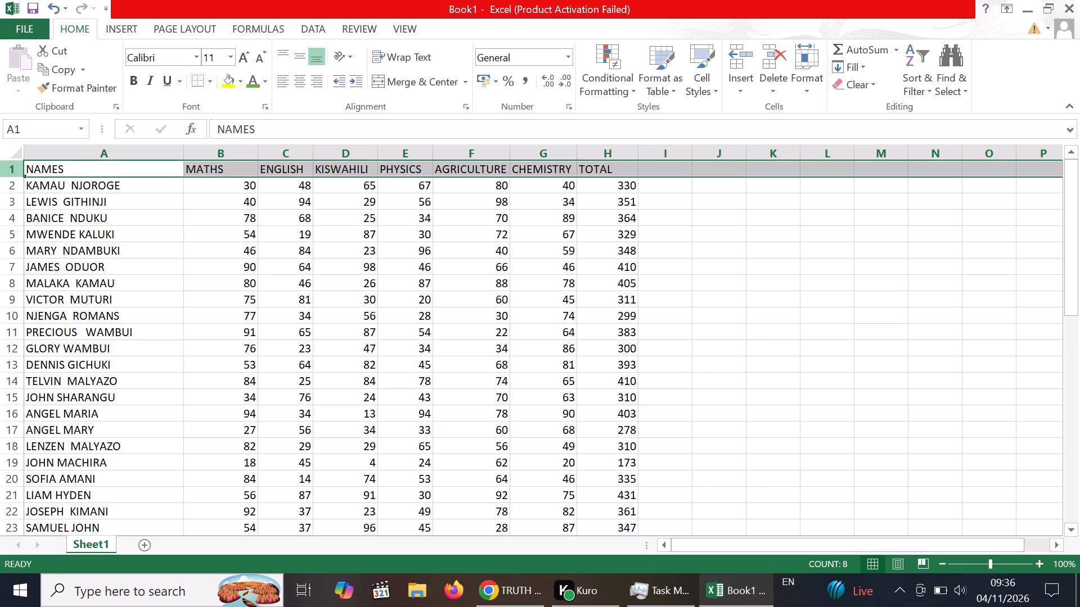
pyautogui.click(196, 53)
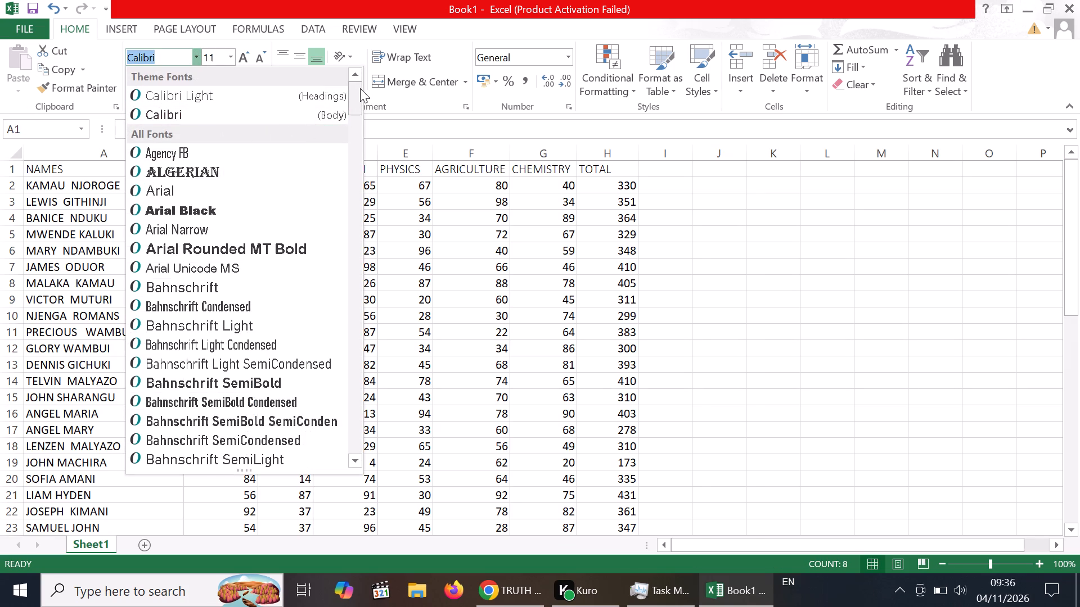
pyautogui.moveTo(360, 88); pyautogui.dragTo(357, 310)
pyautogui.scroll(1, 359, 98)
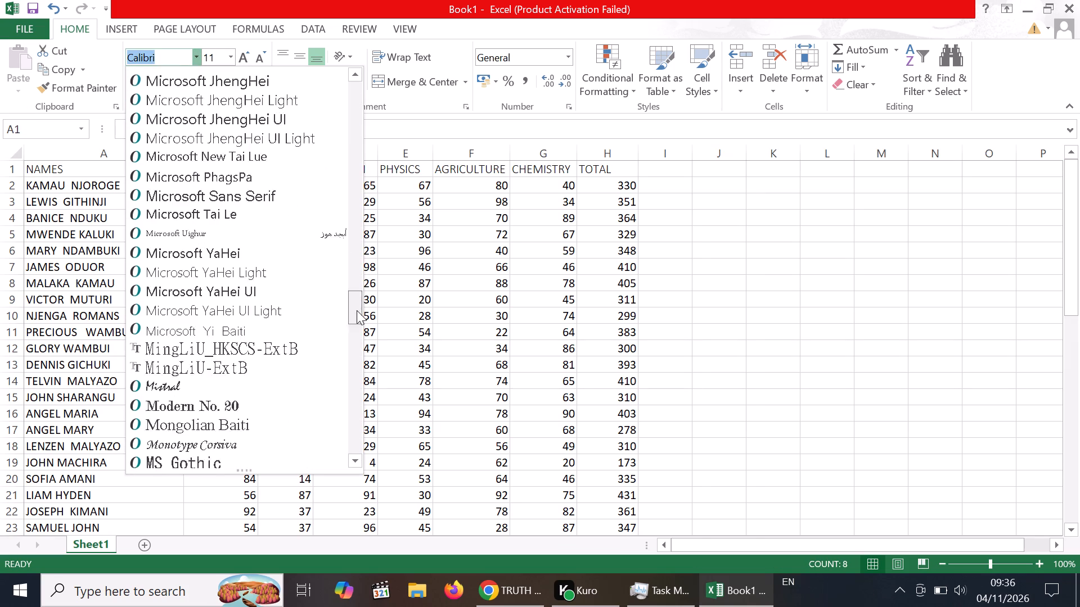
pyautogui.scroll(1, 357, 312)
pyautogui.moveTo(357, 310); pyautogui.dragTo(353, 405)
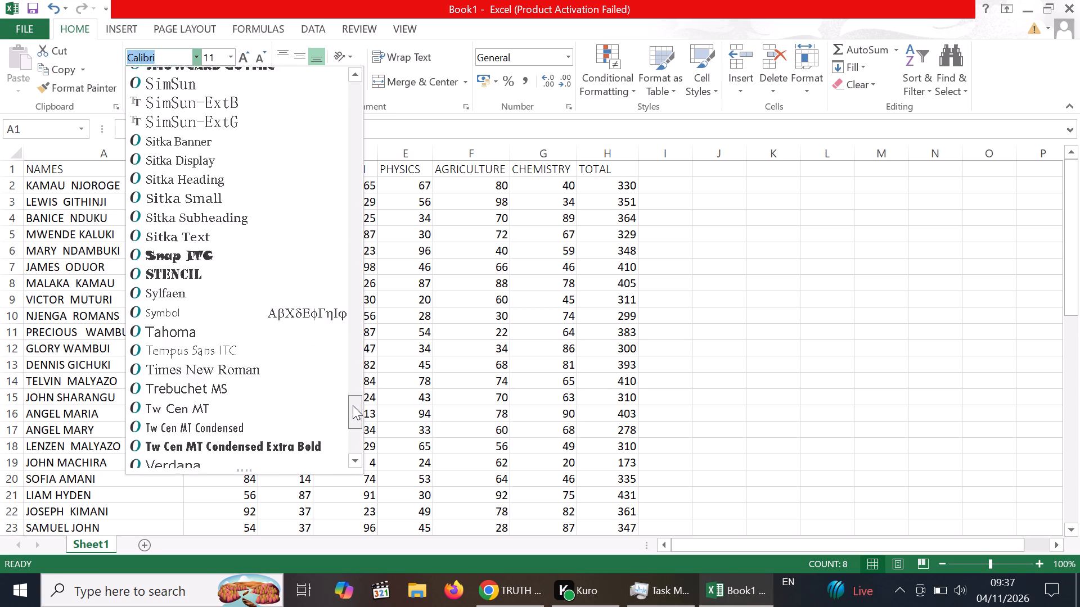
pyautogui.moveTo(353, 405); pyautogui.dragTo(351, 383)
pyautogui.scroll(1, 353, 405)
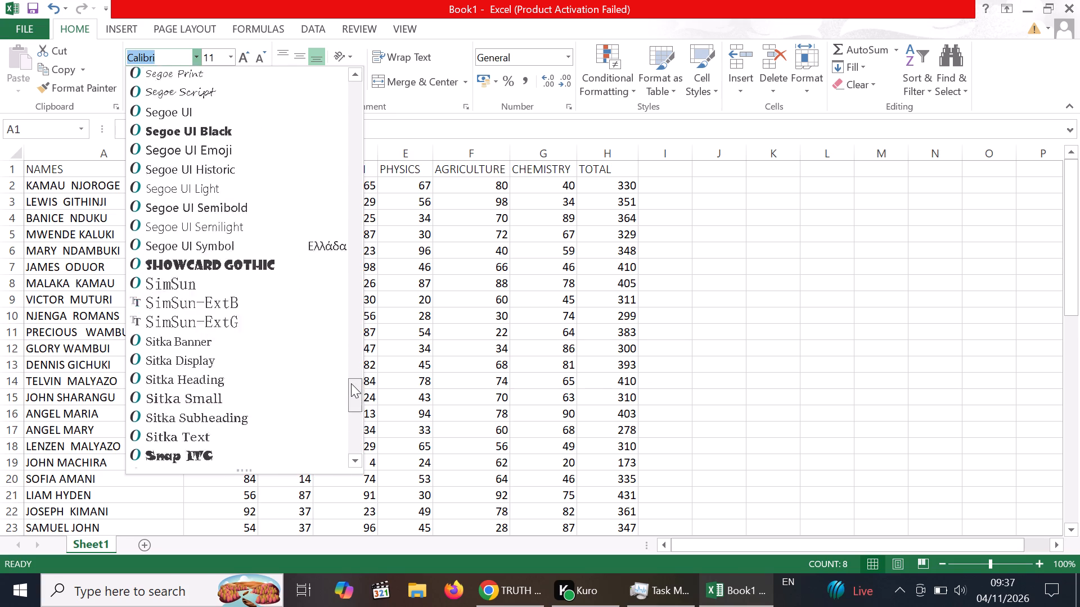
pyautogui.moveTo(351, 383); pyautogui.dragTo(349, 347)
pyautogui.scroll(1, 351, 383)
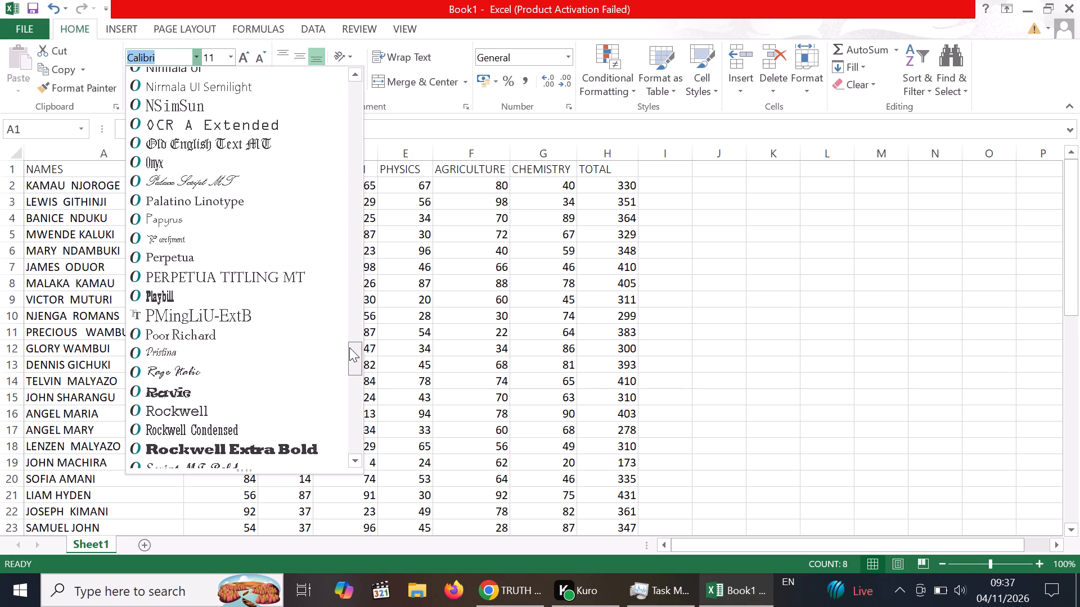
pyautogui.scroll(1, 349, 347)
pyautogui.moveTo(349, 347); pyautogui.dragTo(349, 350)
pyautogui.scroll(1, 349, 339)
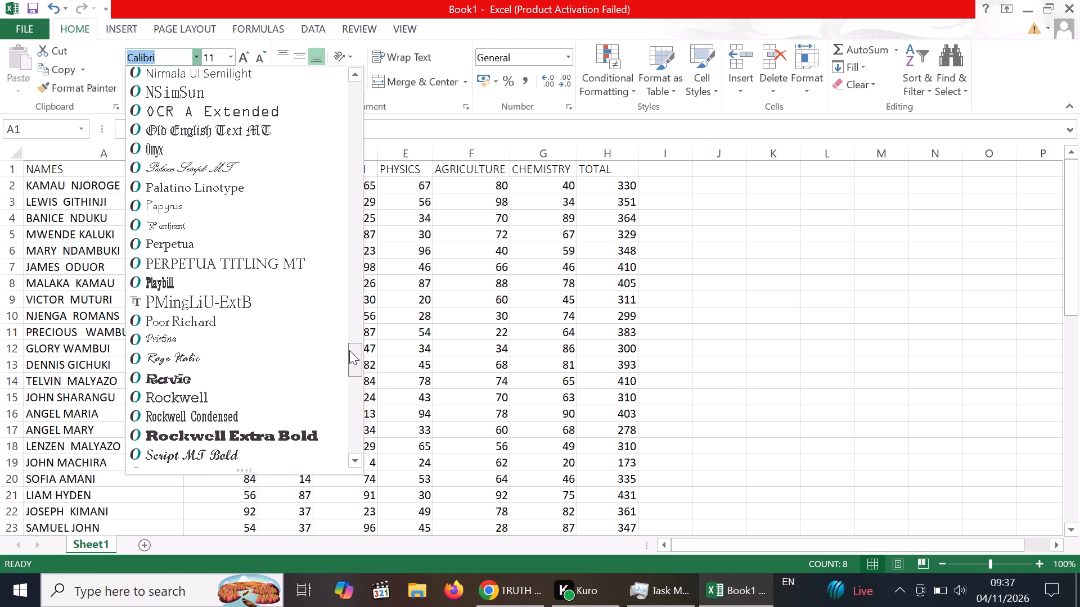
pyautogui.moveTo(349, 350); pyautogui.dragTo(349, 383)
pyautogui.scroll(1, 349, 350)
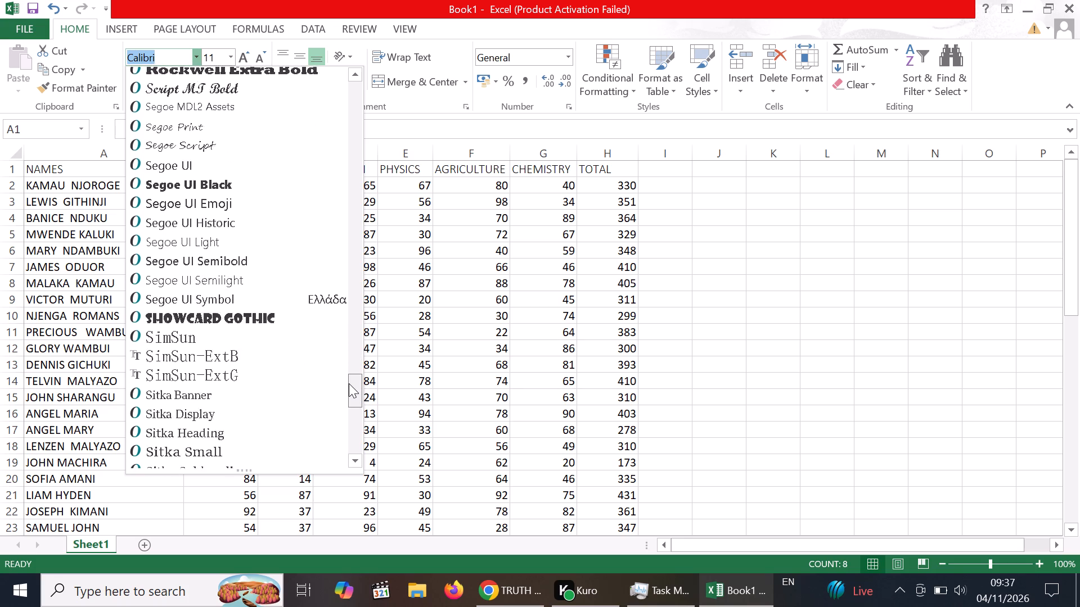
pyautogui.moveTo(349, 383); pyautogui.dragTo(346, 404)
pyautogui.scroll(1, 349, 383)
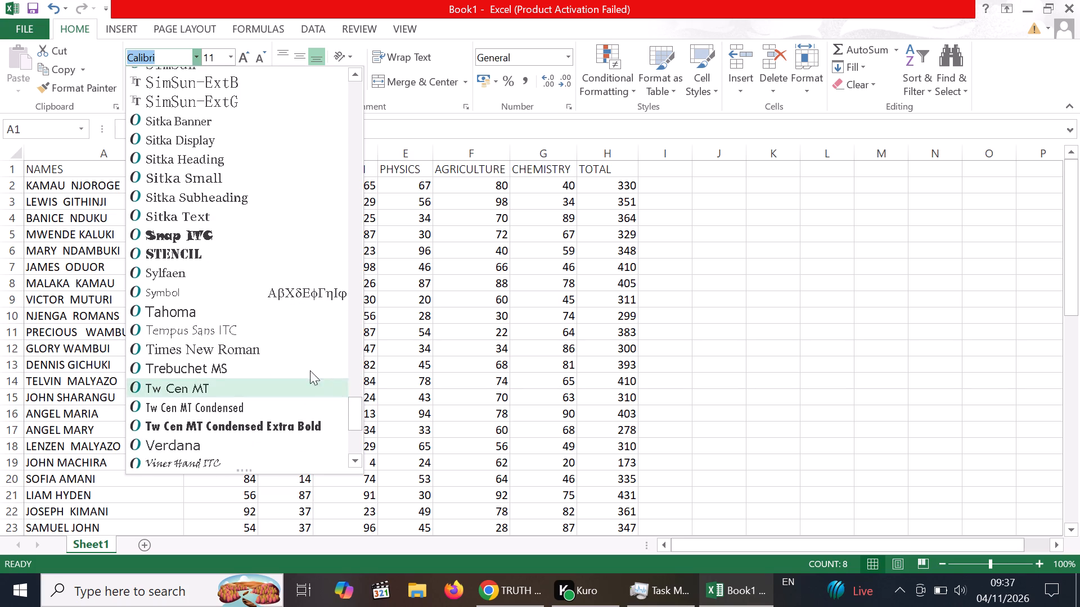
pyautogui.click(282, 352)
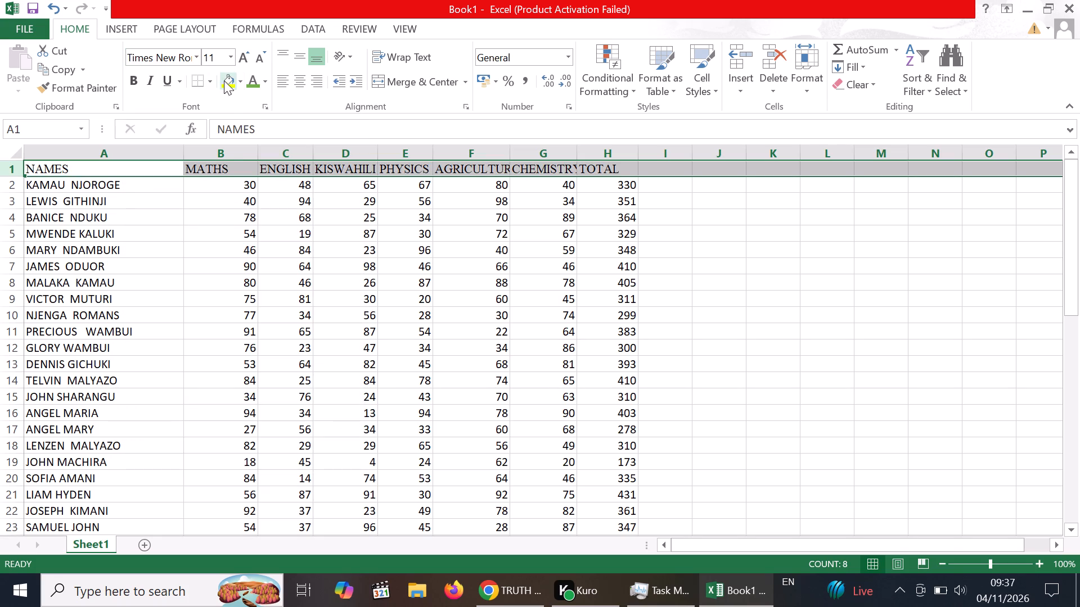
# Set the font size of the heading row to 12.
pyautogui.click(228, 54)
pyautogui.scroll(1, 227, 60)
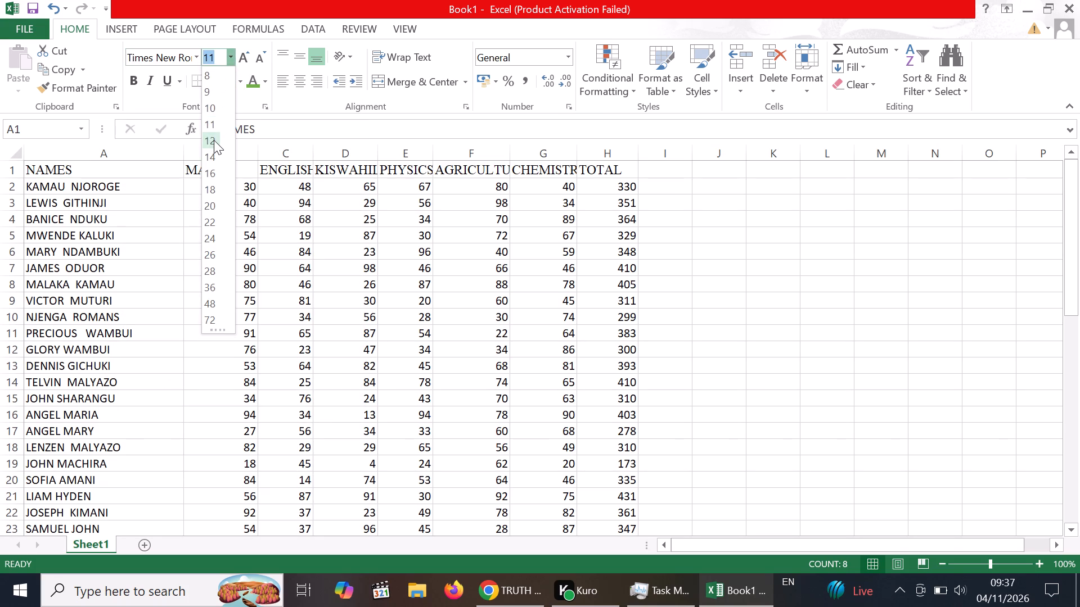
pyautogui.scroll(2, 214, 140)
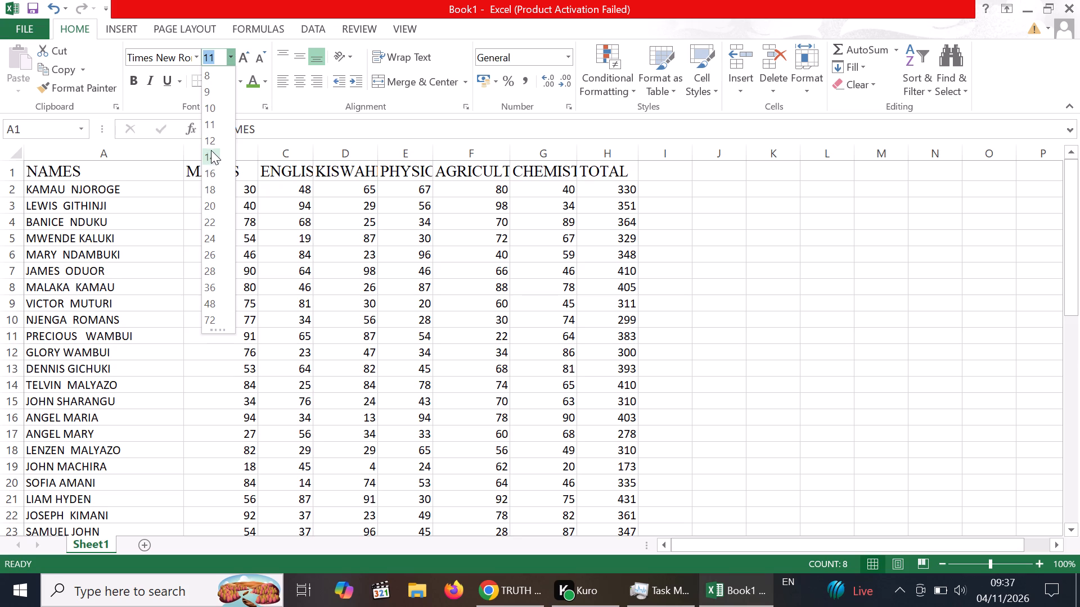
pyautogui.scroll(1, 211, 150)
pyautogui.click(211, 143)
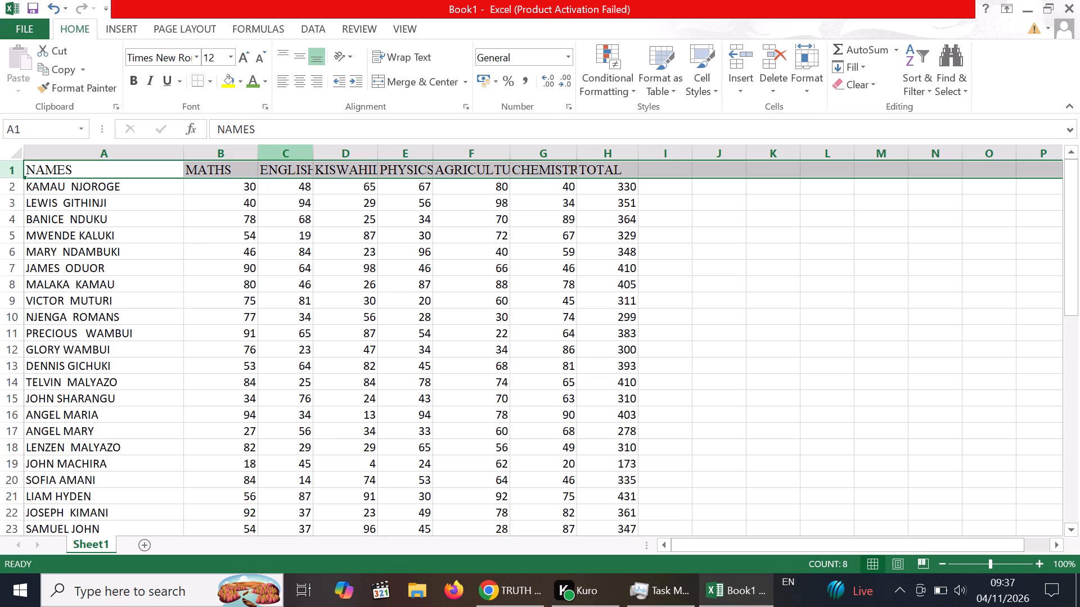
# Widen columns C to G so the ENGLISH, KISWAHILI, PHYSICS, AGRICULTURE and CHEMISTRY headings fit in full.
pyautogui.click(312, 151)
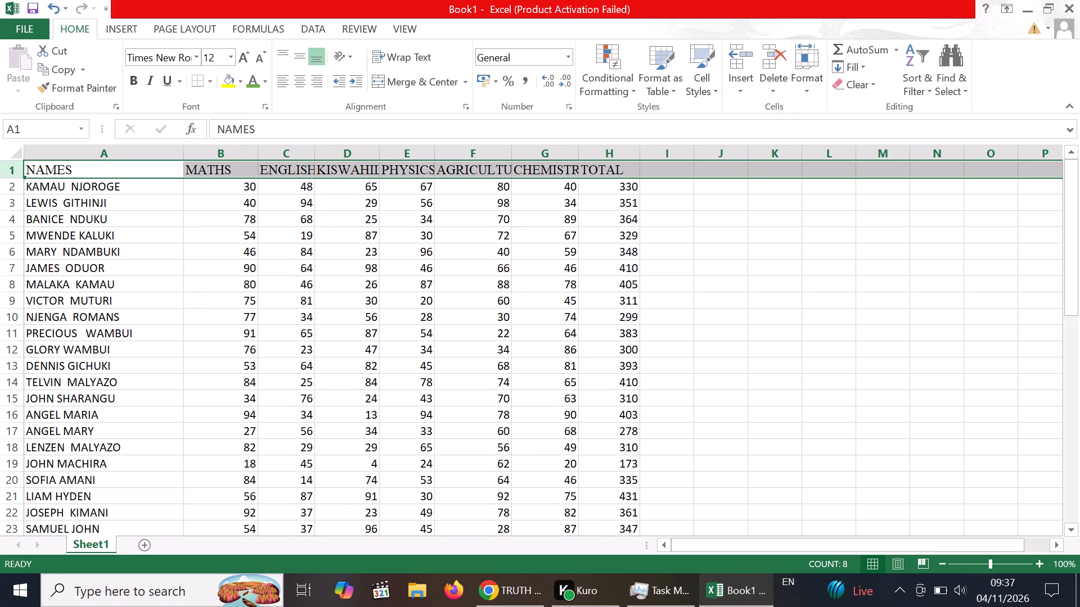
pyautogui.moveTo(379, 148); pyautogui.dragTo(385, 148)
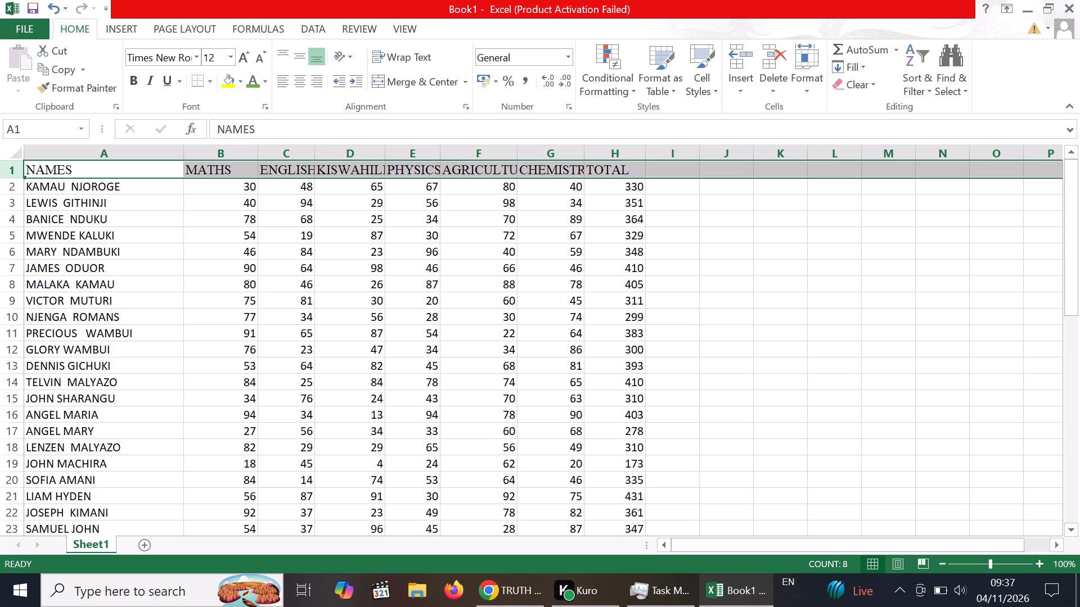
pyautogui.moveTo(519, 147); pyautogui.dragTo(528, 148)
pyautogui.moveTo(596, 152); pyautogui.dragTo(606, 153)
pyautogui.moveTo(523, 156); pyautogui.dragTo(530, 154)
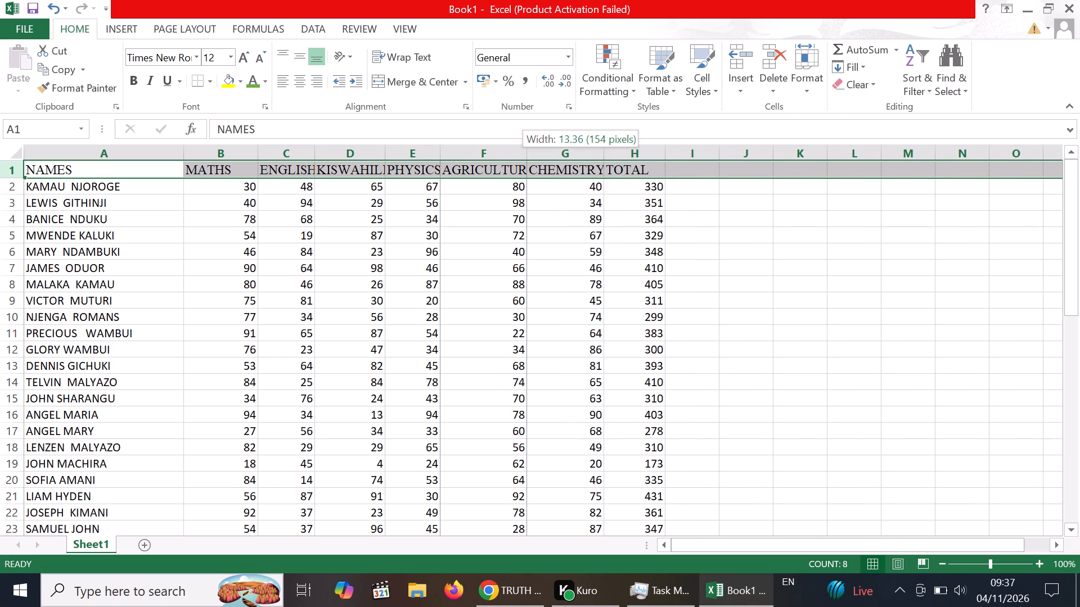
pyautogui.moveTo(530, 154); pyautogui.dragTo(542, 154)
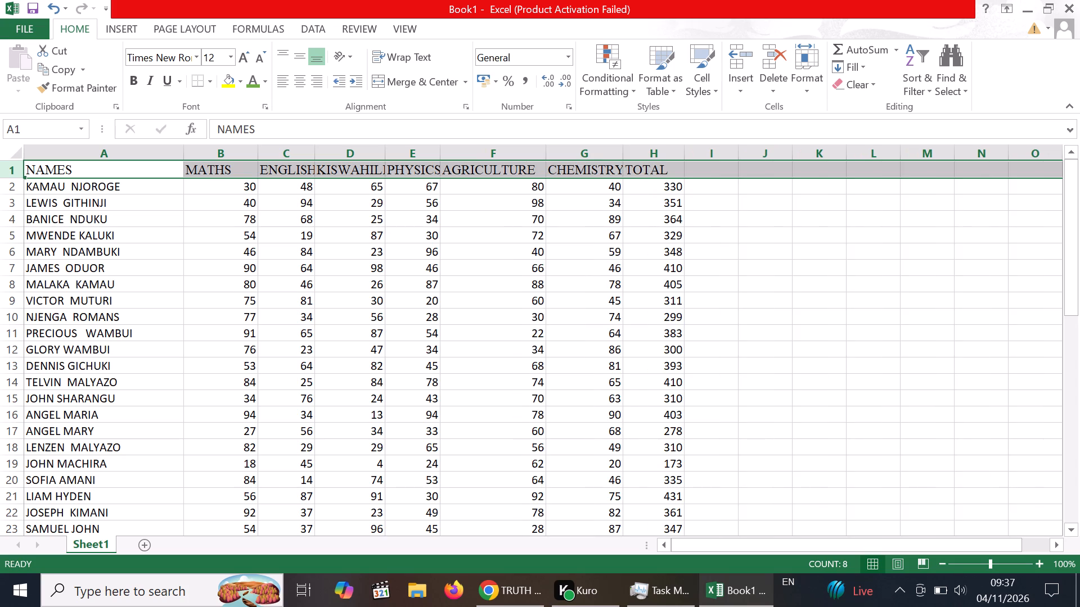
pyautogui.moveTo(436, 150); pyautogui.dragTo(440, 150)
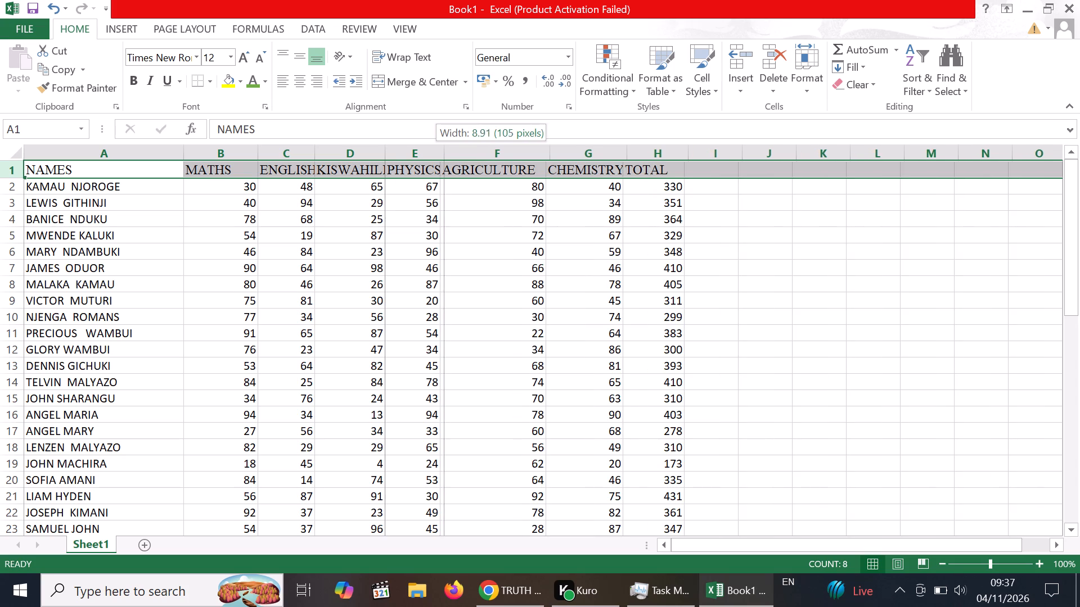
pyautogui.moveTo(440, 150); pyautogui.dragTo(443, 151)
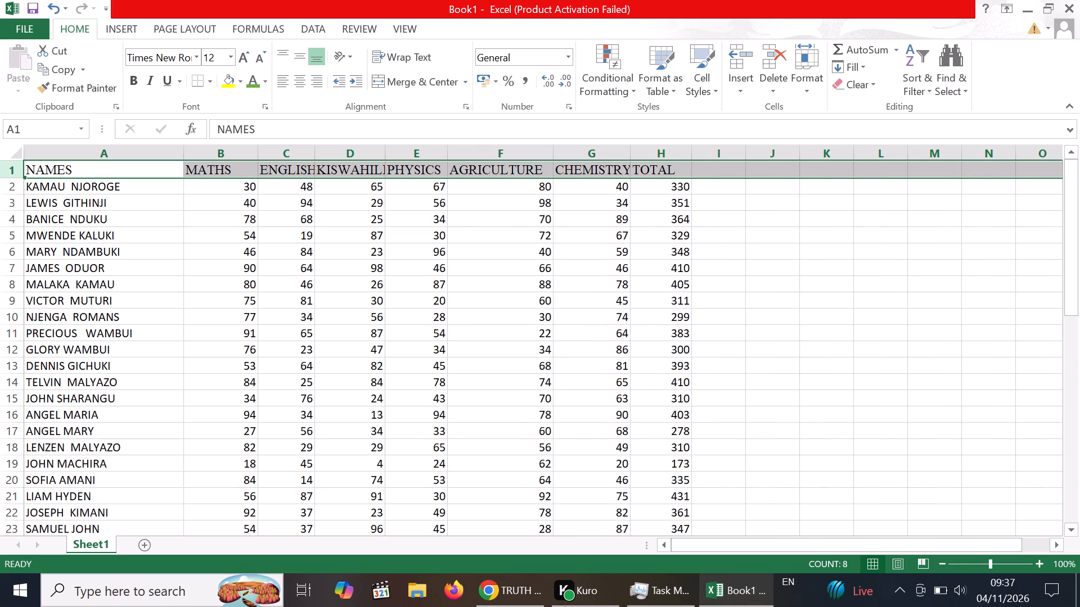
pyautogui.moveTo(382, 155); pyautogui.dragTo(390, 156)
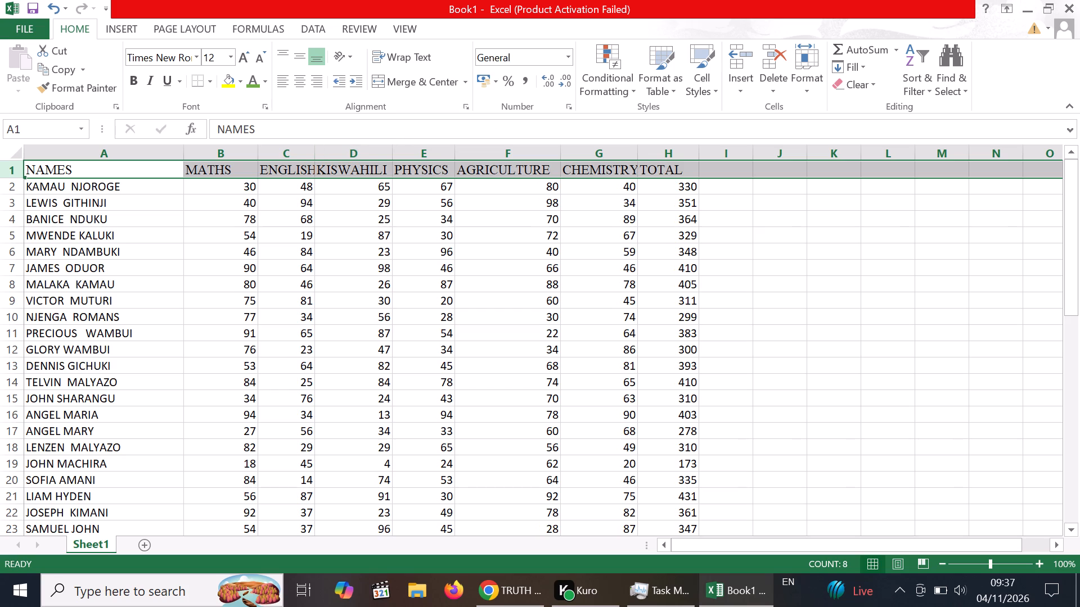
pyautogui.moveTo(313, 155); pyautogui.dragTo(322, 155)
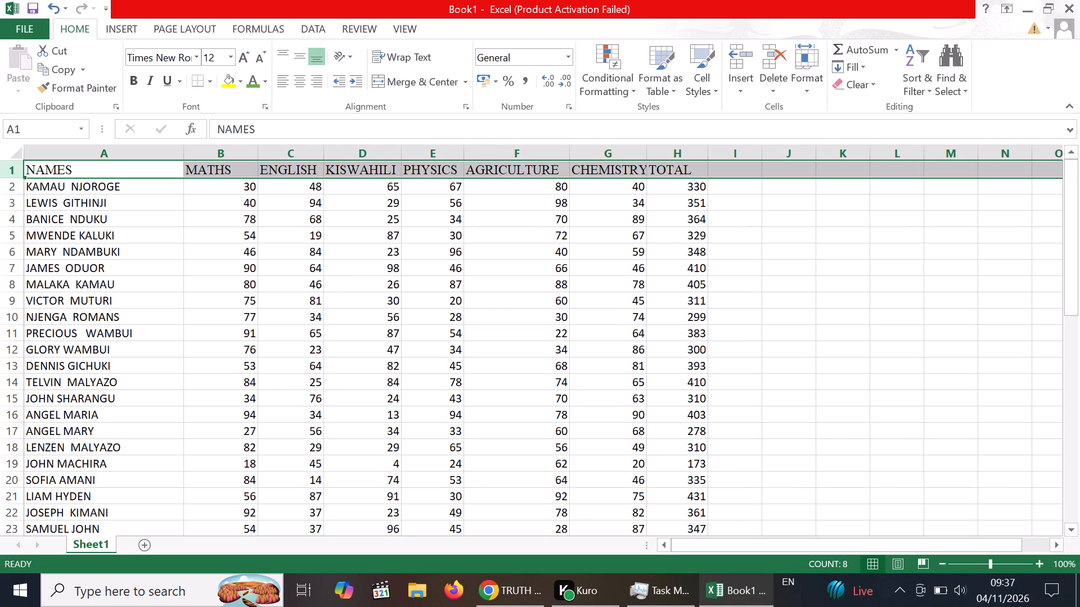
pyautogui.moveTo(645, 153); pyautogui.dragTo(650, 153)
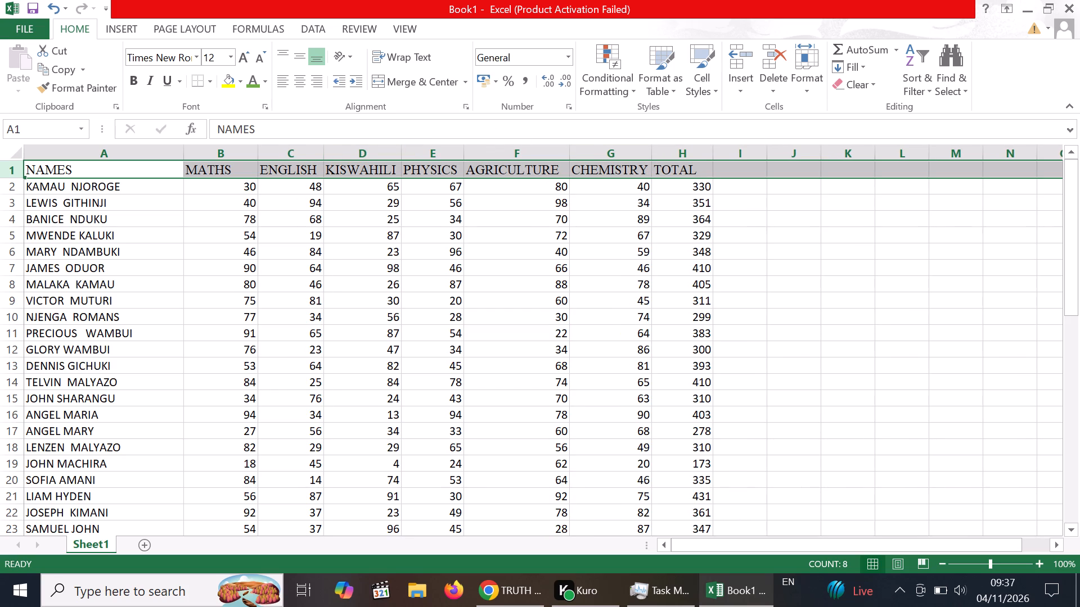
# Make the heading row text bold and italic.
pyautogui.click(130, 73)
pyautogui.click(151, 81)
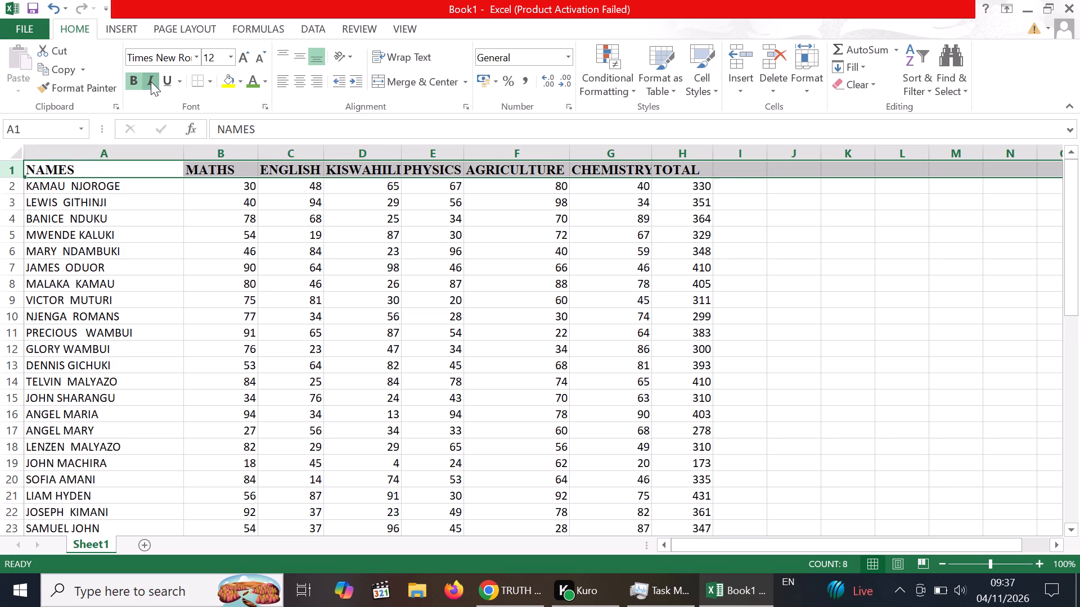
pyautogui.hscroll(1, 217, 112)
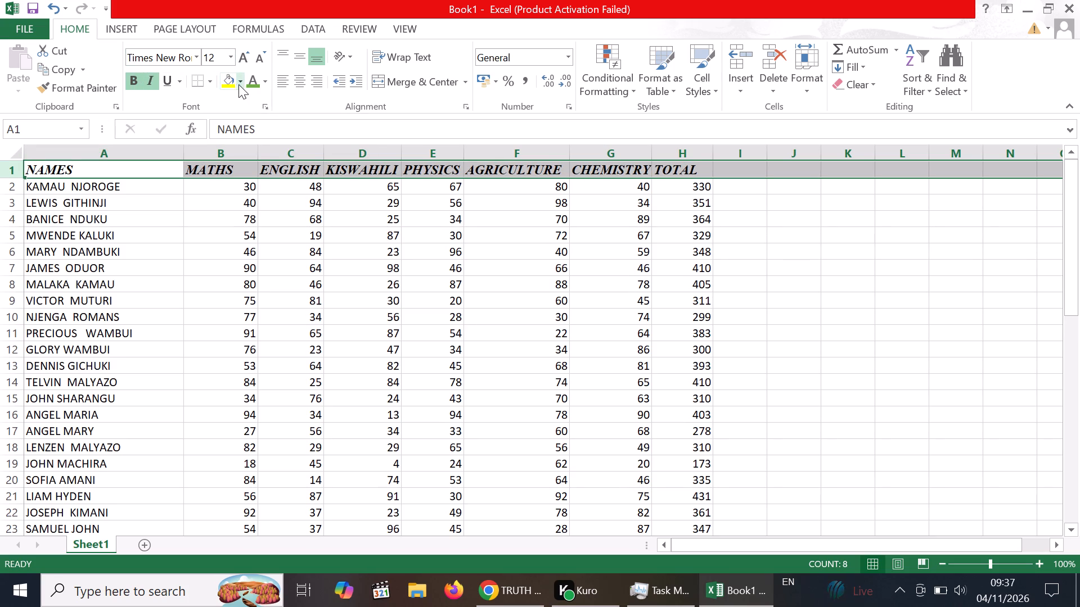
pyautogui.hscroll(2, 238, 84)
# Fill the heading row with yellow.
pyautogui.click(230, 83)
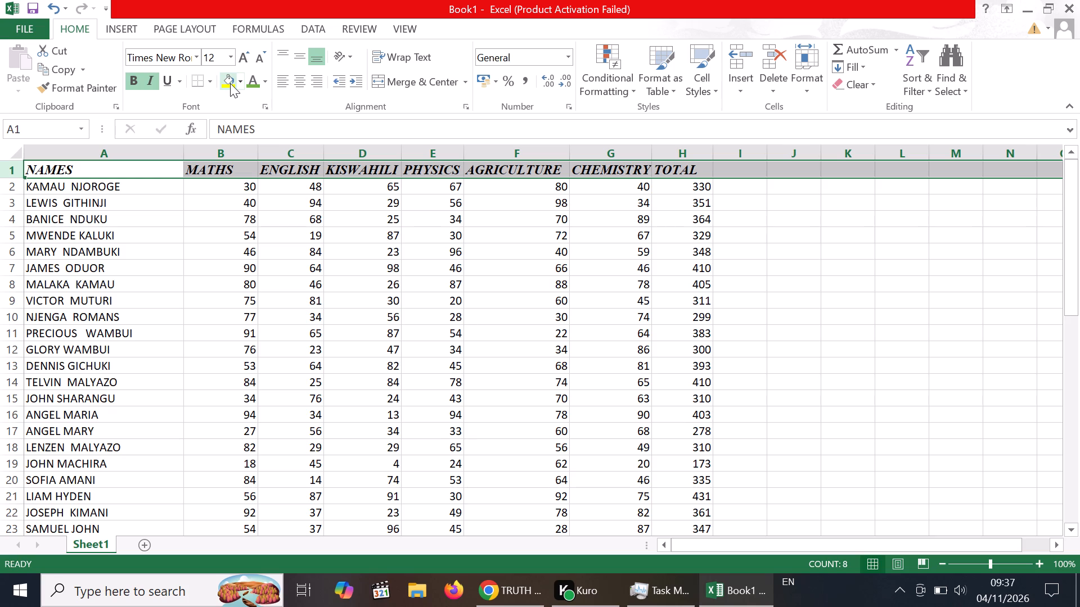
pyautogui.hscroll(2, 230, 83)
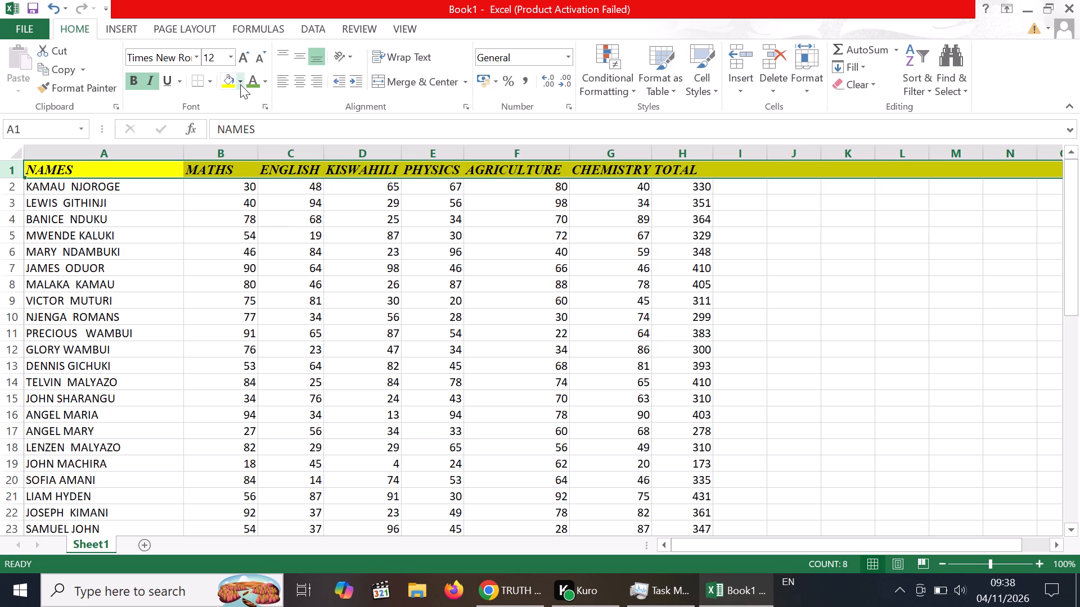
# Fill the heading row with the standard green colour and deselect the row.
pyautogui.hscroll(1, 240, 84)
pyautogui.click(240, 80)
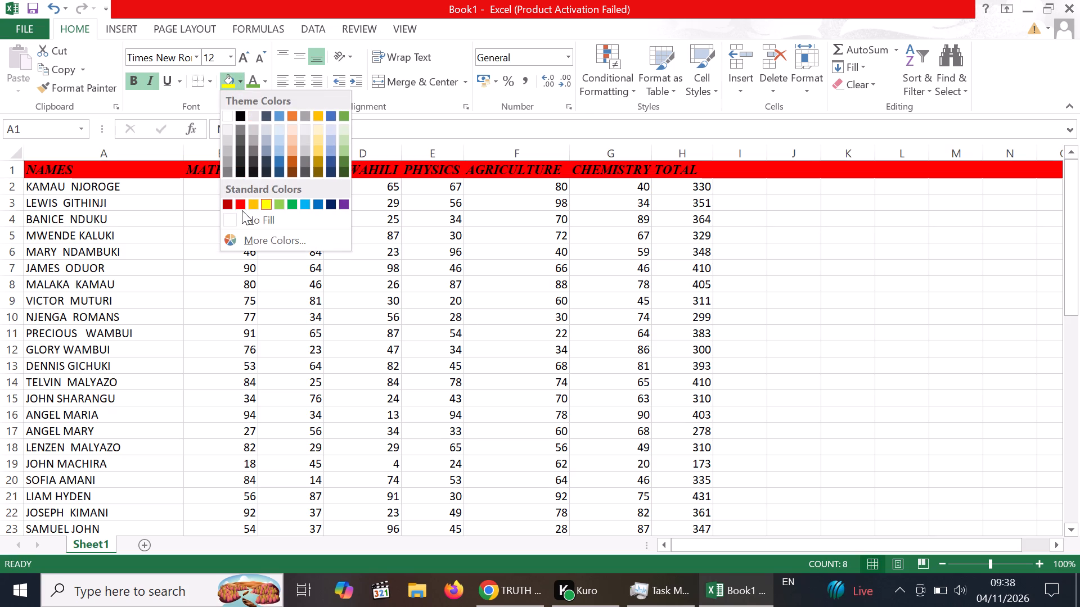
pyautogui.hscroll(2, 242, 210)
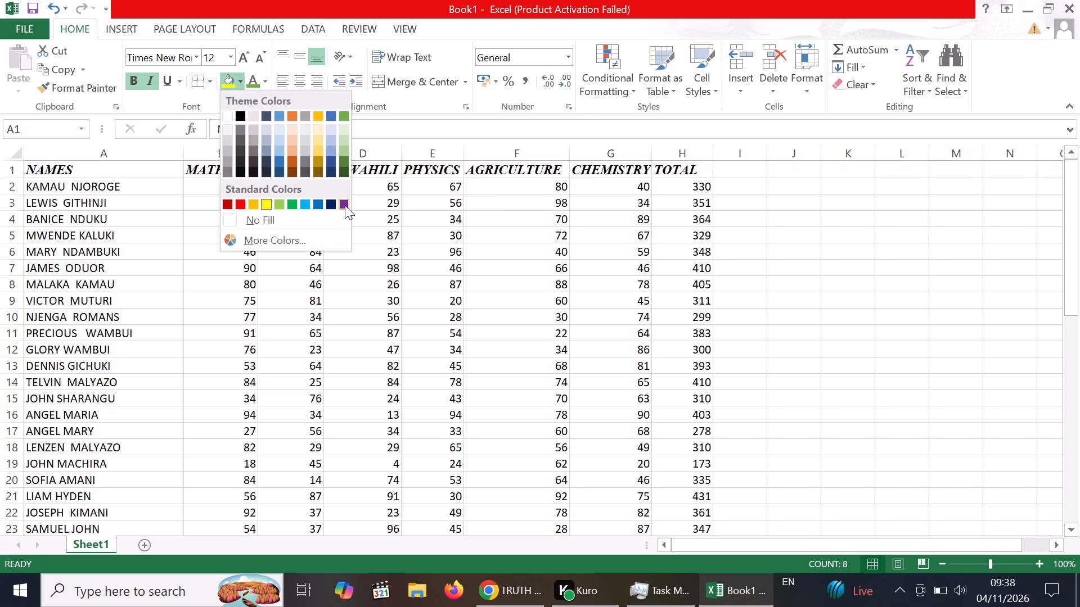
pyautogui.hscroll(1, 345, 205)
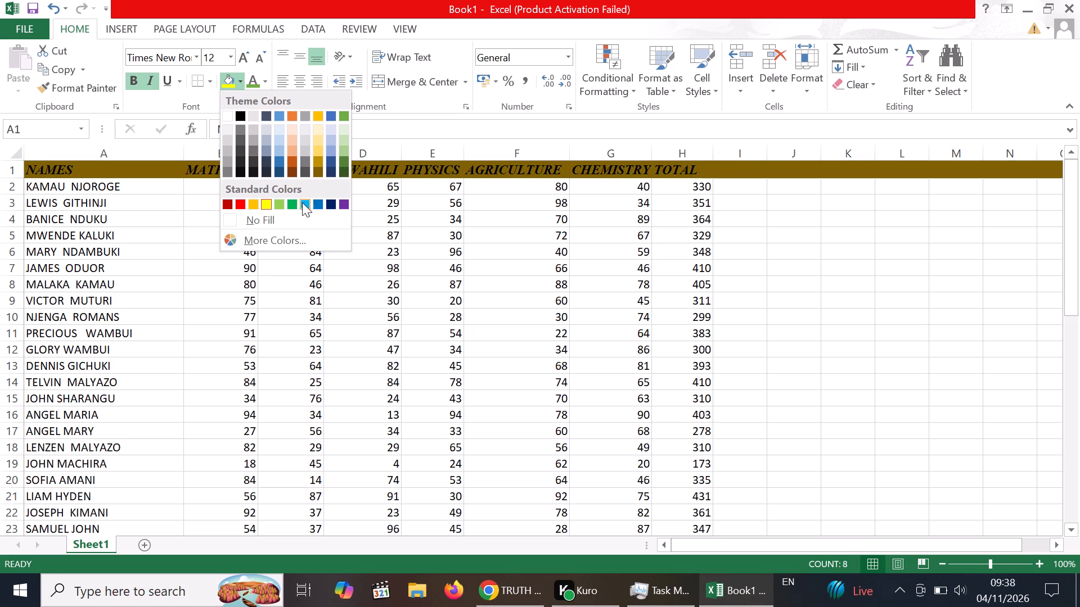
pyautogui.hscroll(1, 302, 202)
pyautogui.click(288, 207)
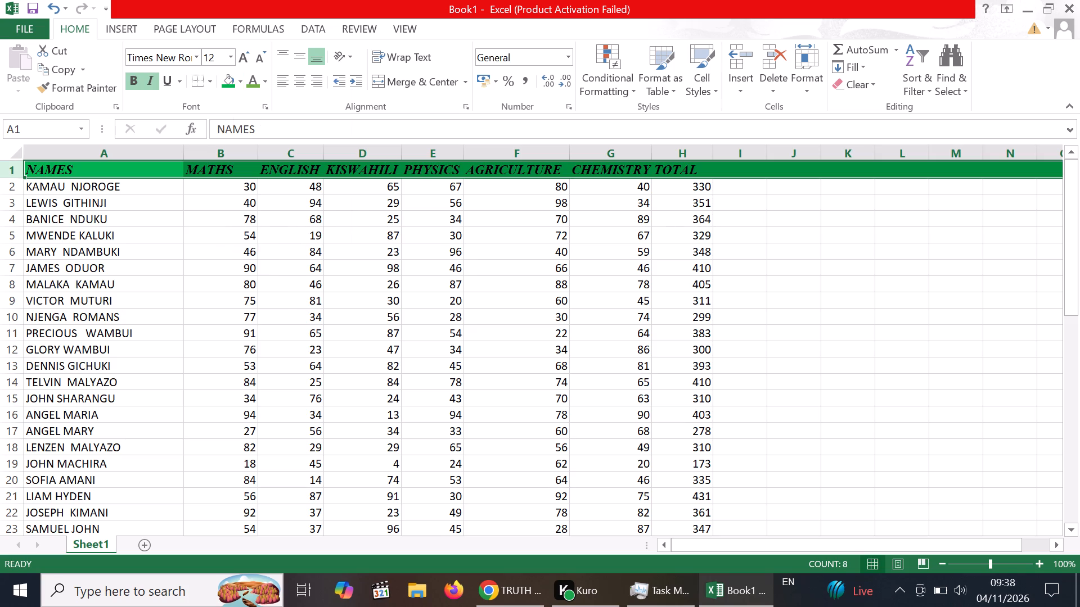
pyautogui.hscroll(1, 616, 229)
pyautogui.moveTo(1048, 257); pyautogui.dragTo(1054, 252)
pyautogui.moveTo(1077, 237); pyautogui.dragTo(1078, 268)
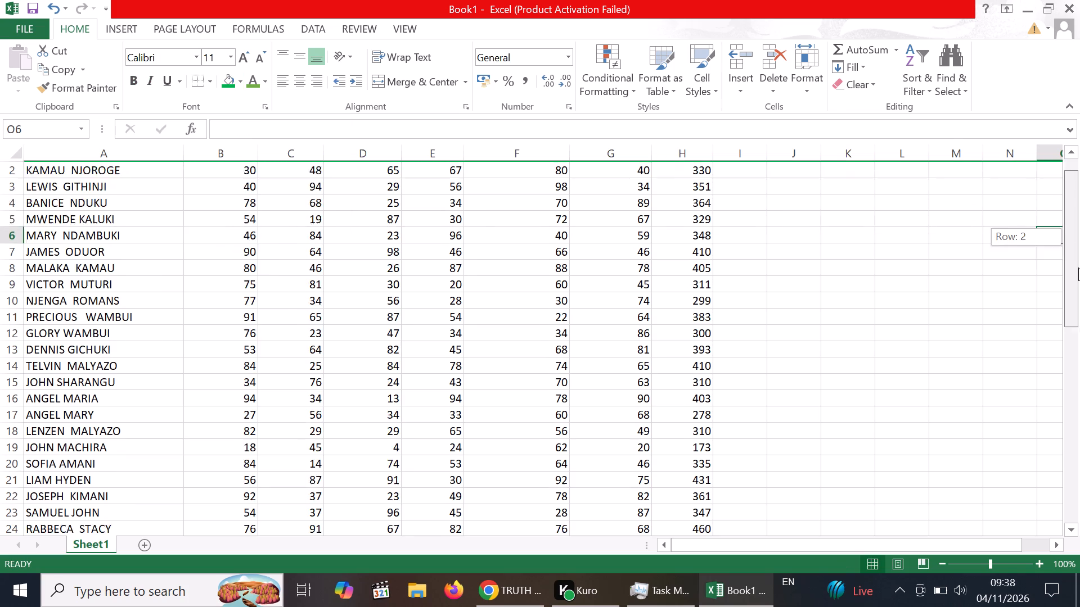
pyautogui.moveTo(1078, 268); pyautogui.dragTo(1079, 215)
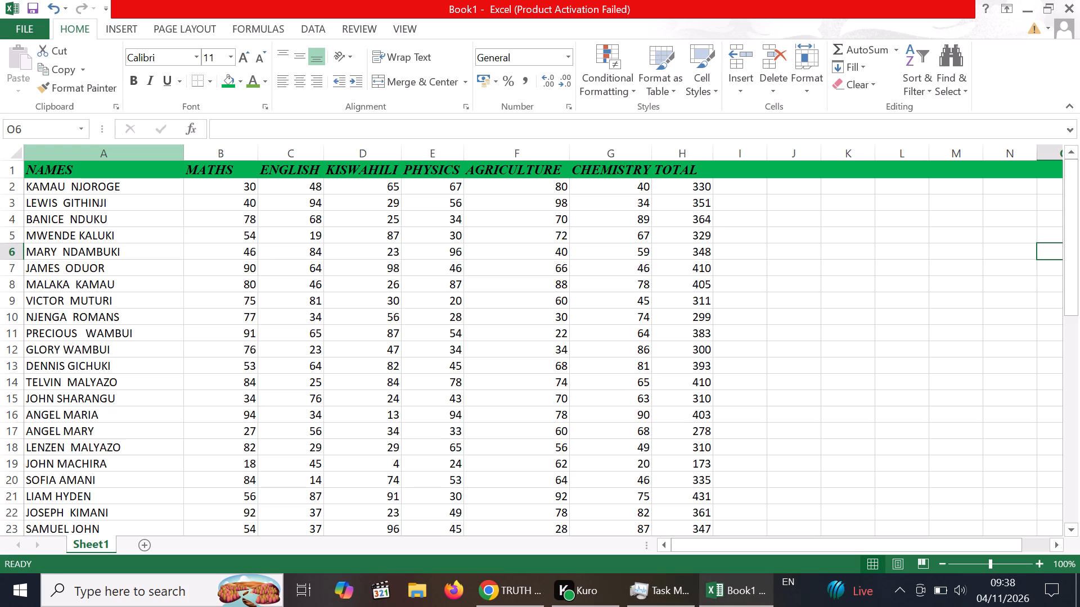
# Save the workbook in the computer's Documents folder as an Excel Workbook named SUNBEAM EDUCATIONAL CENTER.
pyautogui.hotkey('ctrl', 's')
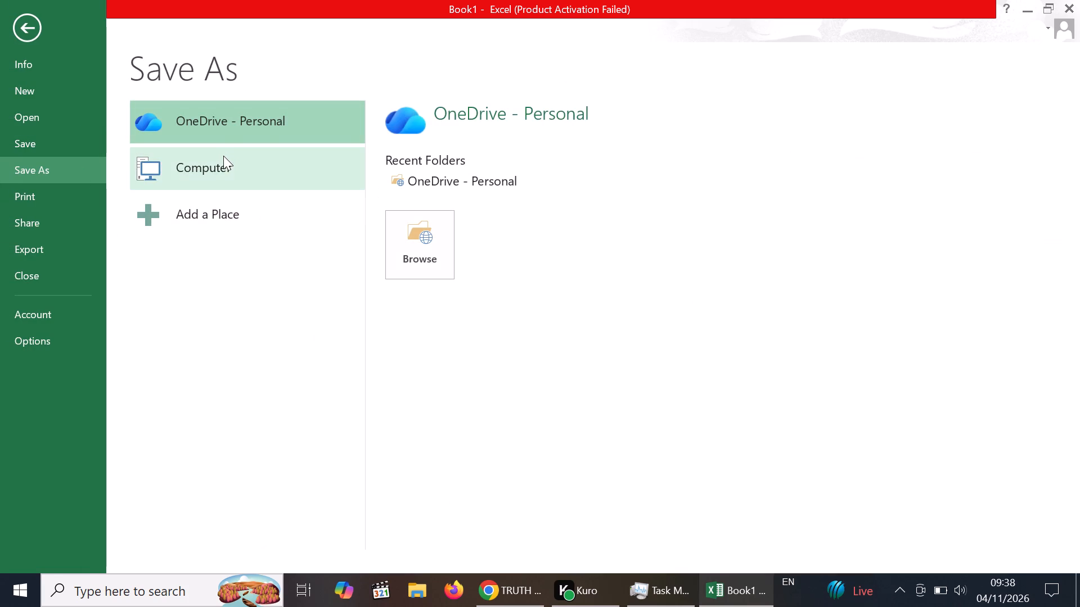
pyautogui.click(223, 159)
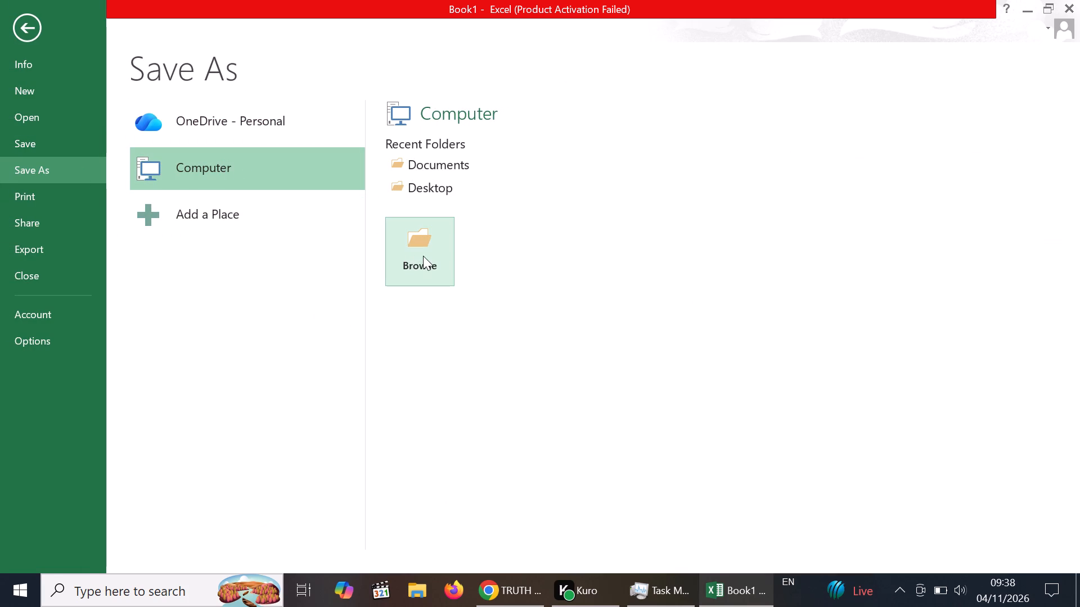
pyautogui.click(423, 256)
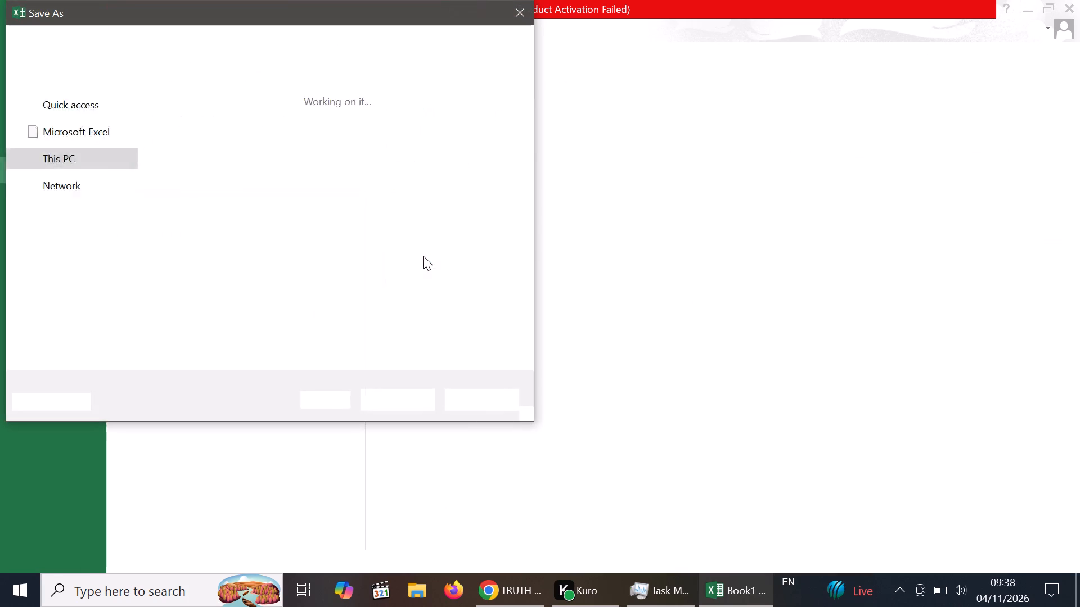
pyautogui.click(201, 289)
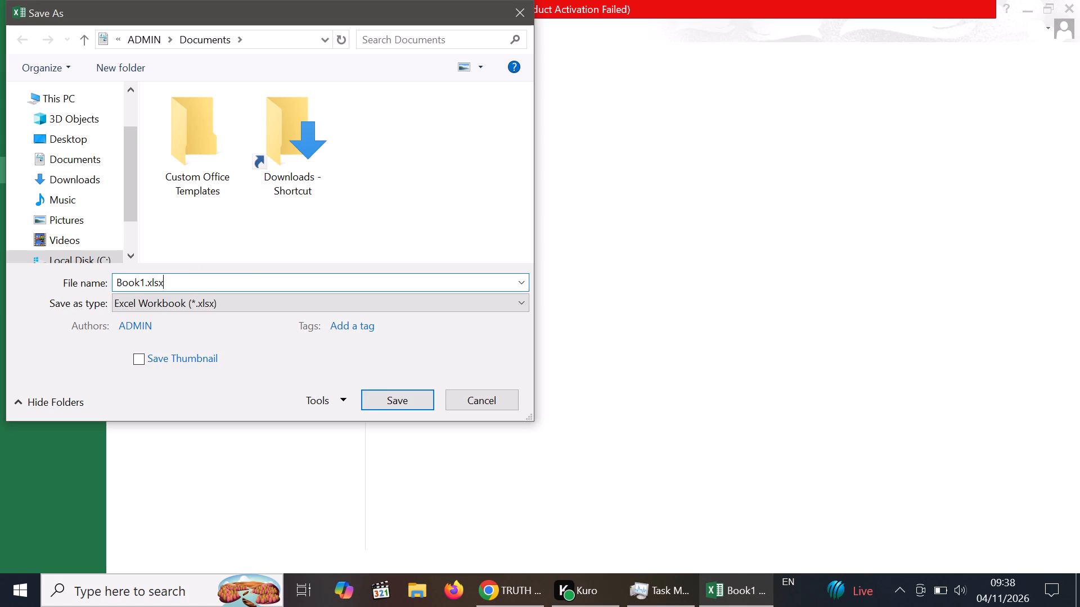
pyautogui.press('BackSpace')
pyautogui.press('BackSpace')
pyautogui.press('BackSpace')
pyautogui.press('BackSpace')
pyautogui.press('BackSpace')
pyautogui.press('BackSpace')
pyautogui.press('BackSpace')
pyautogui.press('BackSpace')
pyautogui.press('BackSpace')
pyautogui.press('BackSpace')
pyautogui.press('BackSpace')
pyautogui.press('BackSpace')
pyautogui.press('BackSpace')
pyautogui.press('BackSpace')
pyautogui.press('BackSpace')
pyautogui.press('BackSpace')
pyautogui.press('BackSpace')
pyautogui.press('BackSpace')
pyautogui.press('BackSpace')
pyautogui.press('BackSpace')
pyautogui.write('SU')
pyautogui.press('n')
pyautogui.write('BEA')
pyautogui.write('M')
pyautogui.press('space')
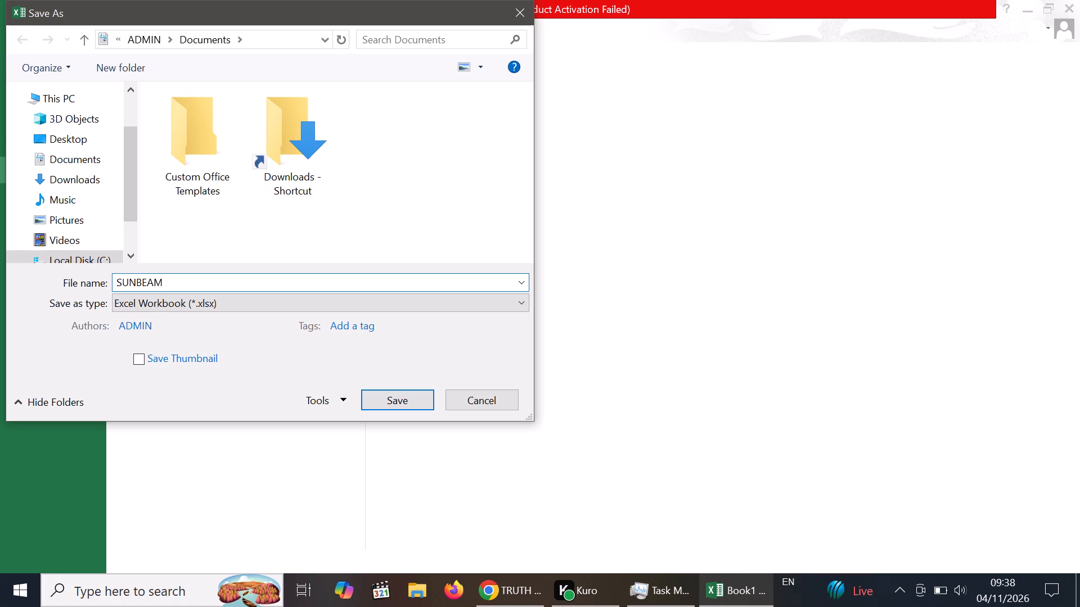
pyautogui.write('EDUCATIONAL CE')
pyautogui.write('NTER')
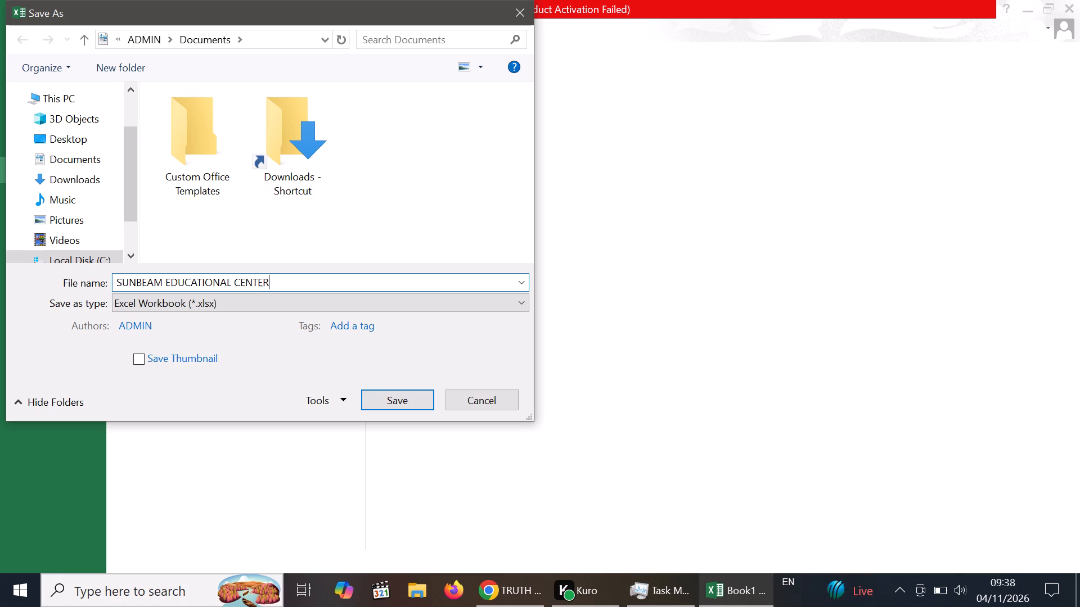
pyautogui.click(407, 401)
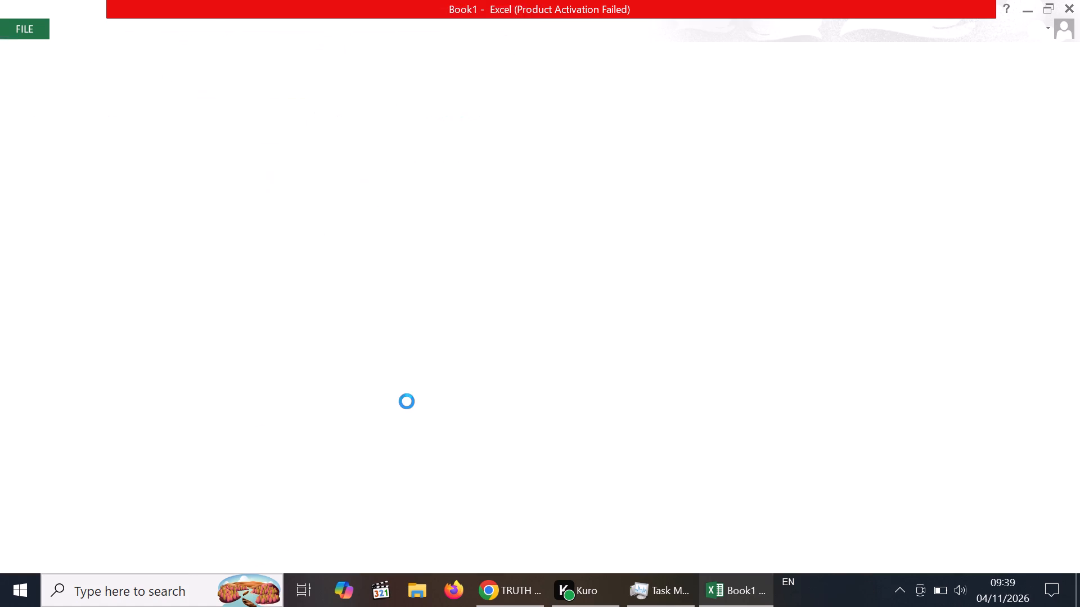